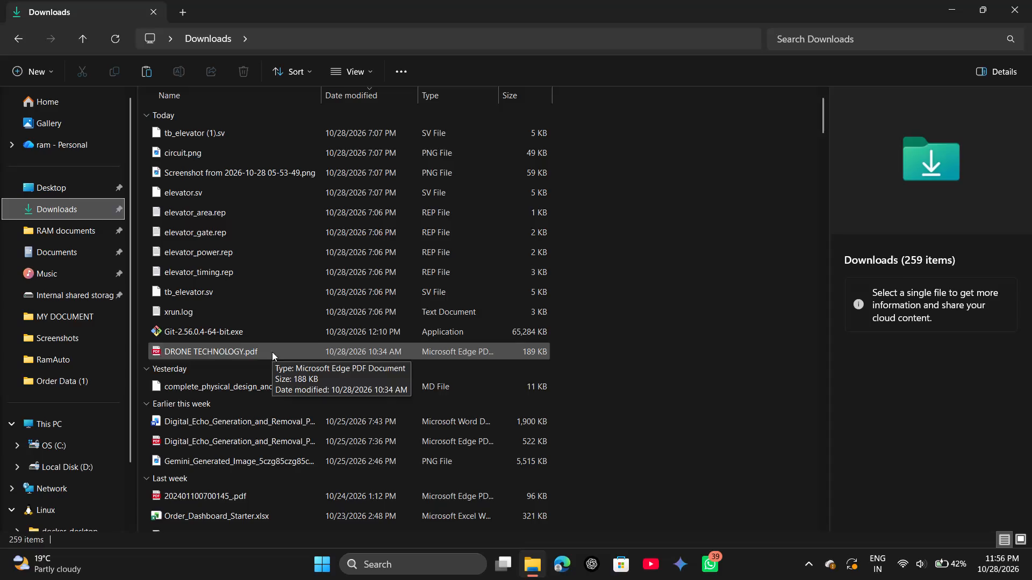
Open the Word document Digital_Echo_Generation_and_Removal_Project_Report from the Downloads folder.
double_click(249, 423)
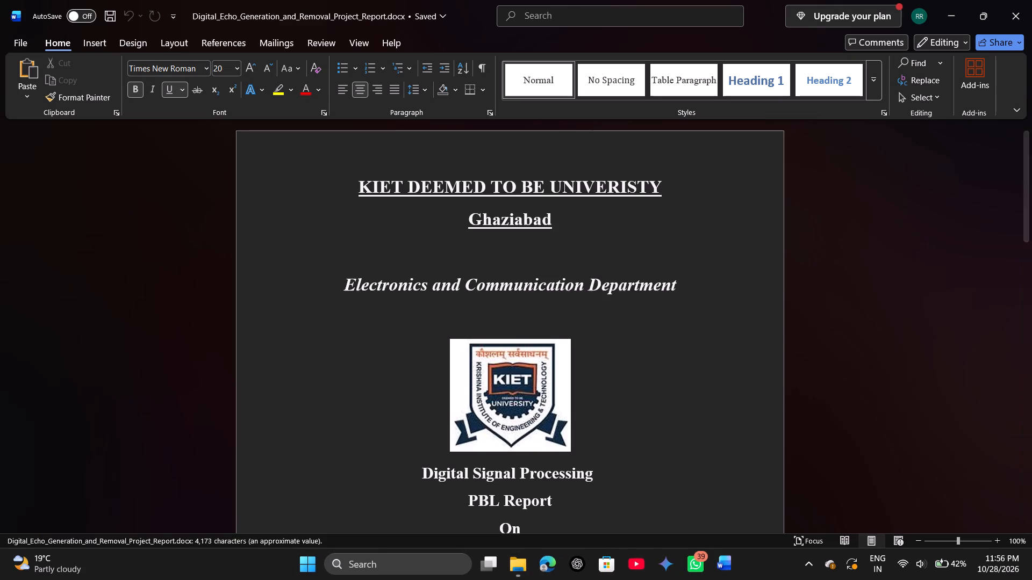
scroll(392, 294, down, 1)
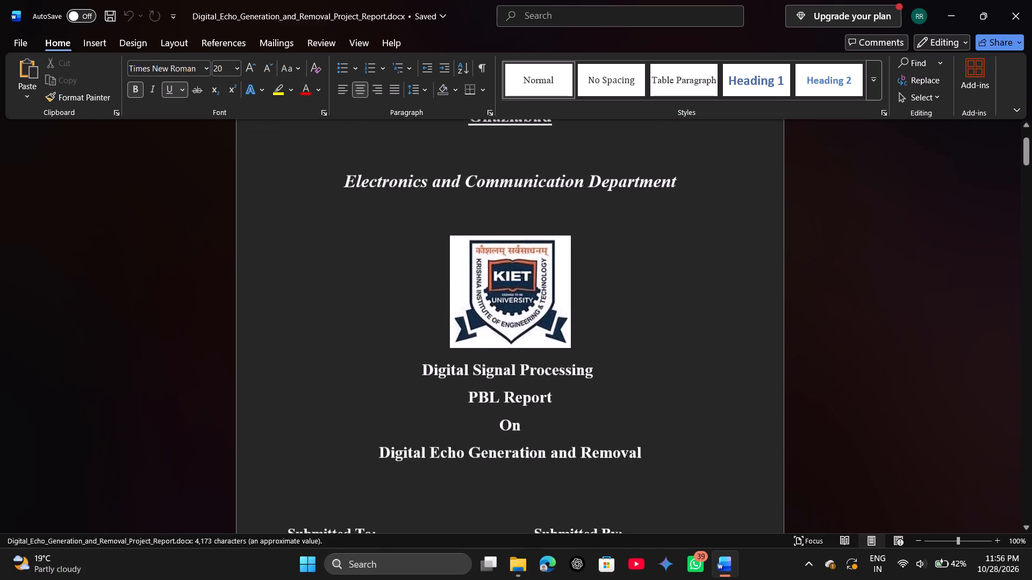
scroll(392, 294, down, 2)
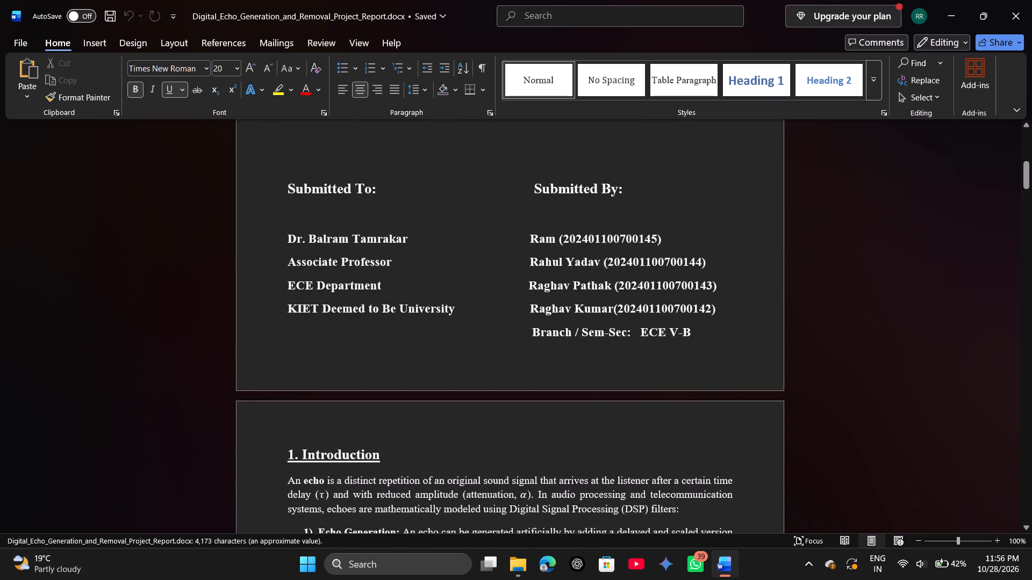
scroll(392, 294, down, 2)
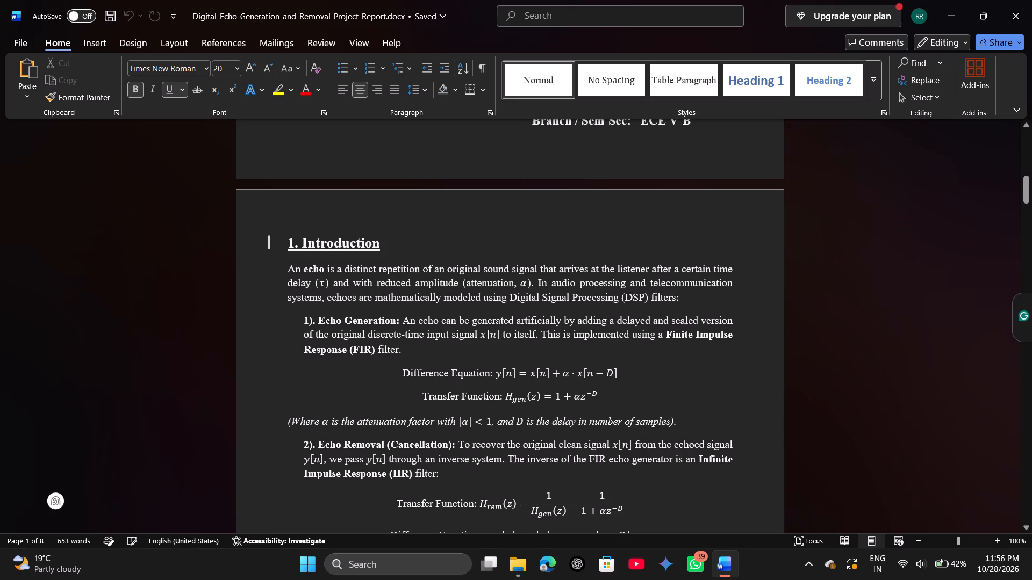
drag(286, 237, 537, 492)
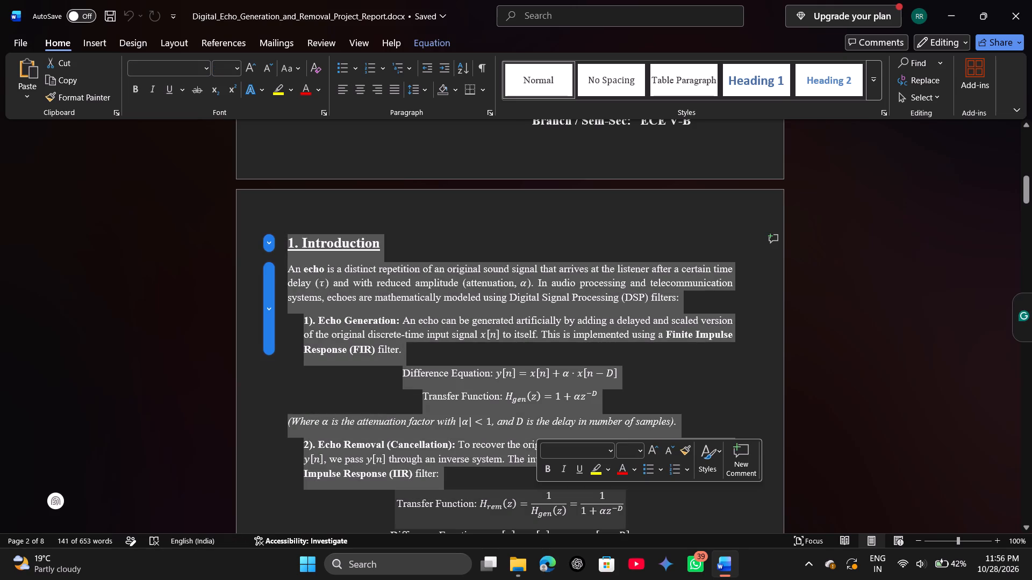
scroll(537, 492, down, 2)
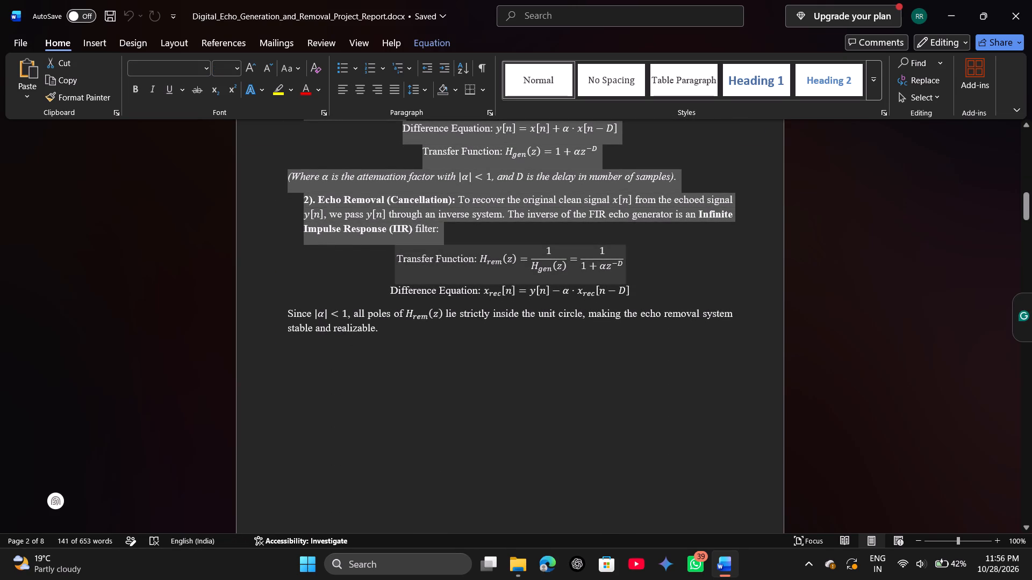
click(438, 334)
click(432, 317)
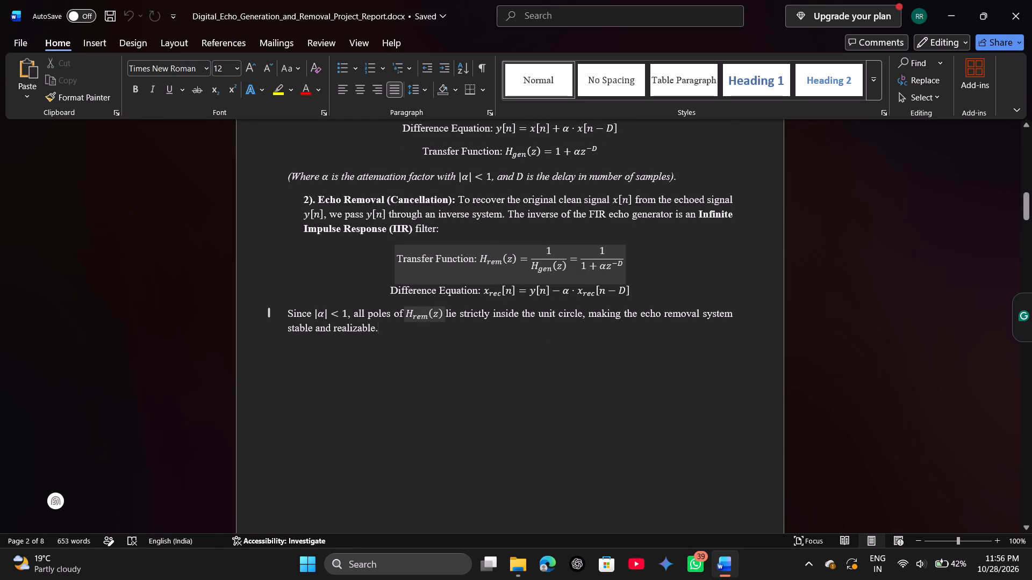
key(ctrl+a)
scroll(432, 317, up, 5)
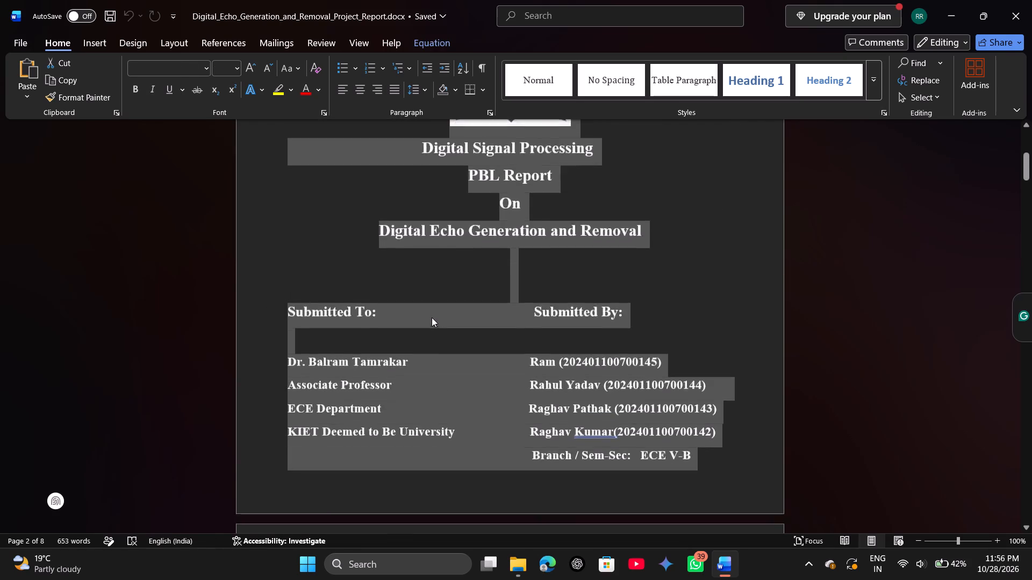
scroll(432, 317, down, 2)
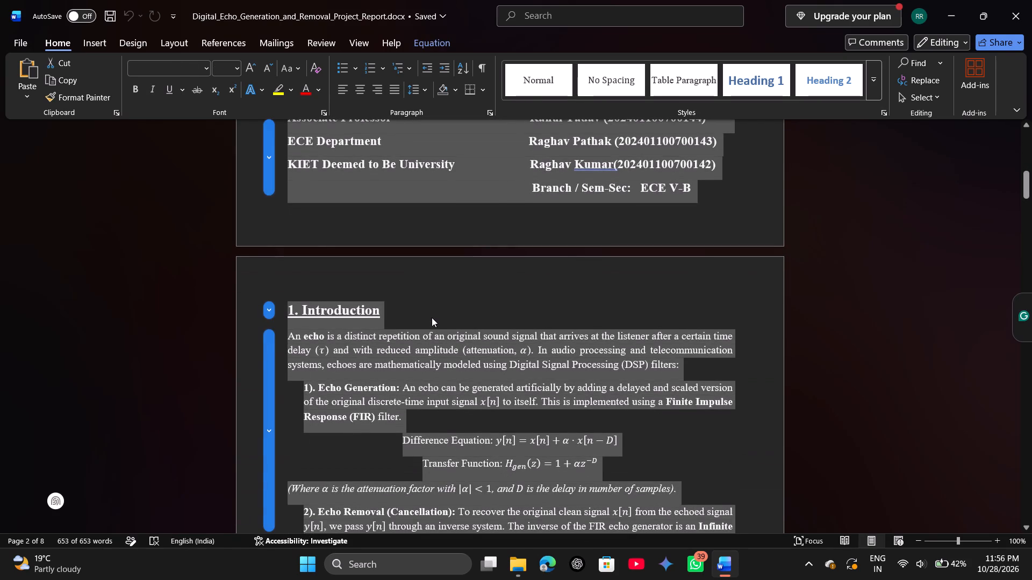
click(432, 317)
Delete the whole "1. Introduction" section, from its heading through the final paragraph on stability.
scroll(432, 317, down, 1)
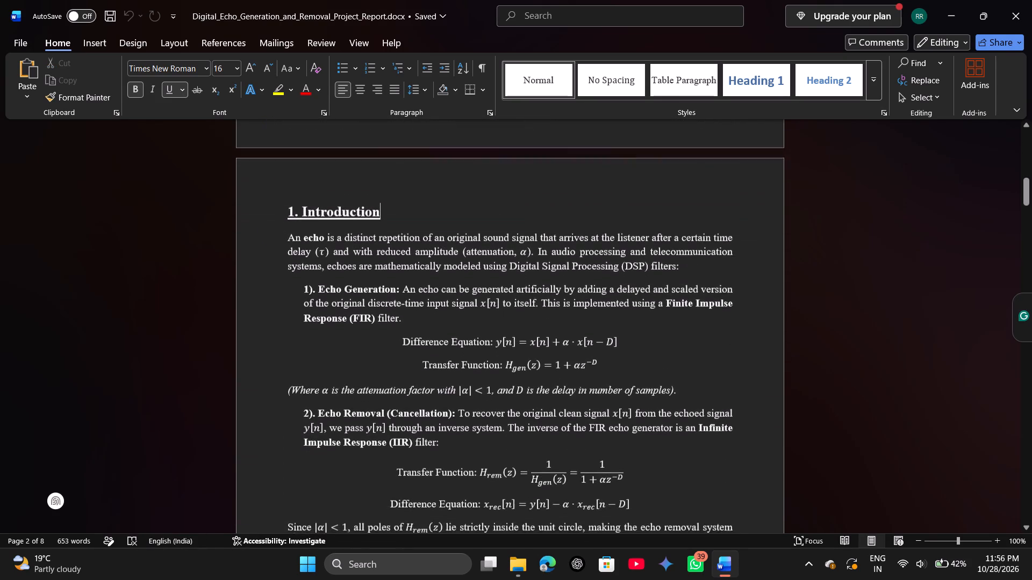
scroll(432, 317, down, 1)
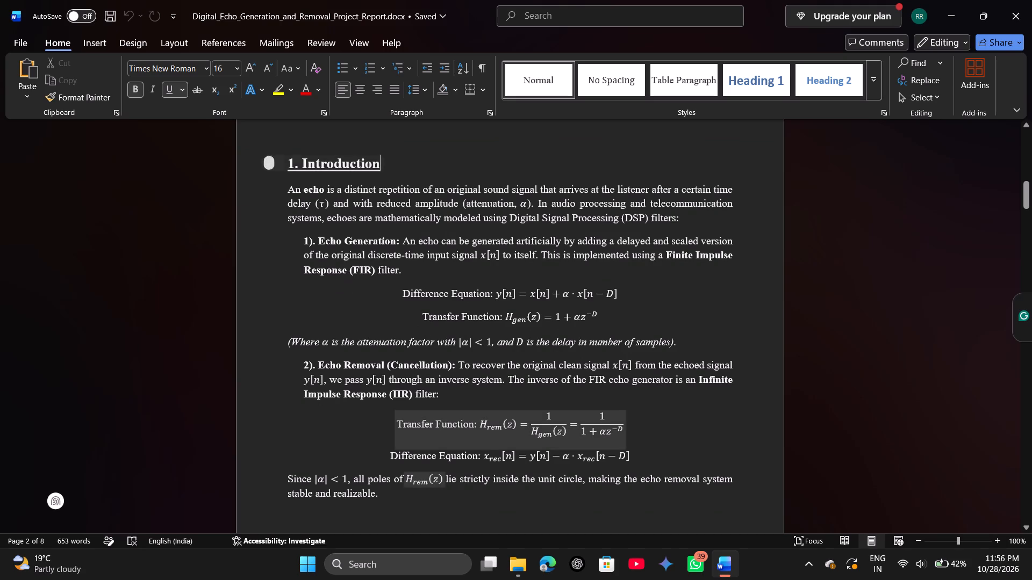
drag(286, 160, 543, 393)
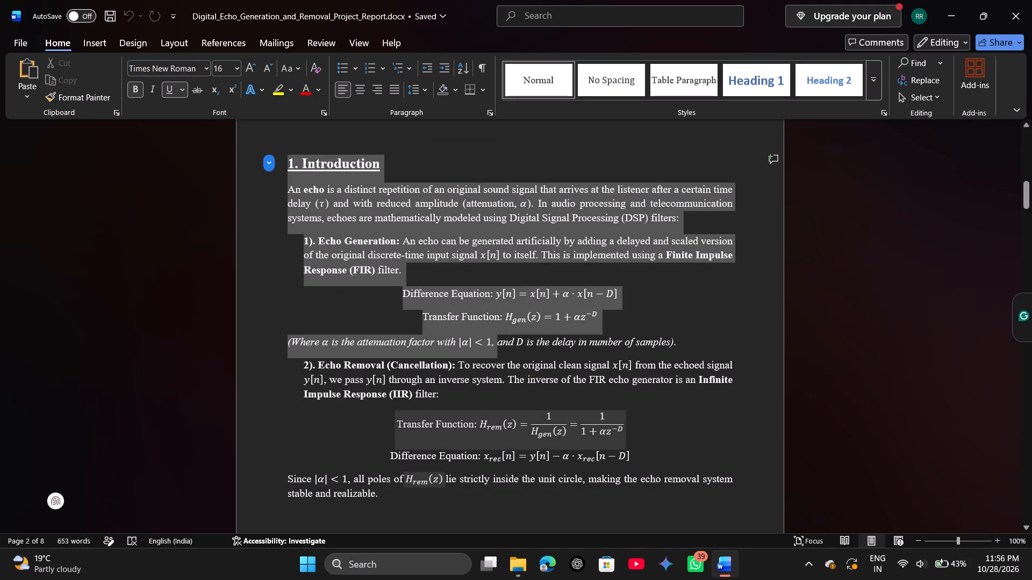
drag(543, 393, 621, 496)
key(BackSpace)
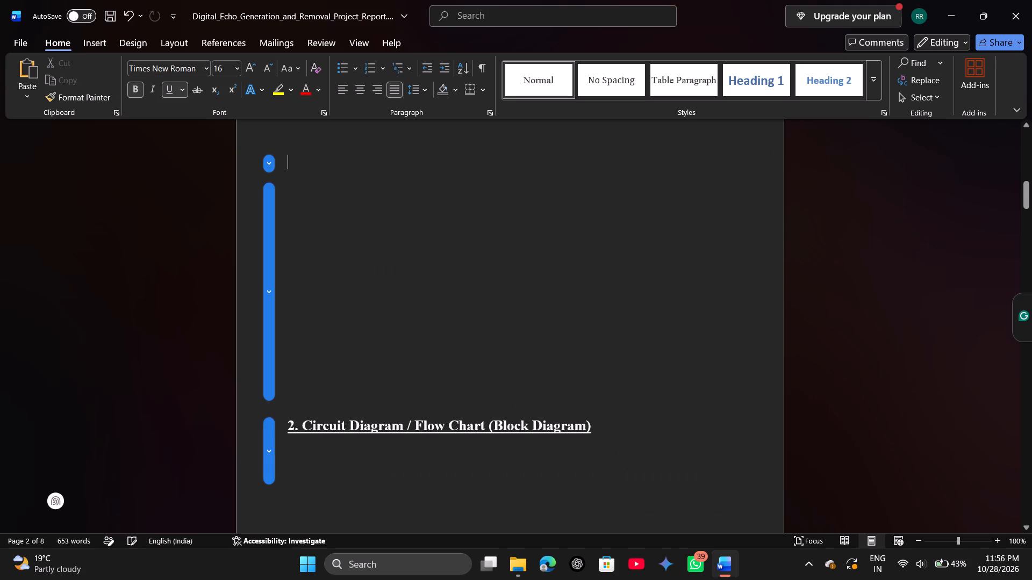
Clear section 2 by deleting its "Circuit Diagram / Flow Chart (Block Diagram)" heading and cutting the flowchart and block diagram pictures.
scroll(621, 496, down, 2)
drag(626, 192, 289, 185)
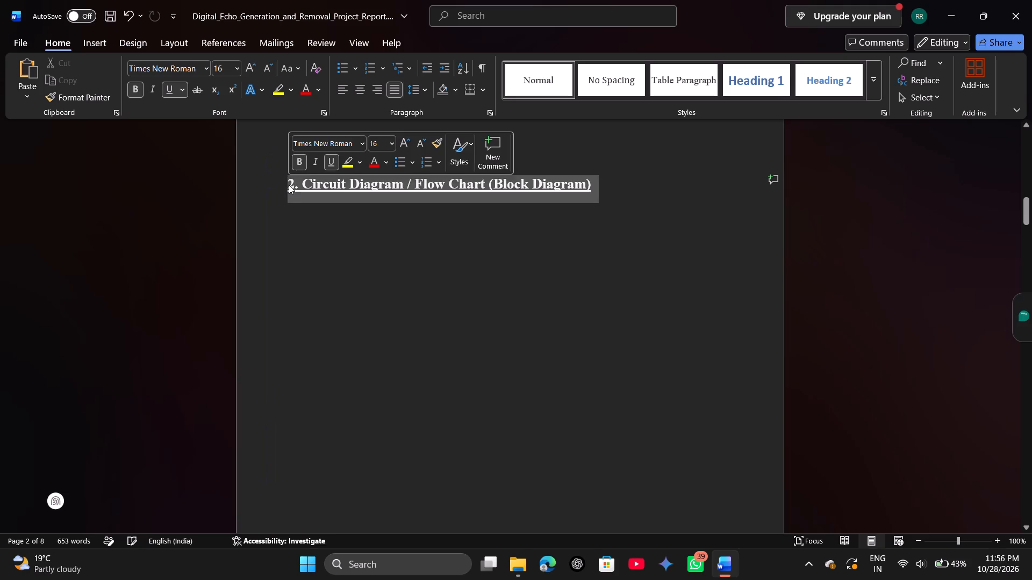
key(BackSpace)
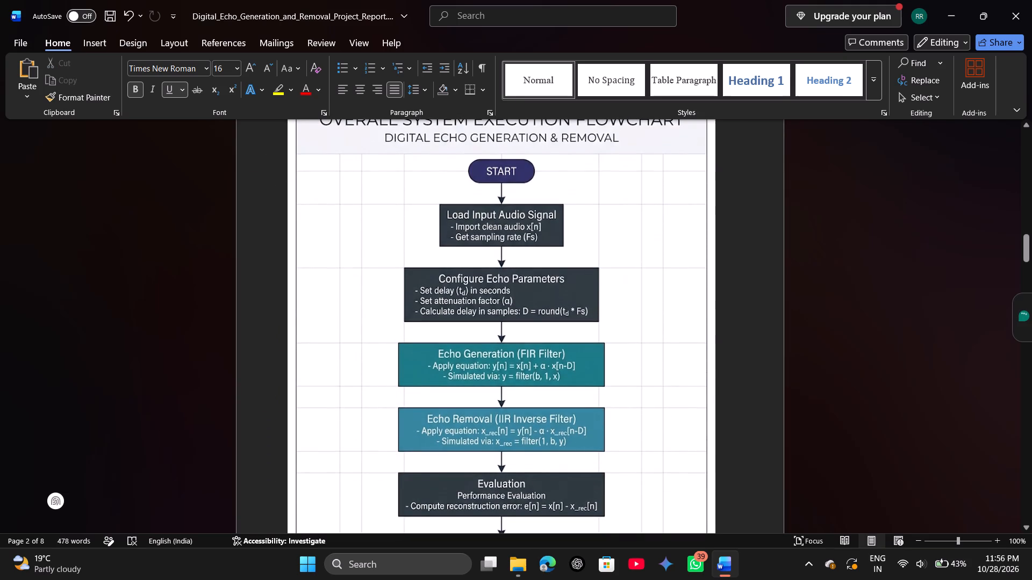
click(327, 187)
right_click(327, 187)
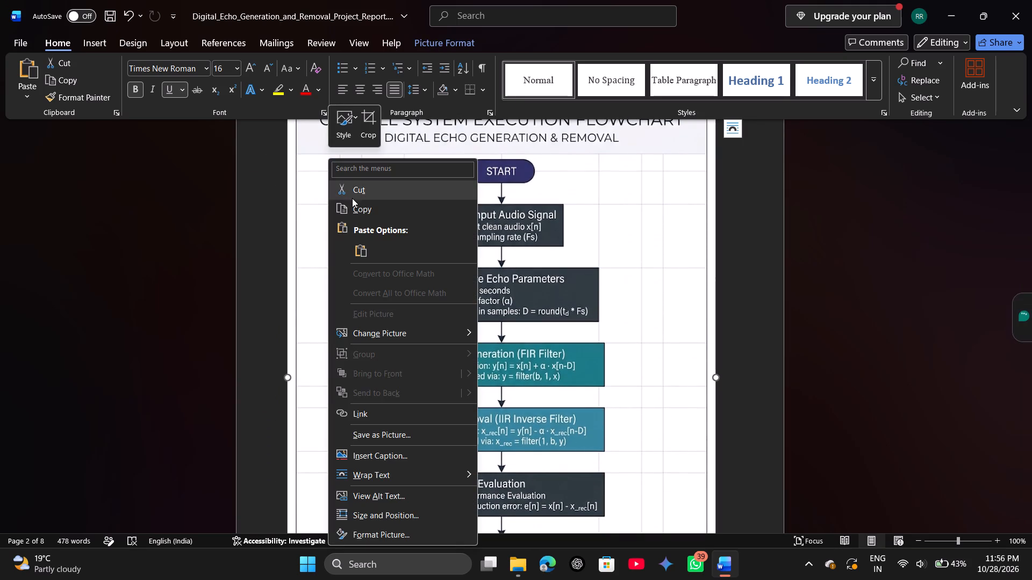
click(368, 187)
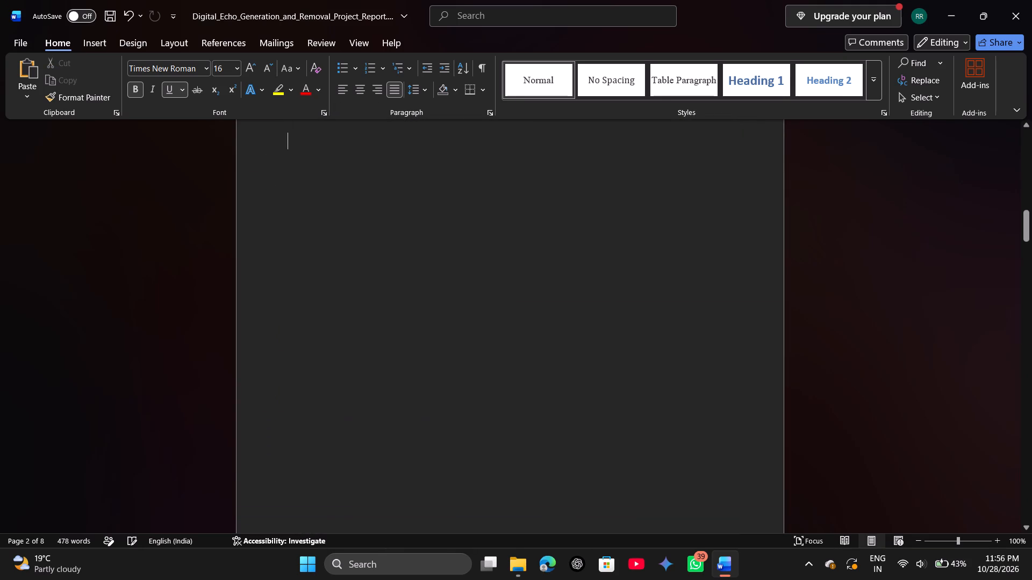
scroll(441, 310, down, 2)
click(424, 296)
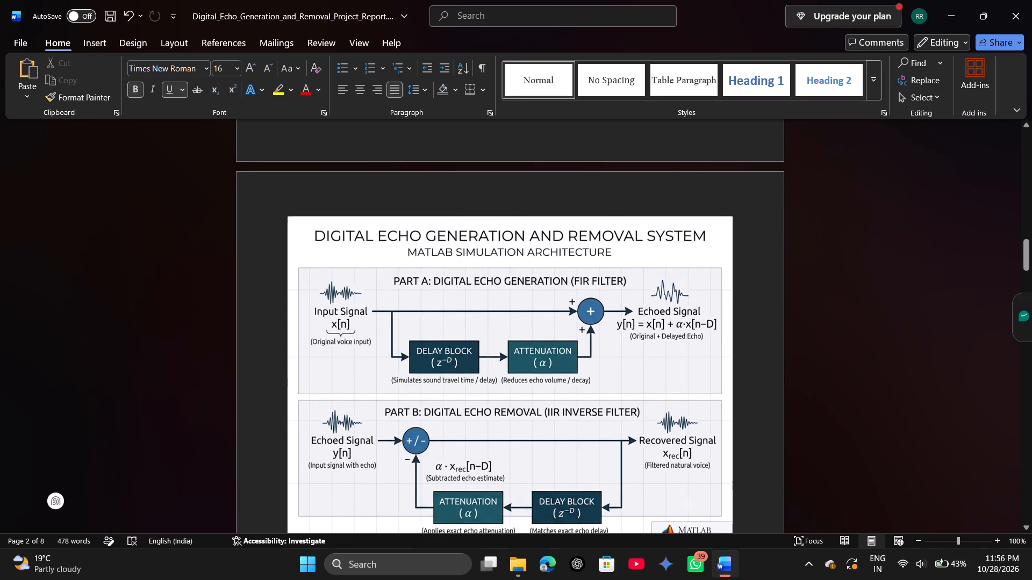
right_click(424, 296)
click(464, 194)
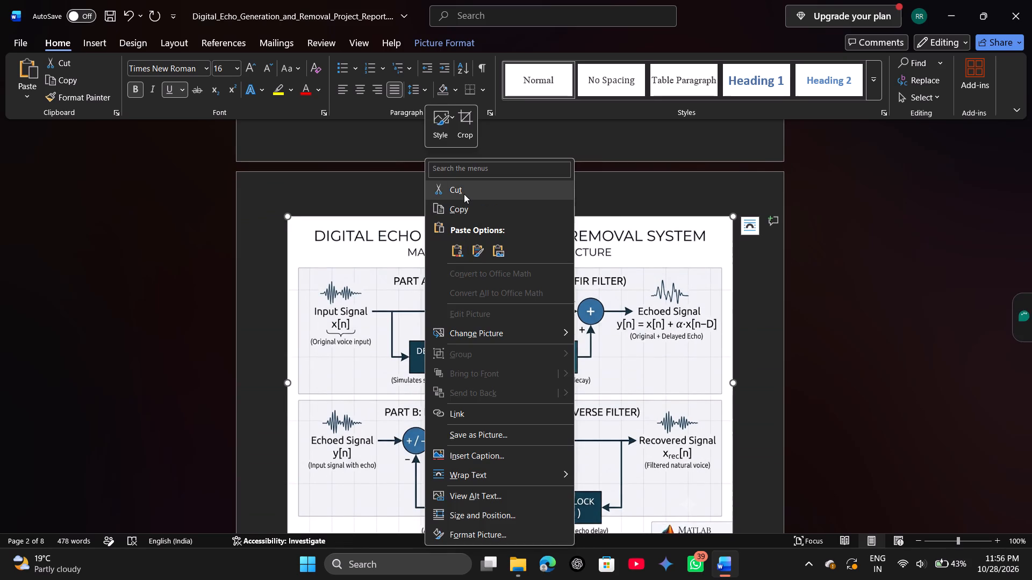
Delete section 3, Description, together with the "4. Editor Window Code (MATLAB Script)" heading and the start of the code.
scroll(464, 194, down, 1)
scroll(410, 345, up, 1)
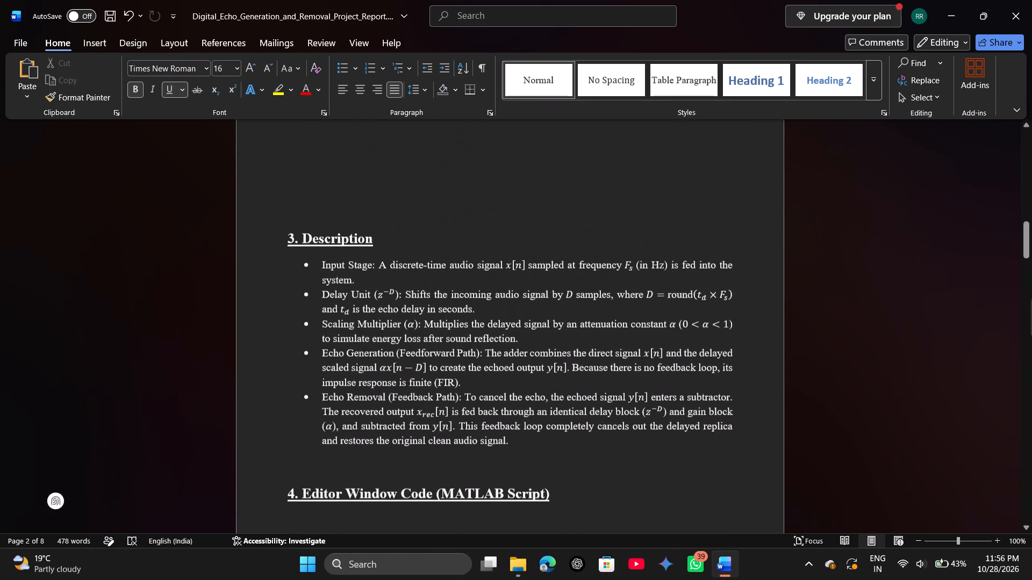
drag(274, 234, 568, 525)
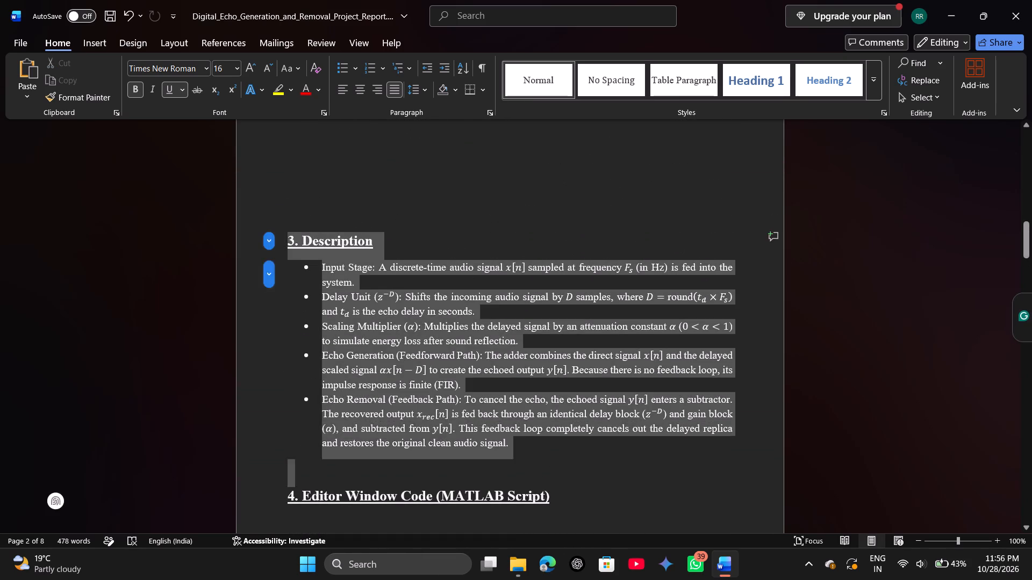
drag(568, 525, 592, 579)
key(BackSpace)
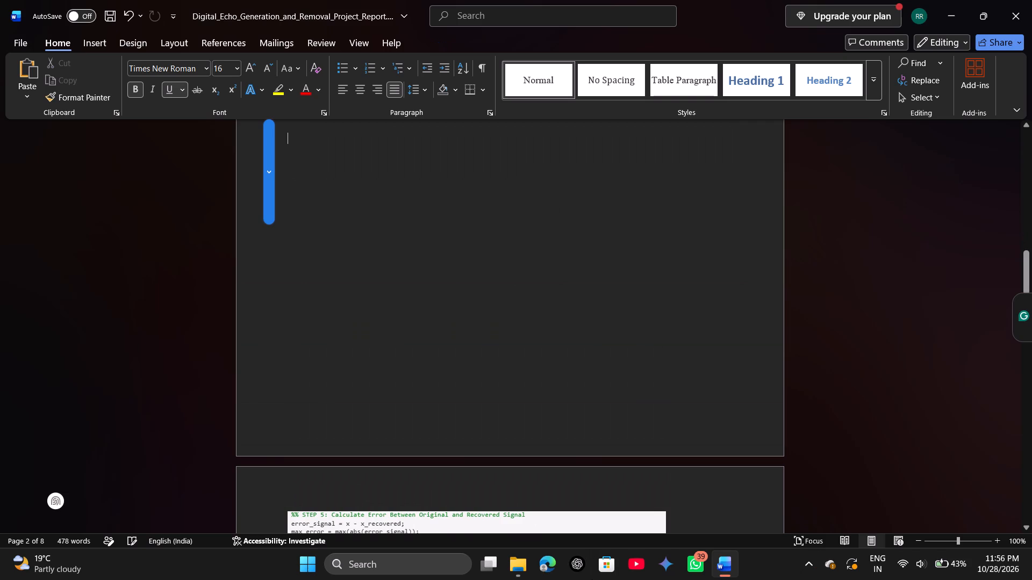
Delete the remaining MATLAB code pictures, from STEP 5 through the STEP 8 audio playback code.
scroll(596, 575, down, 4)
scroll(515, 481, down, 1)
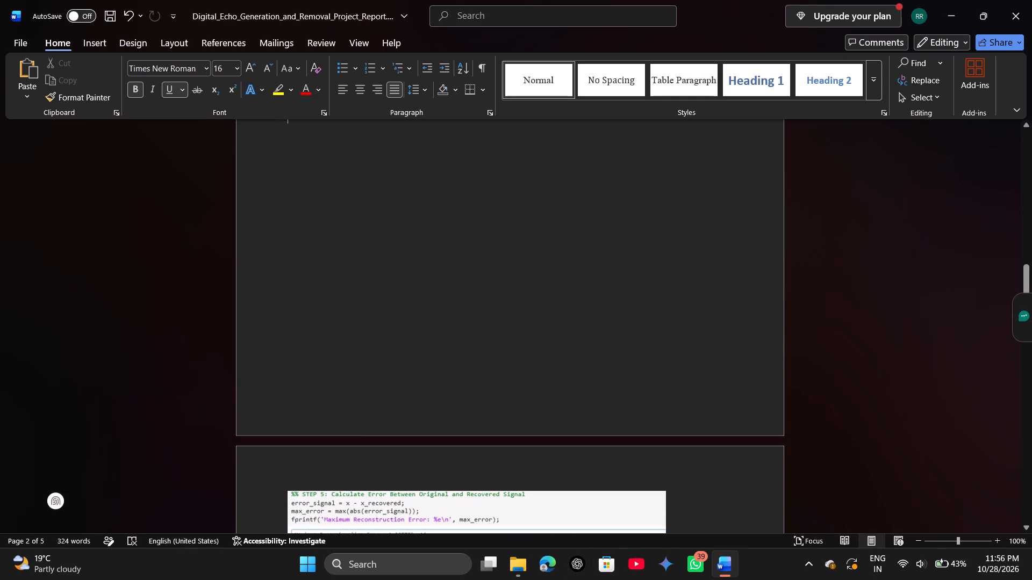
scroll(515, 481, down, 1)
click(483, 392)
key(Delete)
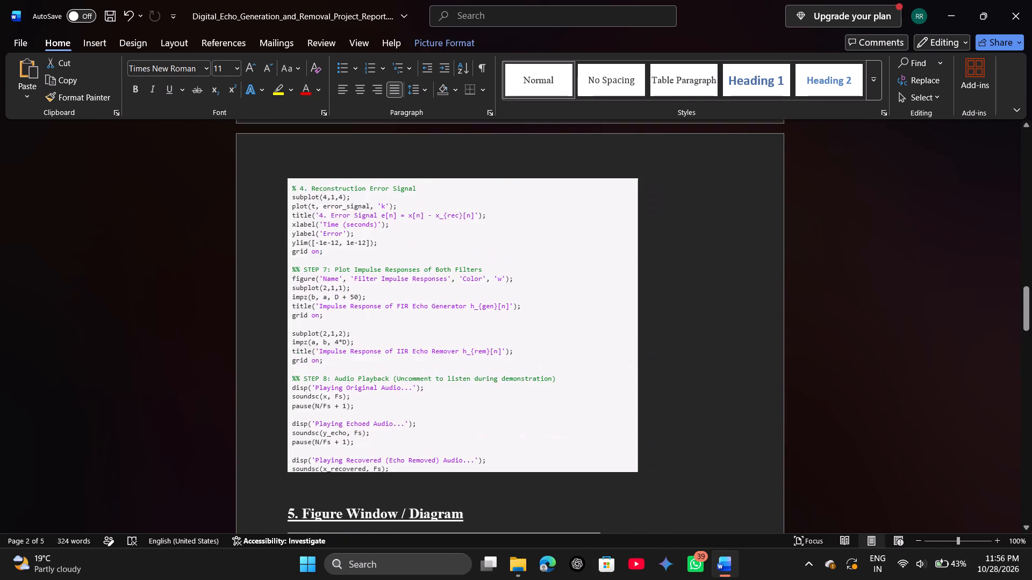
scroll(483, 392, down, 2)
click(468, 373)
key(Delete)
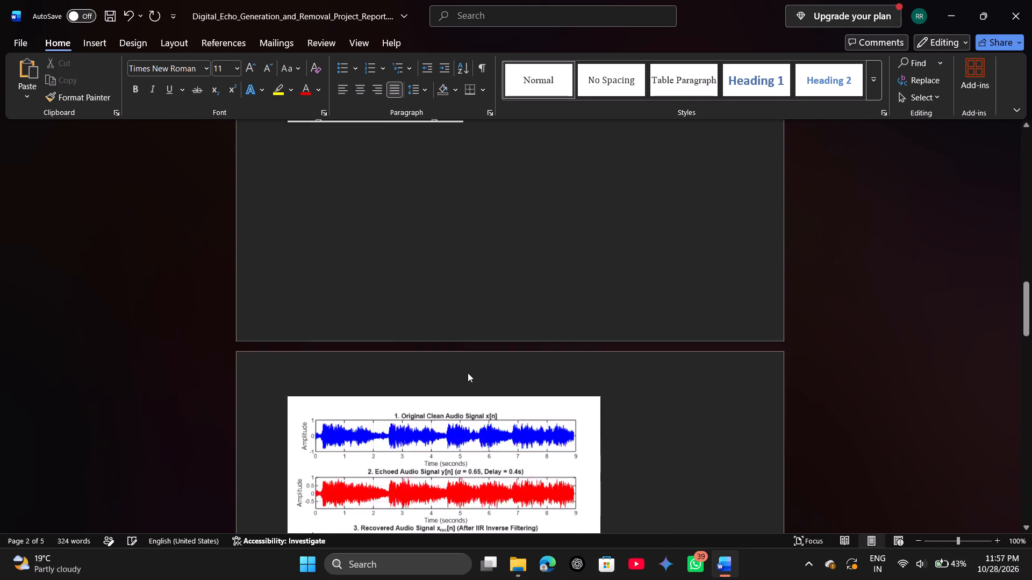
Delete the audio signal plots picture and the impulse response plots picture from the Figure Window / Diagram section.
scroll(468, 373, down, 2)
click(446, 345)
key(Delete)
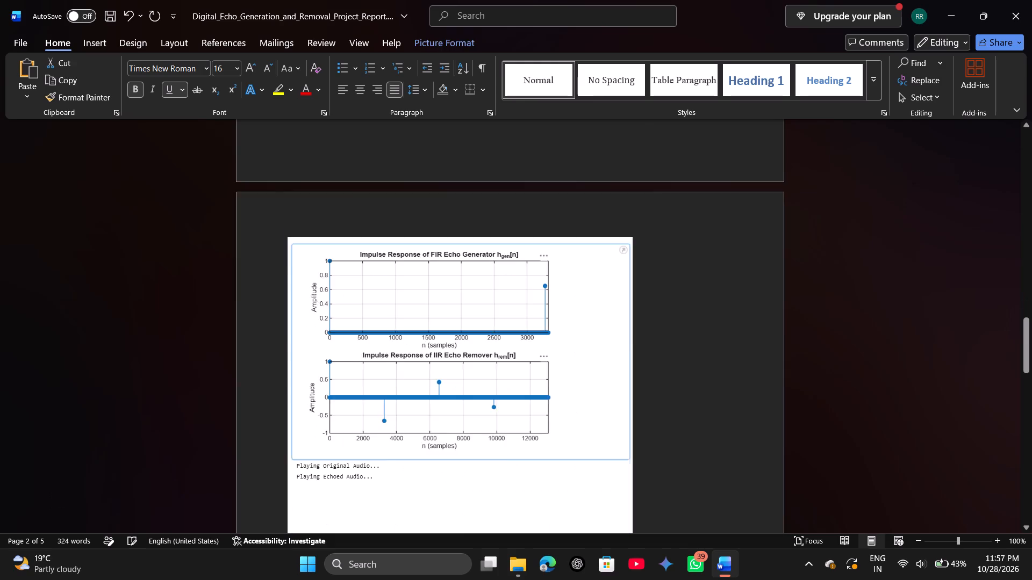
click(446, 410)
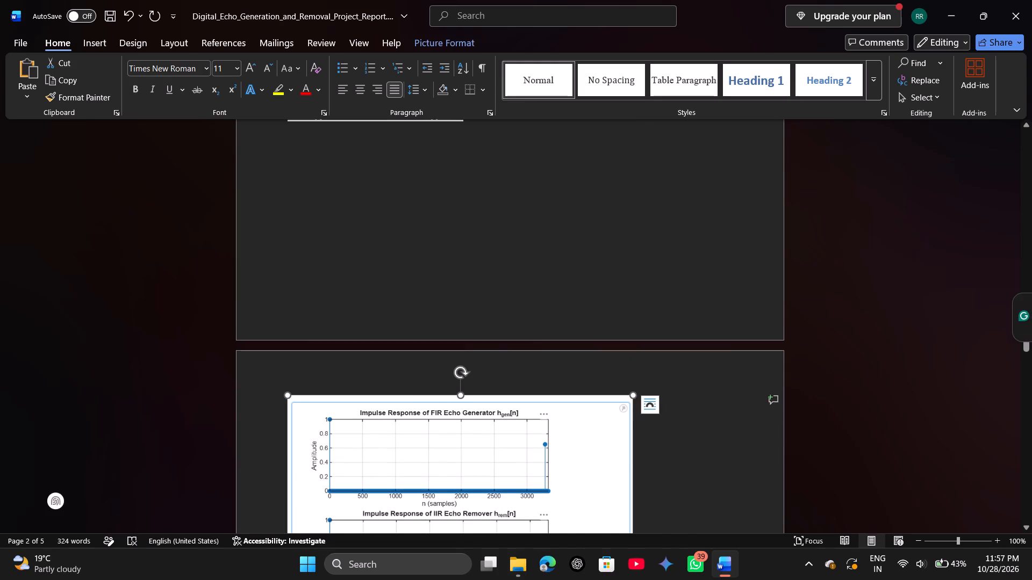
key(Delete)
Delete all remaining report text, from the "5. Figure Window / Diagram" heading through the end of the Conclusion.
scroll(446, 410, up, 1)
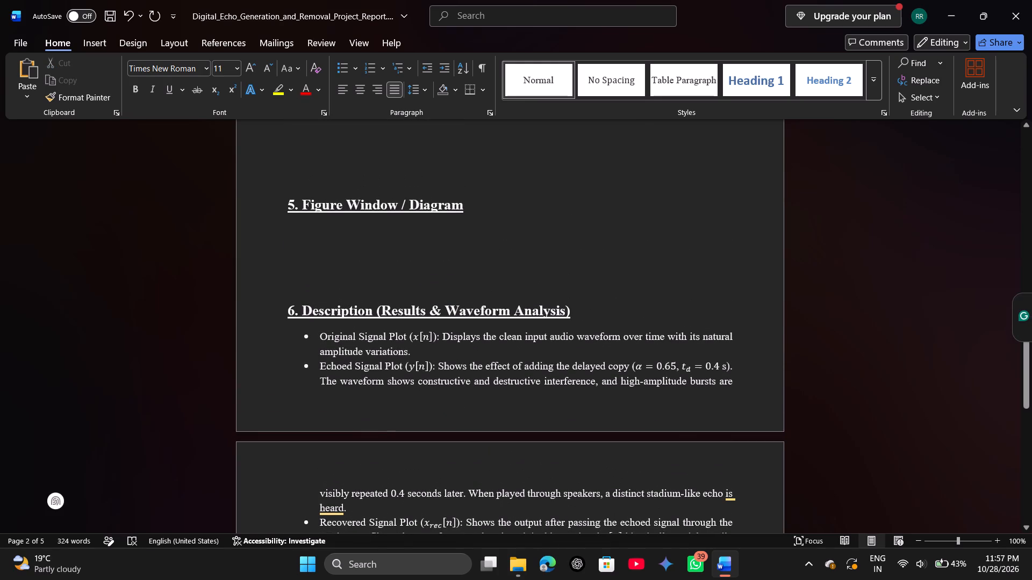
drag(284, 194, 714, 389)
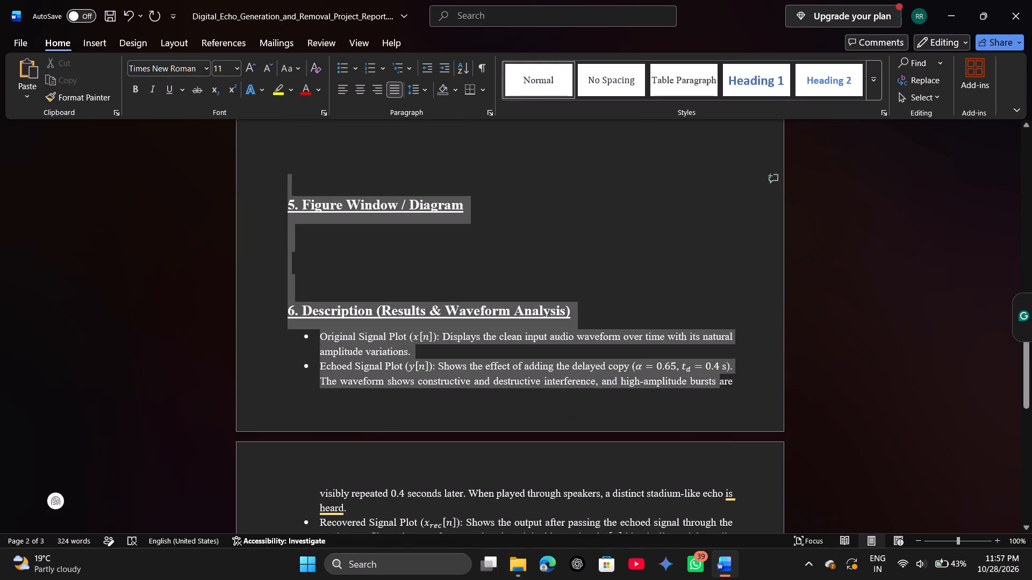
drag(714, 389, 733, 397)
key(BackSpace)
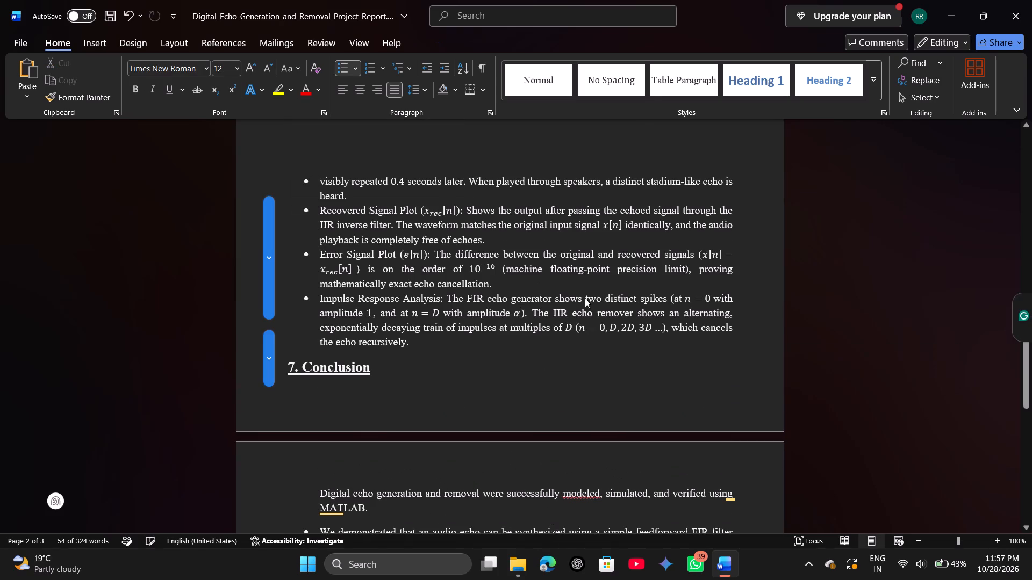
click(303, 177)
drag(303, 177, 446, 402)
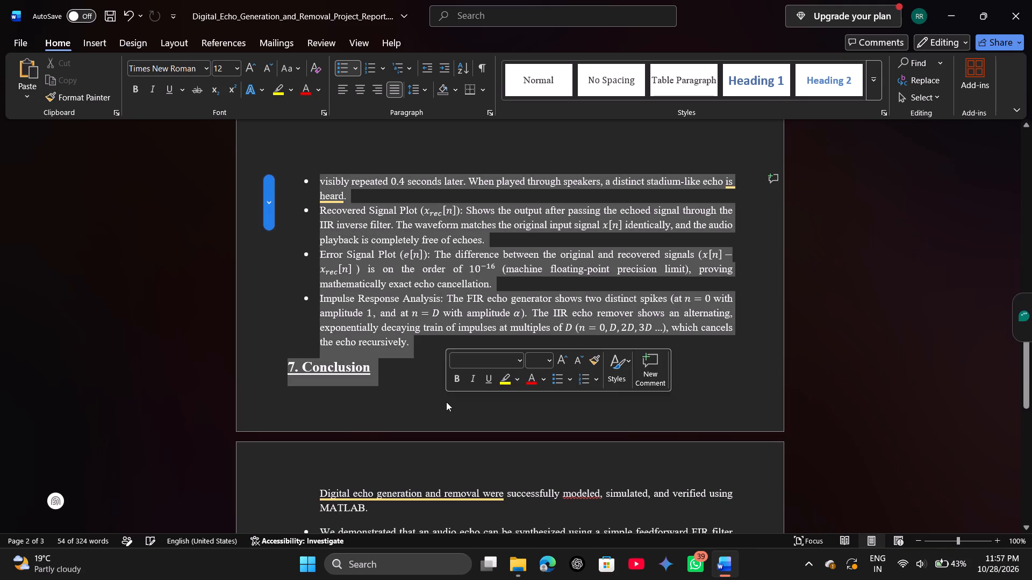
key(BackSpace)
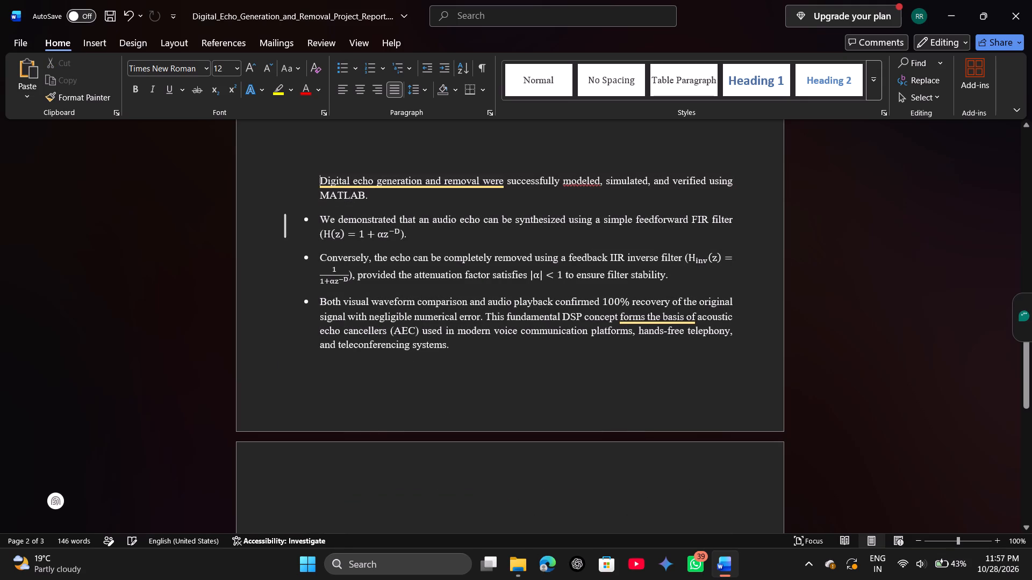
drag(318, 172, 513, 396)
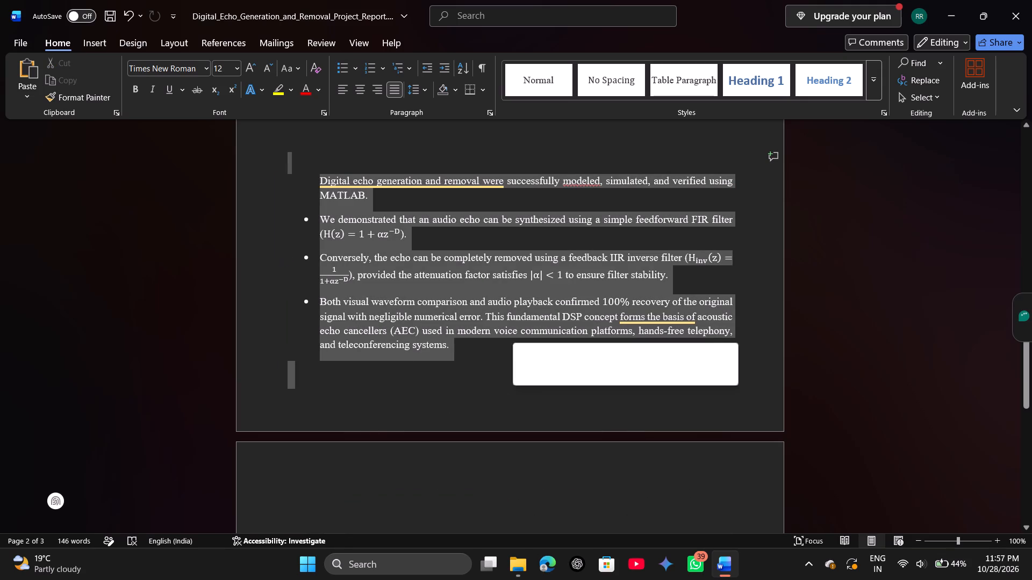
key(BackSpace)
Check the pages after the cover page for leftover content.
scroll(513, 396, down, 2)
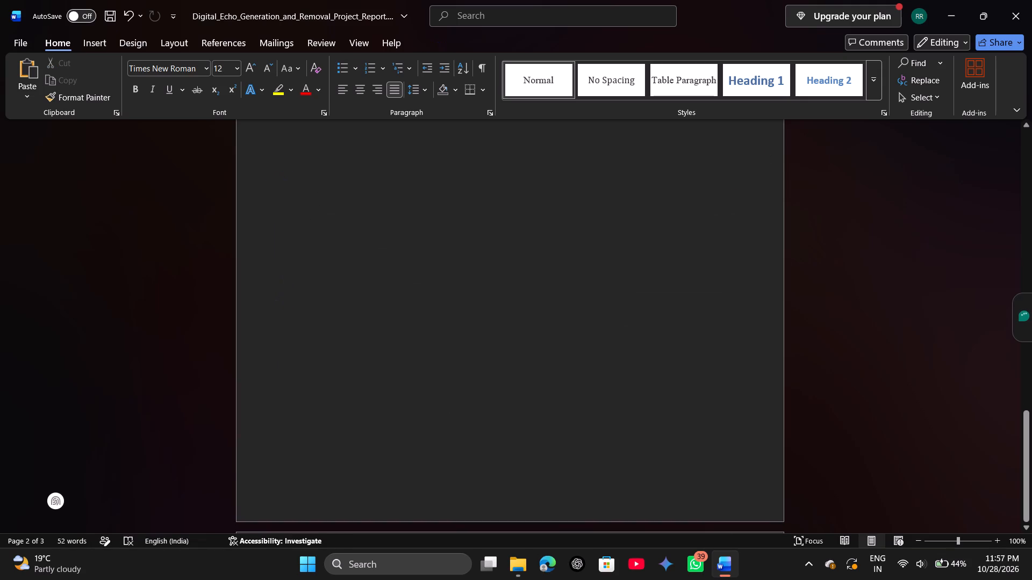
scroll(513, 396, down, 4)
scroll(746, 317, up, 5)
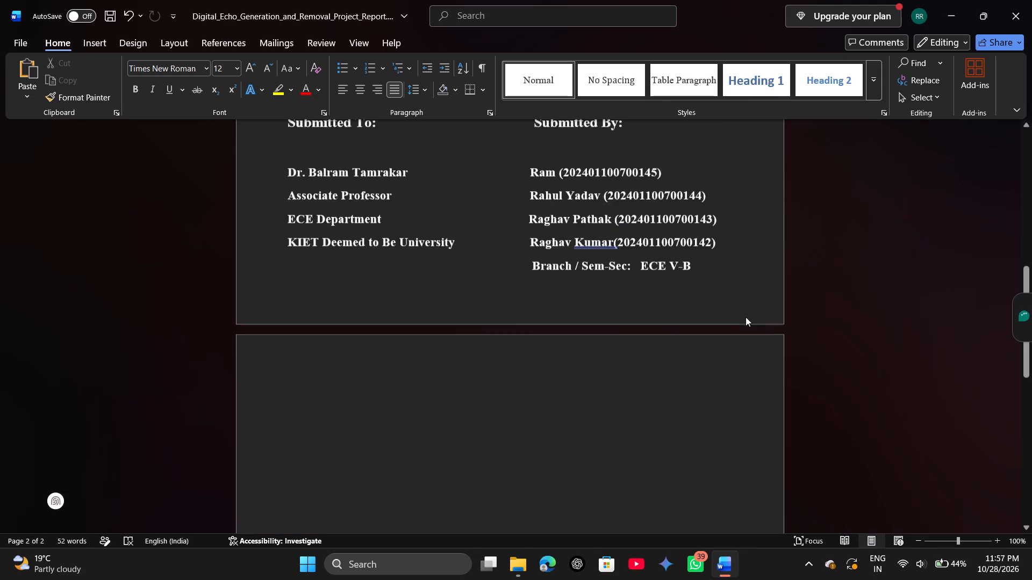
scroll(746, 317, up, 7)
scroll(746, 317, down, 14)
scroll(746, 317, up, 2)
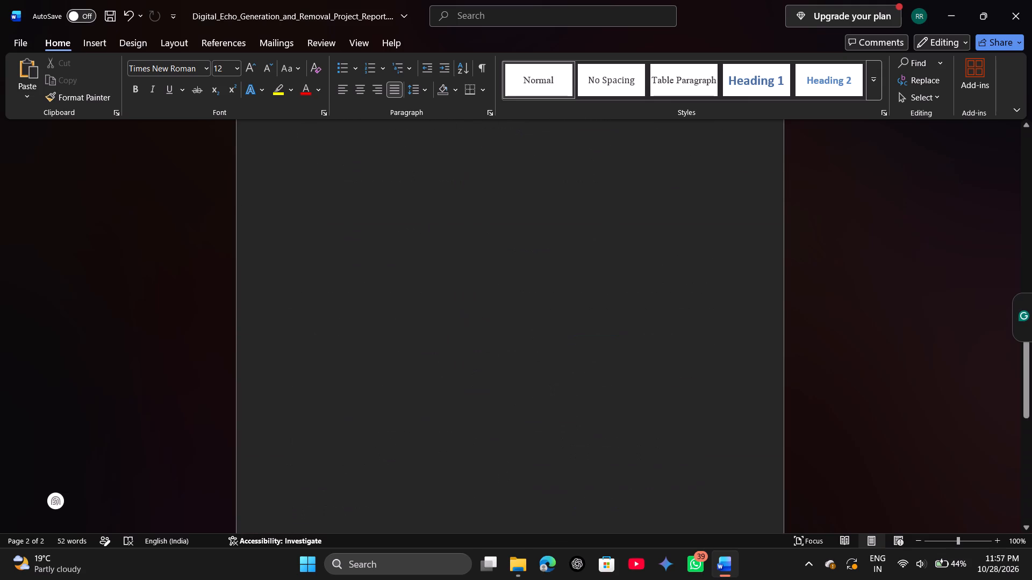
scroll(746, 317, up, 2)
Place the text cursor on the blank page following the cover page.
click(677, 232)
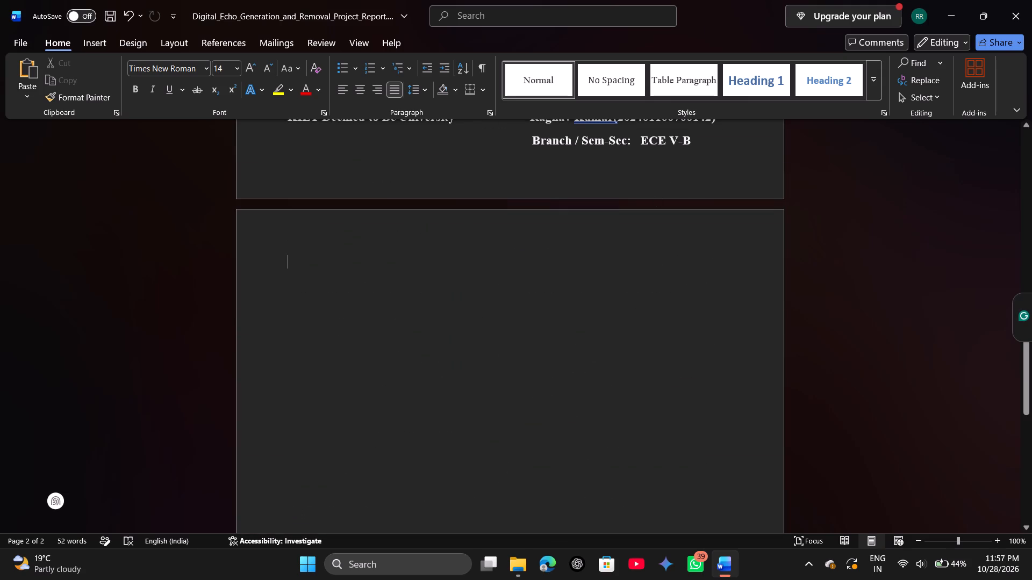
Switch to Microsoft Edge and search the web for "mail".
click(549, 558)
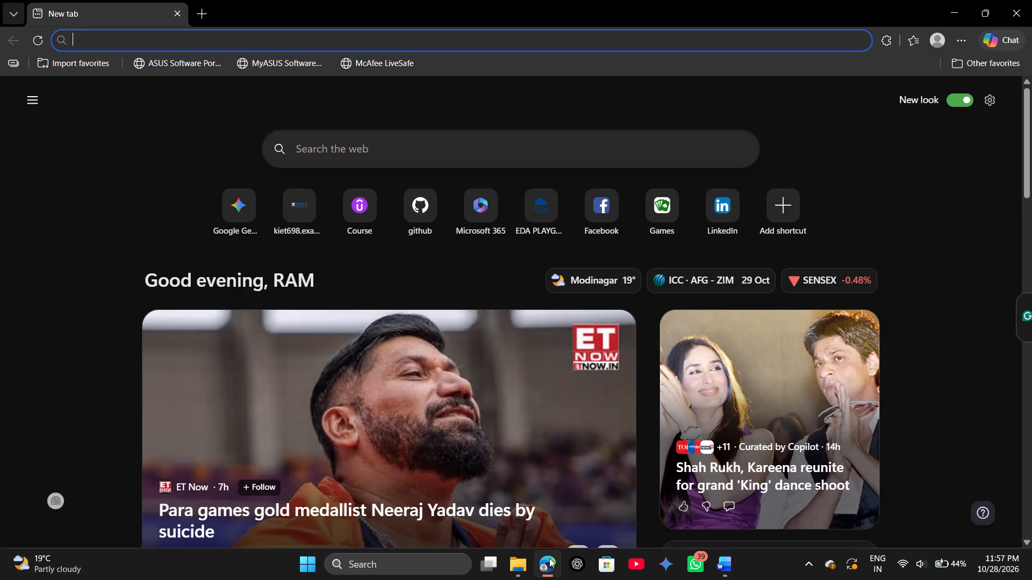
click(488, 150)
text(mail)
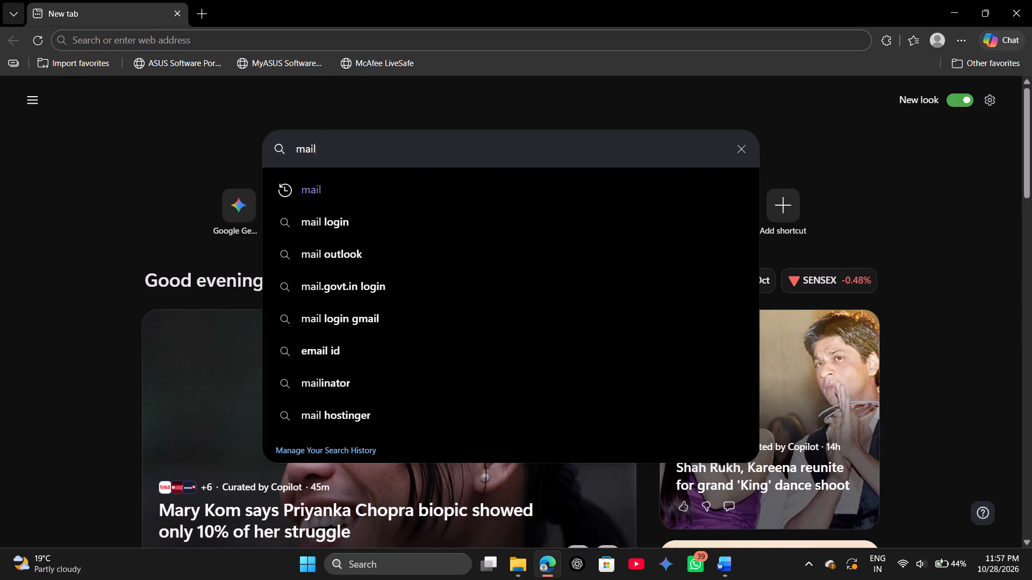
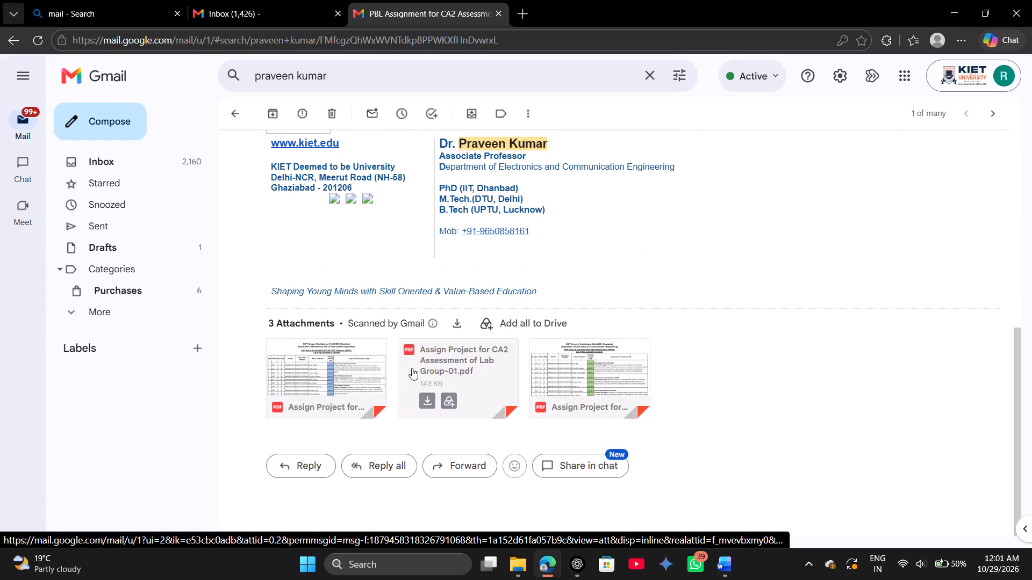
Open the attached "Assign Project for CA2 Assessment of Lab Group-02.pdf" and examine the assigned project titles and descriptions through page 2.
click(370, 366)
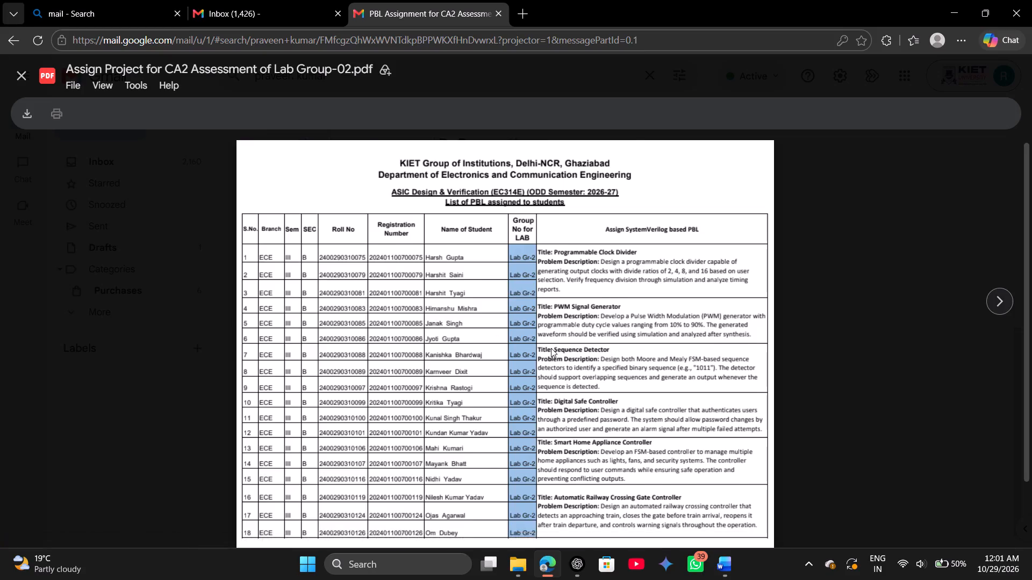
scroll(551, 348, down, 4)
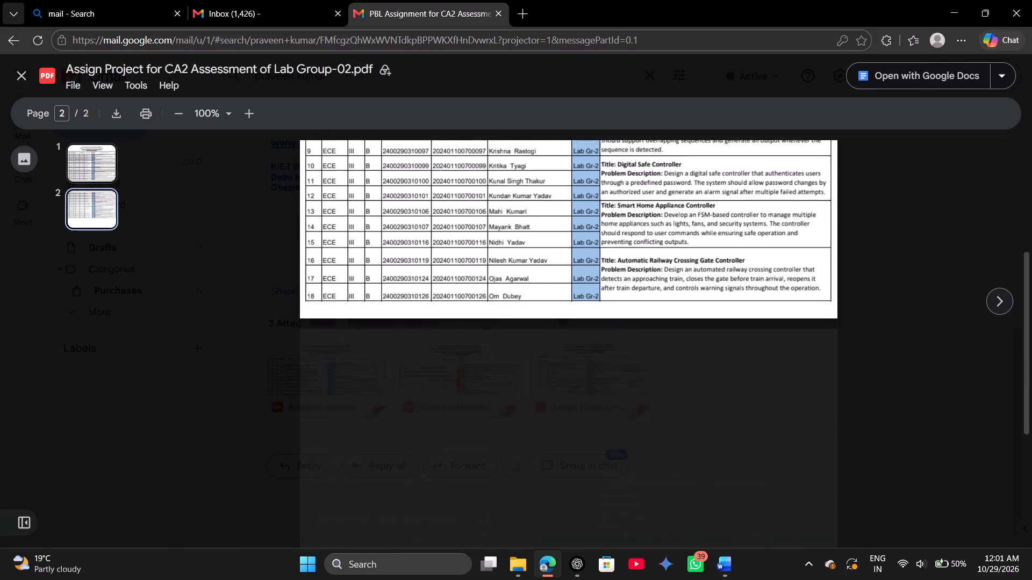
scroll(551, 348, down, 4)
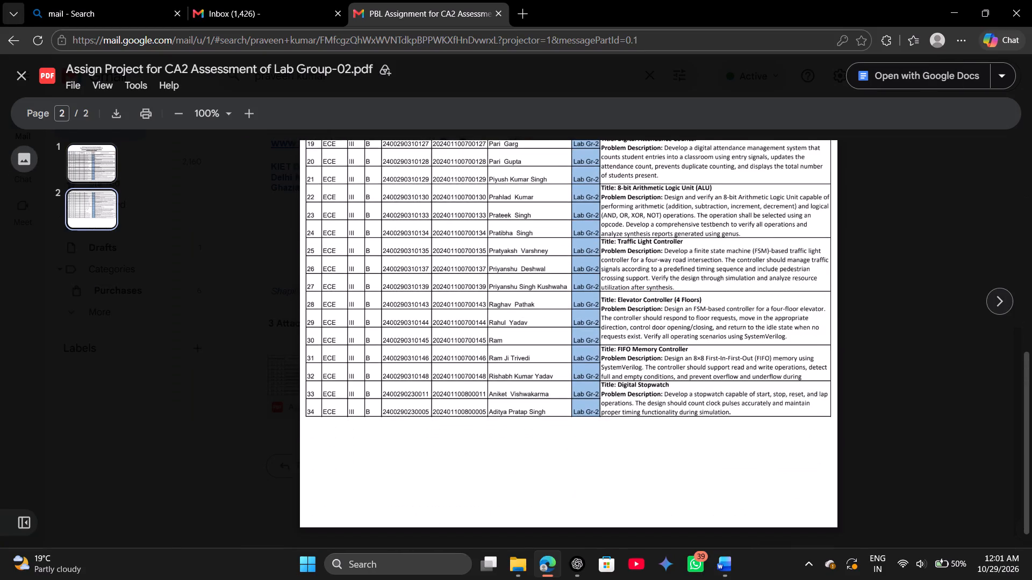
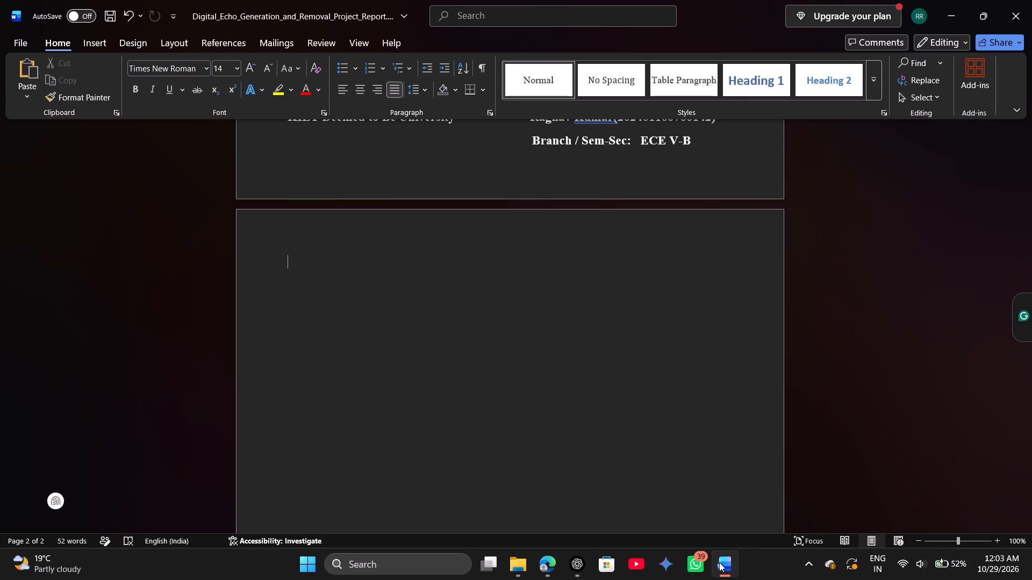
Replace the project name below "On" on the cover page with "Title: Elevator Controller (4 Floors)".
scroll(736, 508, up, 2)
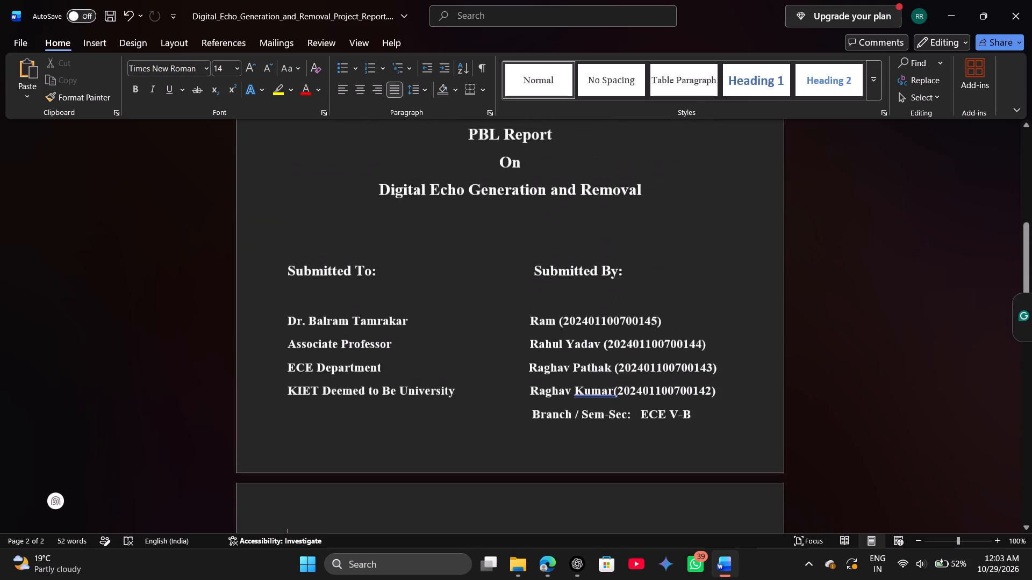
scroll(736, 508, up, 1)
scroll(736, 508, down, 1)
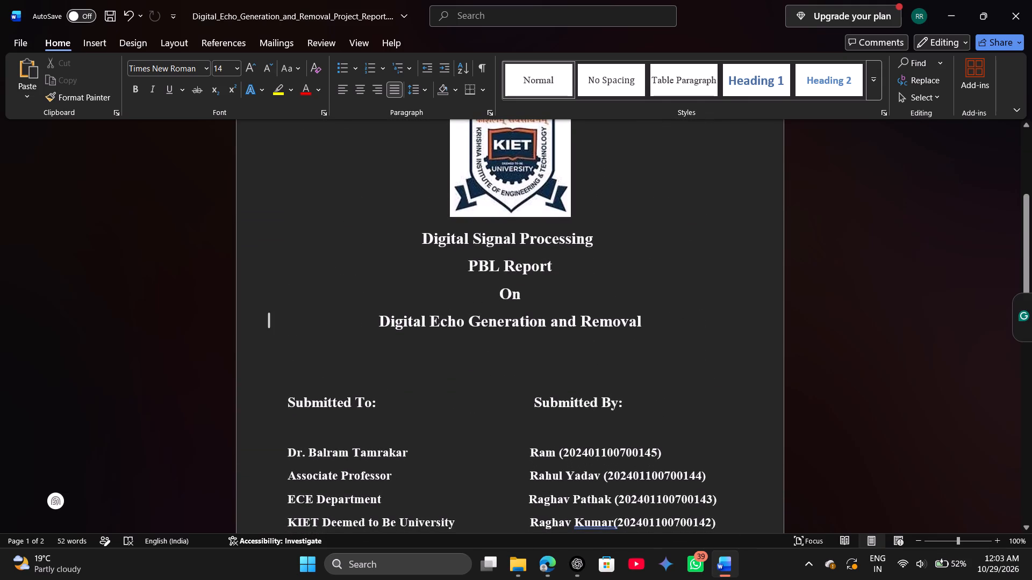
click(378, 313)
key(t)
text(ITI)
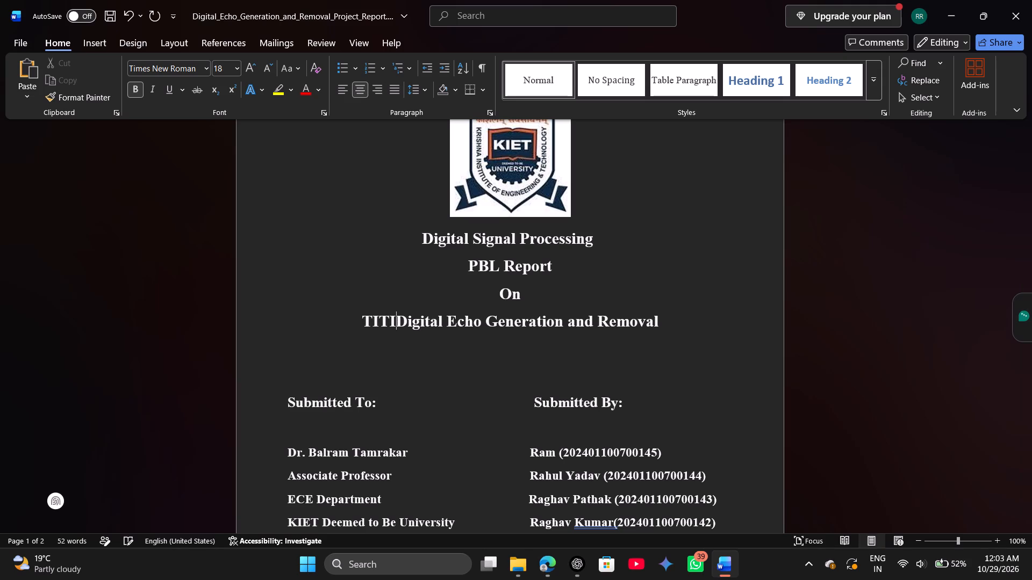
key(BackSpace)
key(BackSpace)
key(BackSpace)
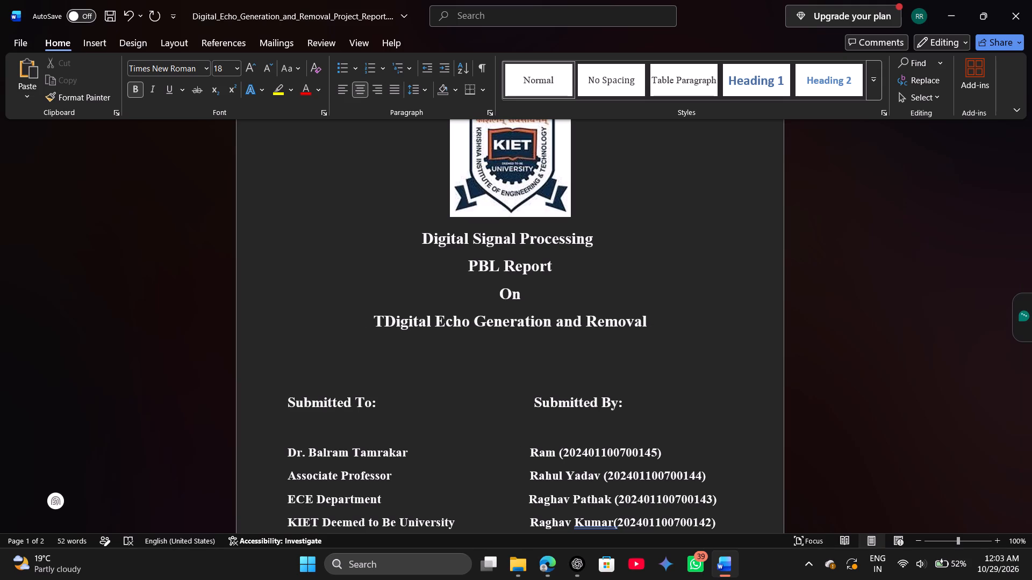
text(itle)
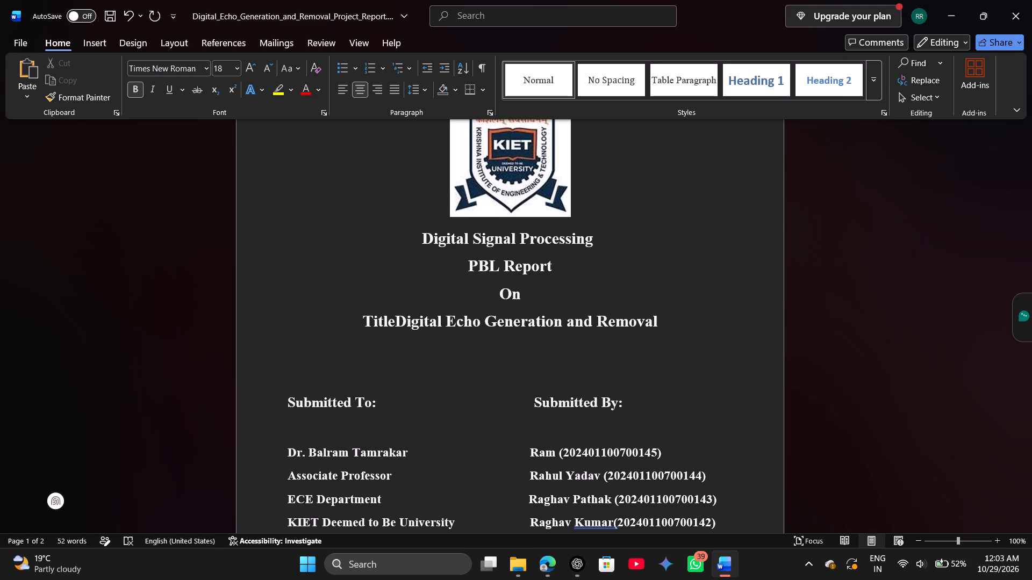
text(:)
key(space)
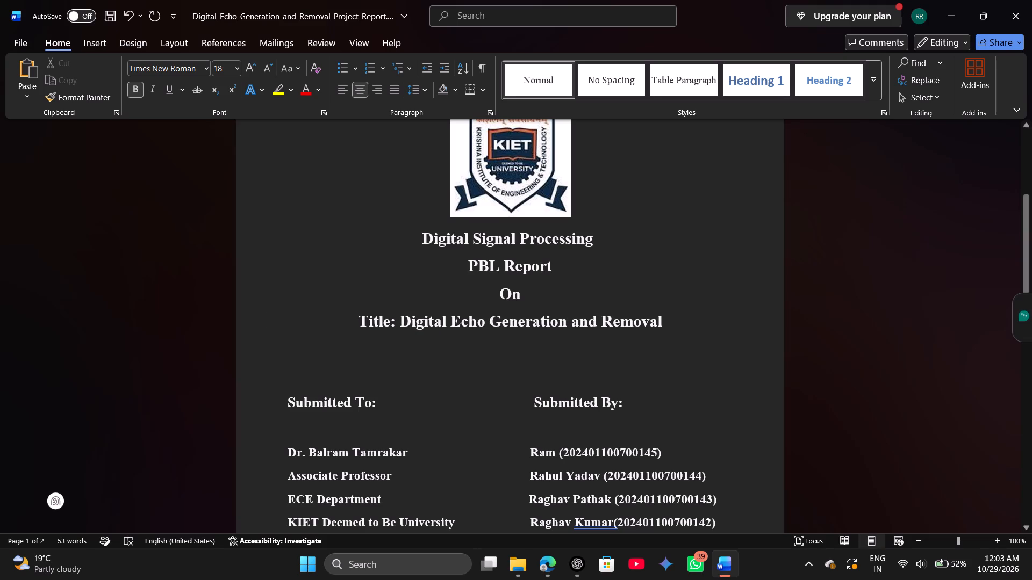
drag(665, 311, 477, 316)
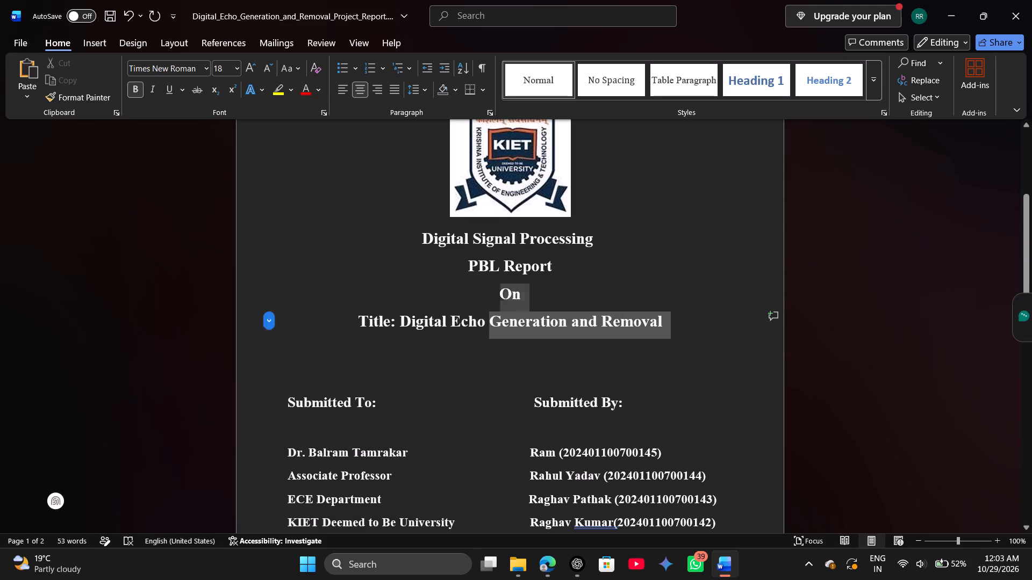
drag(477, 316, 420, 324)
key(BackSpace)
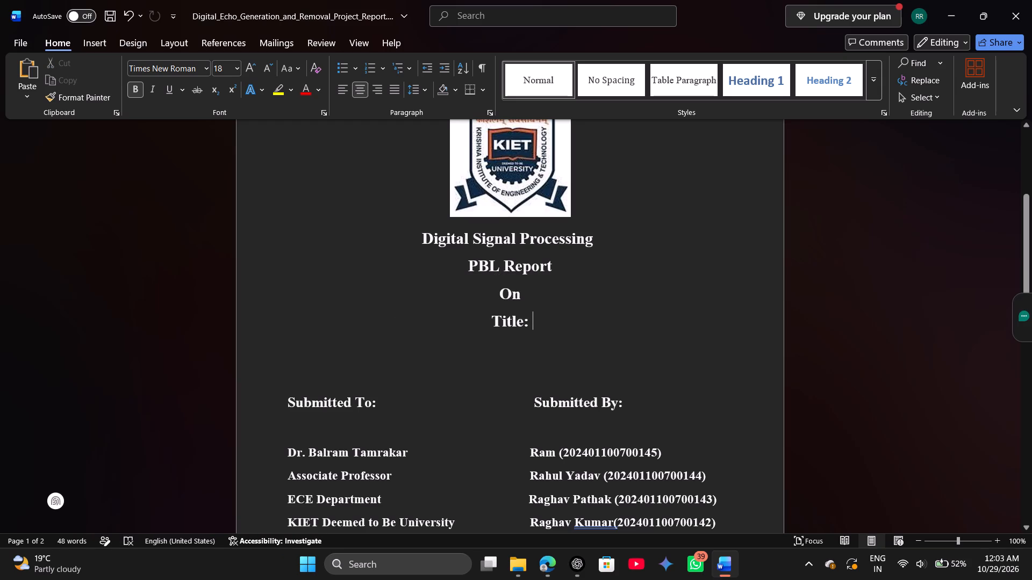
key(ctrl+v)
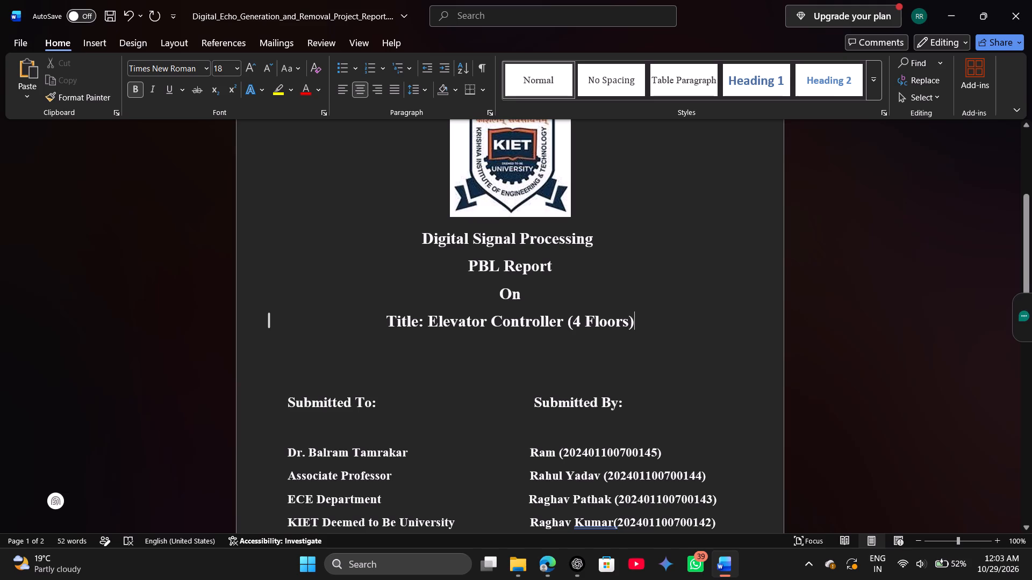
Underline "Elevator Controller (4 Floors)" in the cover page title line.
drag(430, 321, 611, 323)
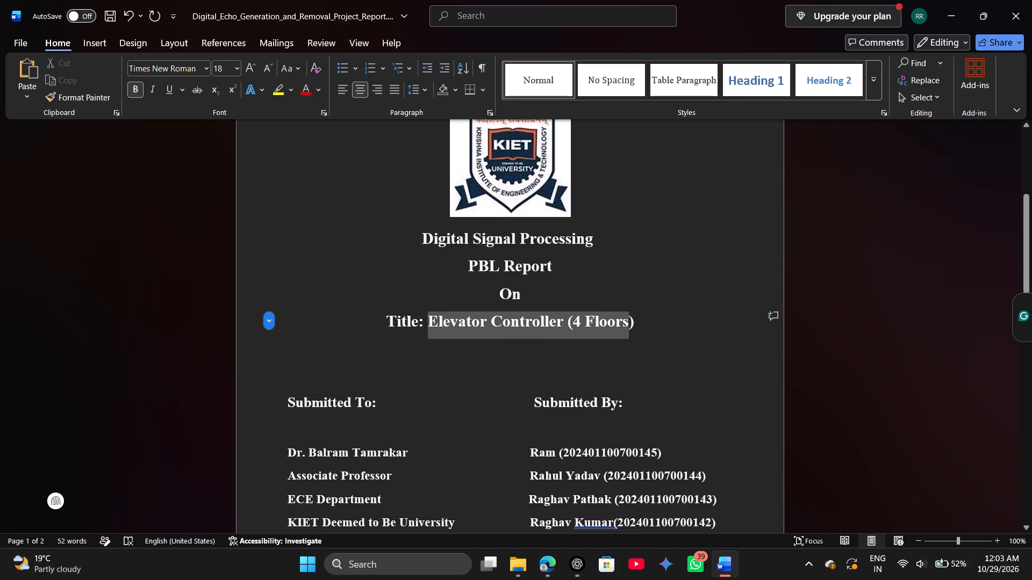
drag(611, 323, 635, 321)
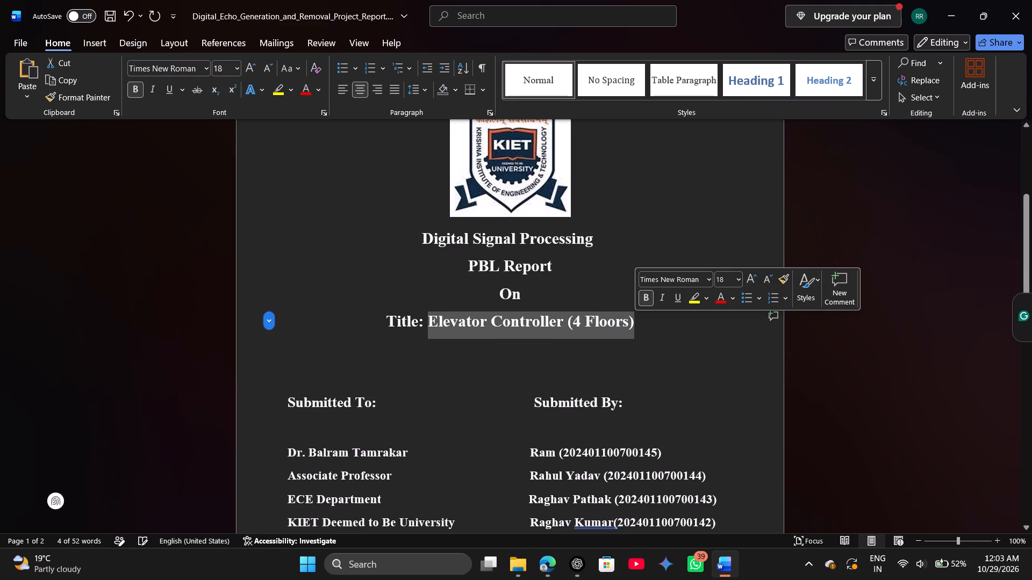
click(676, 302)
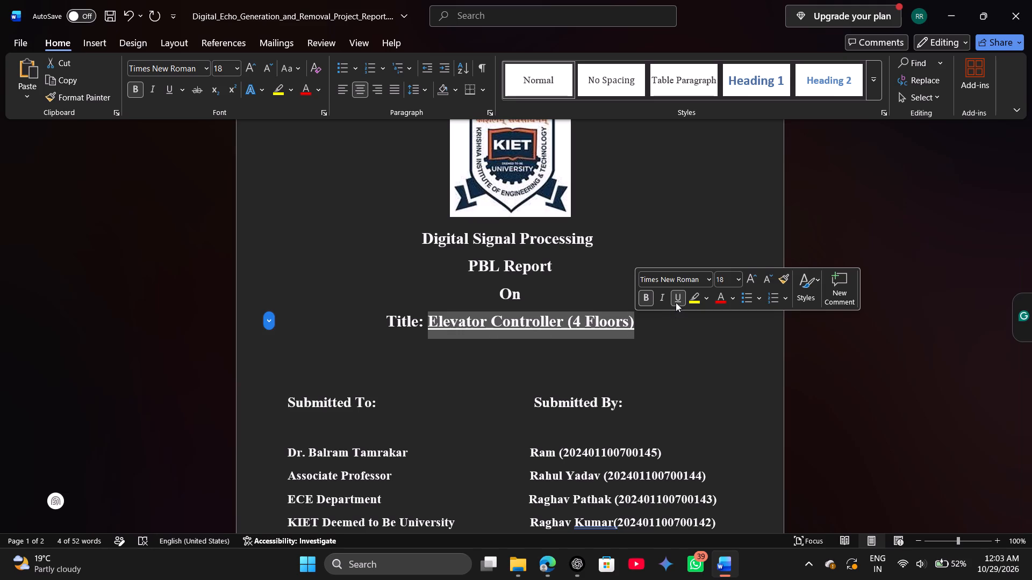
click(696, 223)
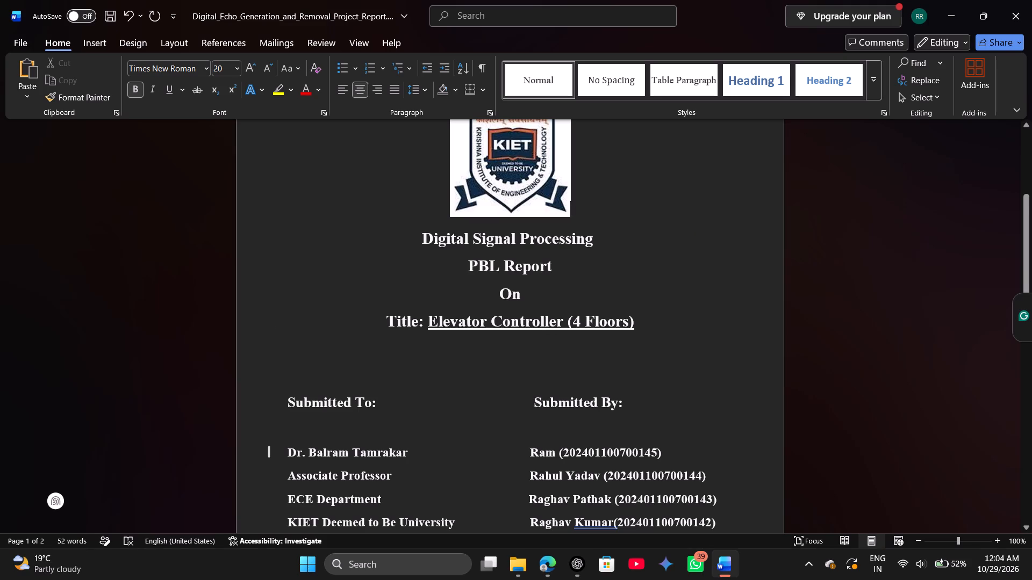
Delete the fourth student's name and roll number under Submitted By, along with the spacing before it.
scroll(410, 453, down, 2)
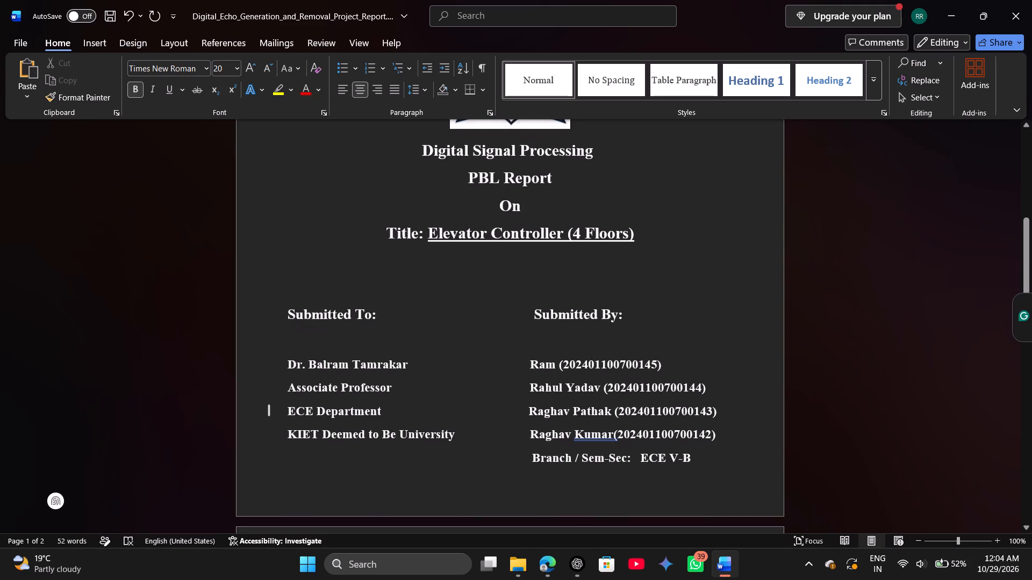
click(718, 432)
key(BackSpace)
key(BackSpace)
key(BackSpace)
key(BackSpace)
key(BackSpace)
key(BackSpace)
key(BackSpace)
key(BackSpace)
key(BackSpace)
key(BackSpace)
key(BackSpace)
key(BackSpace)
key(BackSpace)
key(BackSpace)
key(BackSpace)
key(BackSpace)
key(BackSpace)
key(BackSpace)
key(BackSpace)
key(BackSpace)
key(BackSpace)
key(BackSpace)
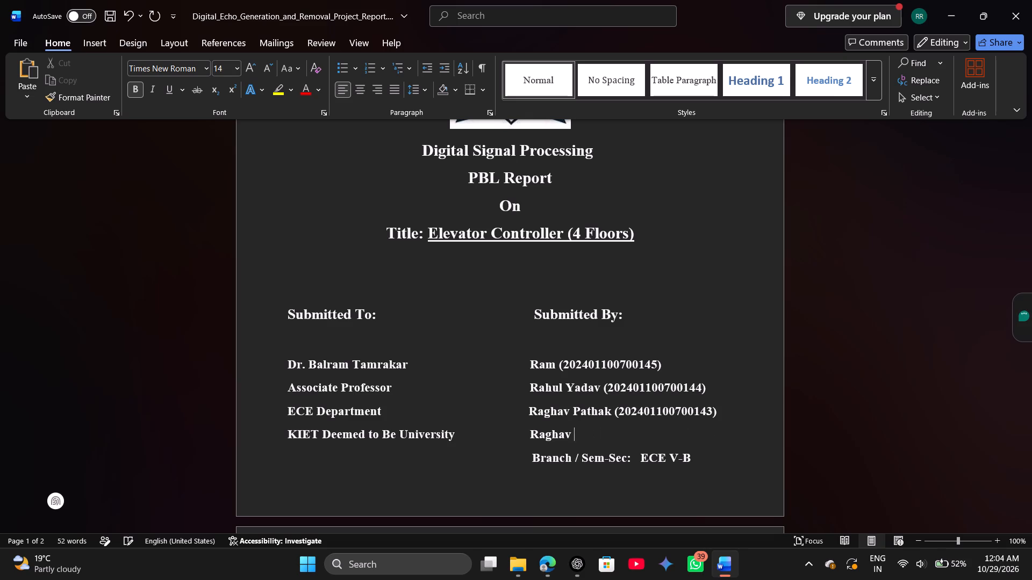
key(BackSpace)
key(BackSpace)
key(BackSpace)
key(BackSpace)
key(BackSpace)
key(BackSpace)
key(BackSpace)
key(BackSpace)
key(BackSpace)
key(BackSpace)
key(BackSpace)
key(BackSpace)
key(BackSpace)
key(BackSpace)
key(BackSpace)
key(BackSpace)
key(BackSpace)
key(BackSpace)
key(BackSpace)
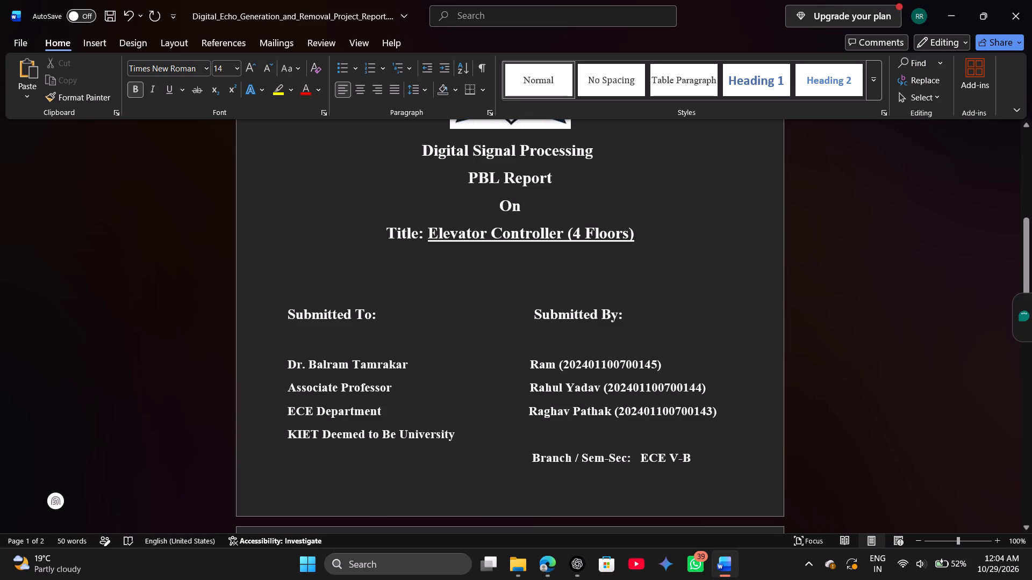
Move the "Branch / Sem-Sec: ECE V-B" text up to the KIET Deemed to Be University line, aligned below the remaining student entries.
click(534, 455)
key(BackSpace)
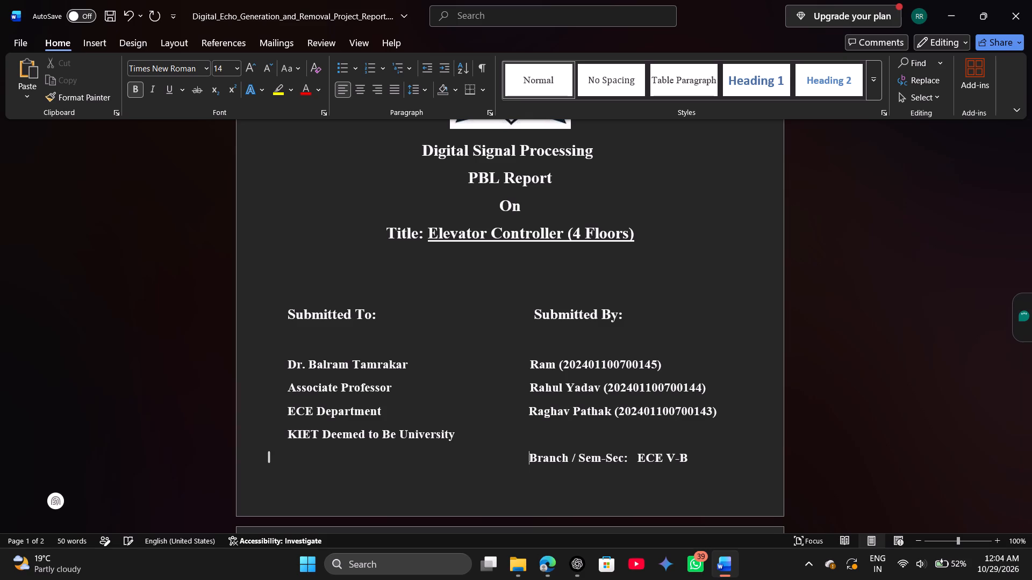
key(Up)
drag(529, 461, 627, 447)
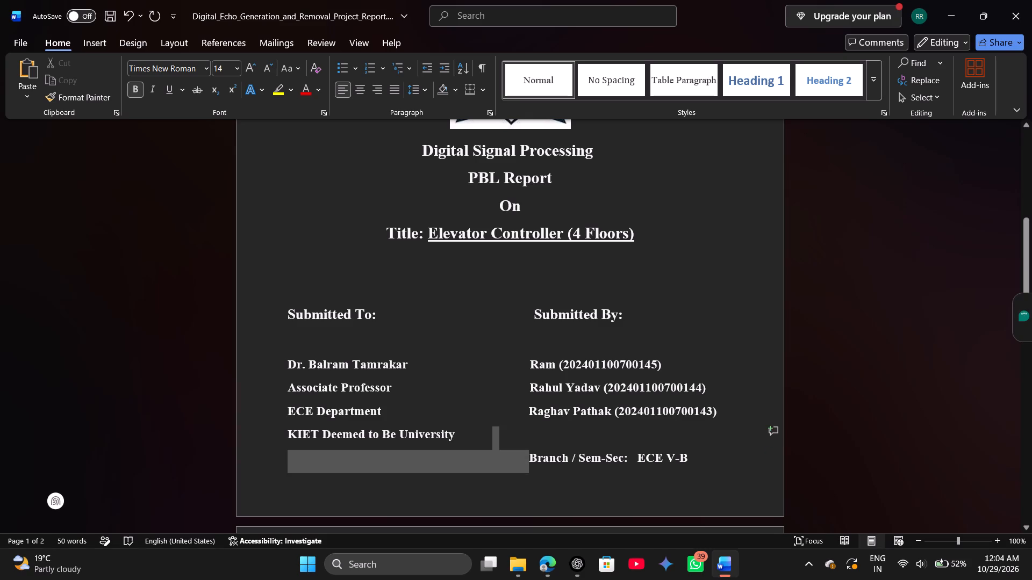
drag(627, 447, 692, 461)
key(ctrl+c)
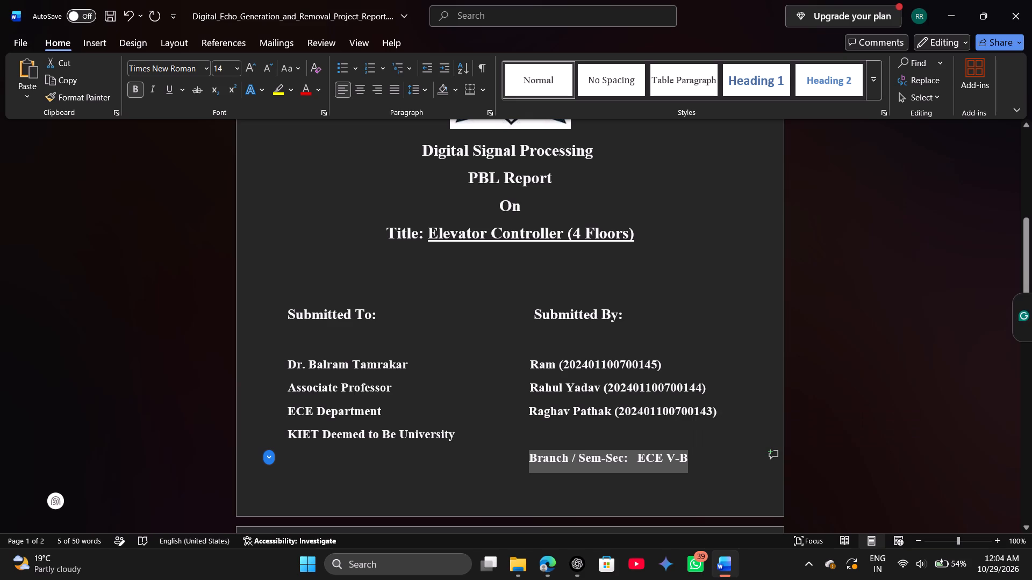
key(BackSpace)
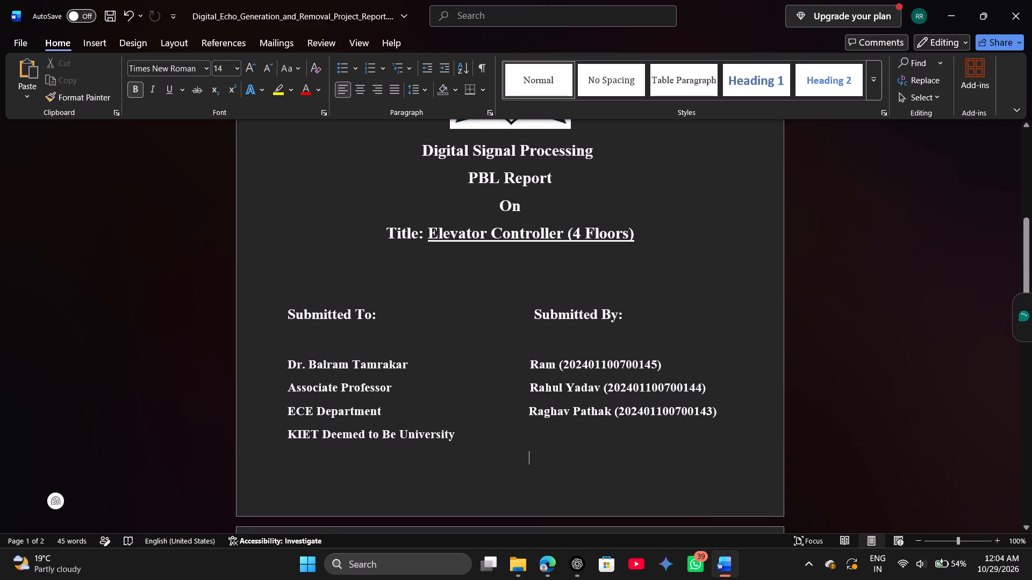
click(729, 415)
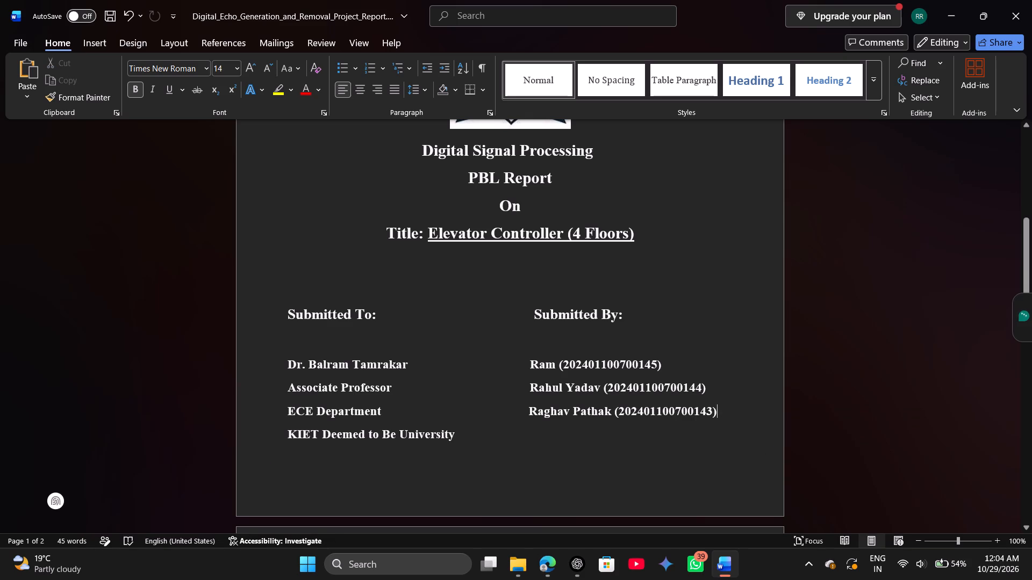
click(533, 436)
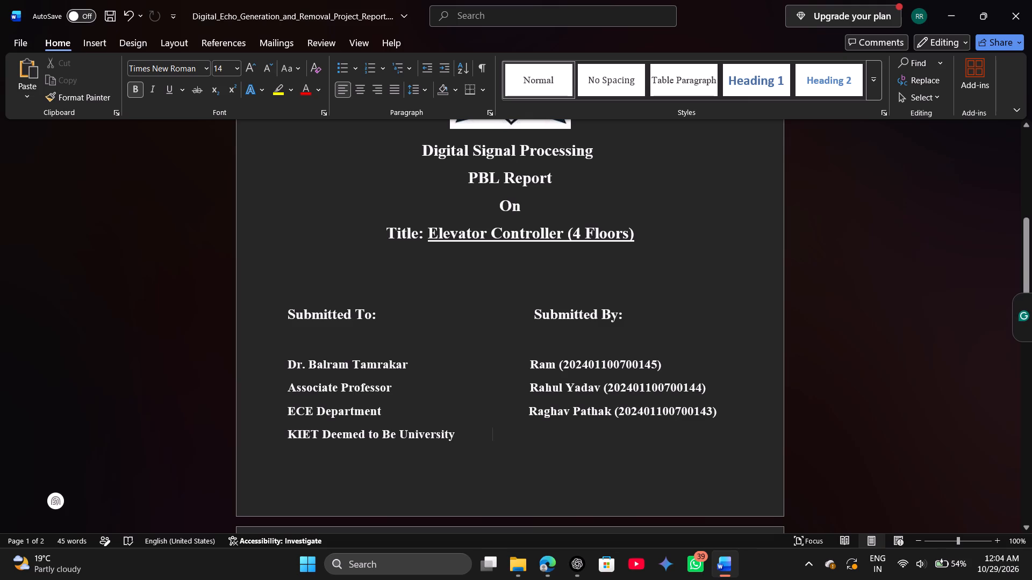
click(528, 432)
key(space)
key(space)
key(space)
key(space)
key(space)
key(space)
key(space)
key(space)
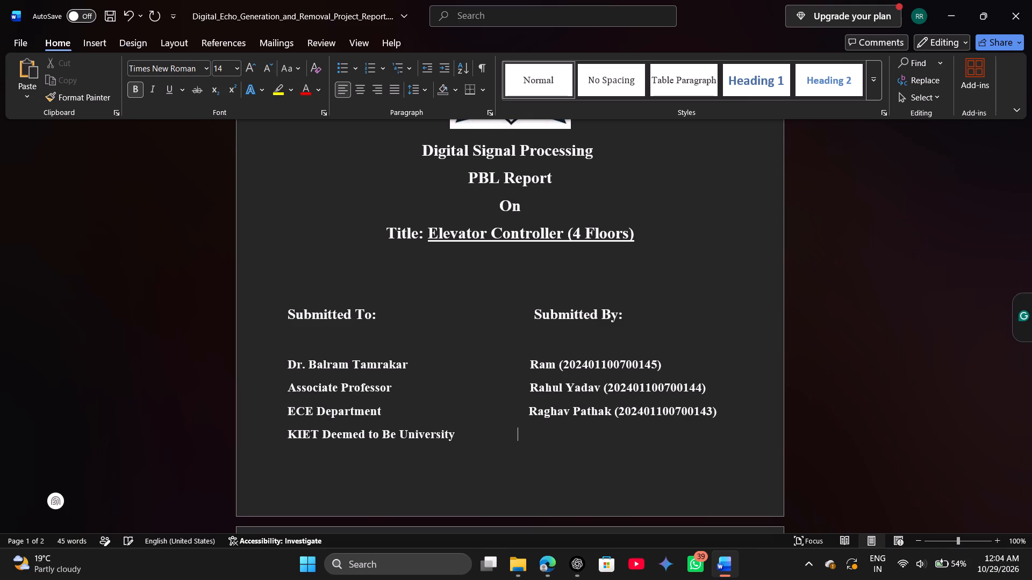
key(space)
key(space)
key(space)
key(ctrl+v)
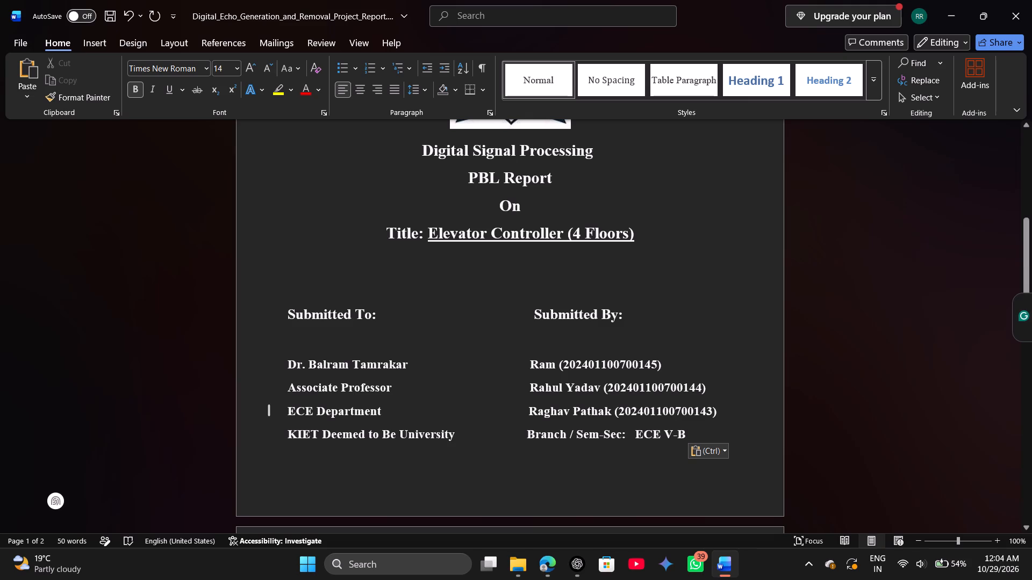
scroll(532, 404, down, 3)
scroll(532, 404, up, 1)
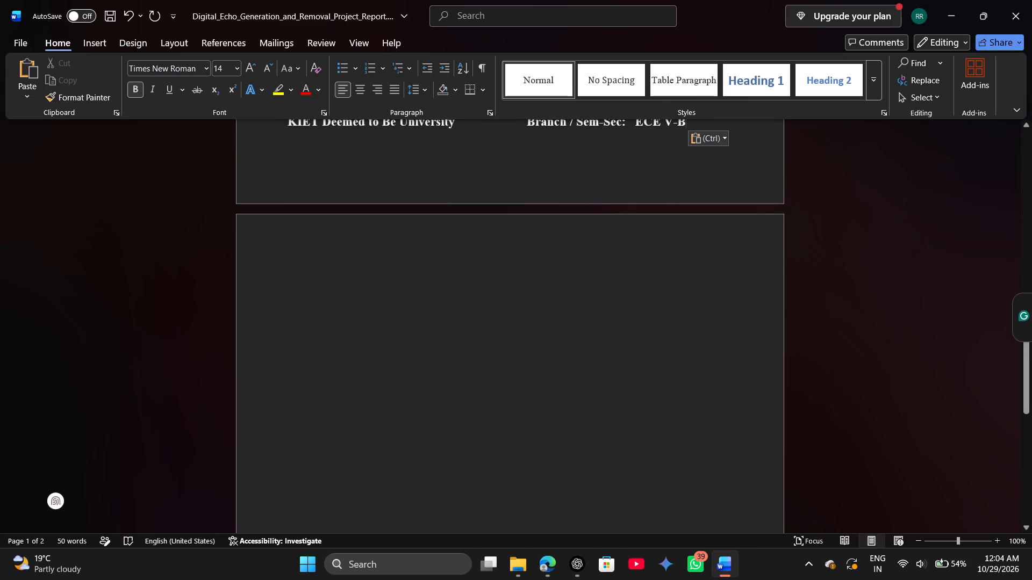
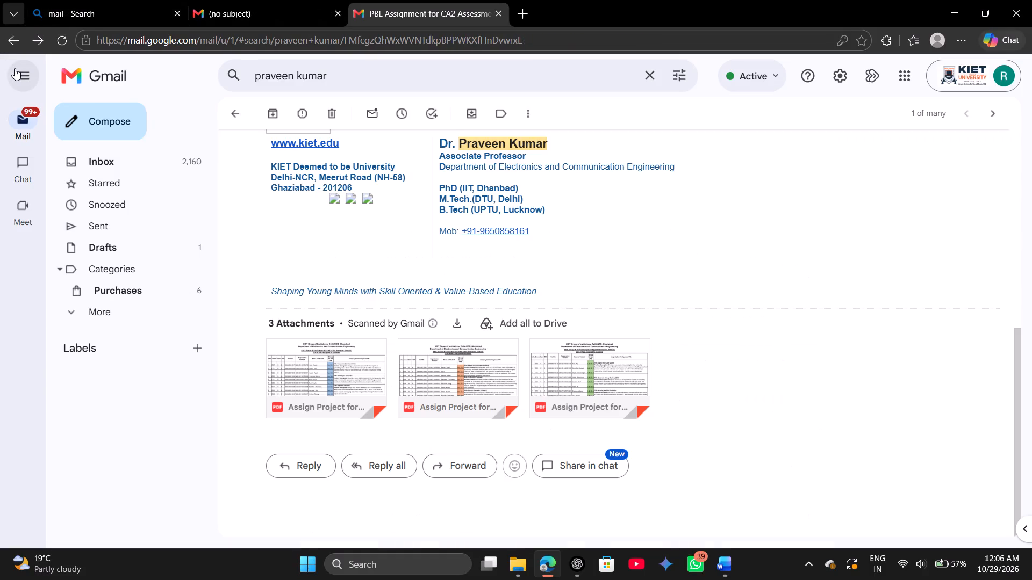
Copy the section title "SystemVerilog RTL Code" from the required sections list in the PBL assignment mail and switch to the Word report.
scroll(423, 272, up, 3)
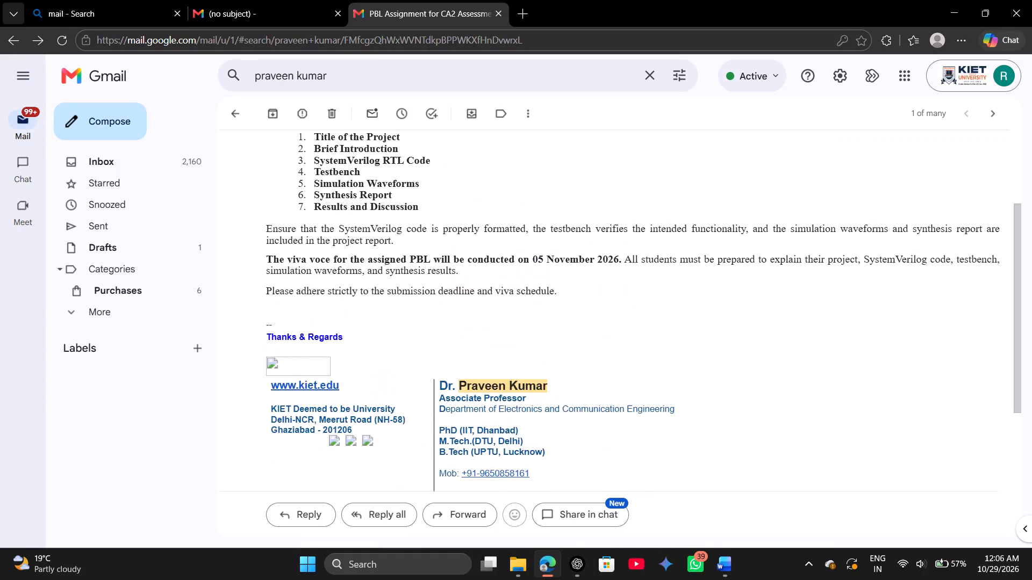
scroll(423, 272, up, 1)
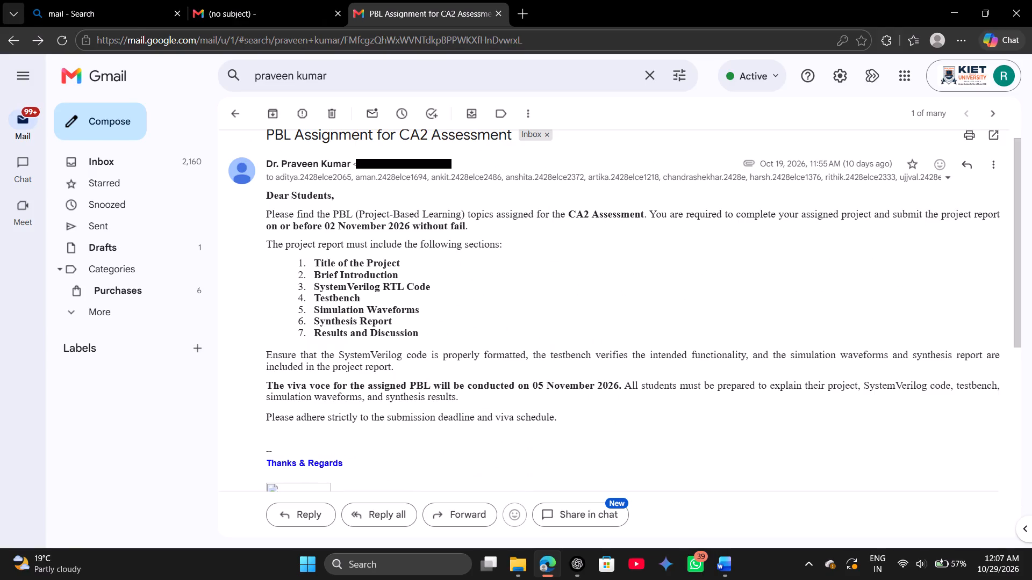
drag(312, 285, 432, 287)
key(ctrl+c)
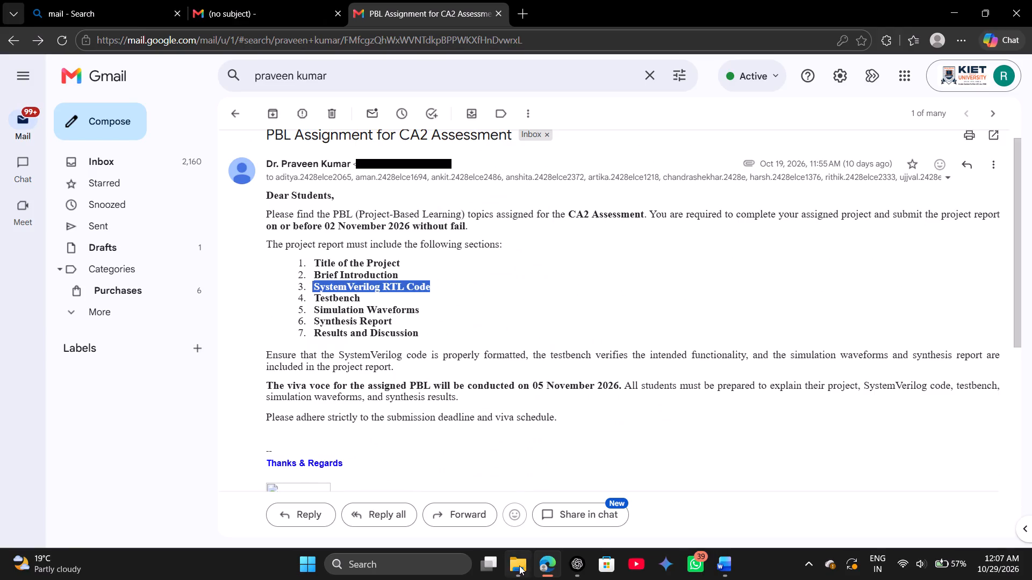
click(721, 560)
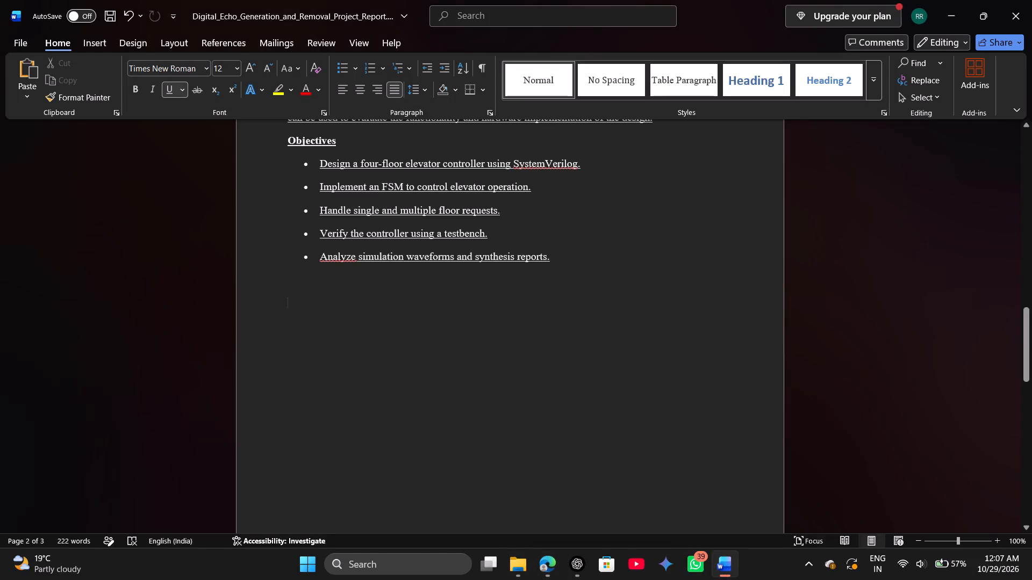
Paste the heading SystemVerilog RTL Code below the Objectives list and format it in bold at font size 16.
key(ctrl+v)
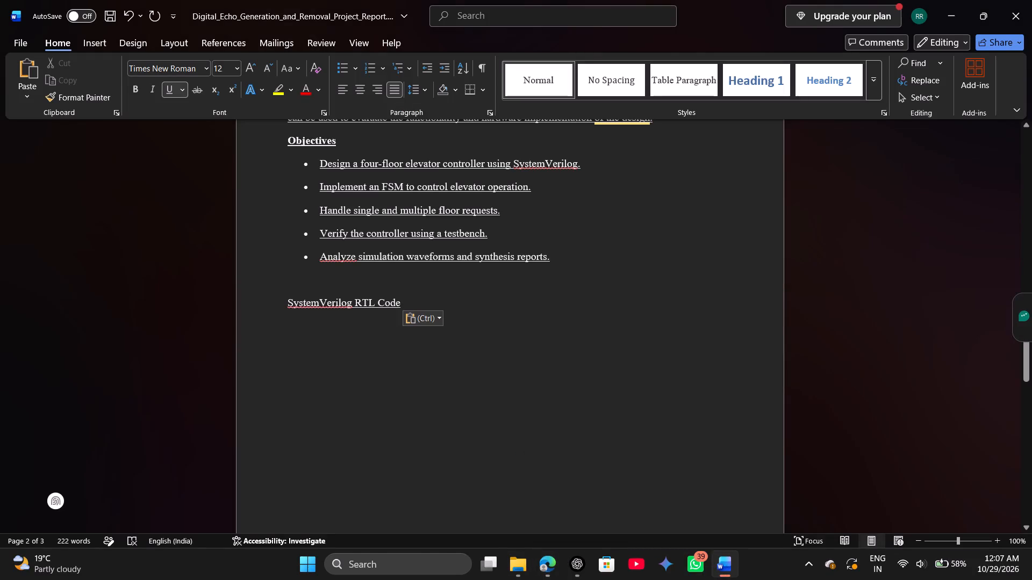
drag(405, 298, 286, 296)
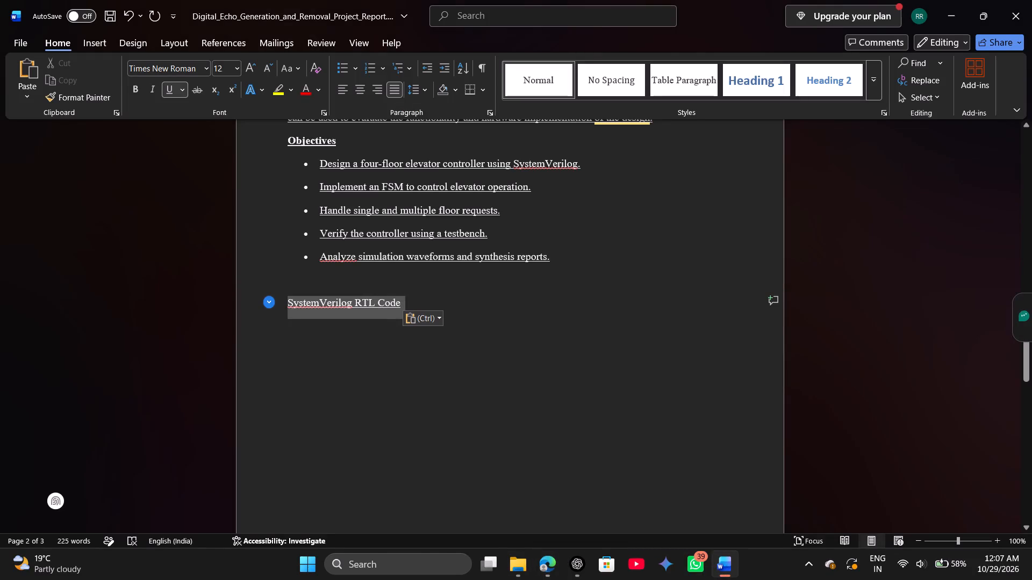
click(386, 258)
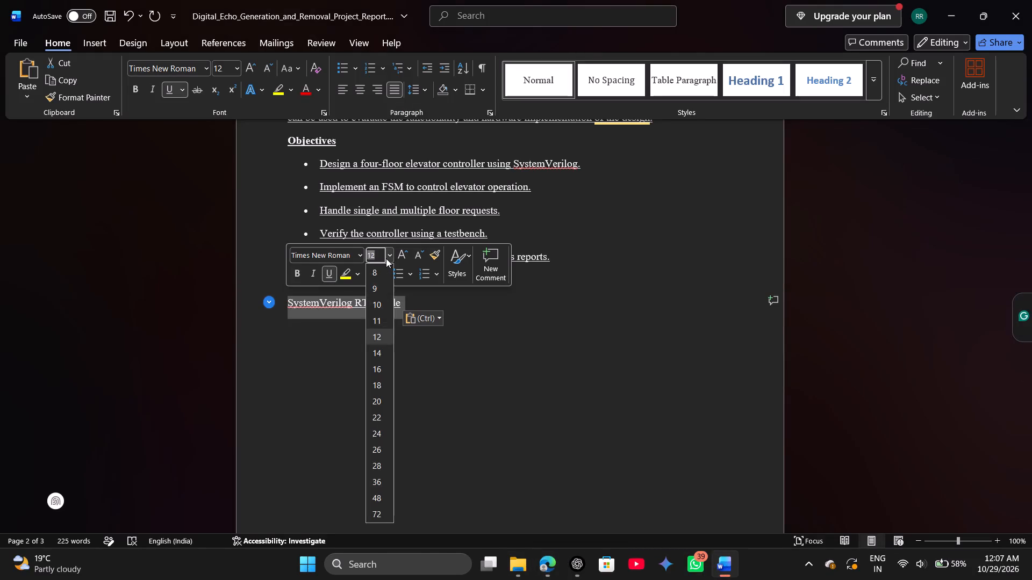
click(383, 365)
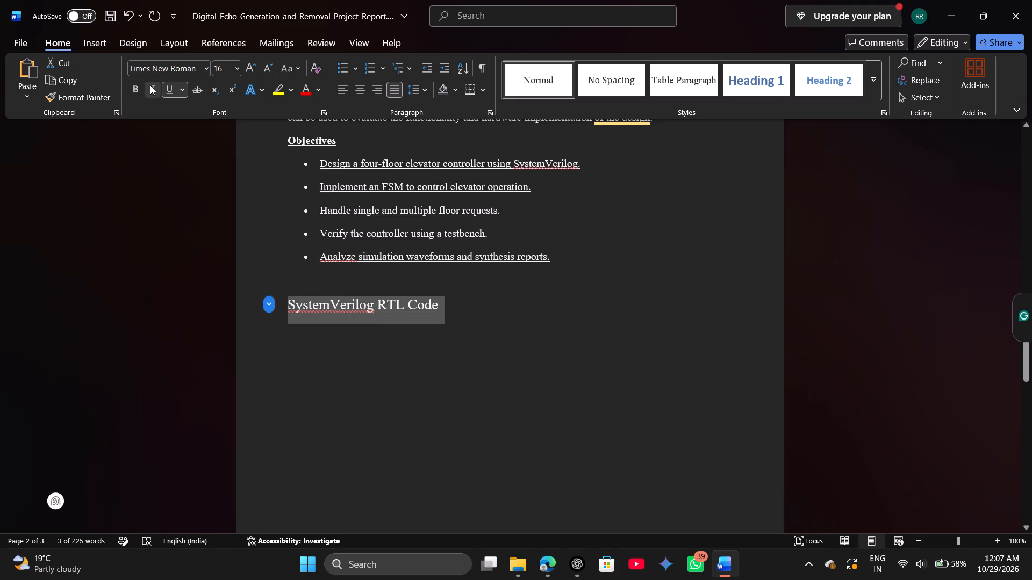
right_click(325, 303)
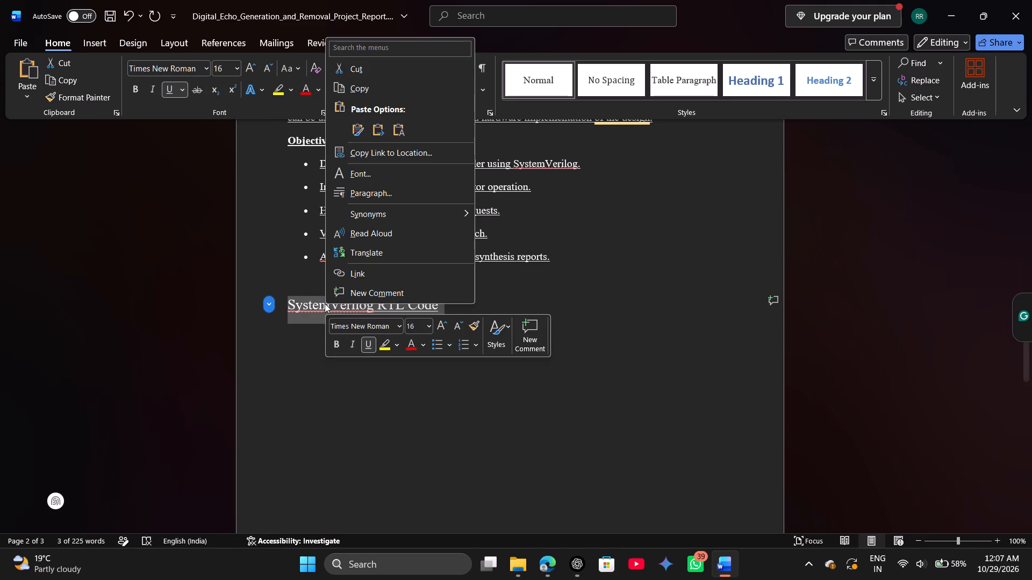
click(336, 352)
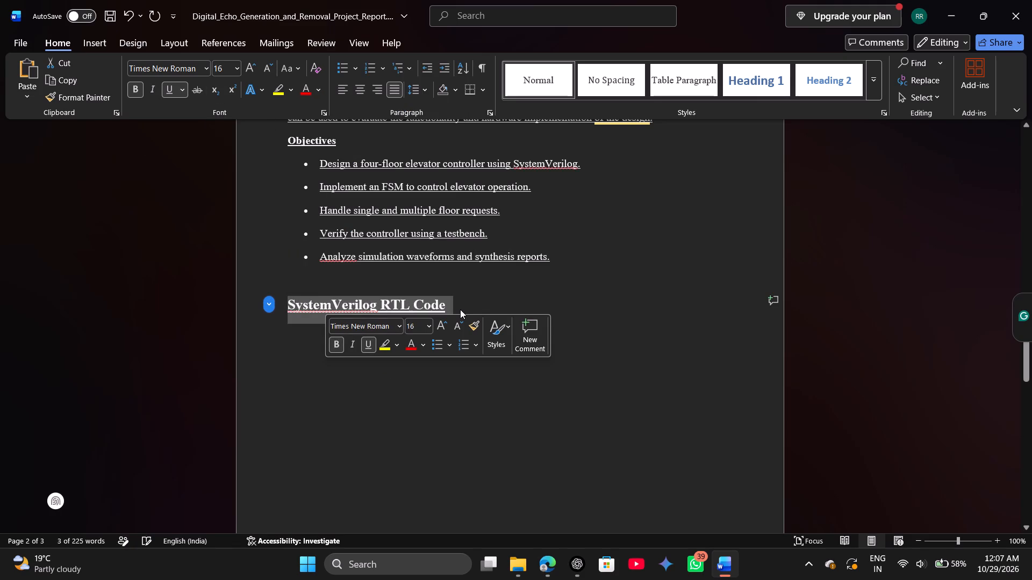
click(460, 309)
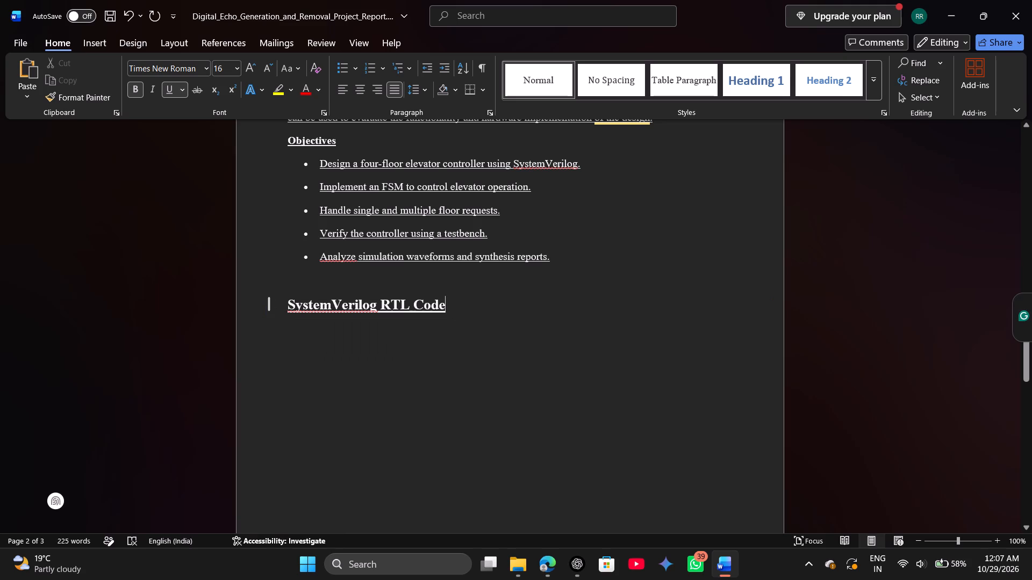
click(358, 301)
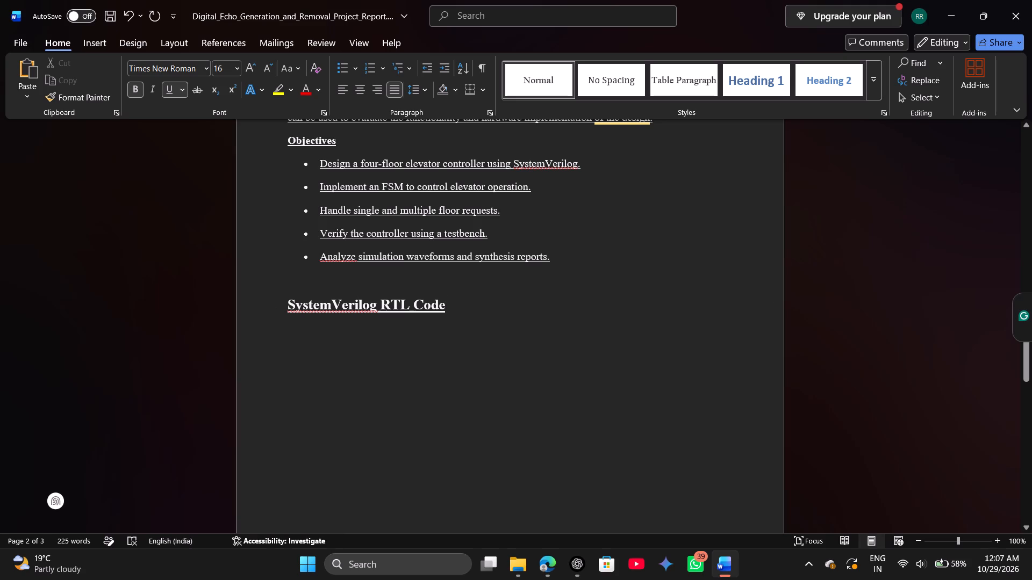
click(354, 320)
Set the font size of the INTRODUCTION heading to 16.
scroll(354, 320, up, 2)
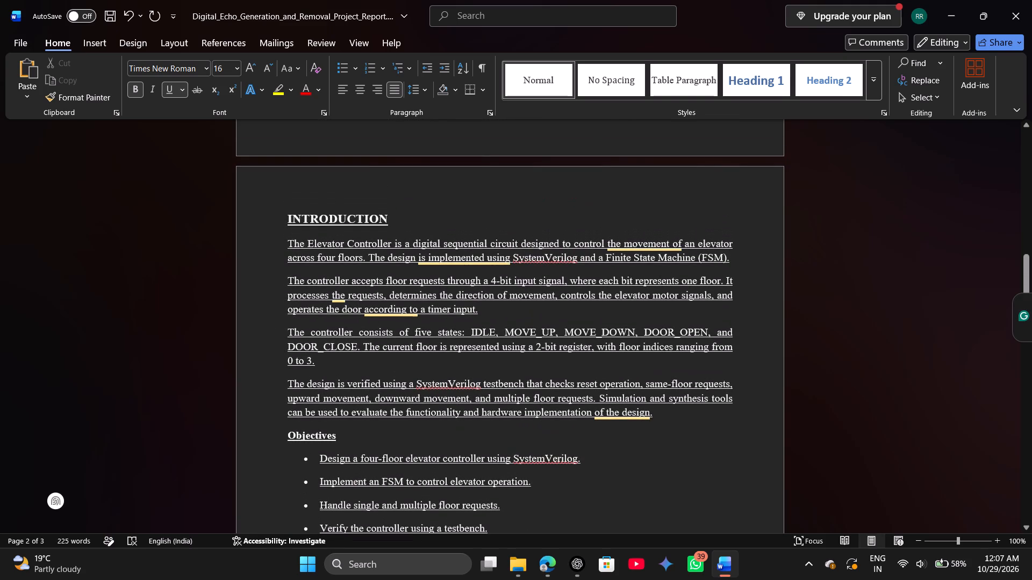
drag(400, 216, 319, 216)
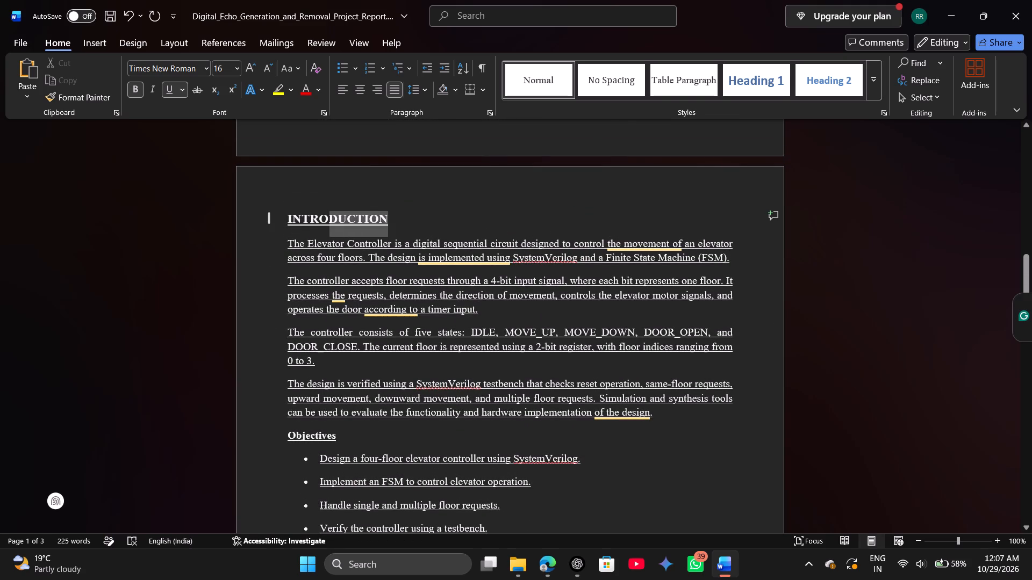
drag(319, 216, 285, 220)
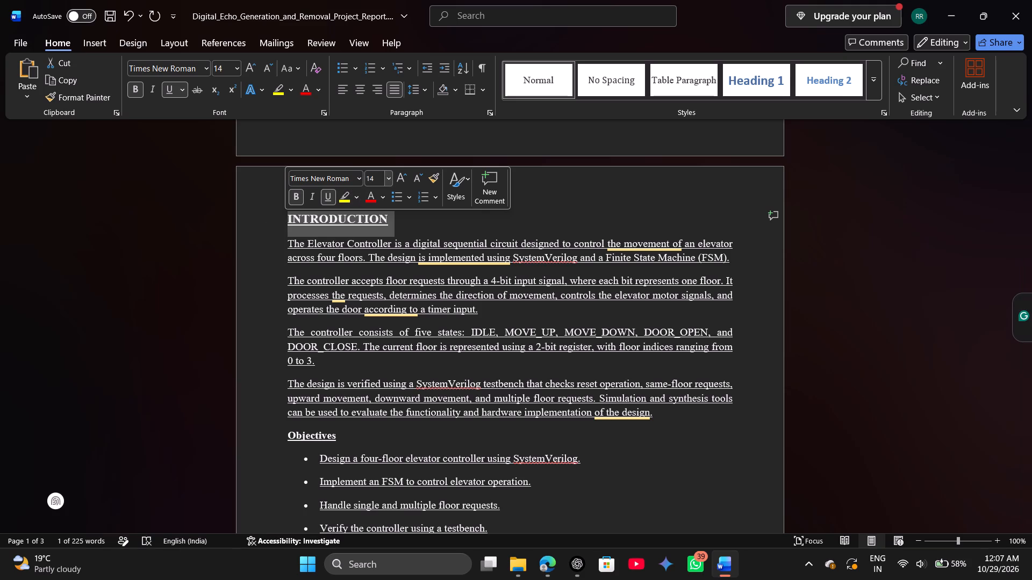
click(384, 175)
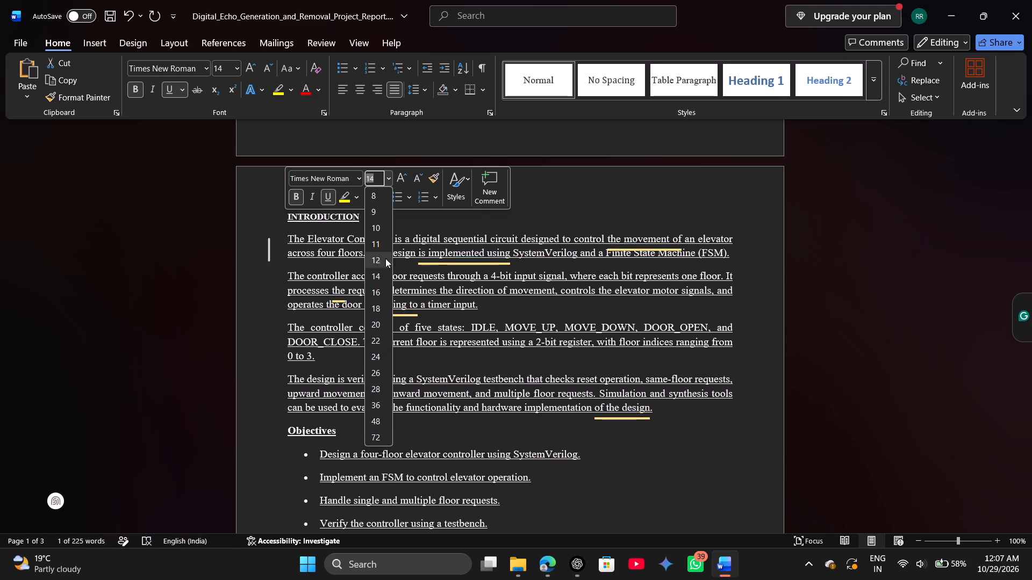
click(388, 288)
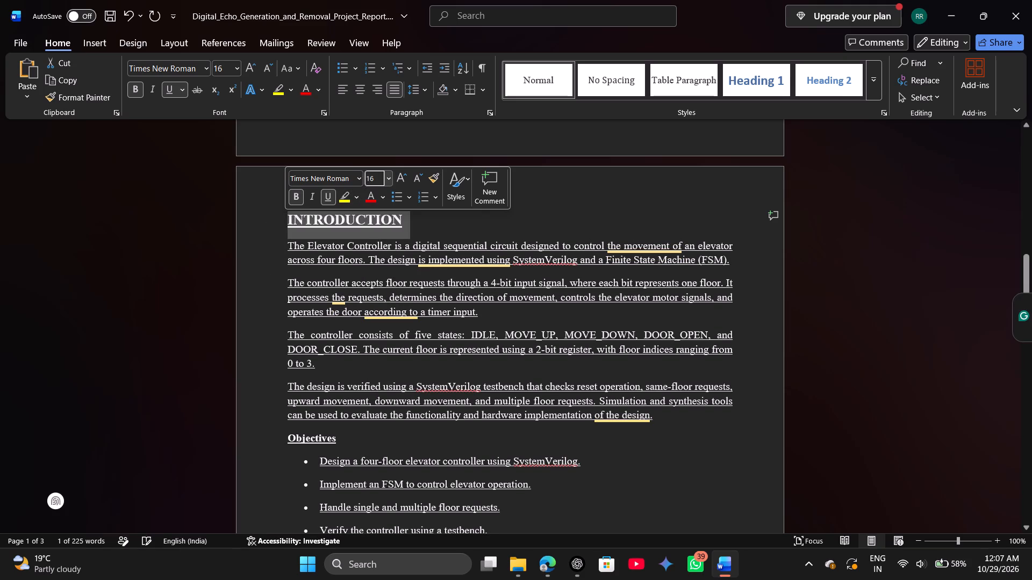
click(626, 439)
Push the SystemVerilog RTL Code heading to the top of page 3 with blank lines and start a new line below it.
scroll(626, 439, down, 2)
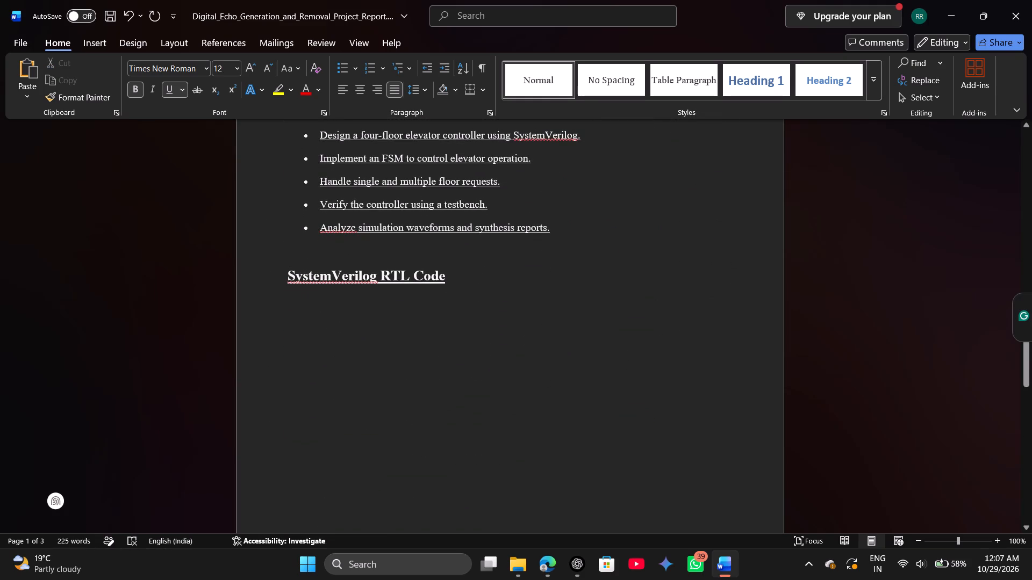
click(488, 286)
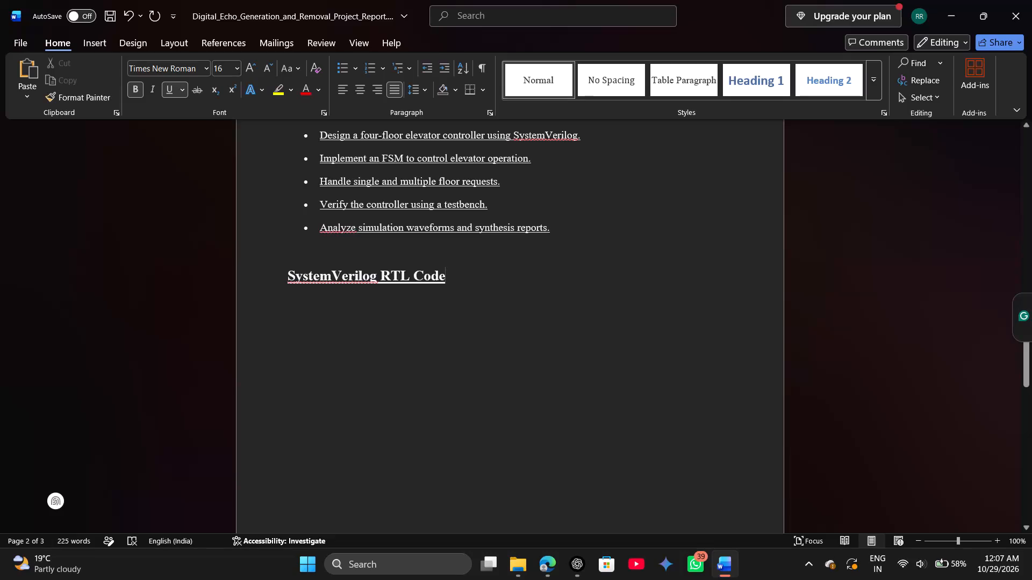
scroll(488, 286, down, 3)
scroll(488, 286, up, 2)
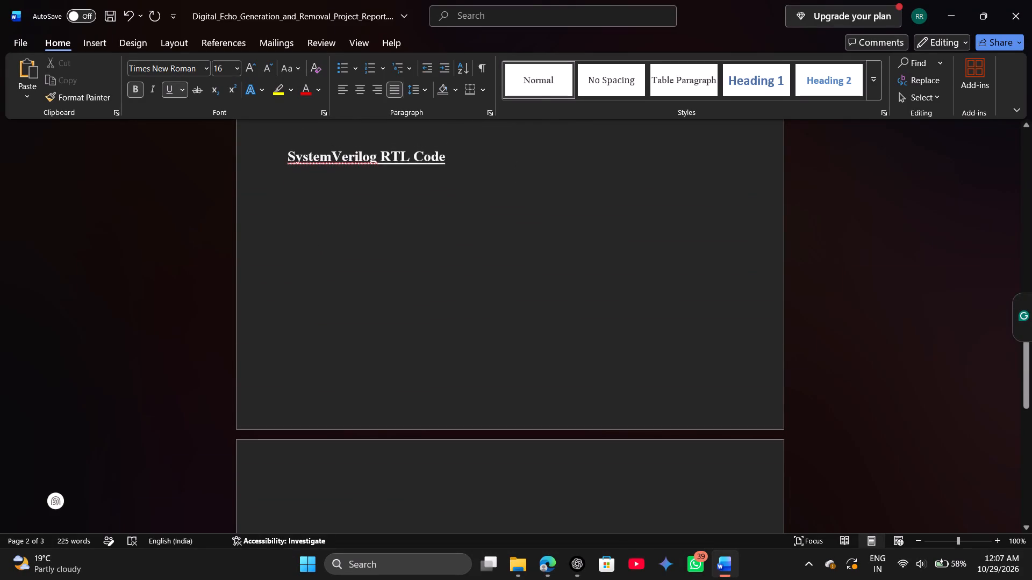
scroll(488, 286, up, 1)
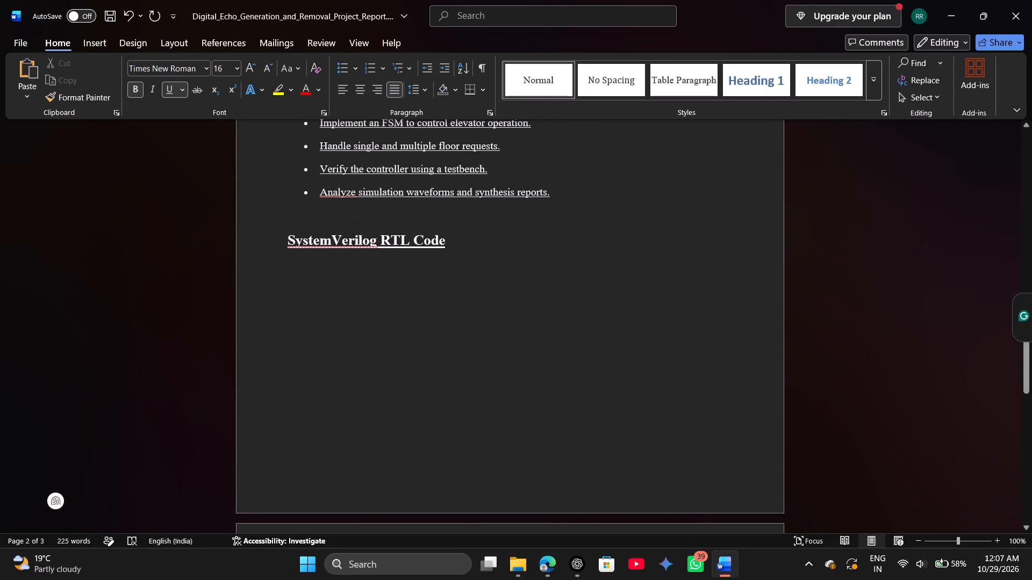
click(283, 242)
key(Return)
key(Return)
key(Return)
key(Return)
key(Return)
key(Return)
key(Return)
key(Return)
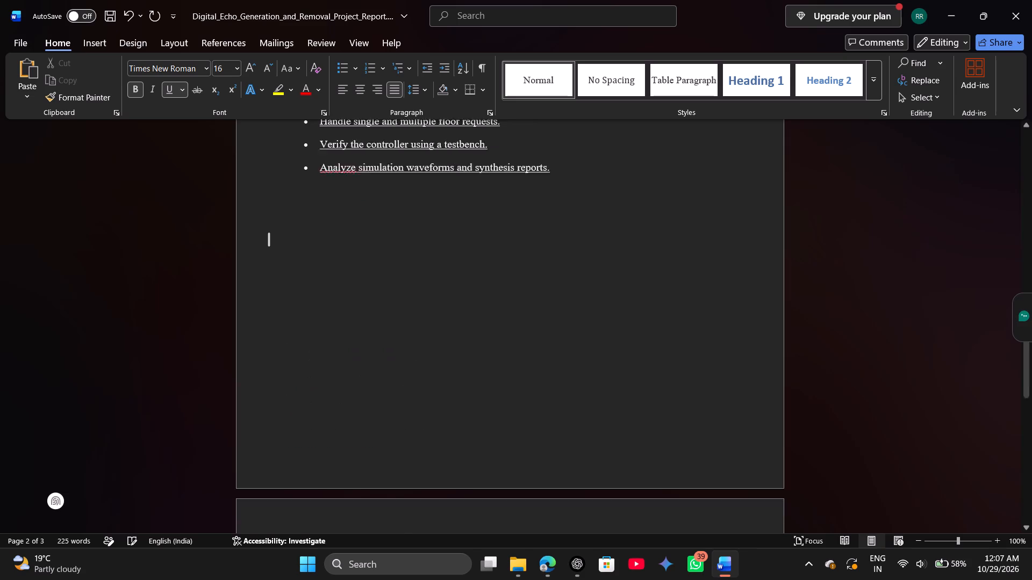
scroll(391, 346, down, 1)
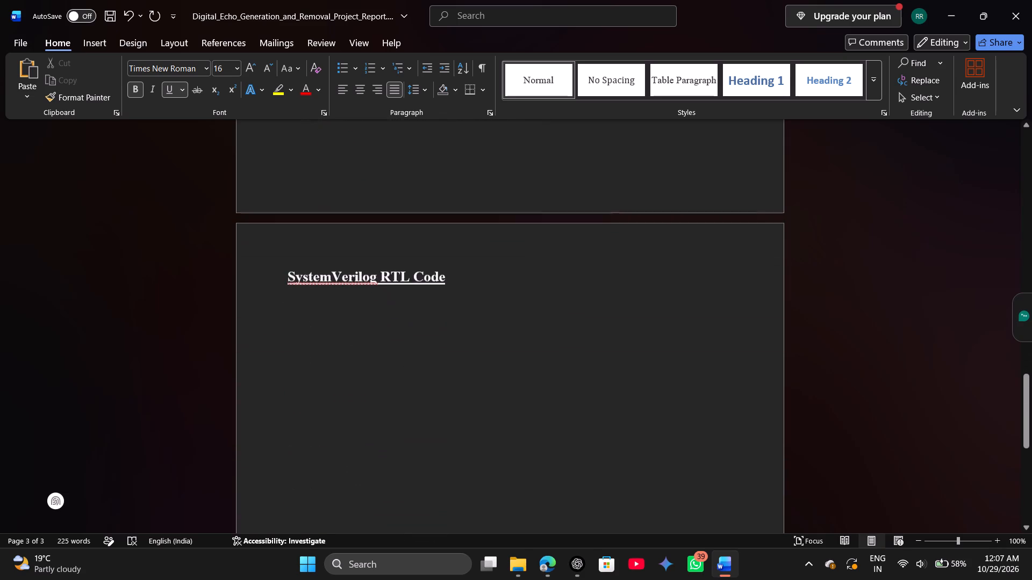
click(466, 279)
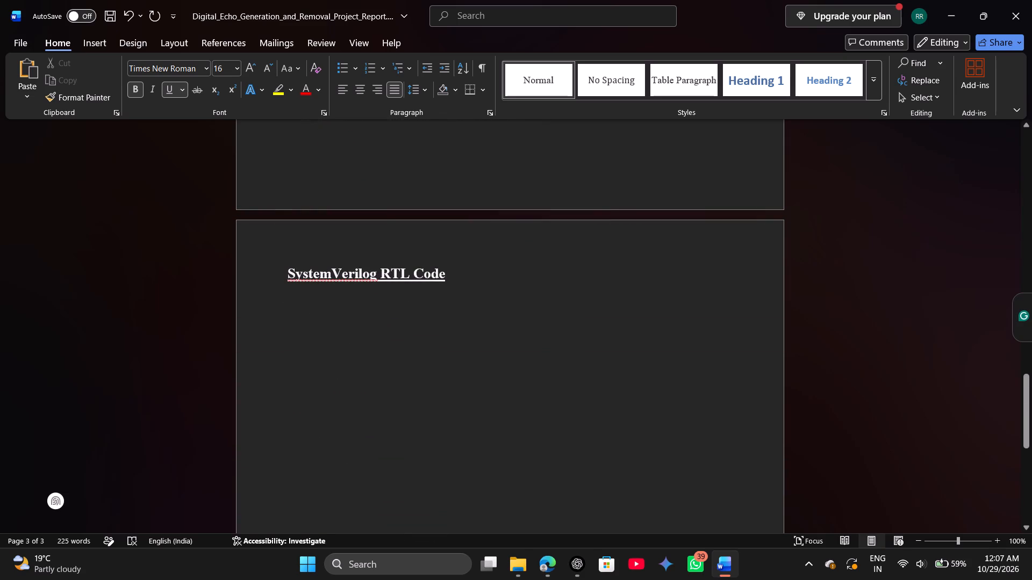
key(Return)
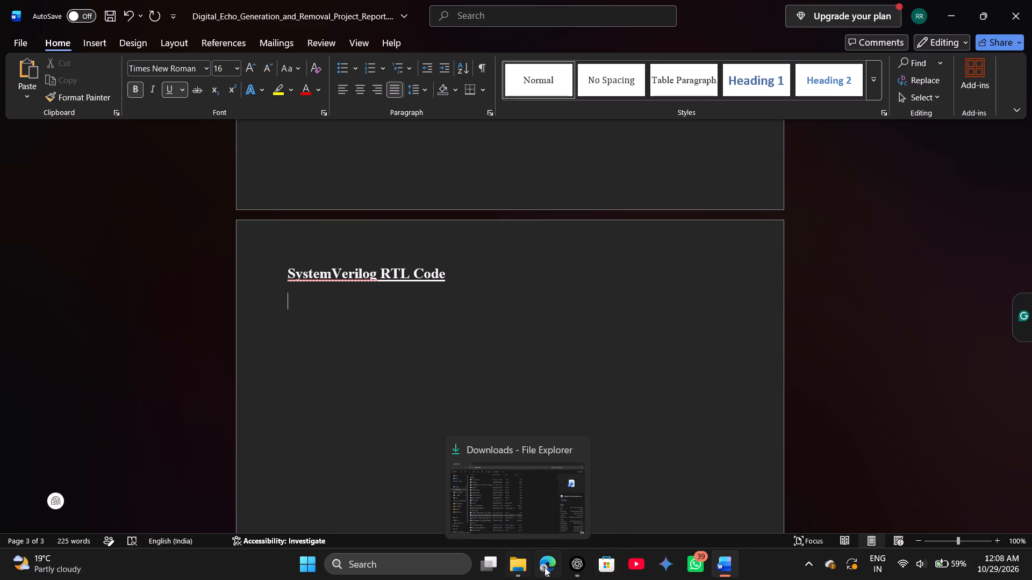
Switch to the Downloads folder in File Explorer and open elevator.sv in Notepad just once, in a maximized window.
click(515, 561)
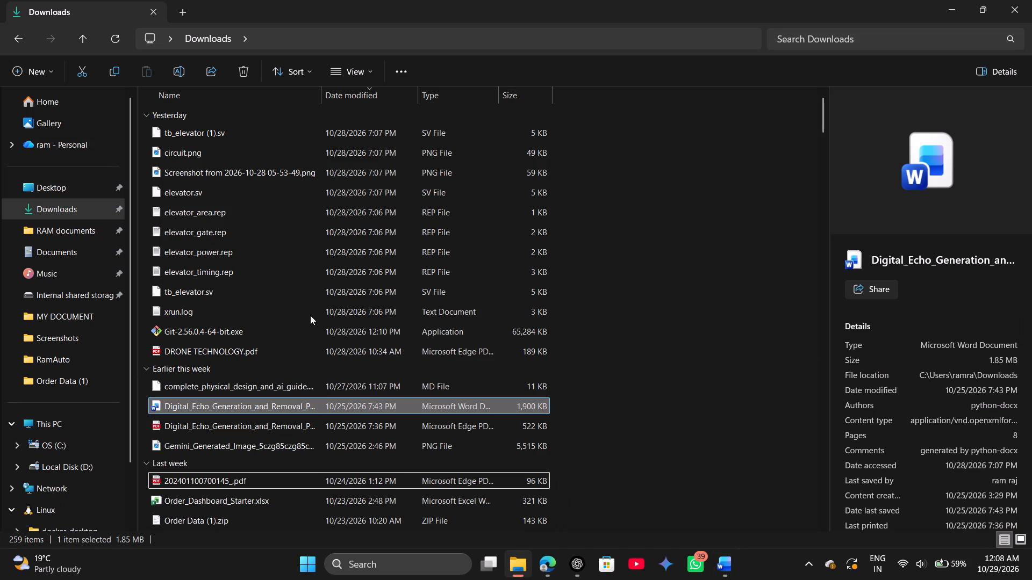
double_click(204, 194)
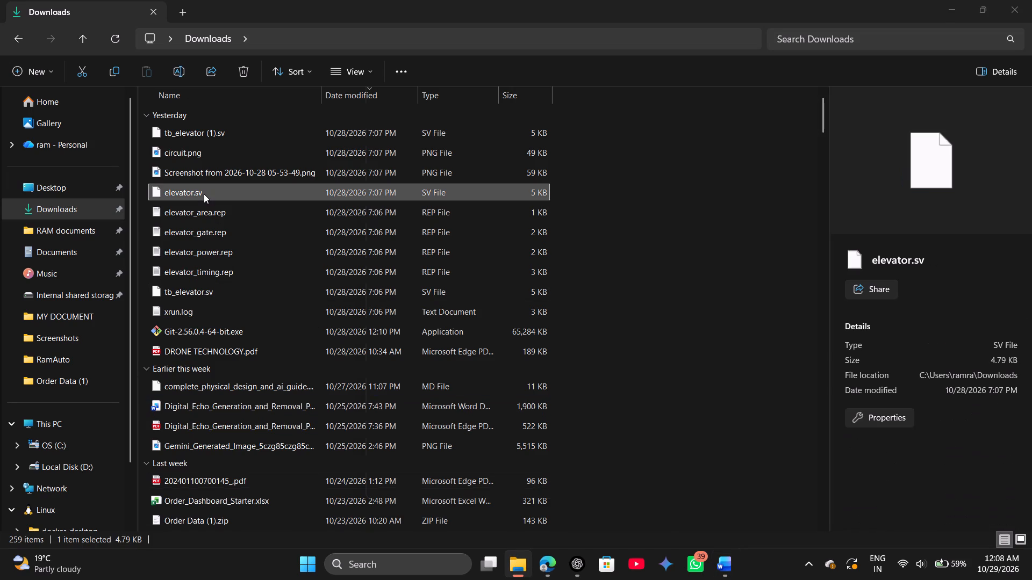
click(414, 177)
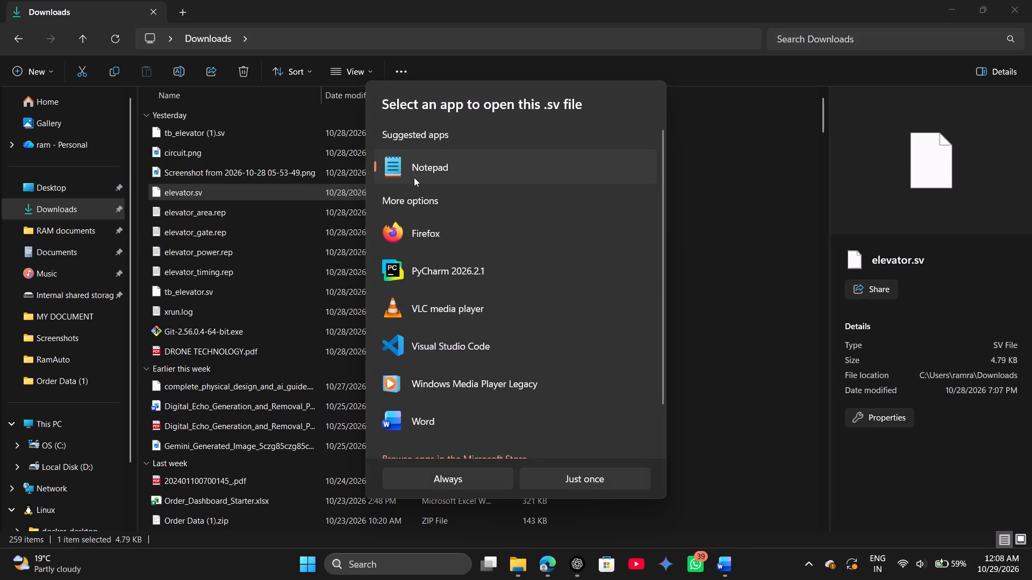
click(555, 480)
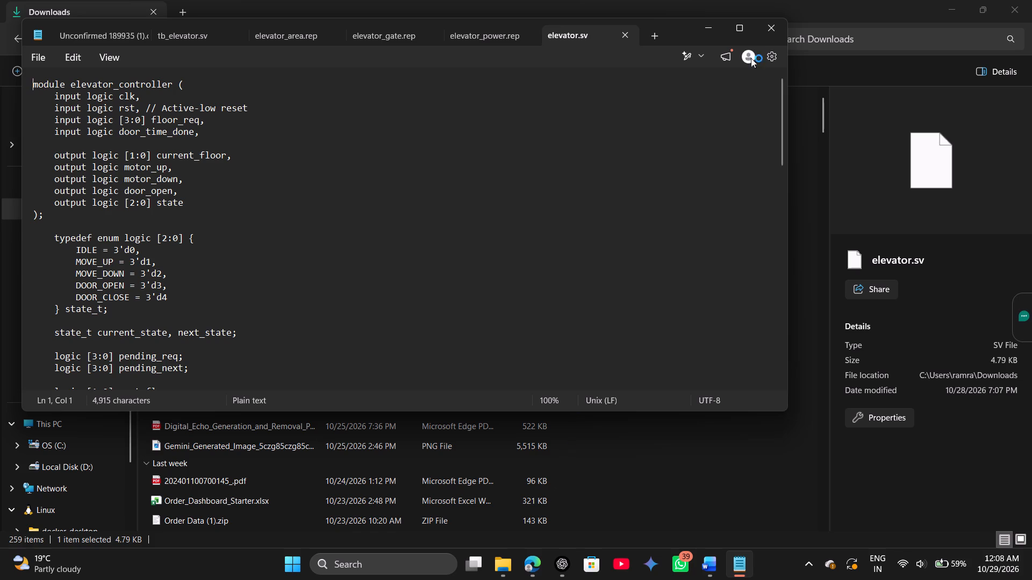
click(742, 31)
scroll(207, 284, down, 2)
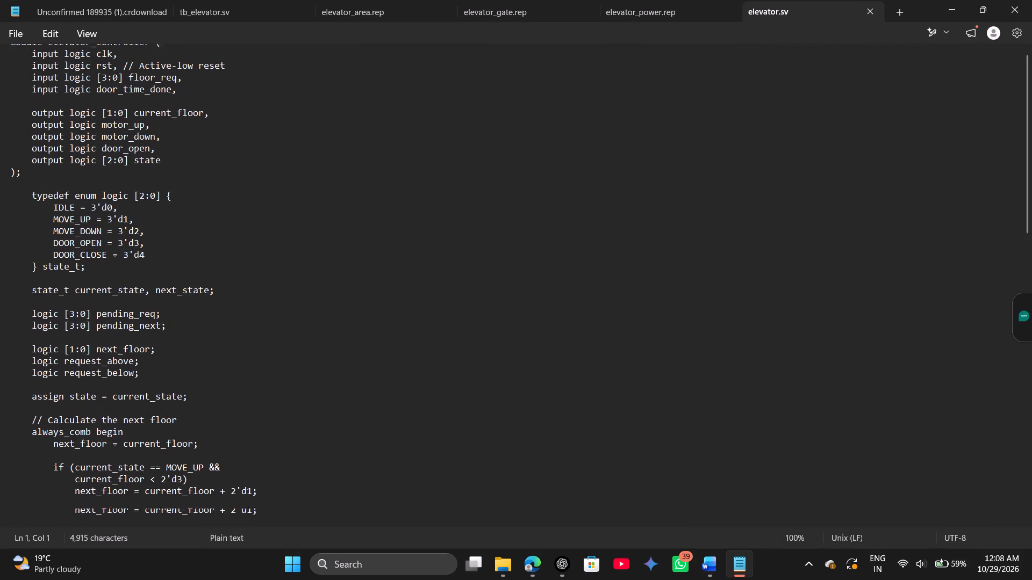
scroll(207, 284, down, 6)
scroll(207, 284, up, 16)
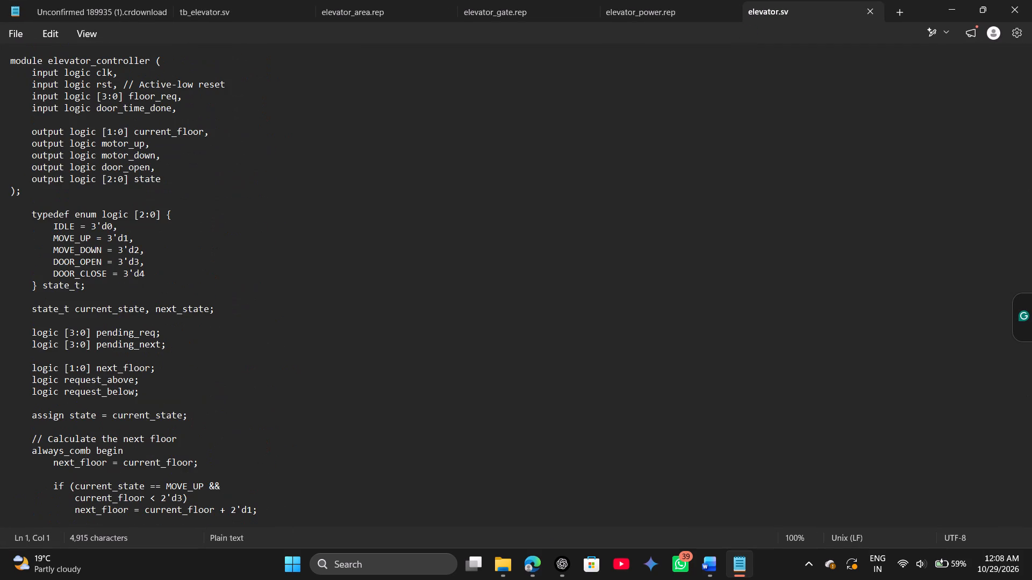
Delete the blank line between the module port list and the typedef enum block in elevator.sv.
click(87, 206)
key(BackSpace)
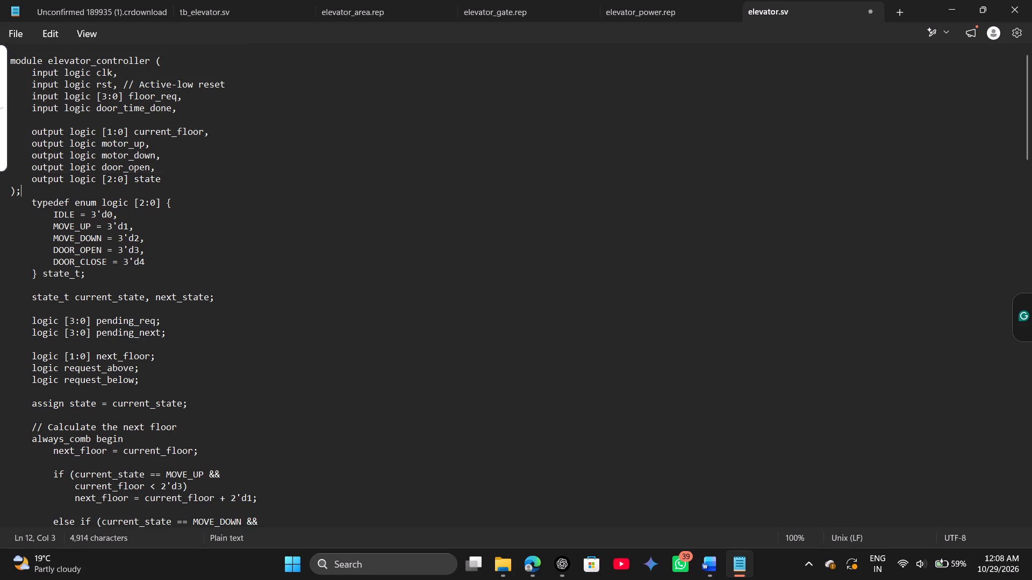
Copy the entire elevator_controller module through endmodule and paste it in Word below the SystemVerilog RTL Code heading.
drag(12, 62, 258, 513)
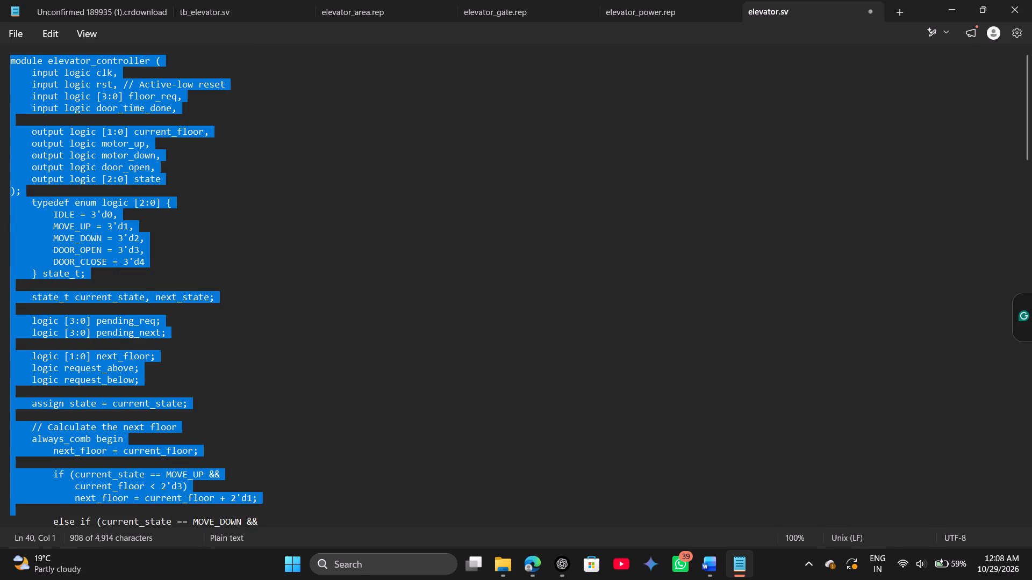
drag(258, 513, 271, 579)
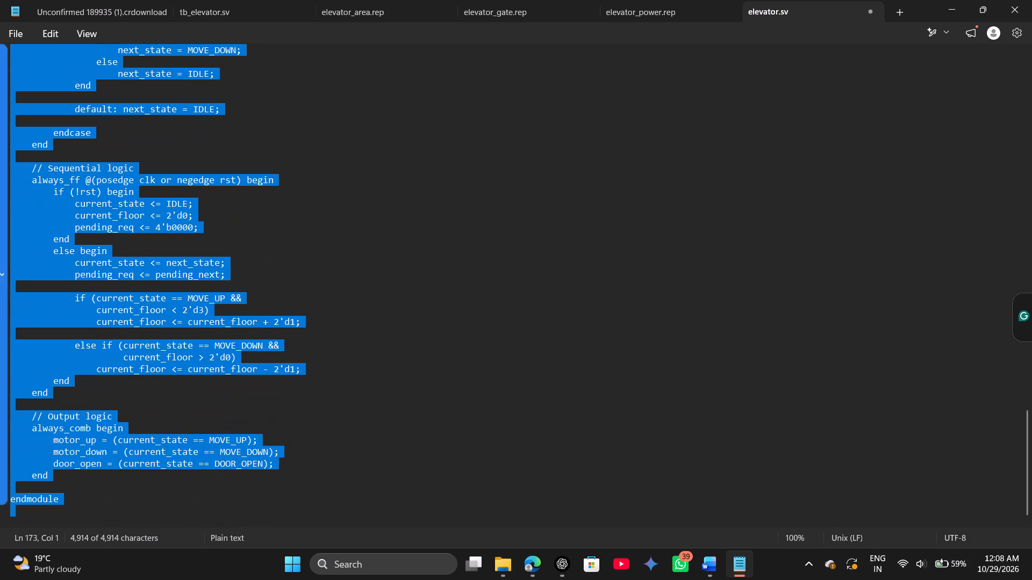
drag(271, 579, 110, 495)
key(ctrl+c)
click(698, 562)
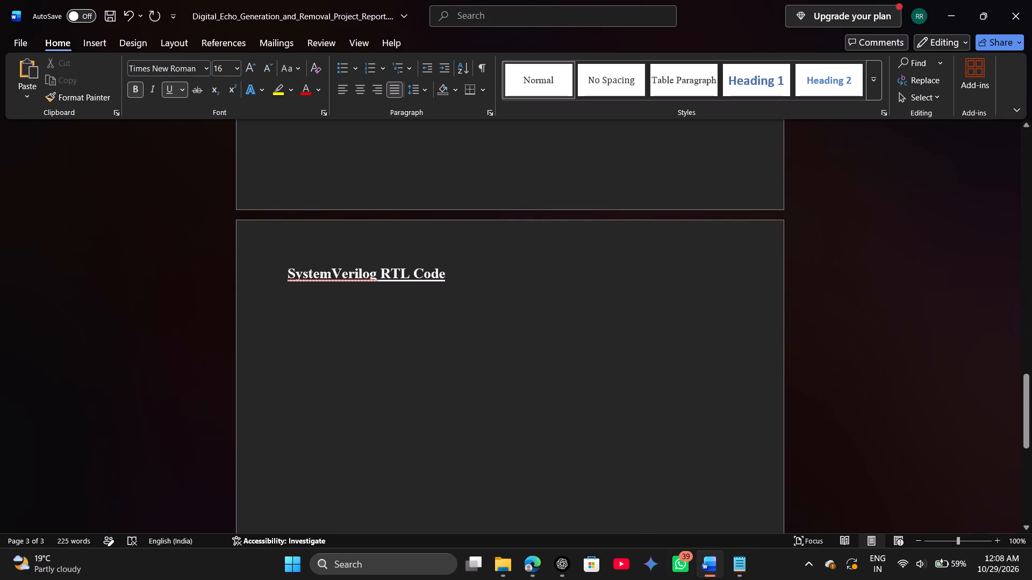
key(ctrl+v)
scroll(398, 444, up, 2)
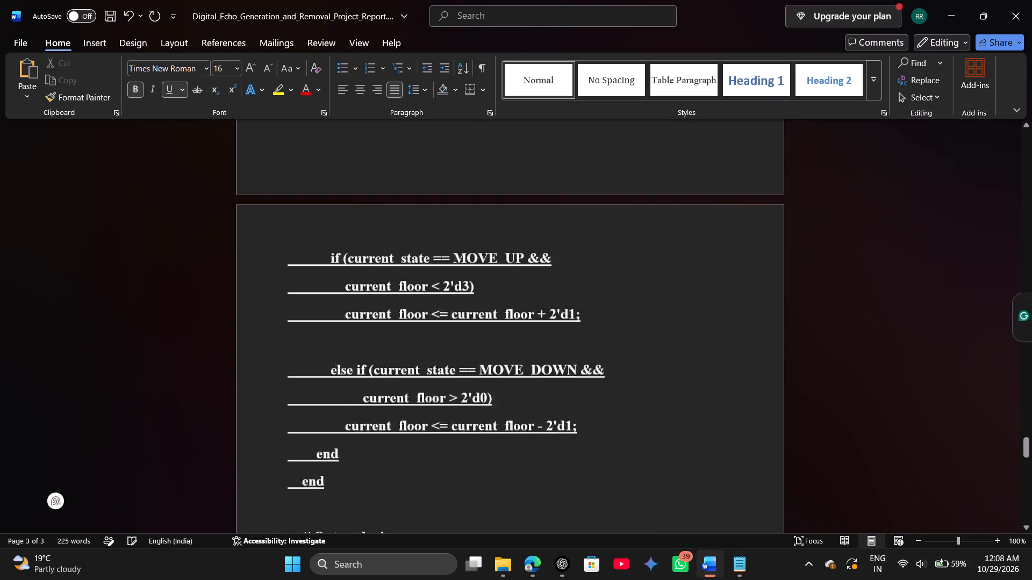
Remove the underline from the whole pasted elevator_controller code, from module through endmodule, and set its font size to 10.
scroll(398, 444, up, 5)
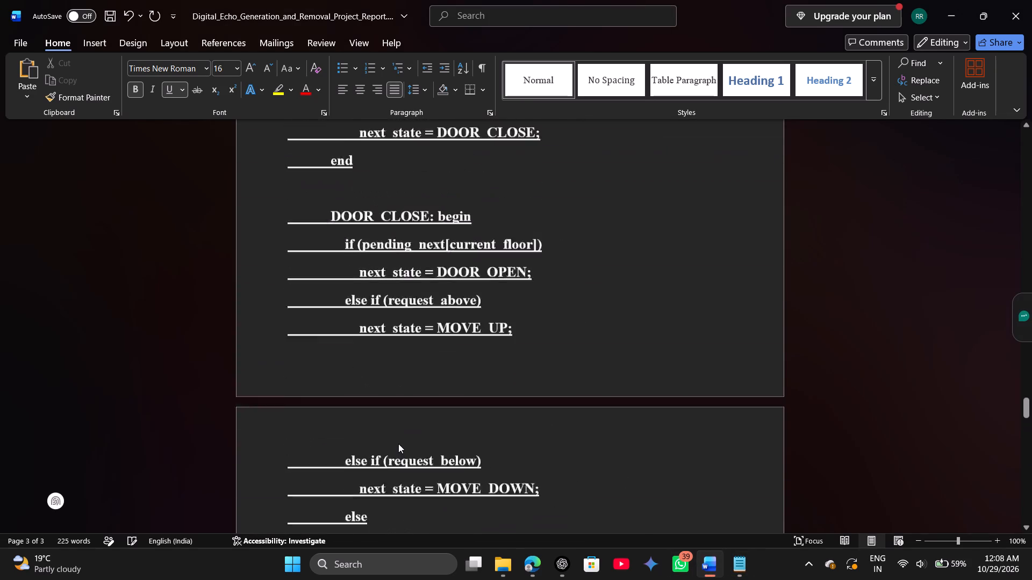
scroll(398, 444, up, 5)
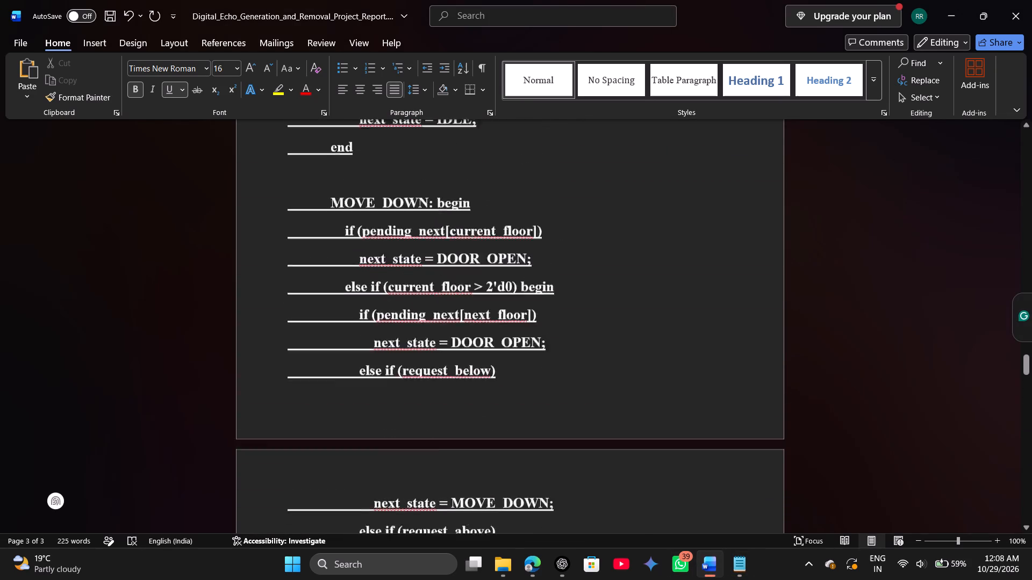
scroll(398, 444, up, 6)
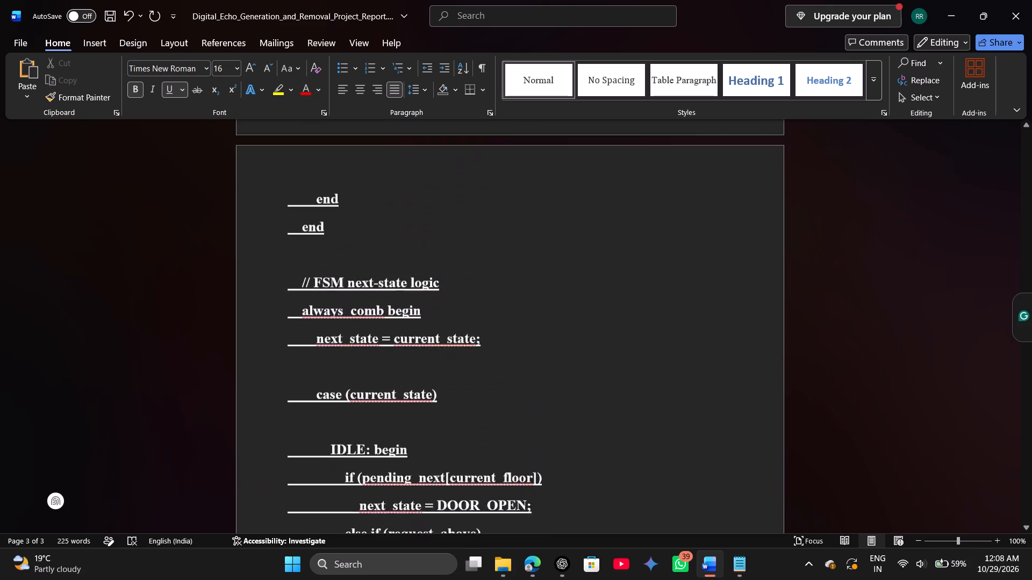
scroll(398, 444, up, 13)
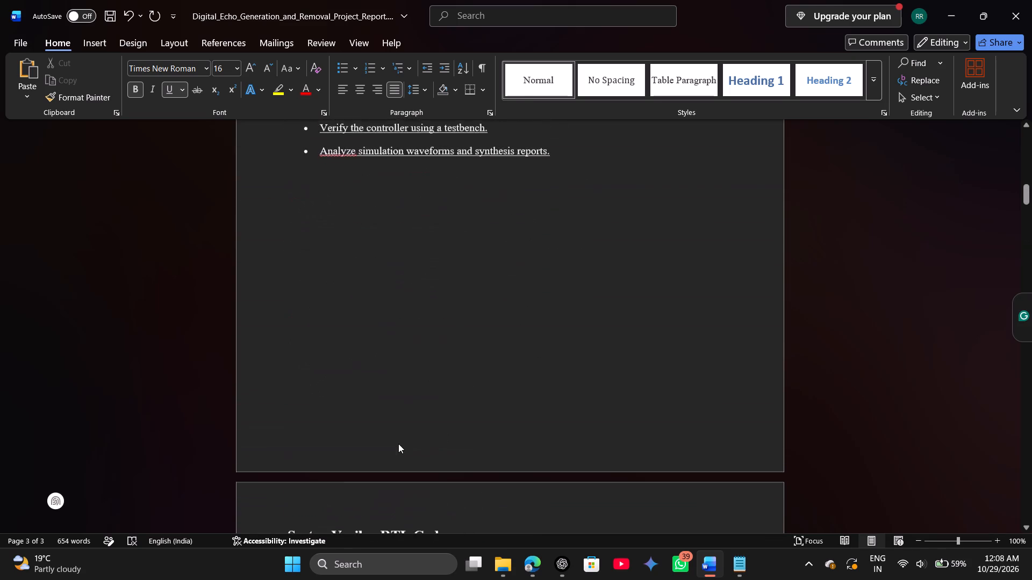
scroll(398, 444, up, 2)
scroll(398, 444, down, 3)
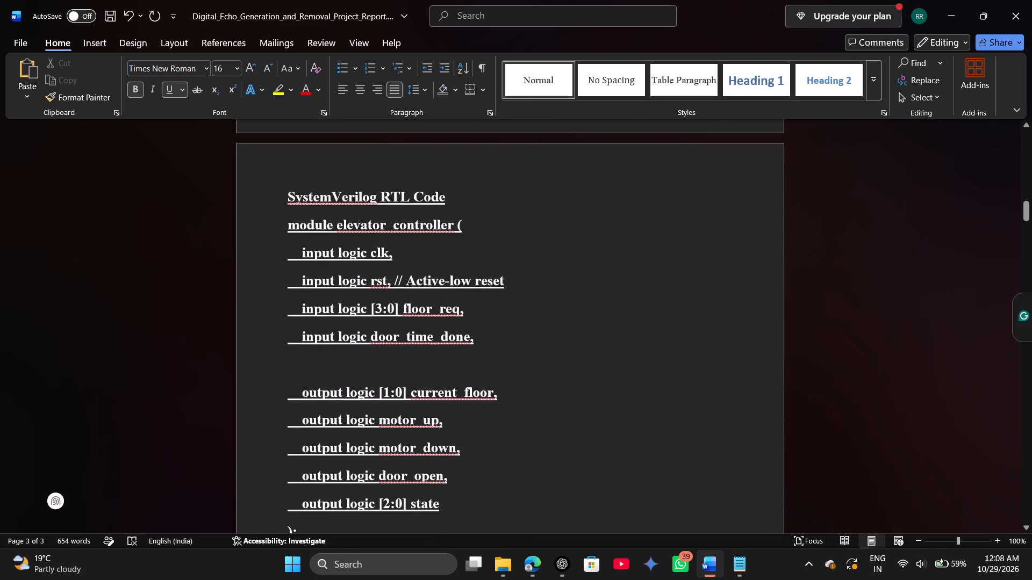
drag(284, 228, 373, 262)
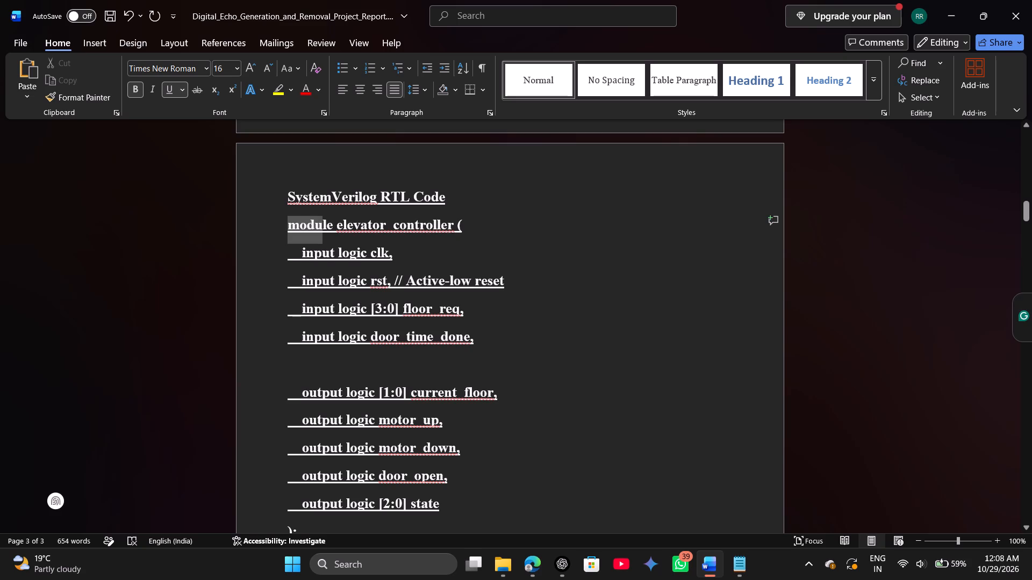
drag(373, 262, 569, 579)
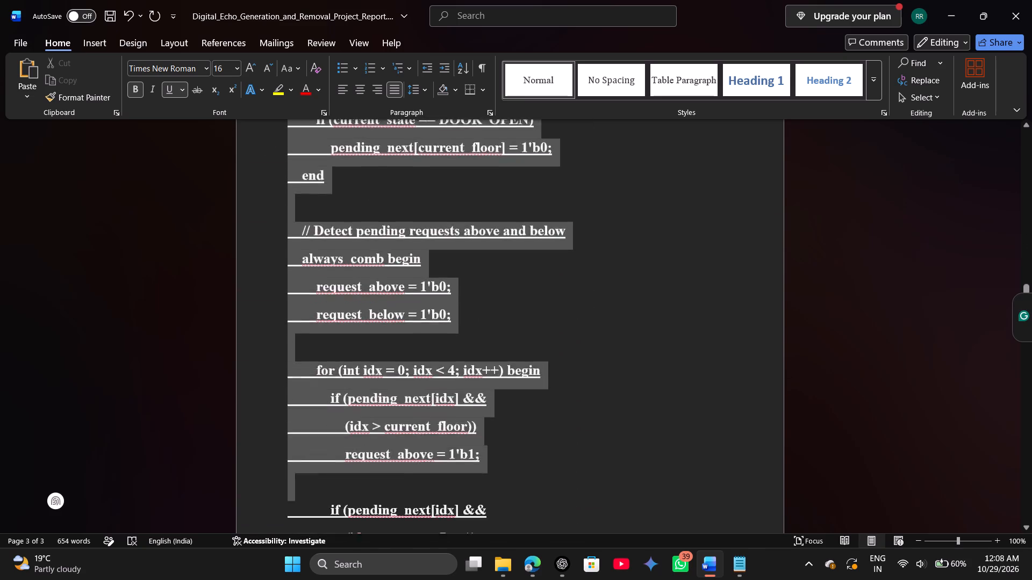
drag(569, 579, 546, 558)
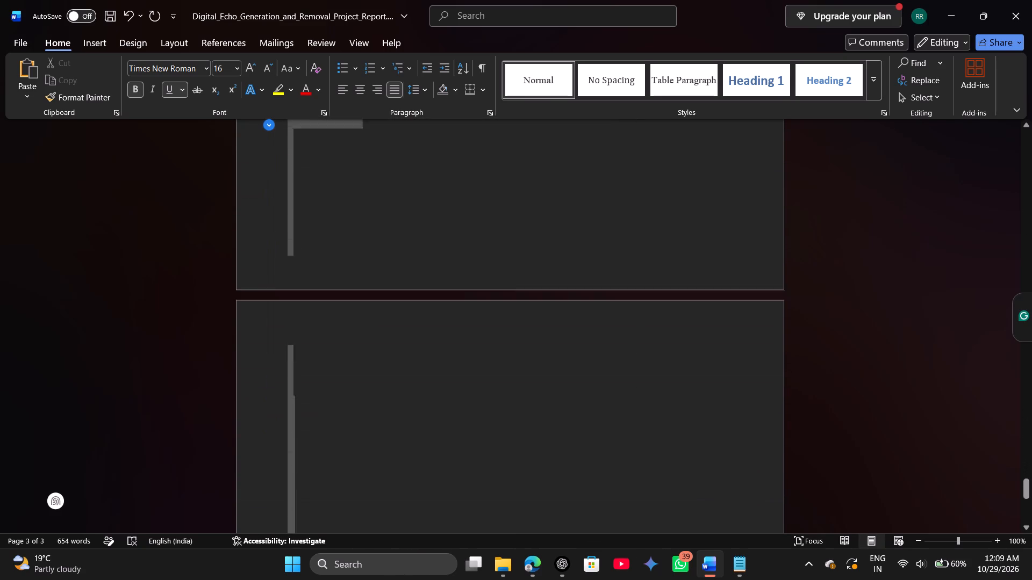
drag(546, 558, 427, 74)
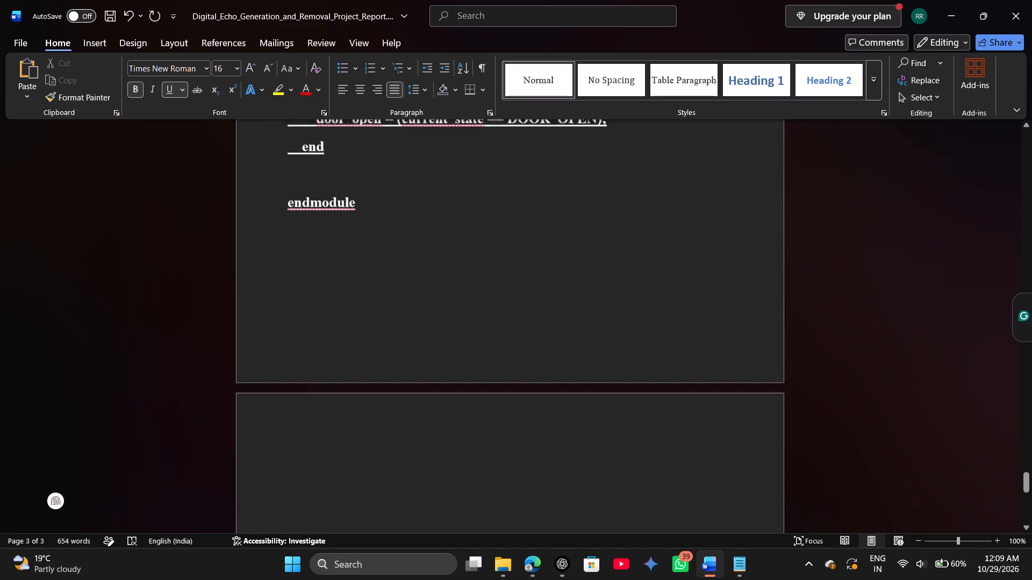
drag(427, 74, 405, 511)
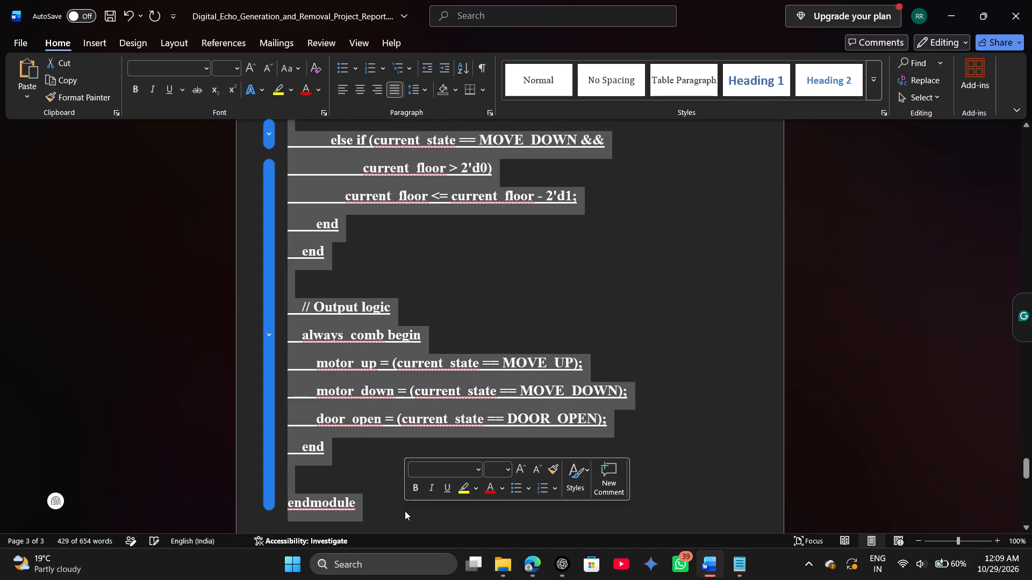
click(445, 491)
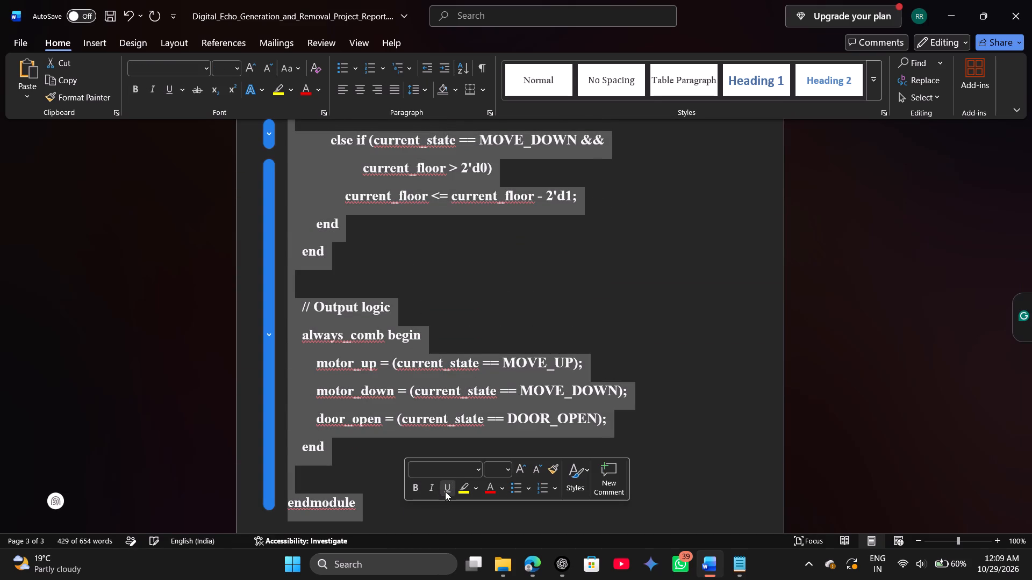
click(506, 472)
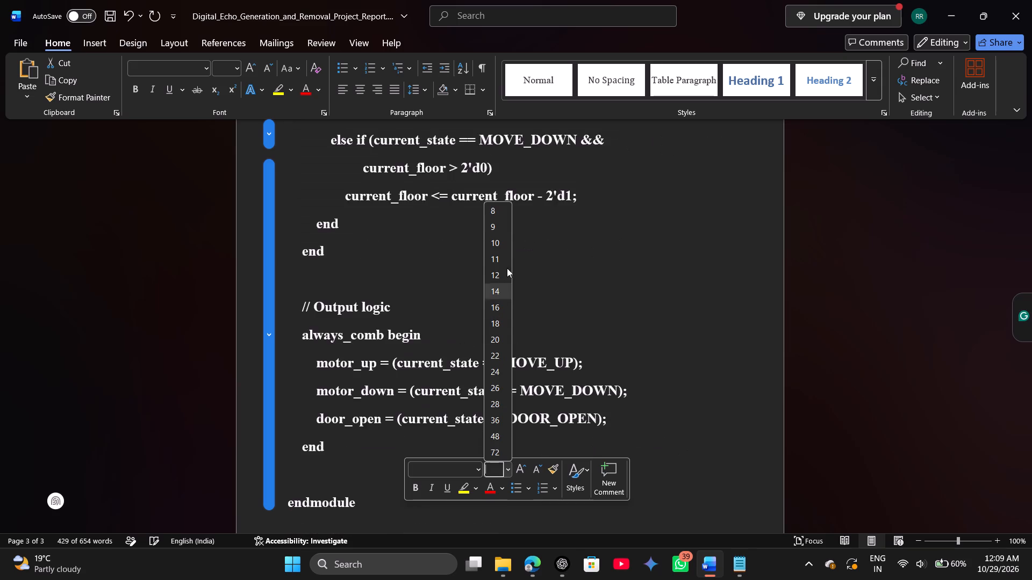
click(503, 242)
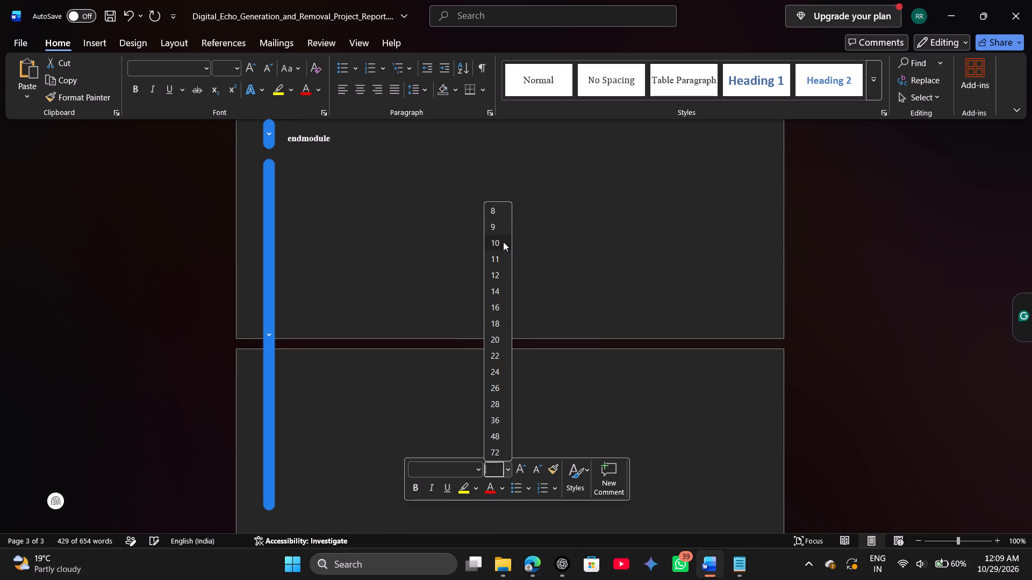
Delete the entire elevator_controller code, from module through endmodule, below the SystemVerilog RTL Code heading.
scroll(472, 274, up, 3)
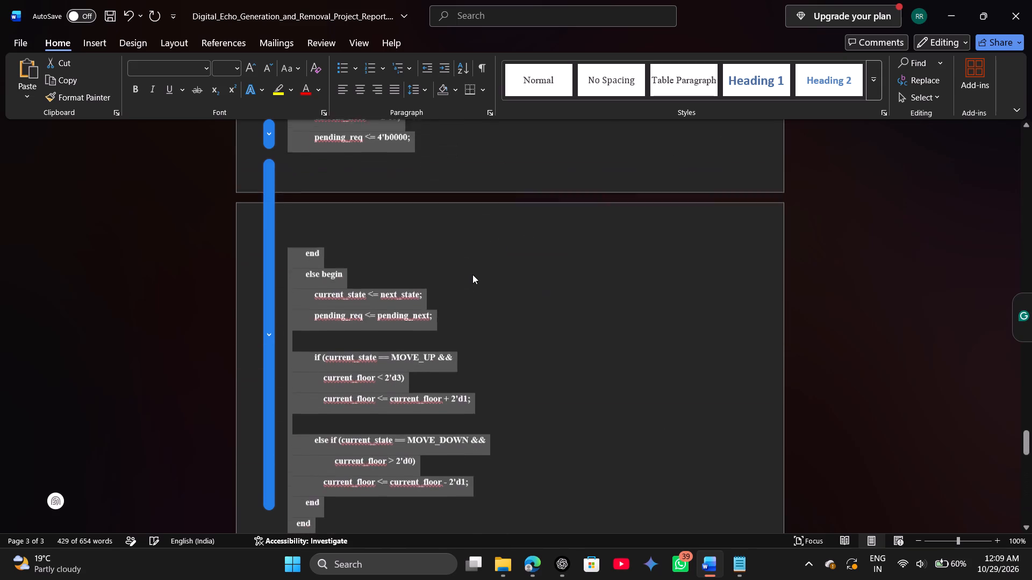
scroll(472, 274, up, 8)
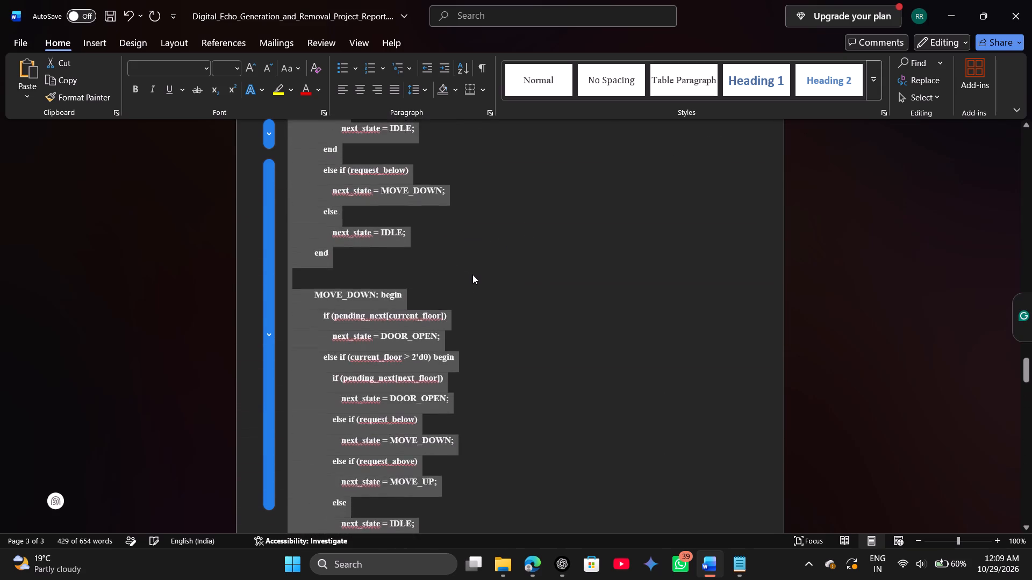
scroll(472, 274, up, 8)
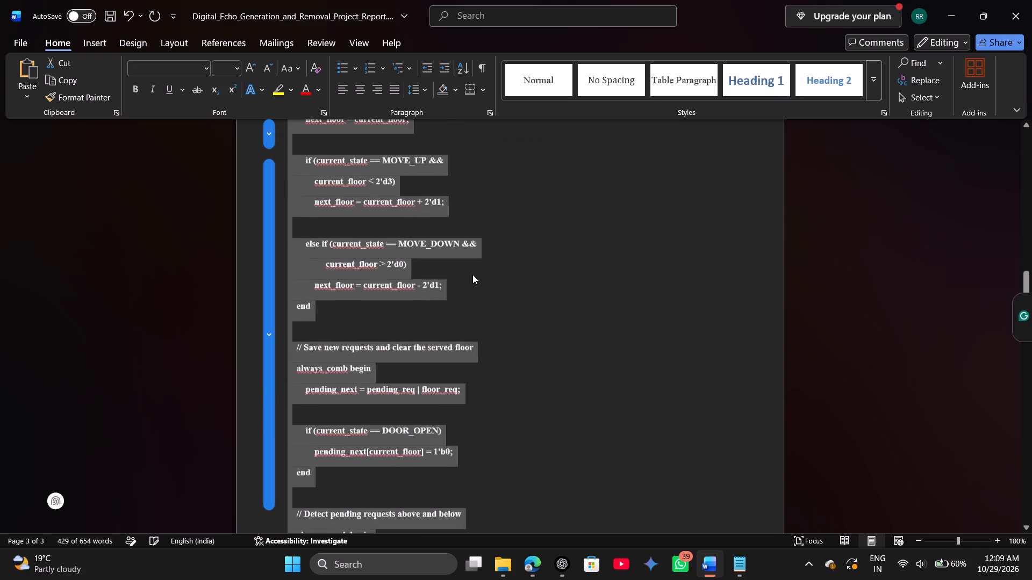
scroll(472, 274, up, 10)
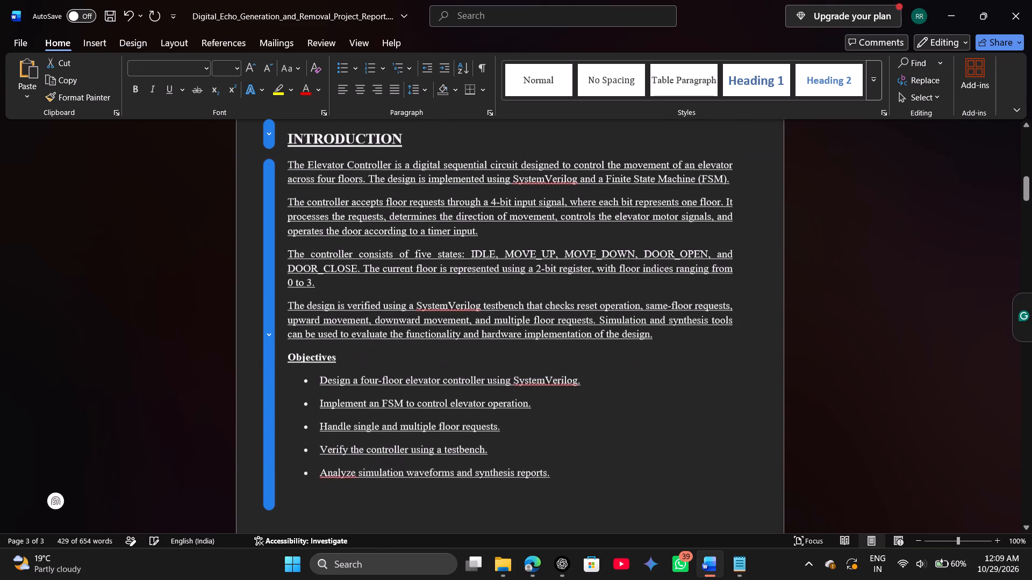
scroll(472, 274, down, 2)
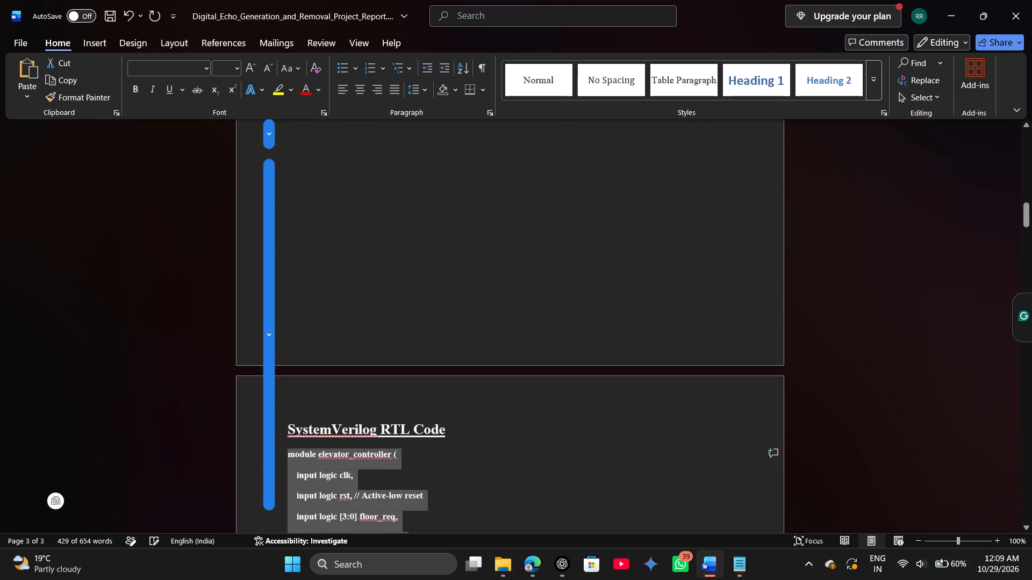
scroll(472, 274, down, 3)
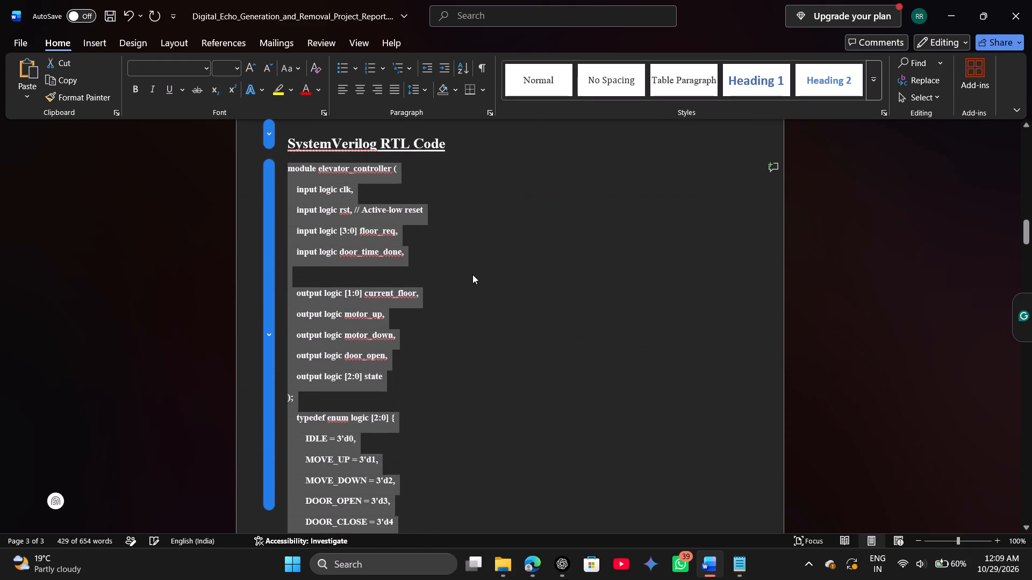
click(472, 274)
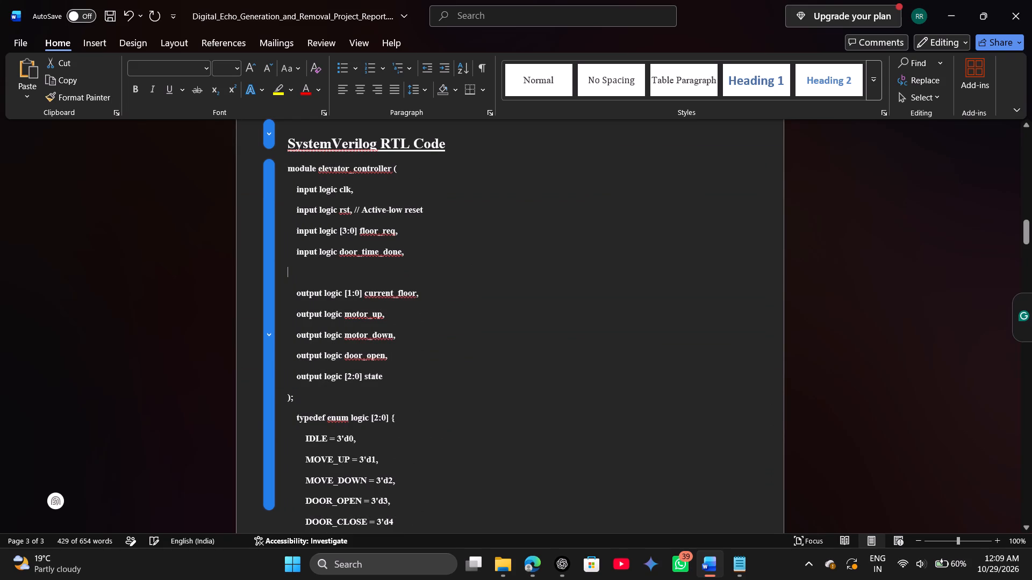
drag(283, 166, 509, 579)
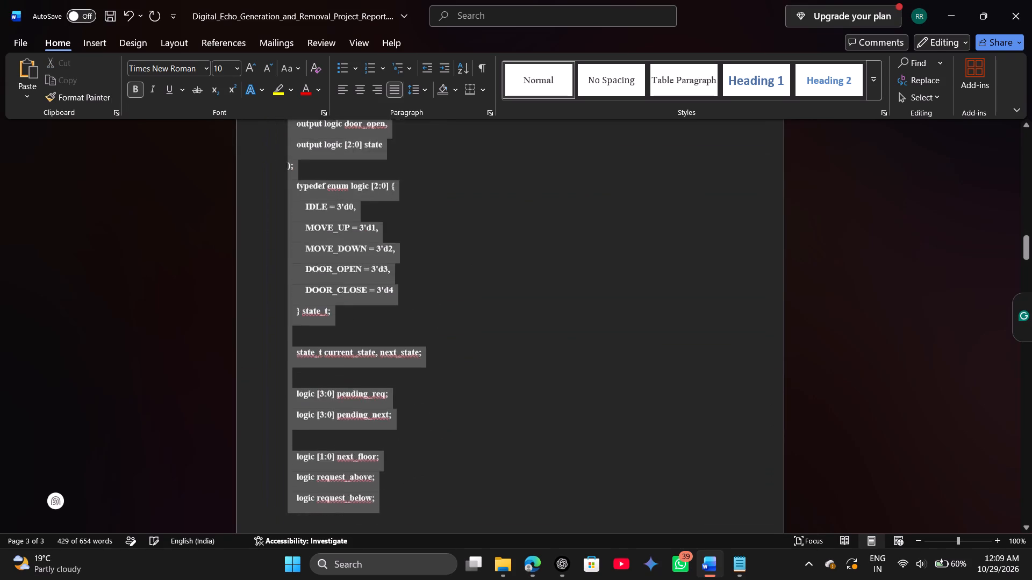
drag(509, 579, 508, 579)
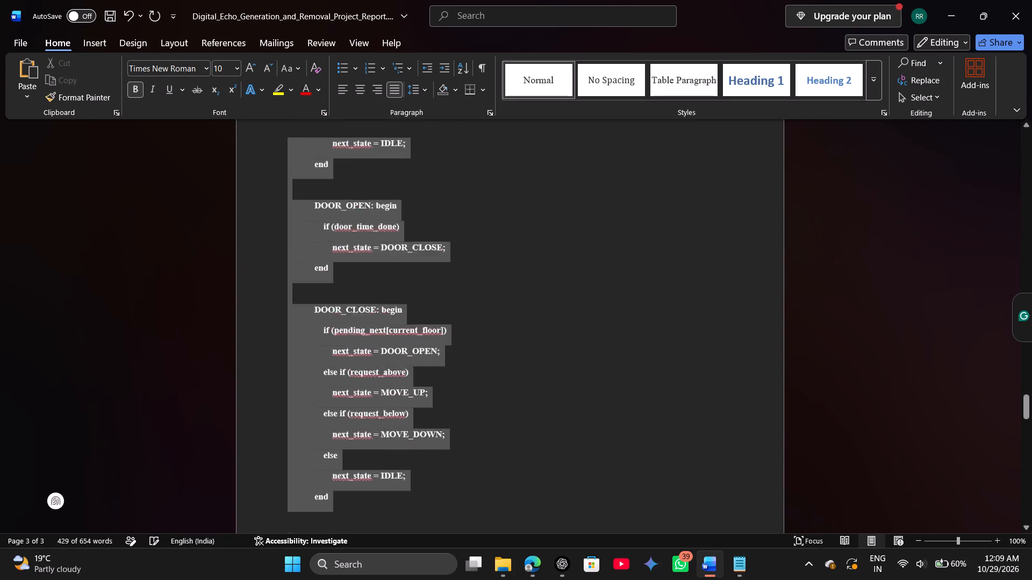
drag(508, 579, 497, 49)
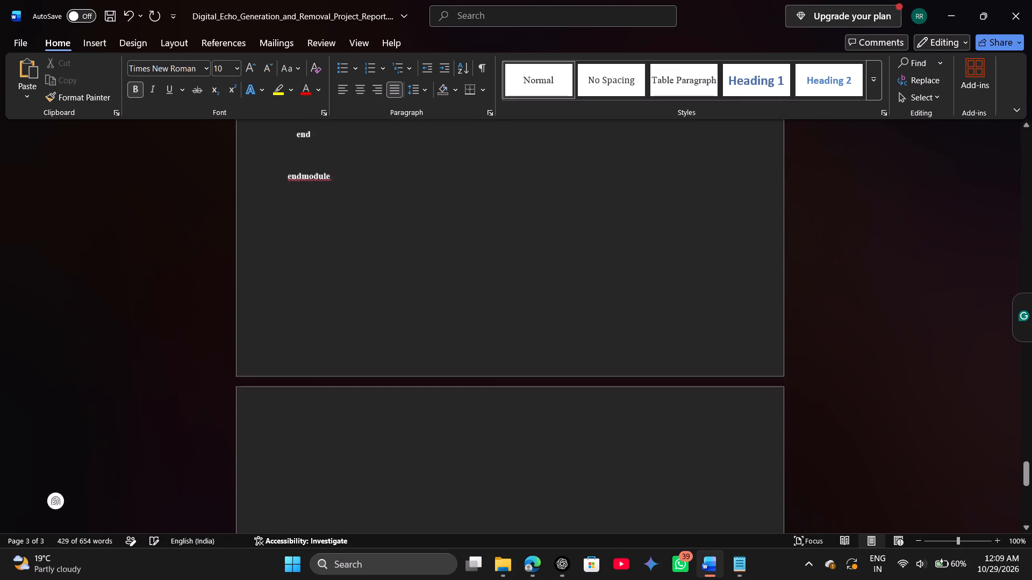
drag(497, 49, 419, 386)
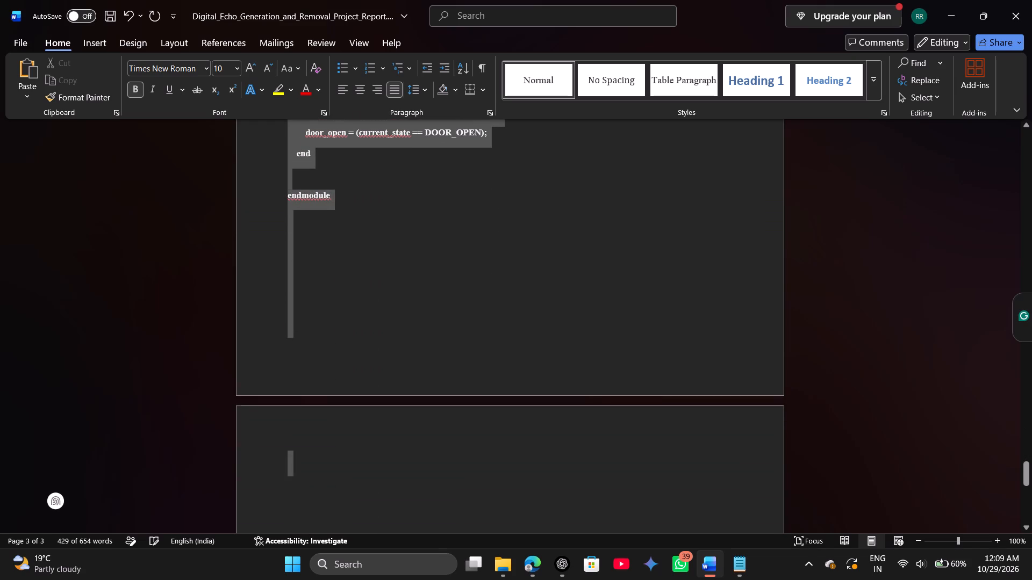
drag(419, 386, 364, 195)
key(BackSpace)
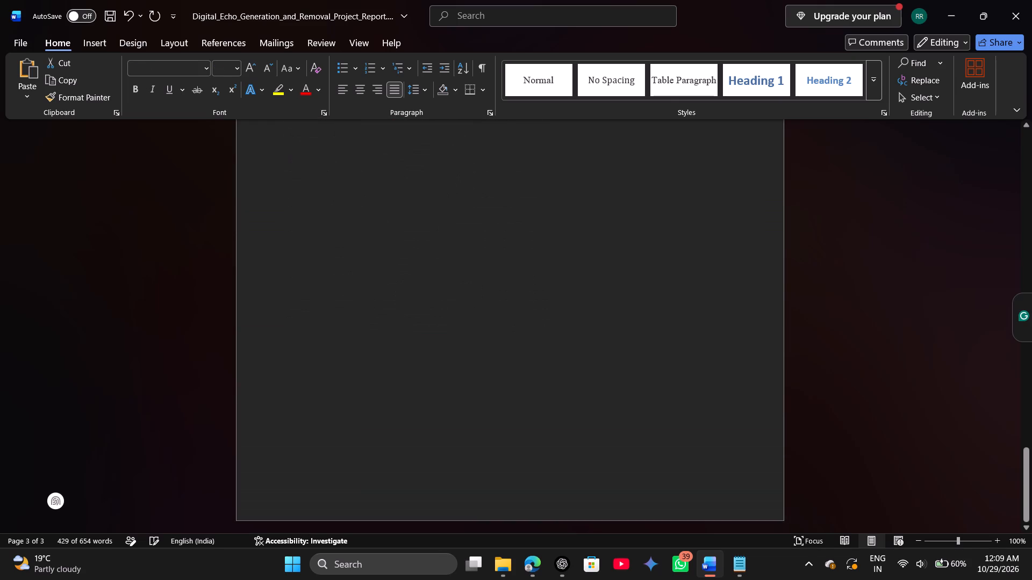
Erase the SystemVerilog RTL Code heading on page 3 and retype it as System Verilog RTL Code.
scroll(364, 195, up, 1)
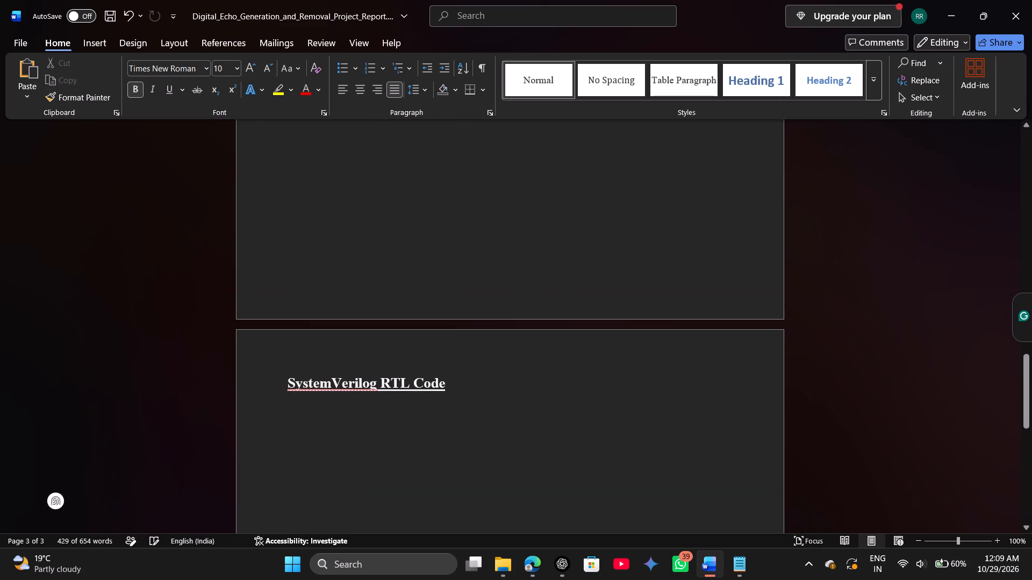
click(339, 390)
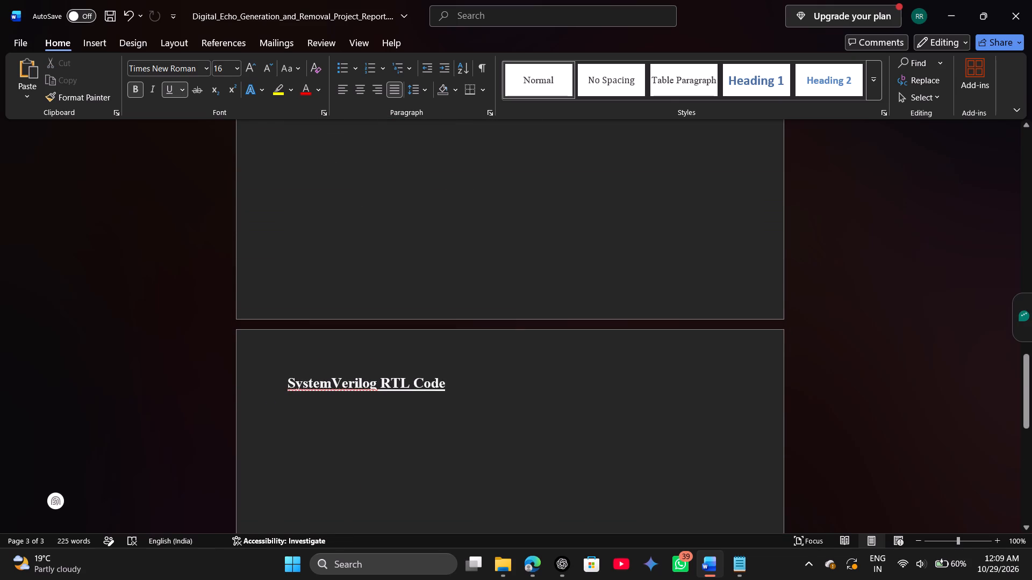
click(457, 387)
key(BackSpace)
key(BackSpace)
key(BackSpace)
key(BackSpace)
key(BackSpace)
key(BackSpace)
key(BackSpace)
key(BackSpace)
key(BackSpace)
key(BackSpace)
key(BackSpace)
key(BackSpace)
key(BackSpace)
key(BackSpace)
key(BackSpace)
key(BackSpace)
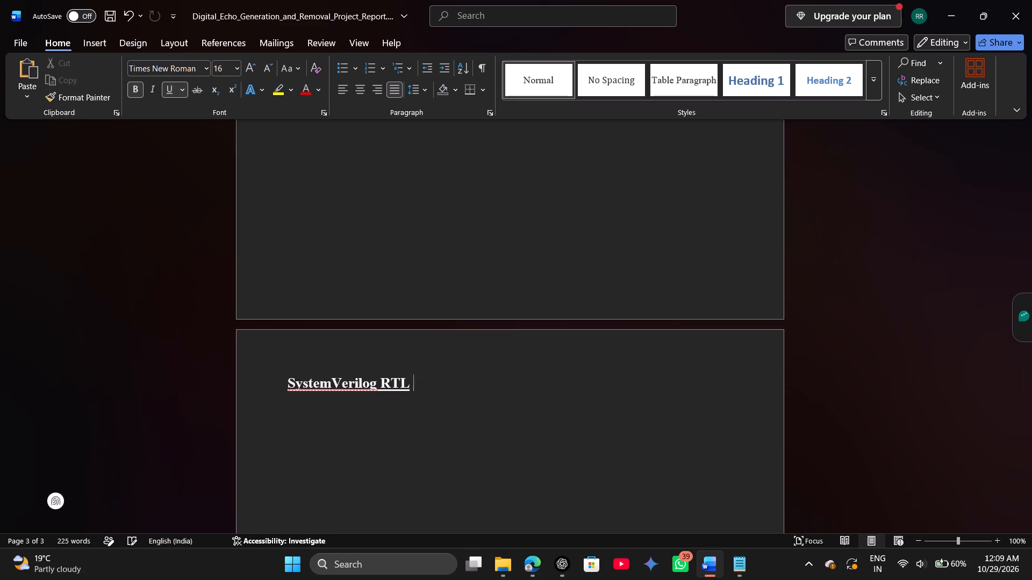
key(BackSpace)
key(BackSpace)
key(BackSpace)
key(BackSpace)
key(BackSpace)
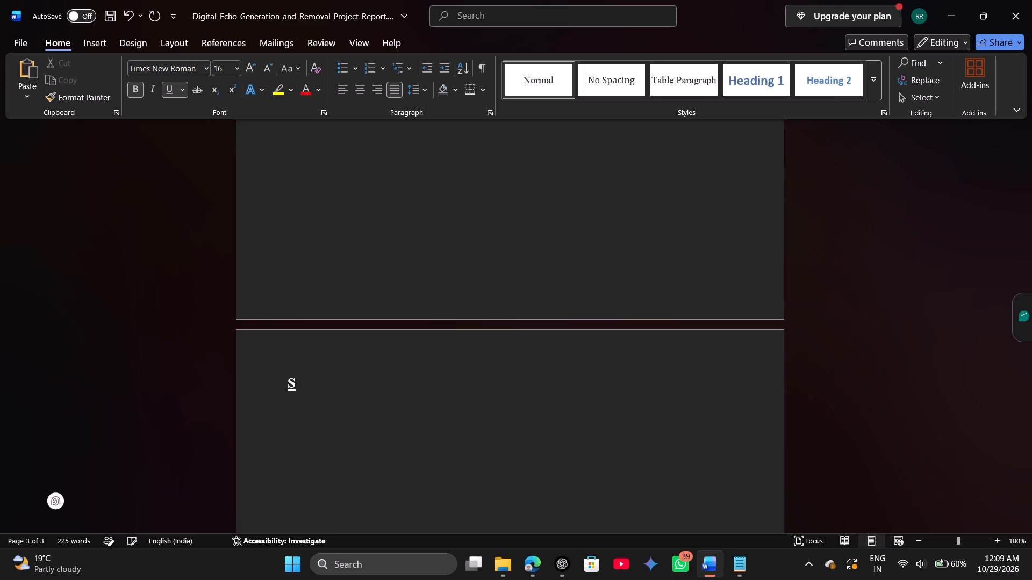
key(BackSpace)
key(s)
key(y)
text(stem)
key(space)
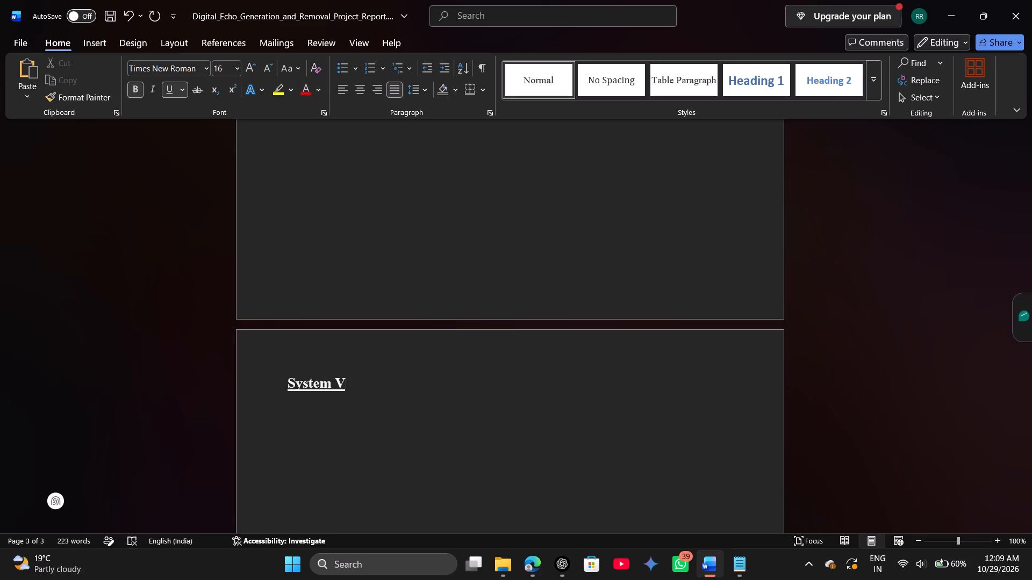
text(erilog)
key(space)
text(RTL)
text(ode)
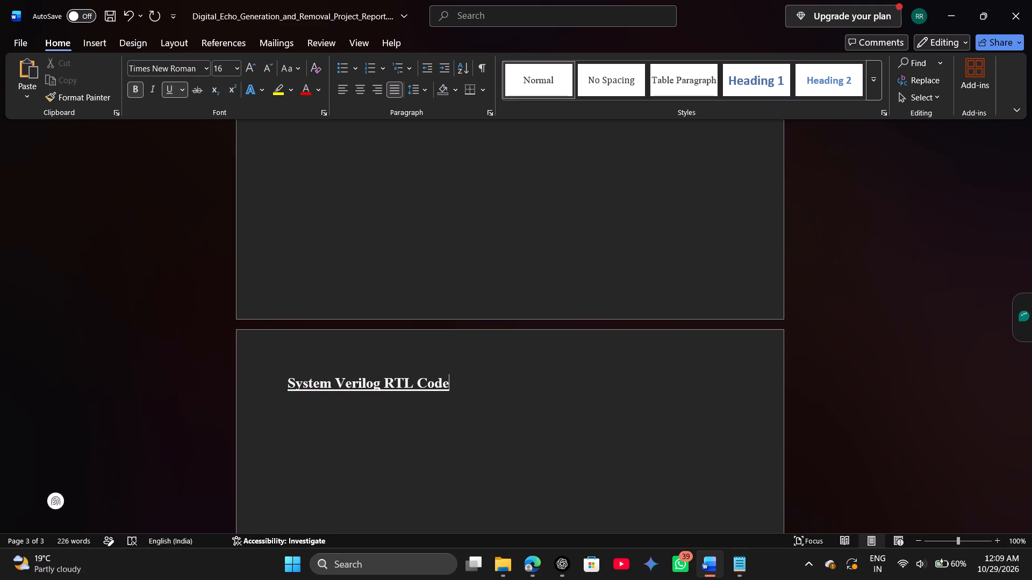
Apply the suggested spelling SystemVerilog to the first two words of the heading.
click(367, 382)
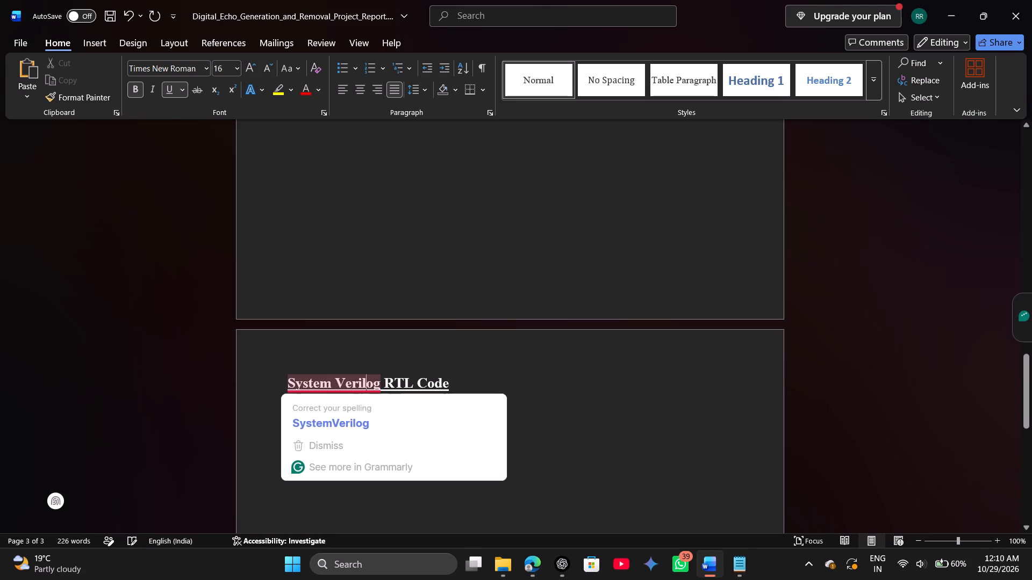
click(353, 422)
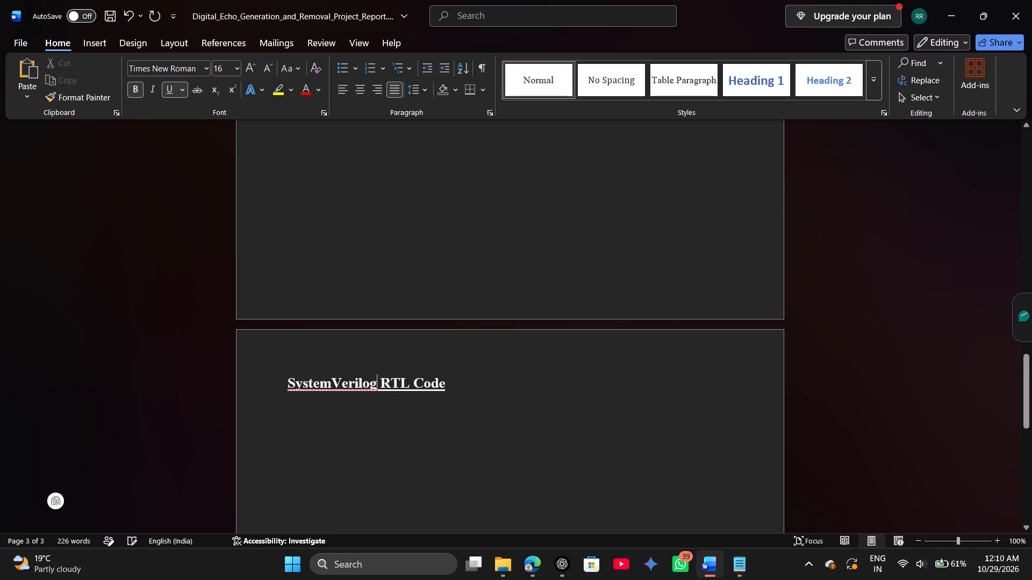
Start a new line below the SystemVerilog RTL Code heading with underline and bold off and font size 12.
click(458, 378)
key(Return)
click(169, 87)
click(132, 86)
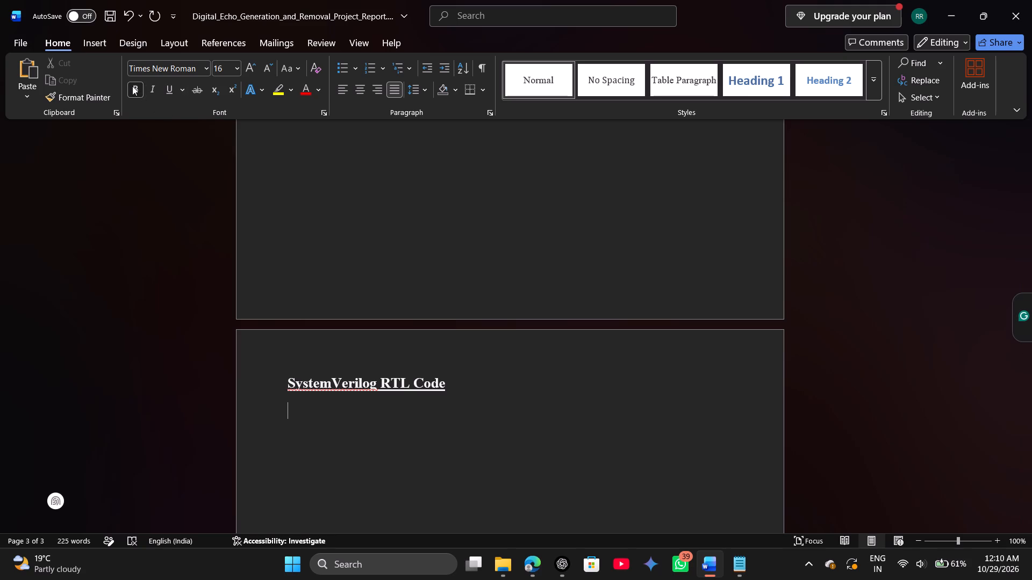
click(235, 71)
click(228, 141)
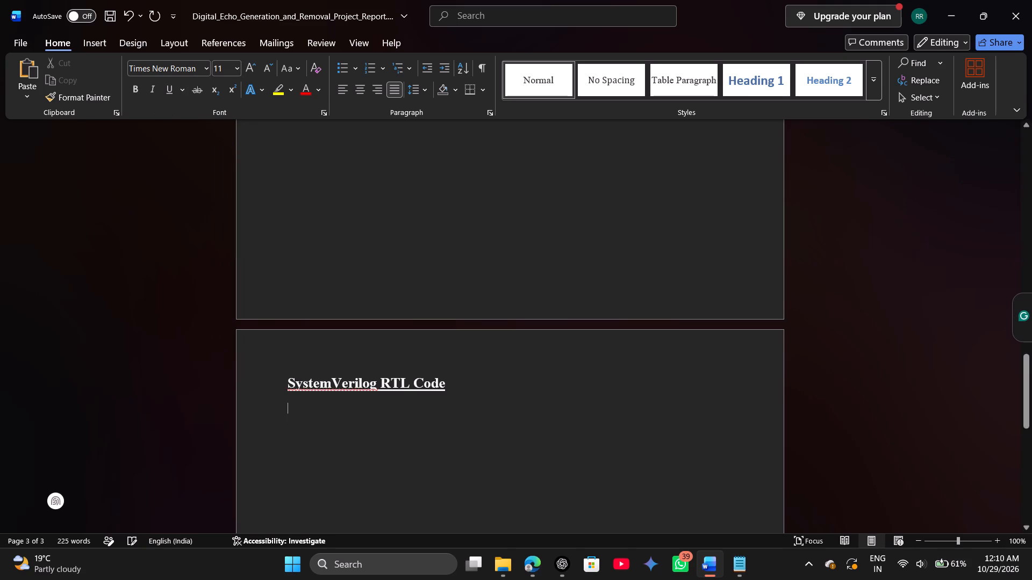
click(233, 73)
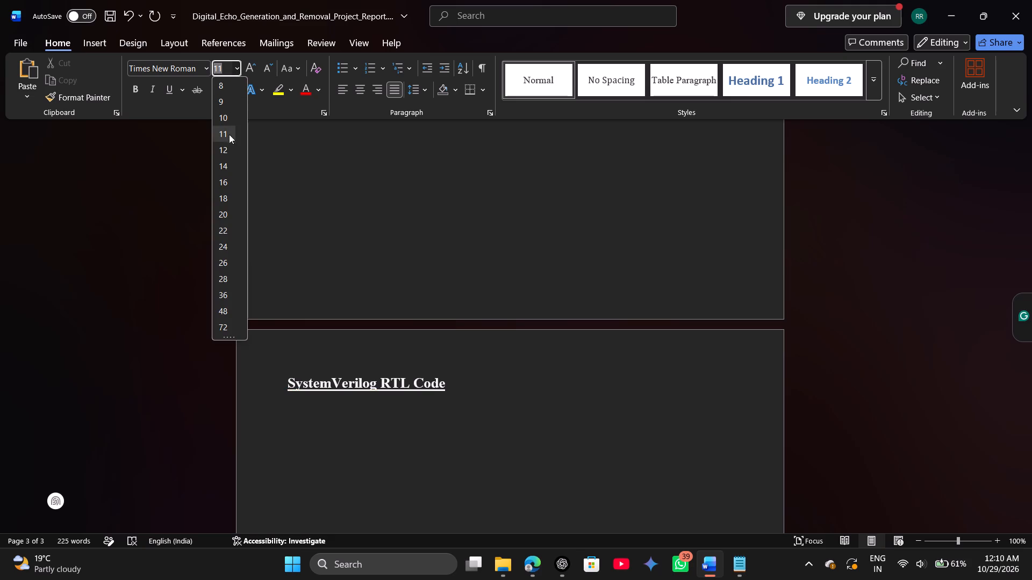
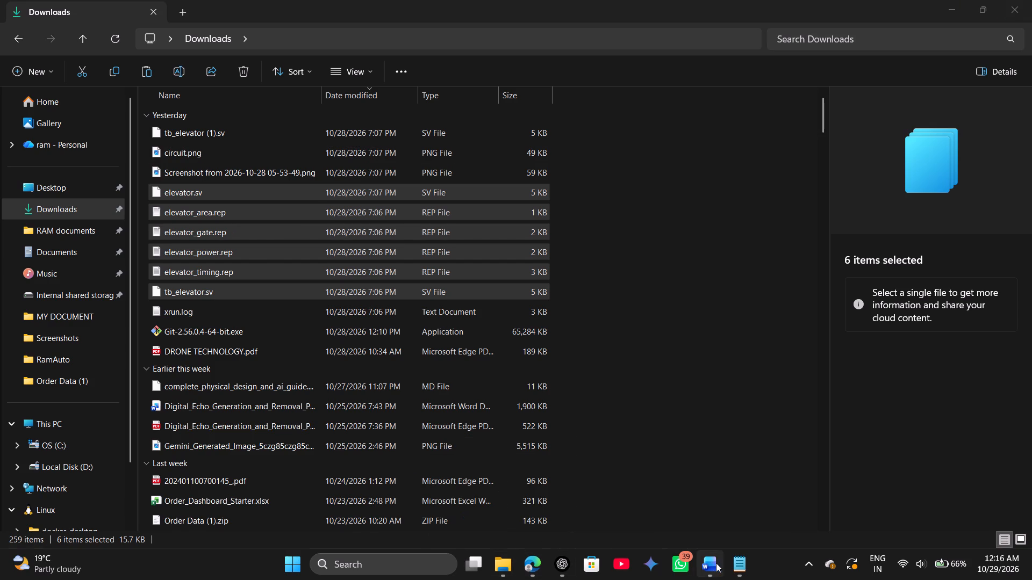
Switch to Notepad and read through the elevator.sv code from the module header to endmodule.
click(735, 567)
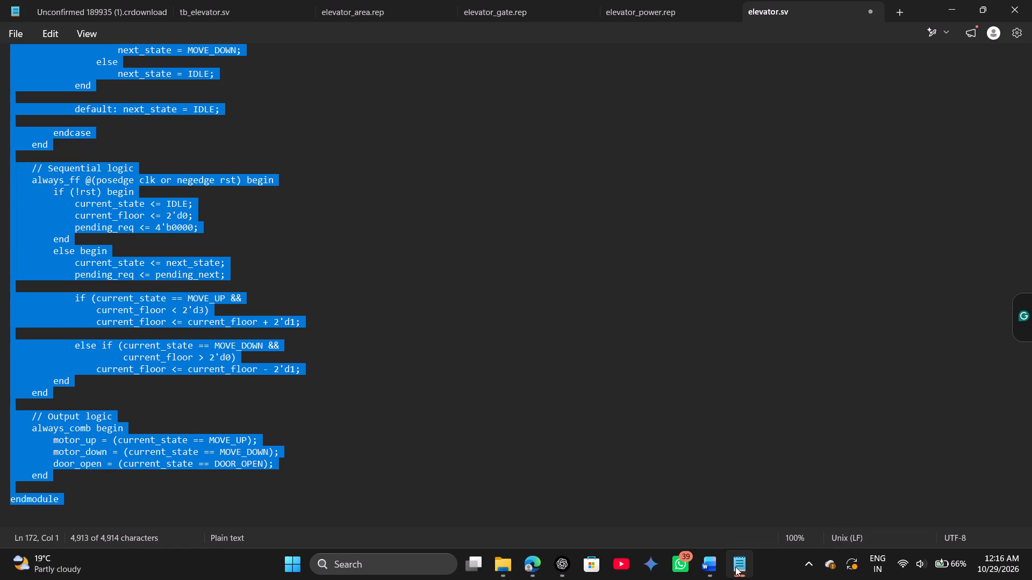
click(547, 401)
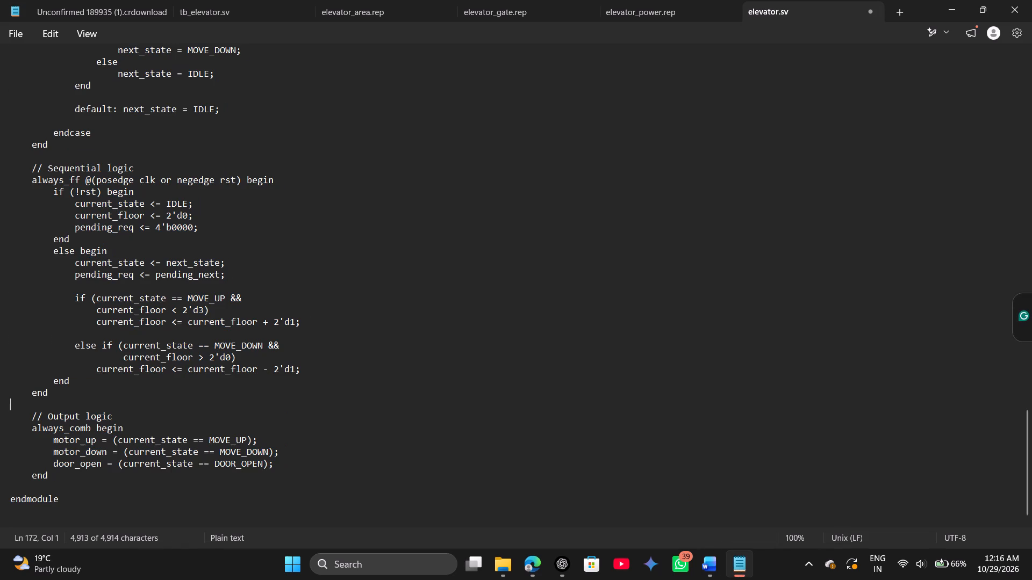
scroll(261, 291, up, 9)
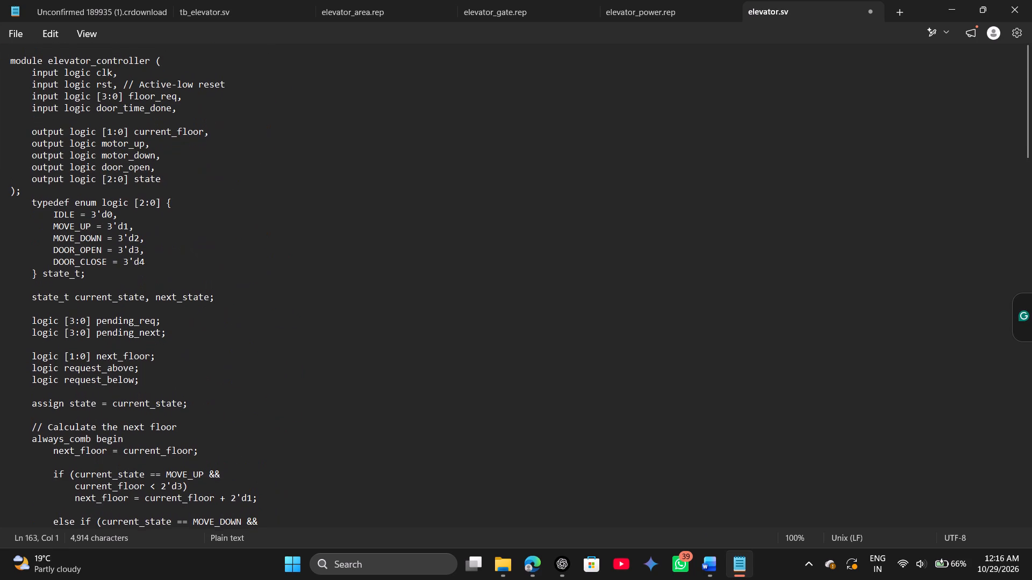
scroll(145, 269, down, 1)
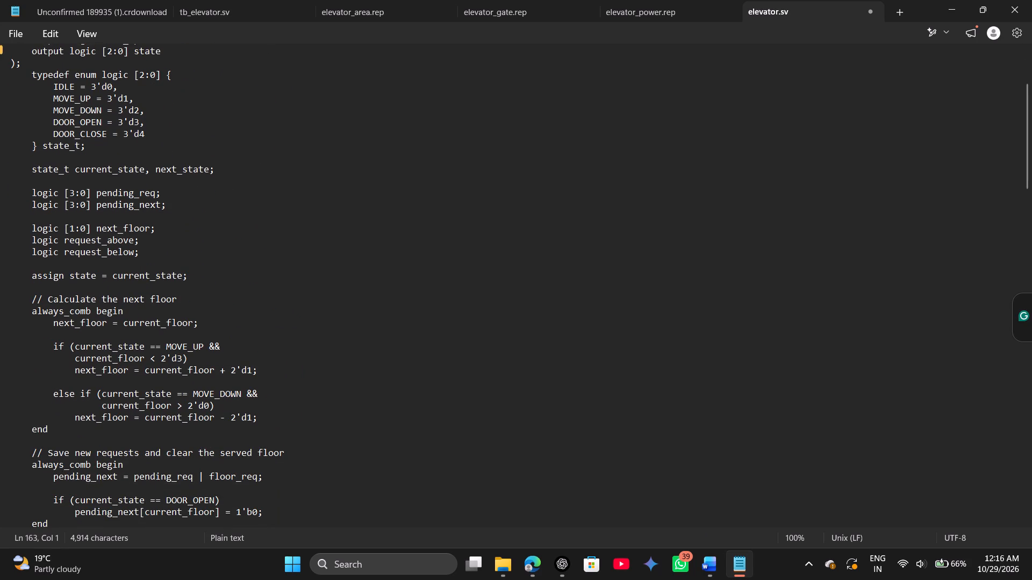
scroll(121, 267, down, 9)
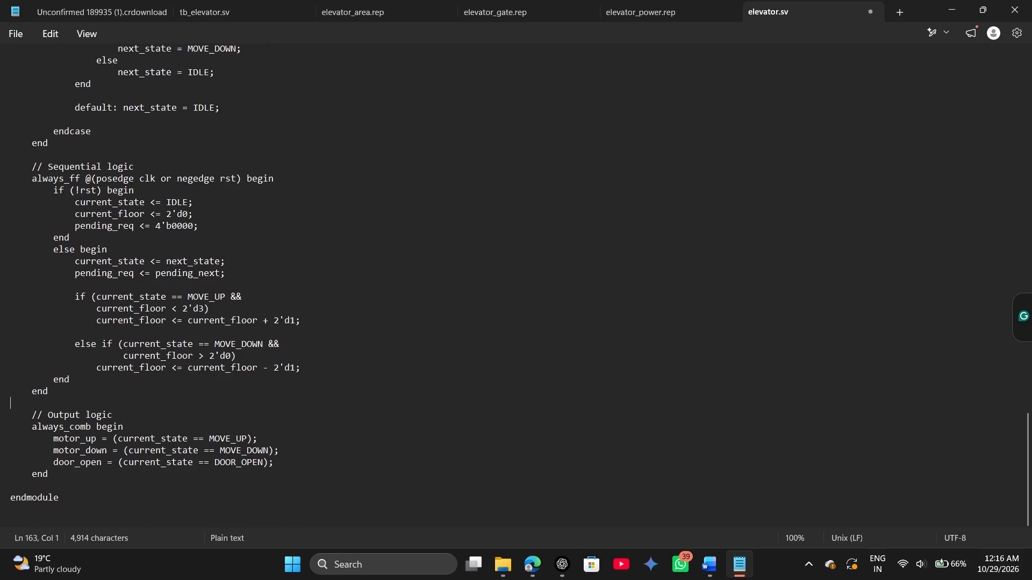
scroll(121, 267, down, 2)
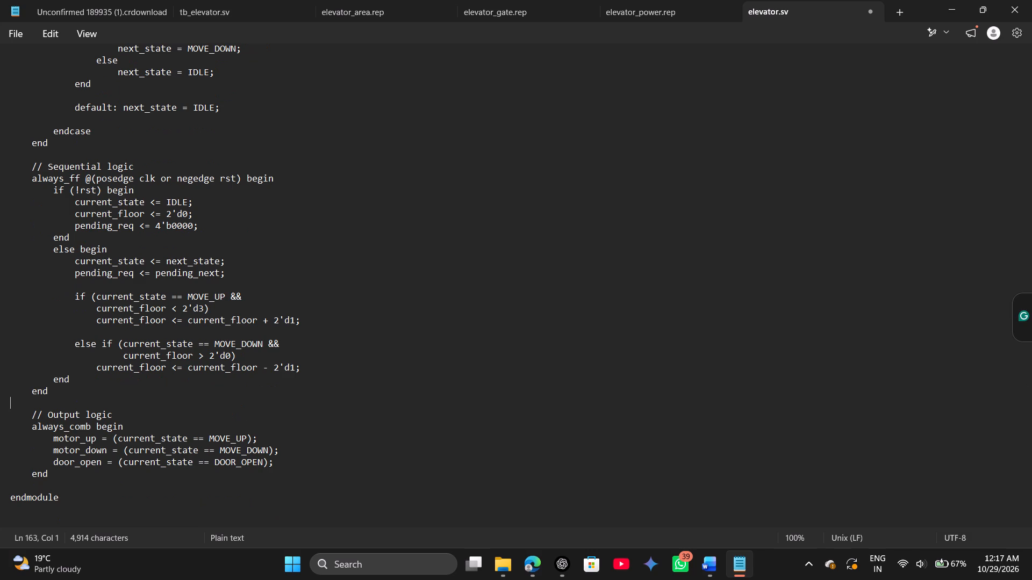
Copy the elevator.sv code from the module header through the "Save new requests and clear the served floor" block, and paste it under "SystemVerilog RTL Code" in Word.
scroll(121, 267, up, 15)
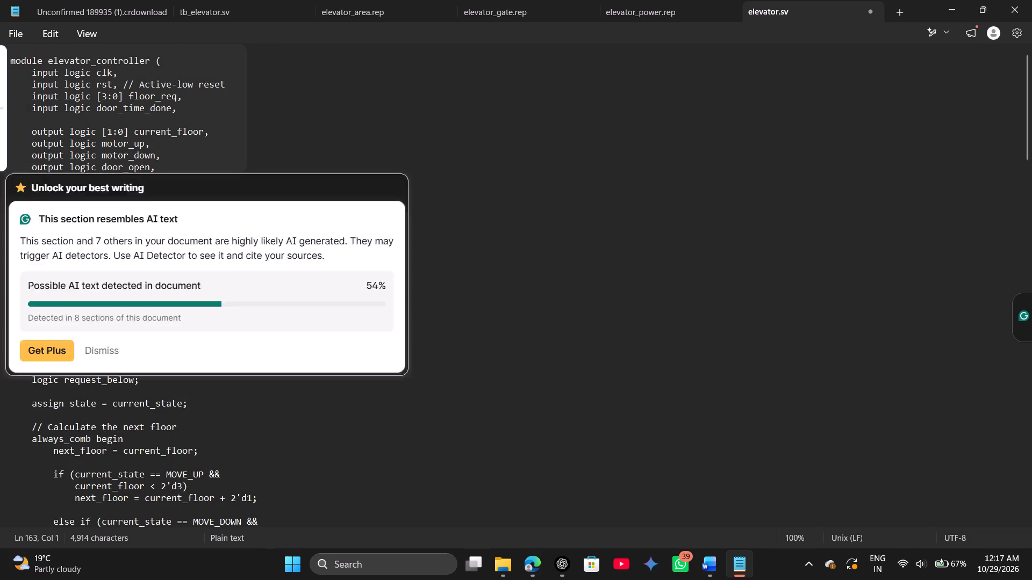
drag(11, 59, 155, 154)
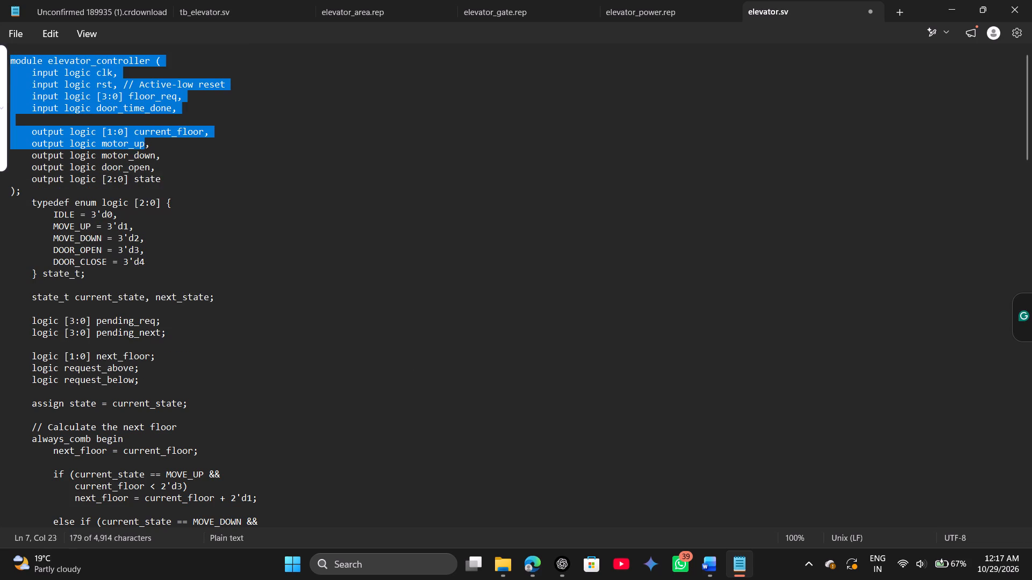
drag(155, 154, 262, 277)
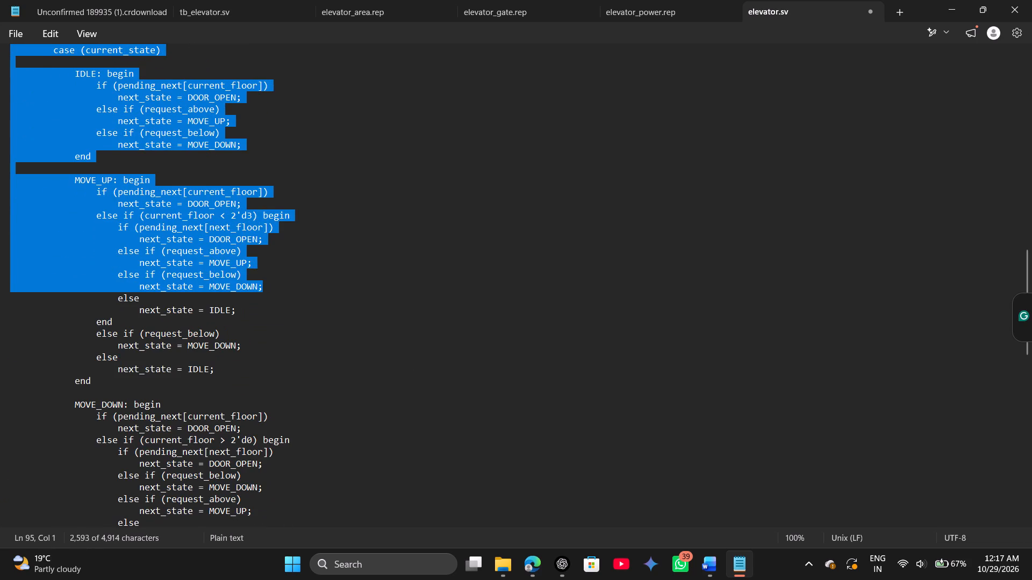
drag(262, 277, 284, 479)
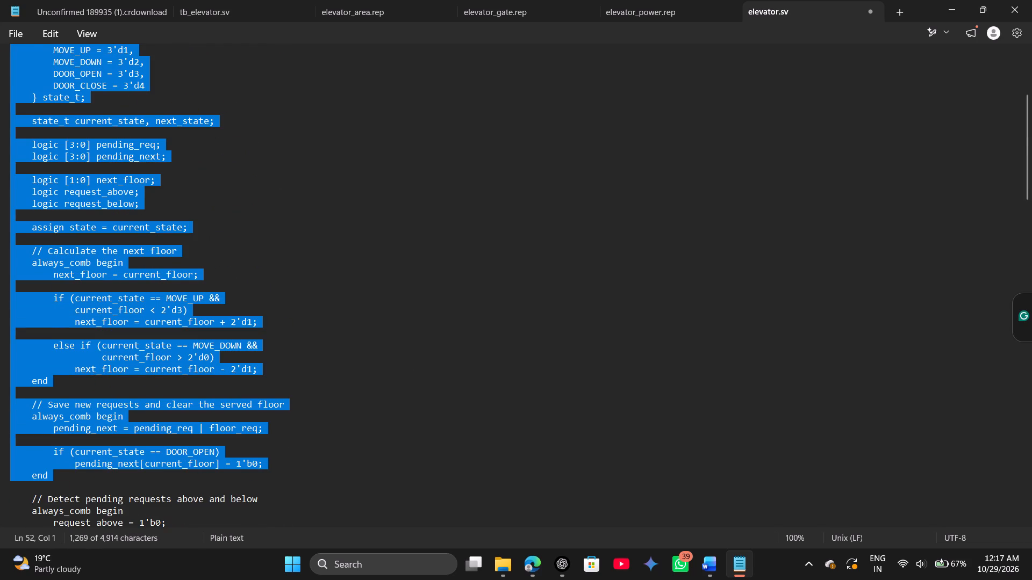
drag(284, 479, 299, 470)
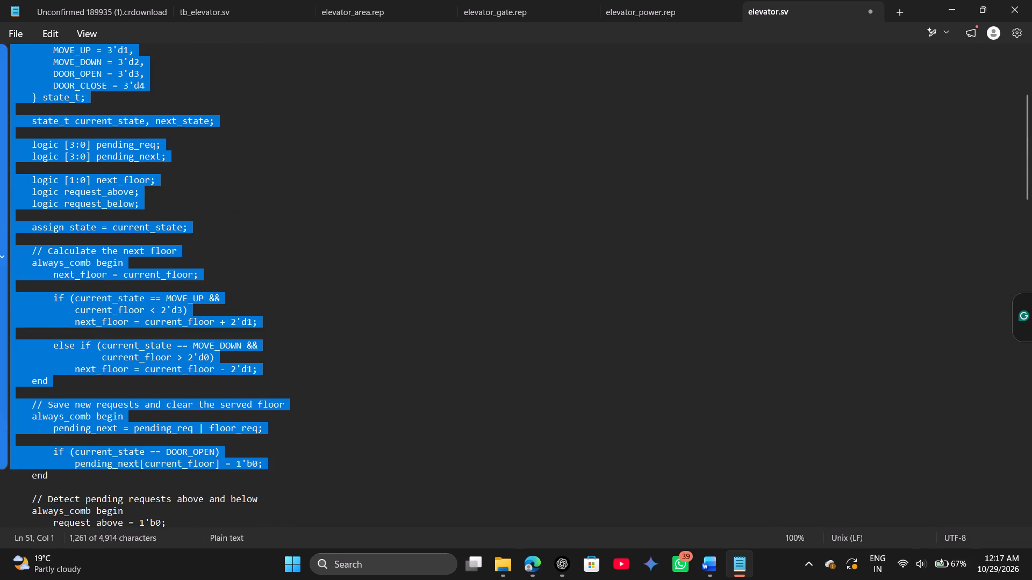
drag(299, 470, 300, 473)
key(ctrl+c)
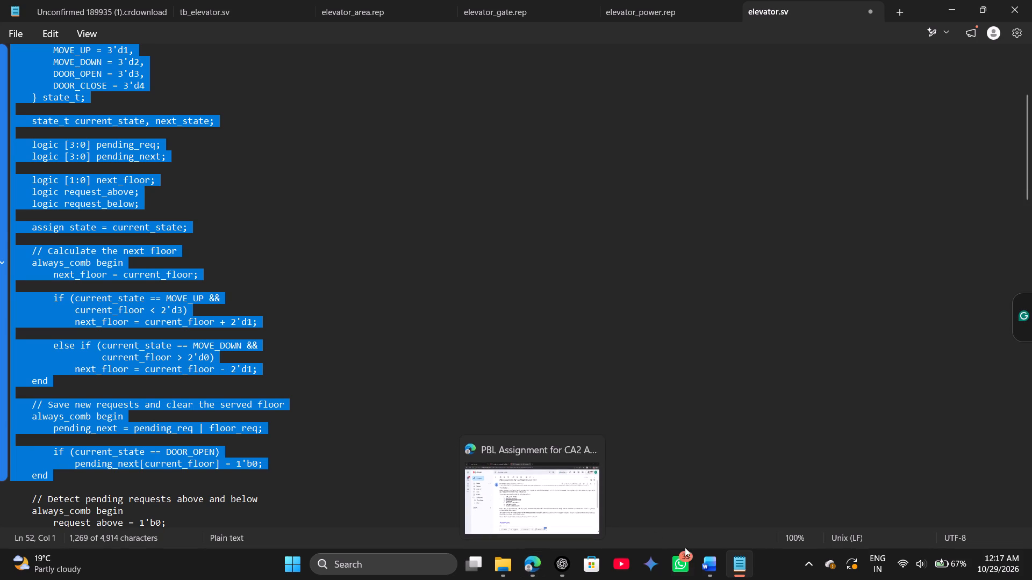
click(715, 578)
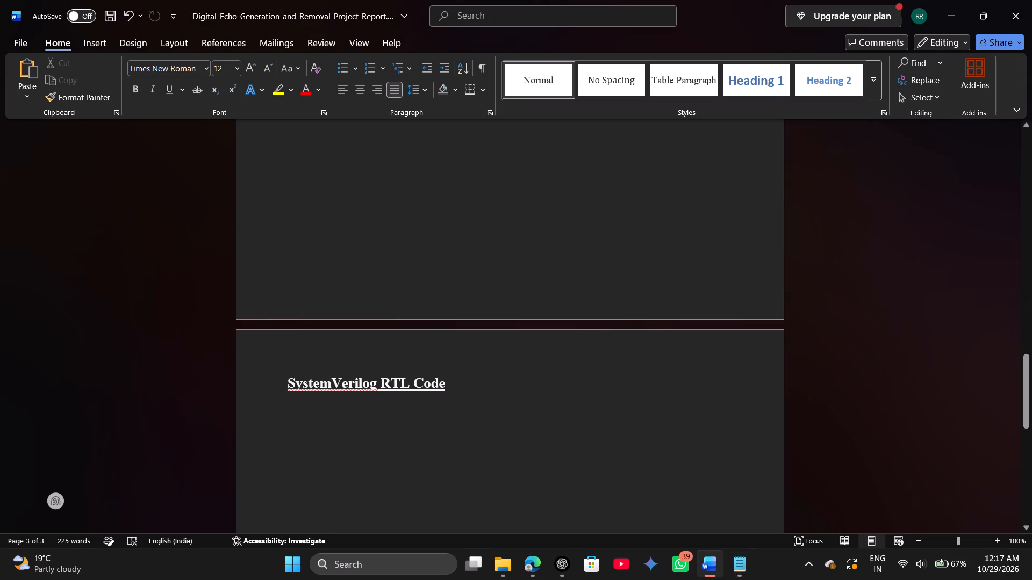
key(ctrl+v)
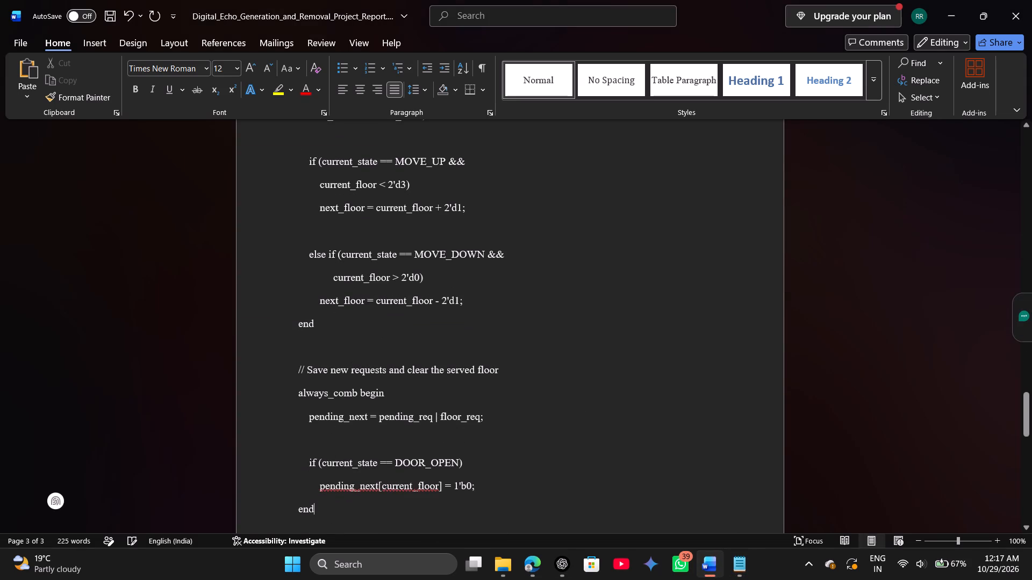
Set the line spacing of all the pasted code under the "SystemVerilog RTL Code" heading to 1.0.
scroll(577, 408, down, 1)
scroll(577, 408, up, 3)
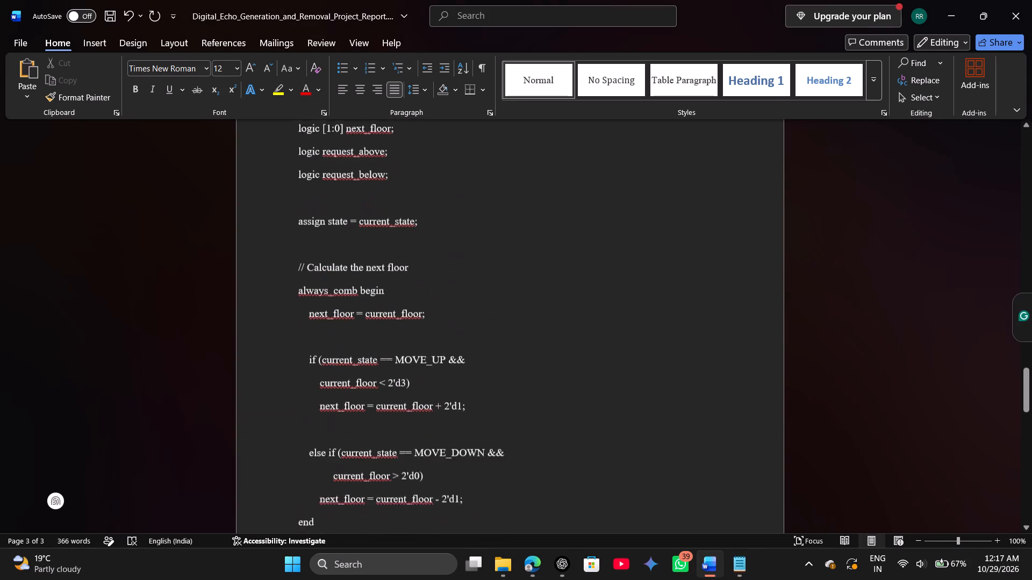
scroll(577, 408, up, 2)
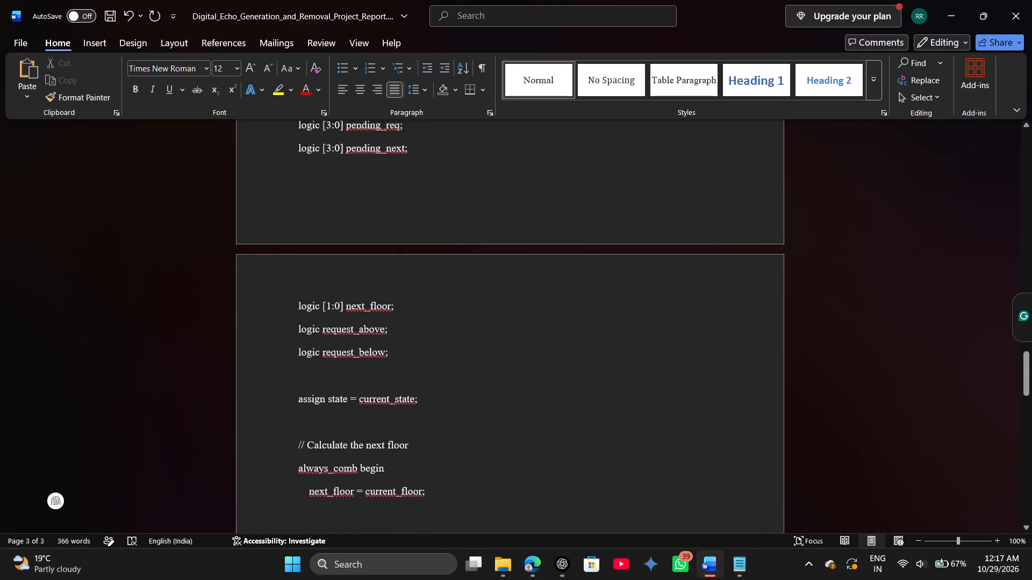
scroll(577, 408, up, 3)
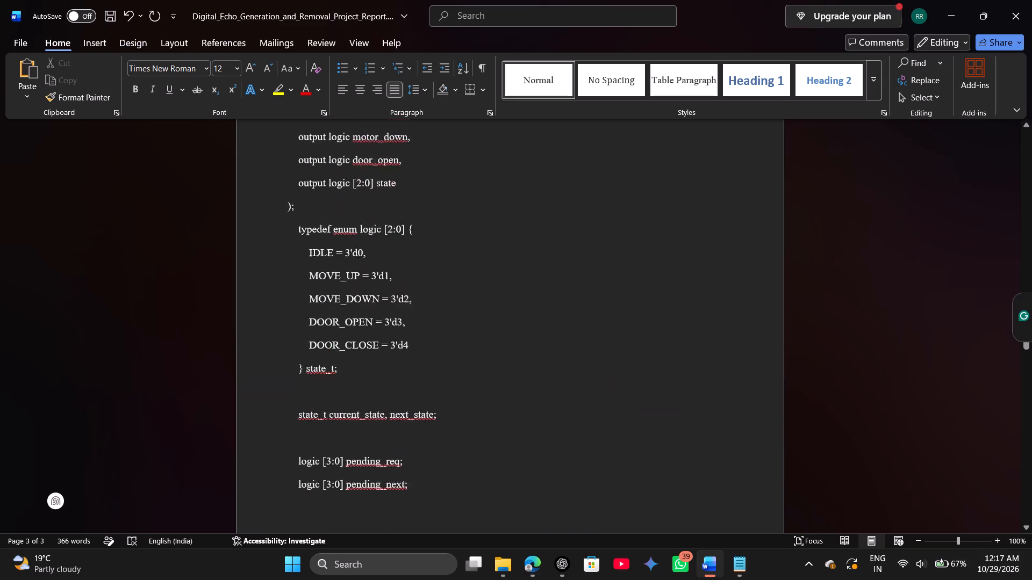
scroll(577, 408, up, 3)
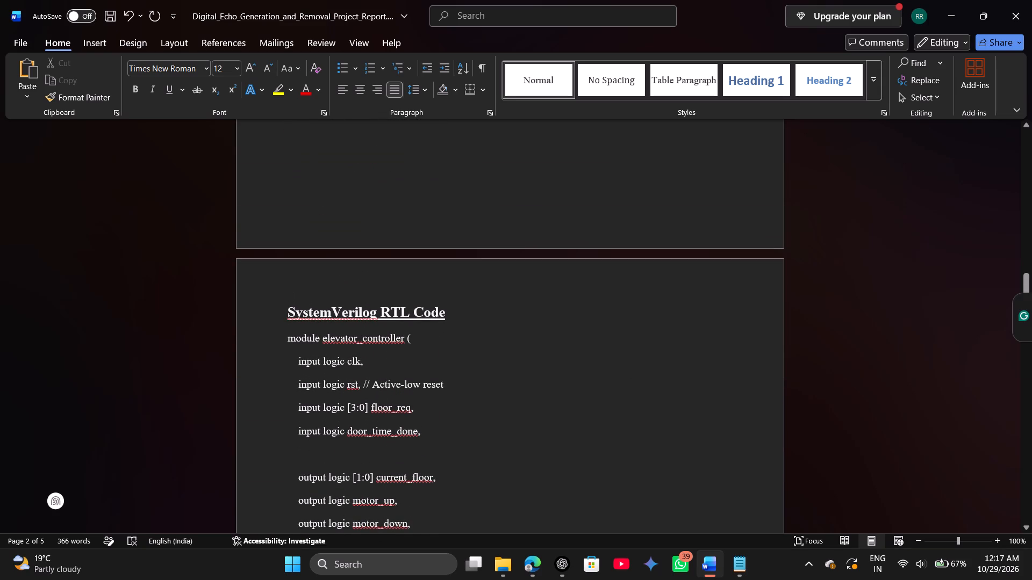
drag(284, 336, 522, 571)
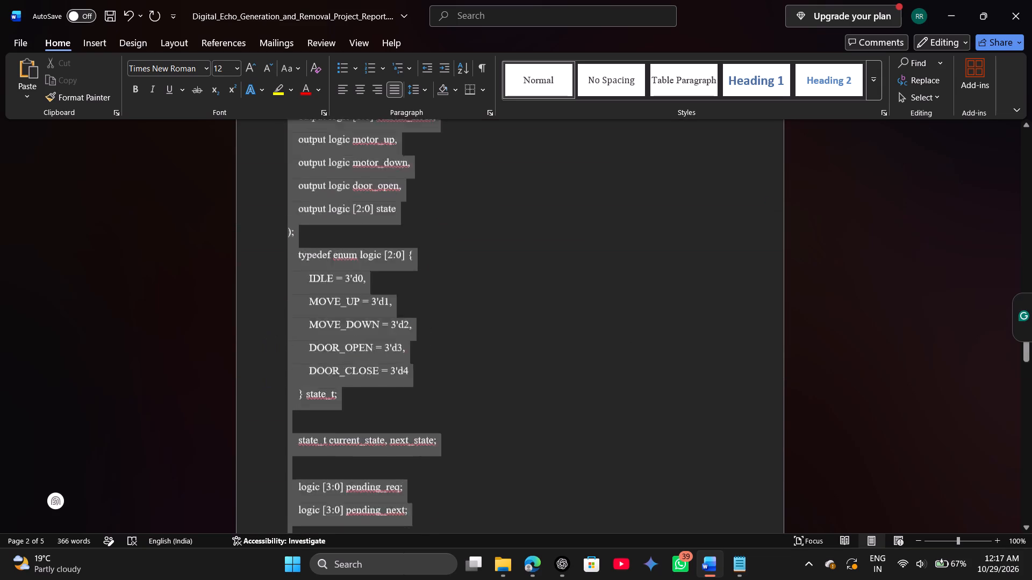
drag(522, 571, 410, 318)
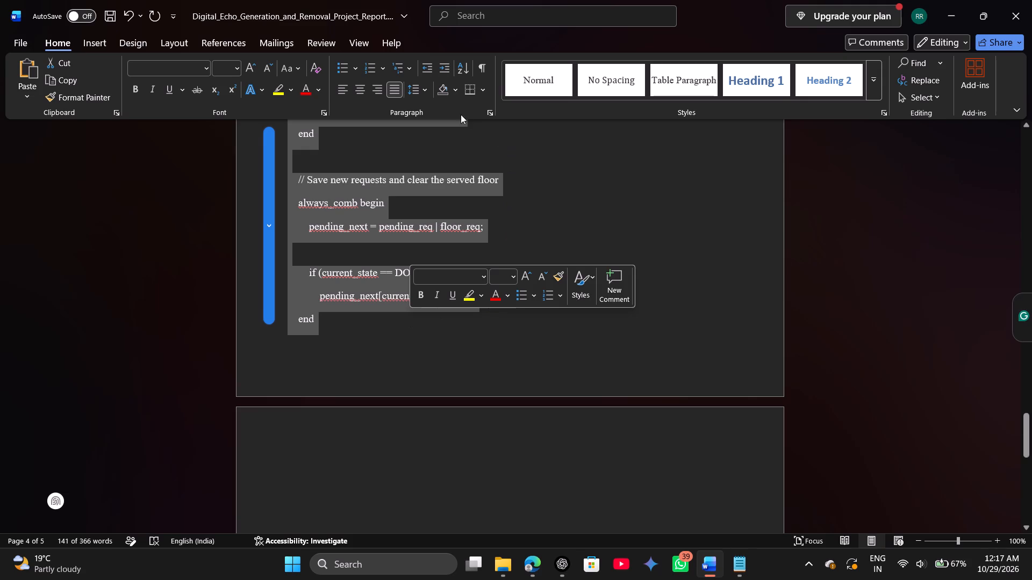
click(424, 93)
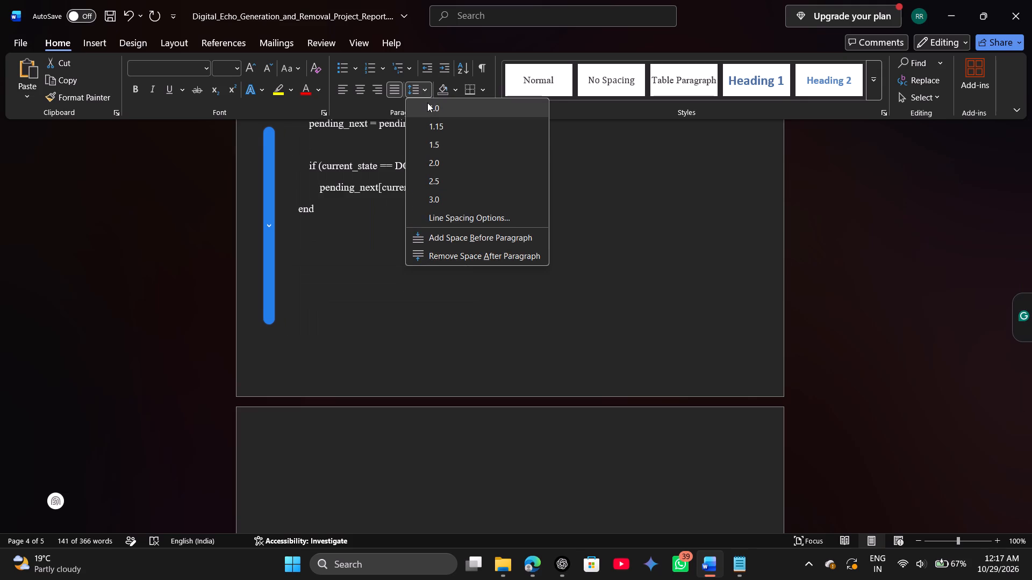
click(427, 103)
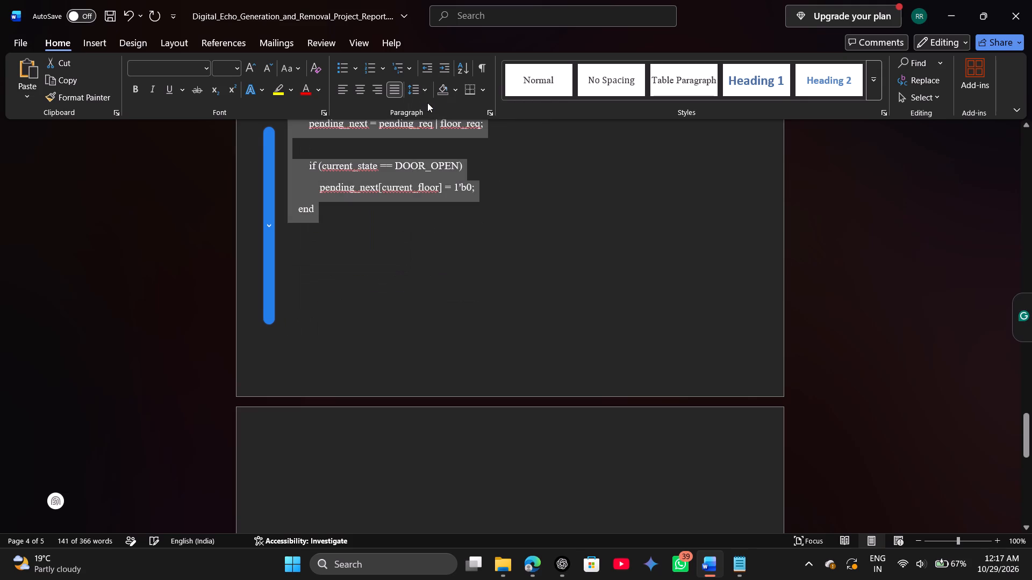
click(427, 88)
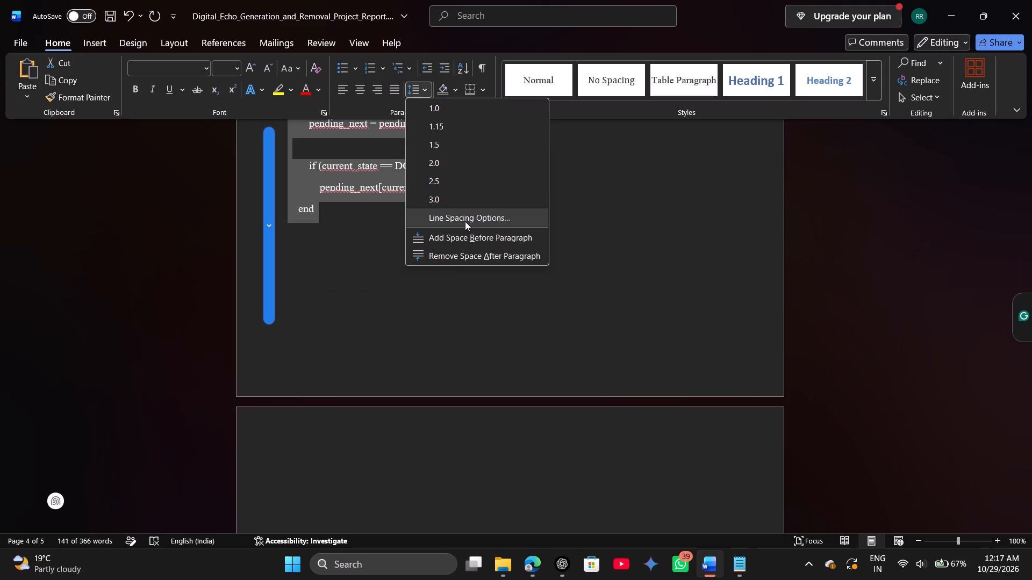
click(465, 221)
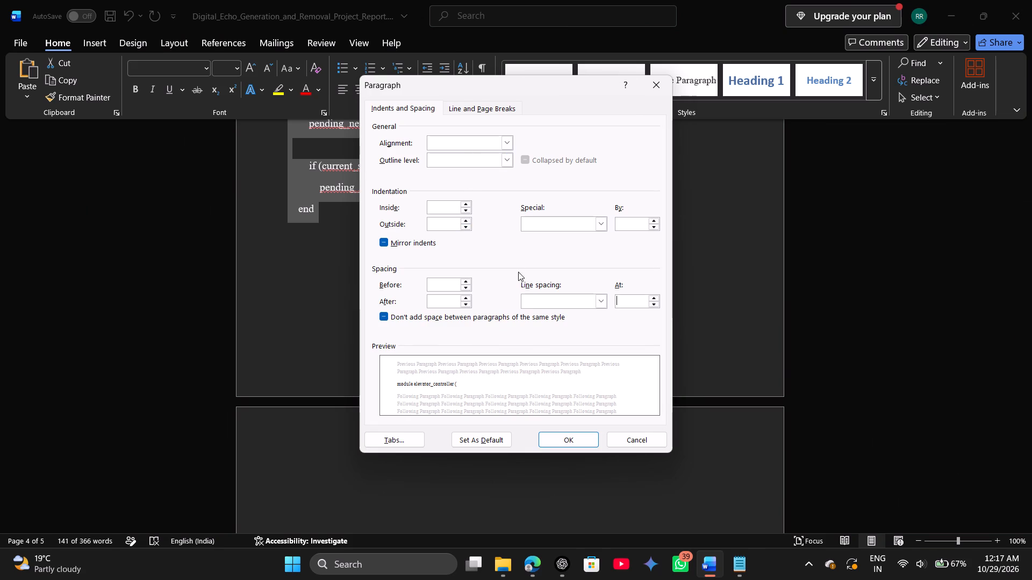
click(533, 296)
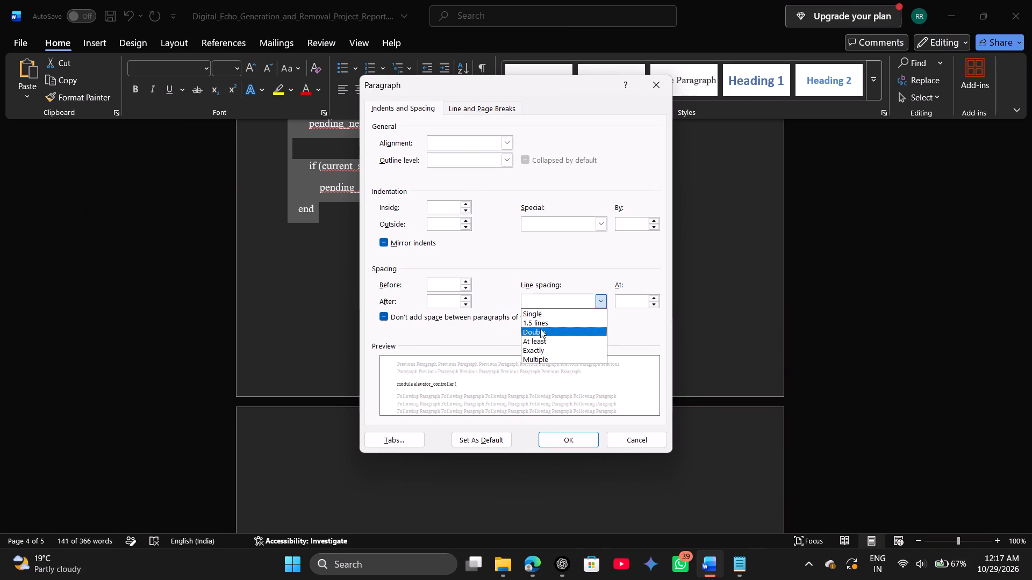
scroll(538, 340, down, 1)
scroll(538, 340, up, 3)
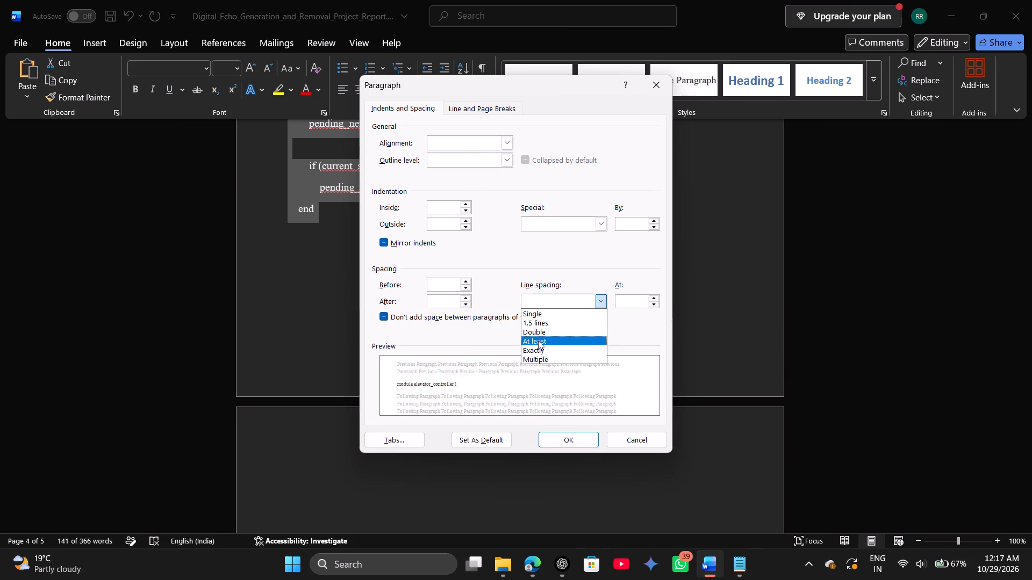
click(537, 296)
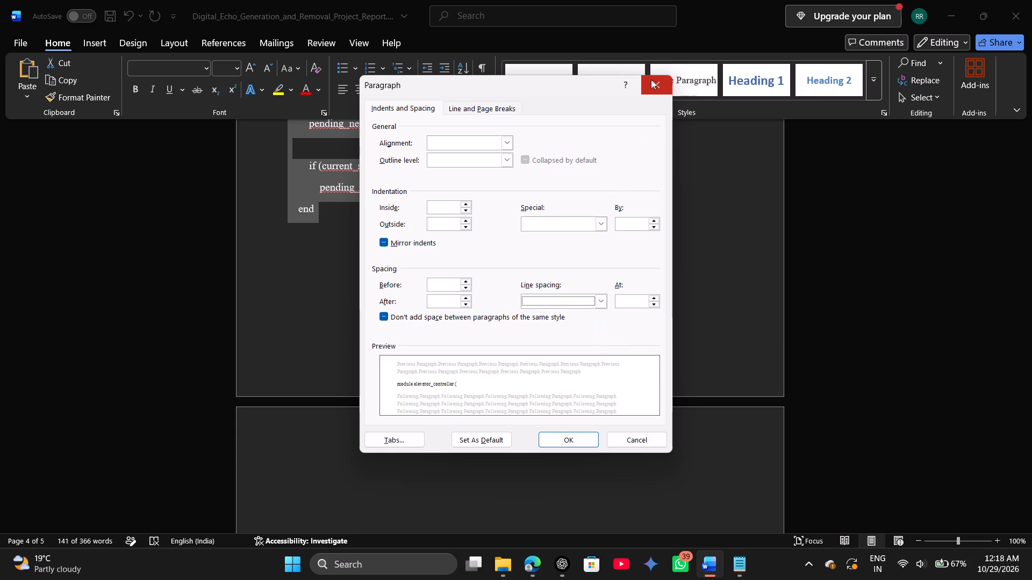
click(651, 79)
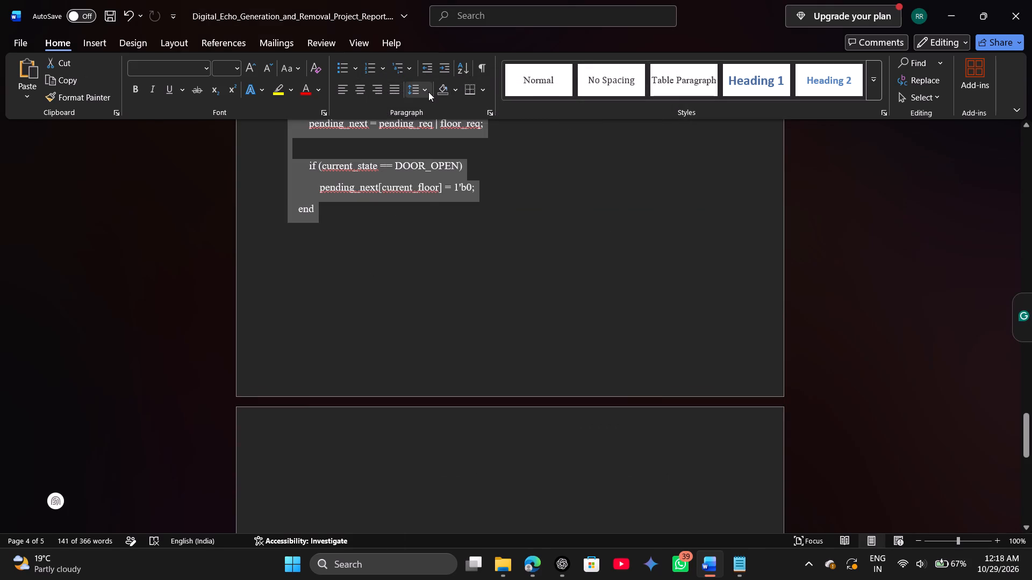
Apply 1.0 line spacing again to the selected RTL code.
click(428, 92)
click(428, 105)
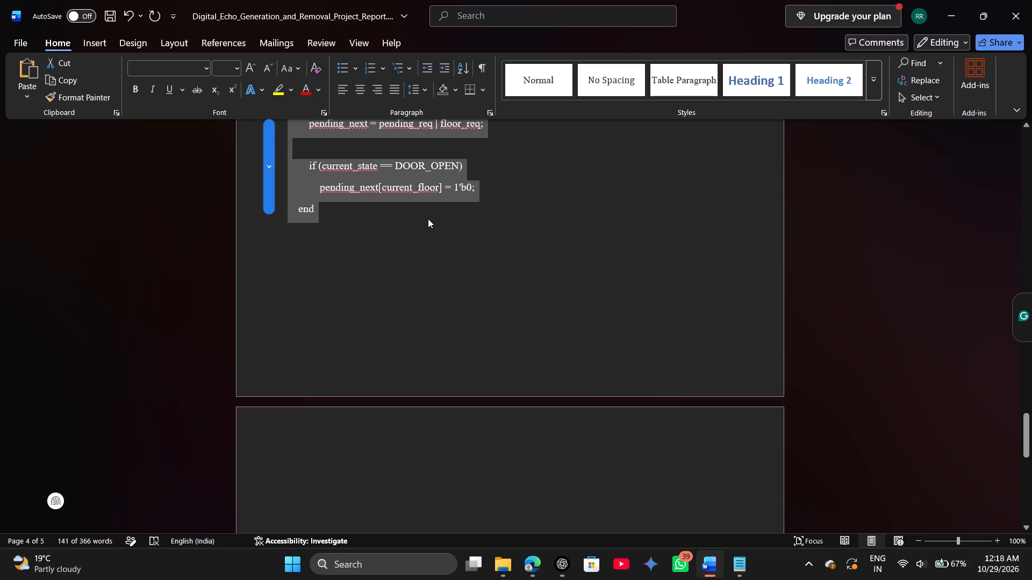
Set the font size of all the selected code under the "SystemVerilog RTL Code" heading to 10.
scroll(448, 287, up, 2)
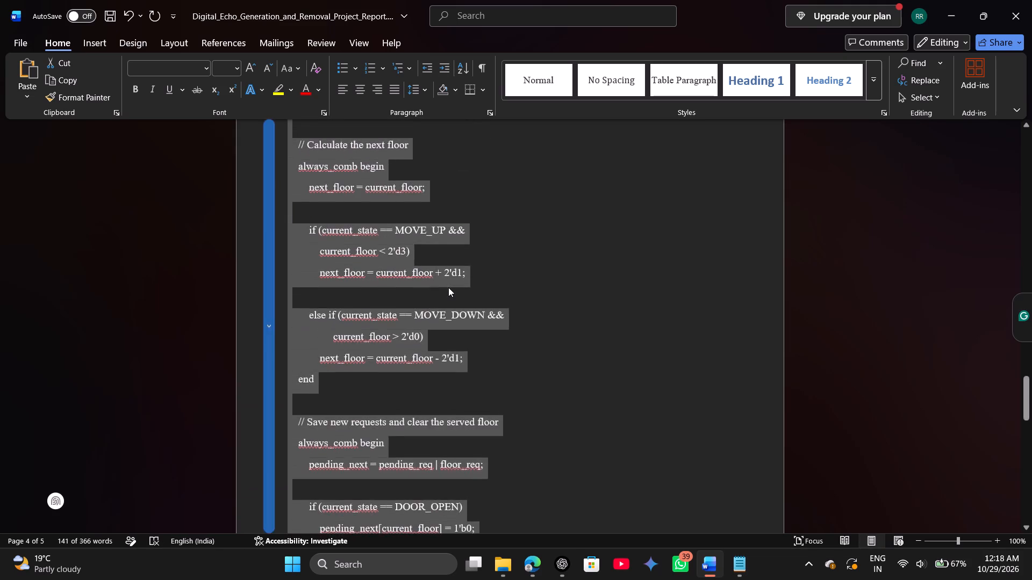
scroll(448, 287, up, 3)
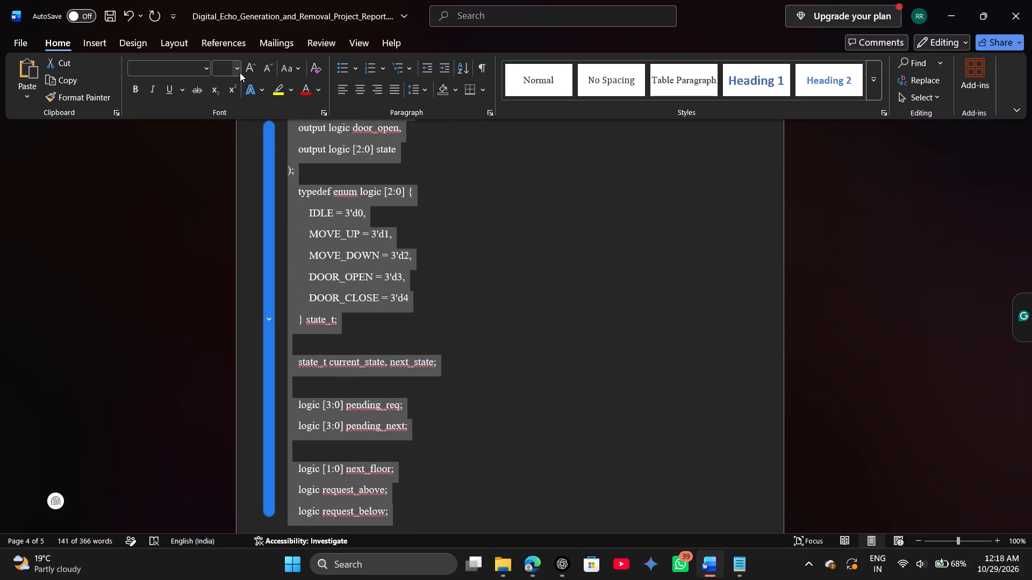
click(240, 71)
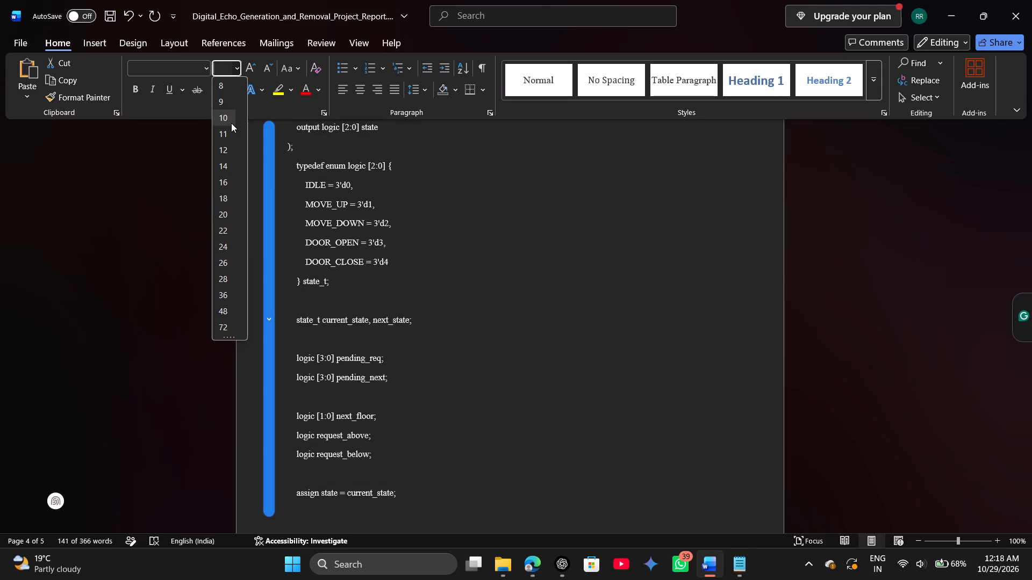
click(231, 123)
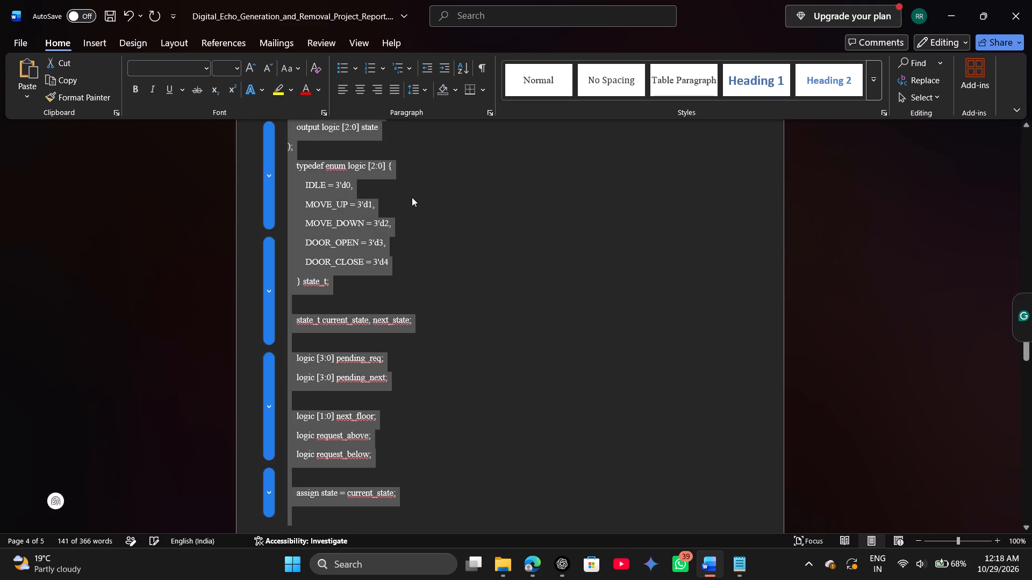
scroll(412, 197, up, 3)
click(507, 458)
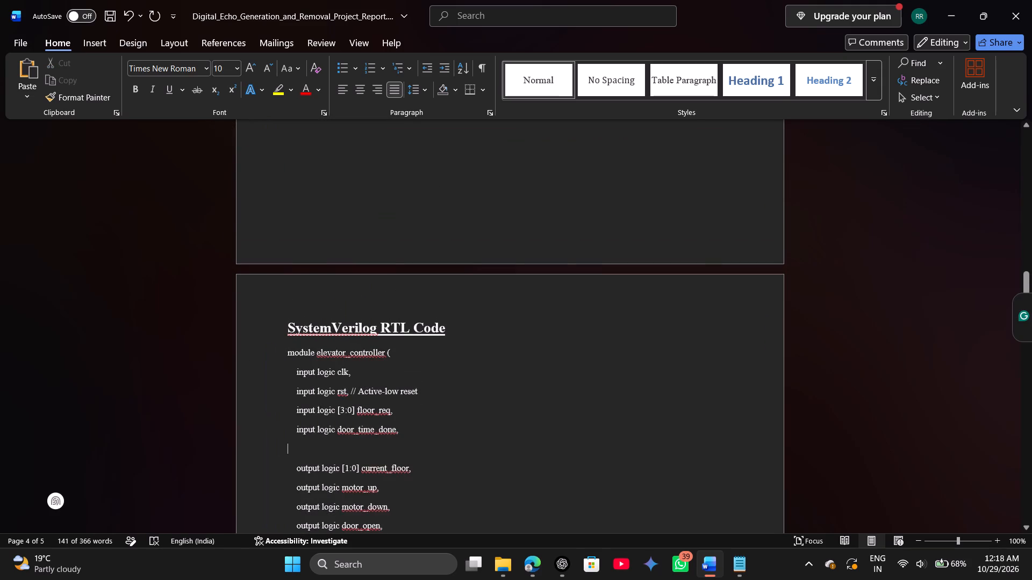
Review the page layout of the resized RTL code from the "SystemVerilog RTL Code" heading through its last block.
scroll(507, 458, down, 5)
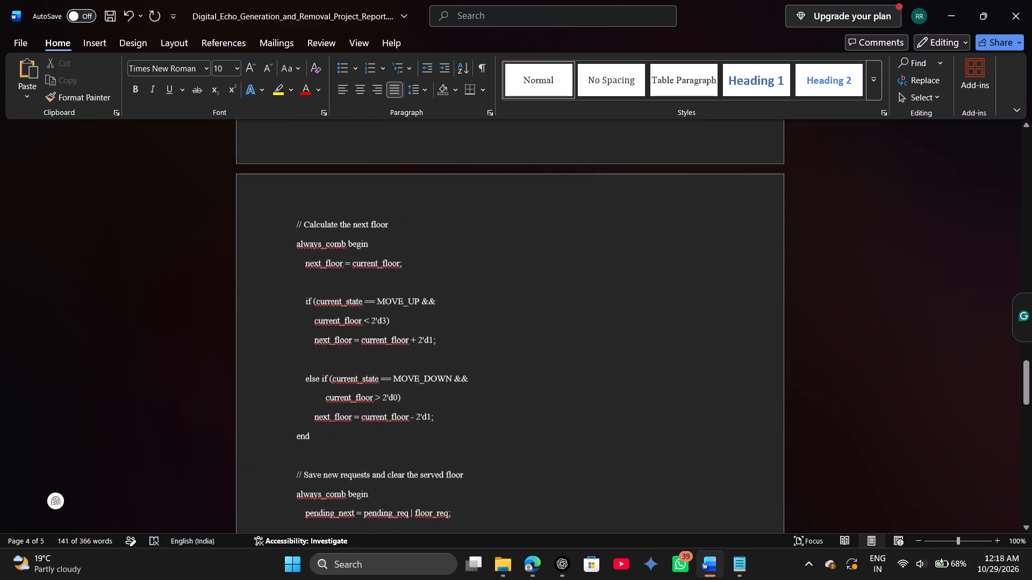
scroll(507, 458, down, 2)
scroll(507, 458, up, 4)
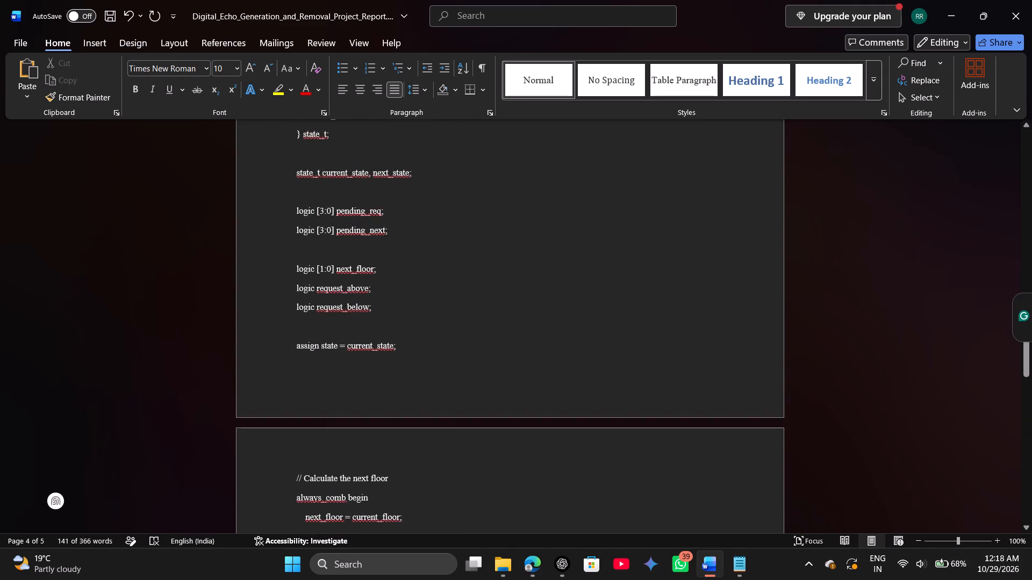
scroll(507, 458, up, 2)
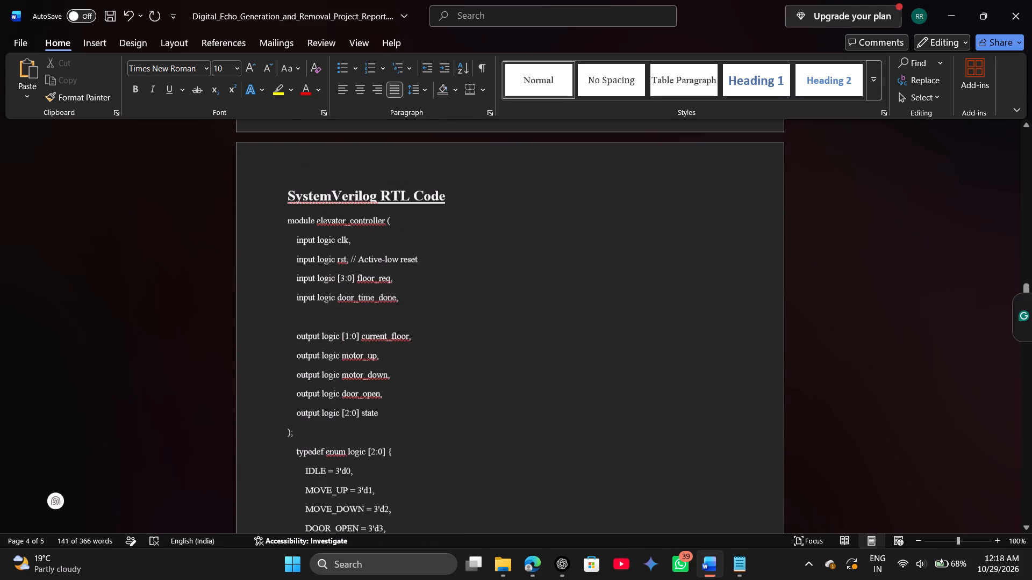
scroll(507, 458, up, 1)
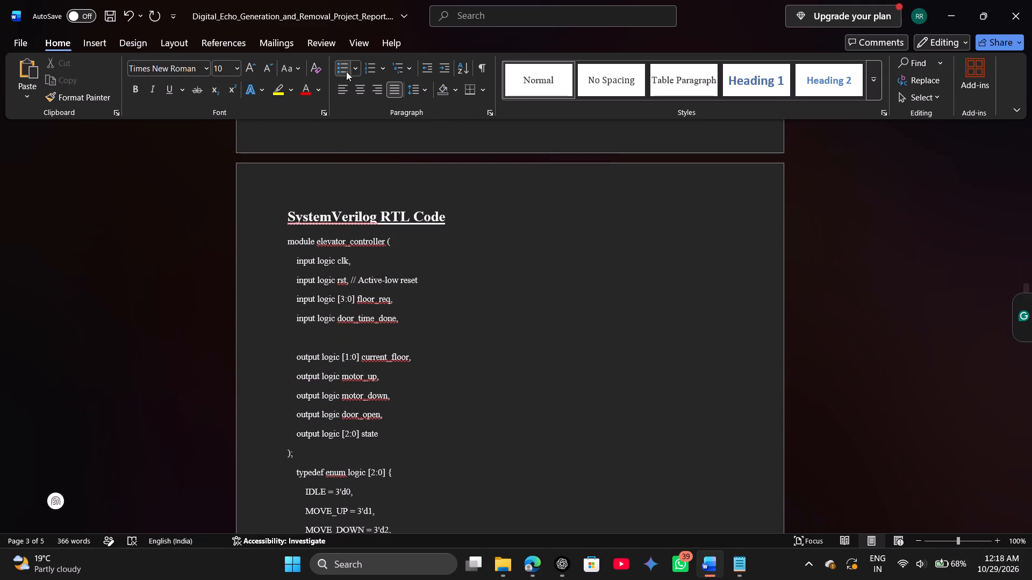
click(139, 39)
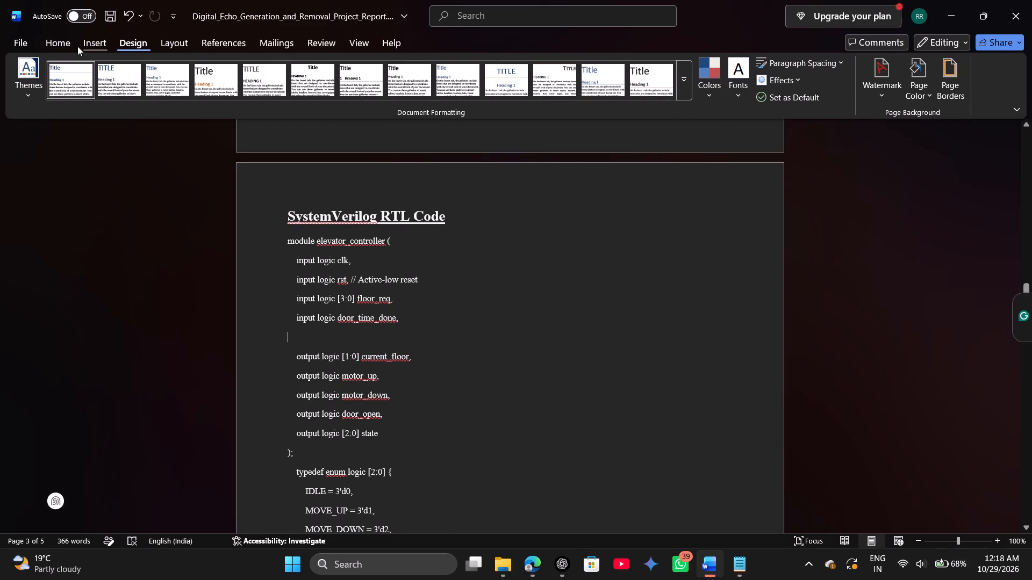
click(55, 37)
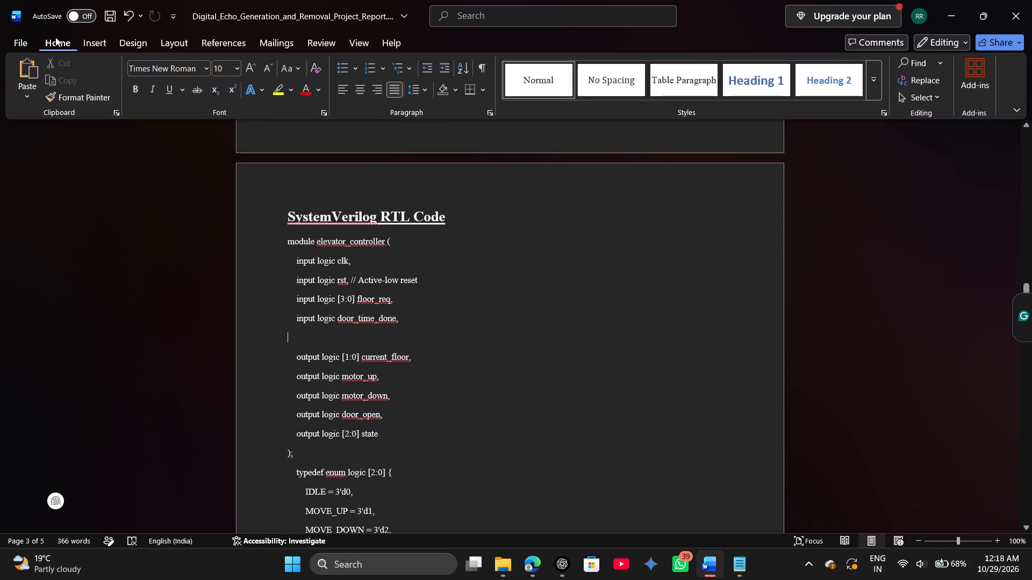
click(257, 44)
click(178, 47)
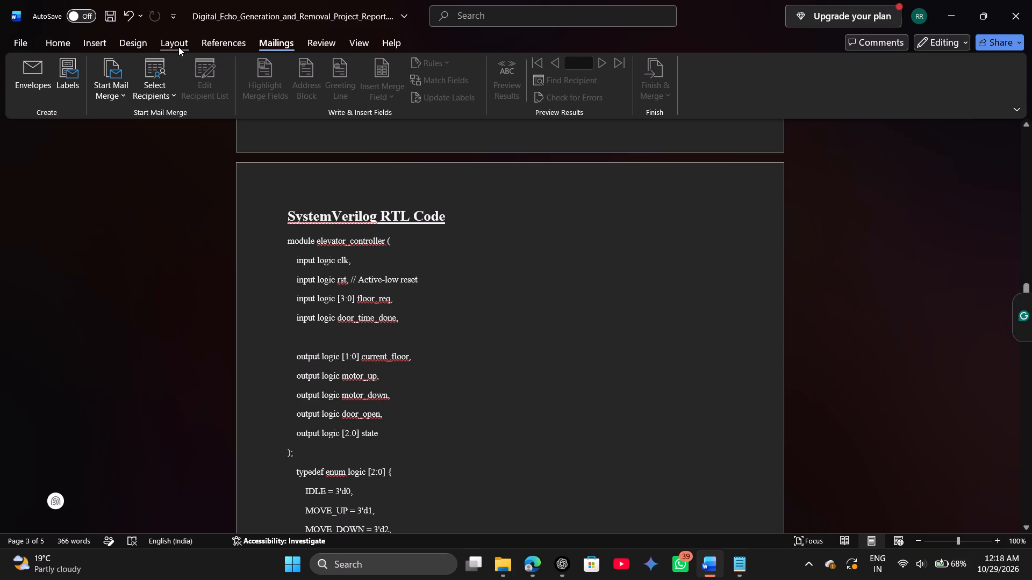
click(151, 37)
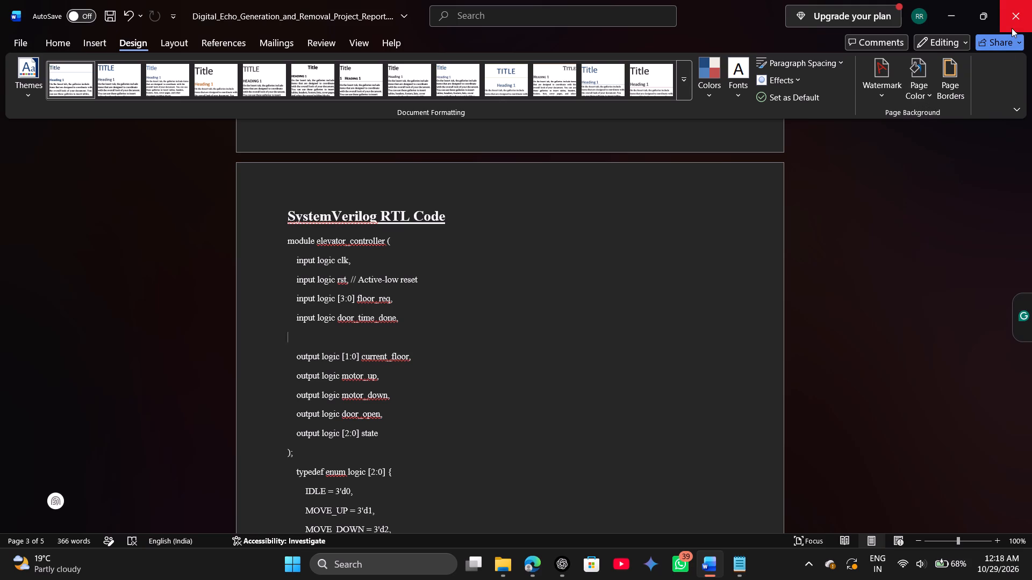
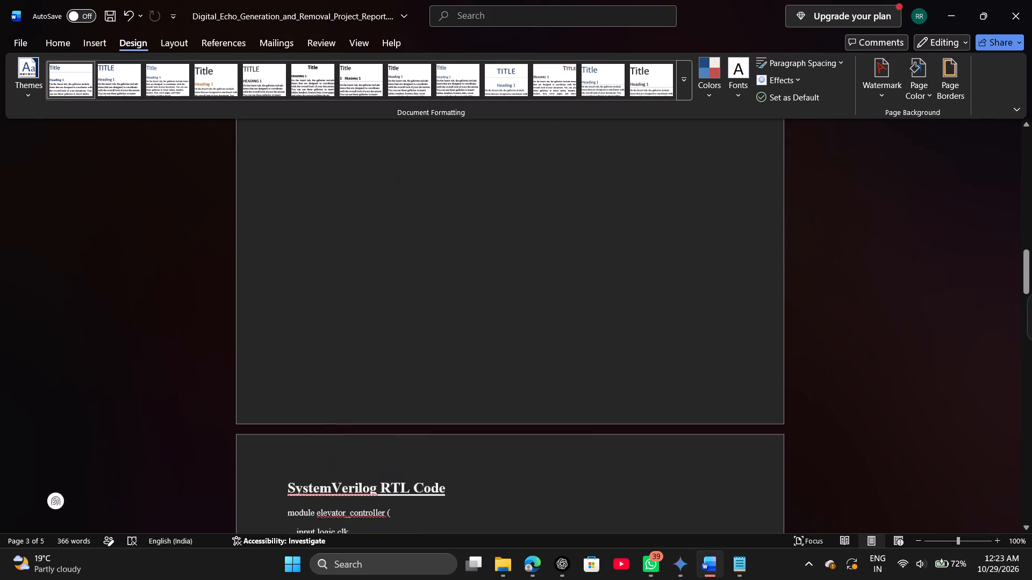
scroll(582, 330, down, 2)
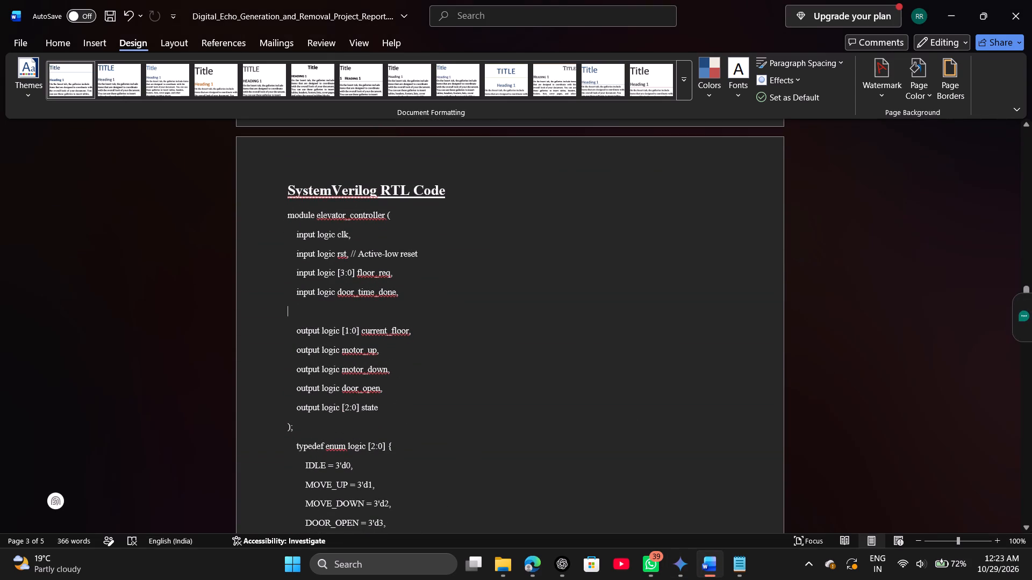
scroll(582, 330, down, 1)
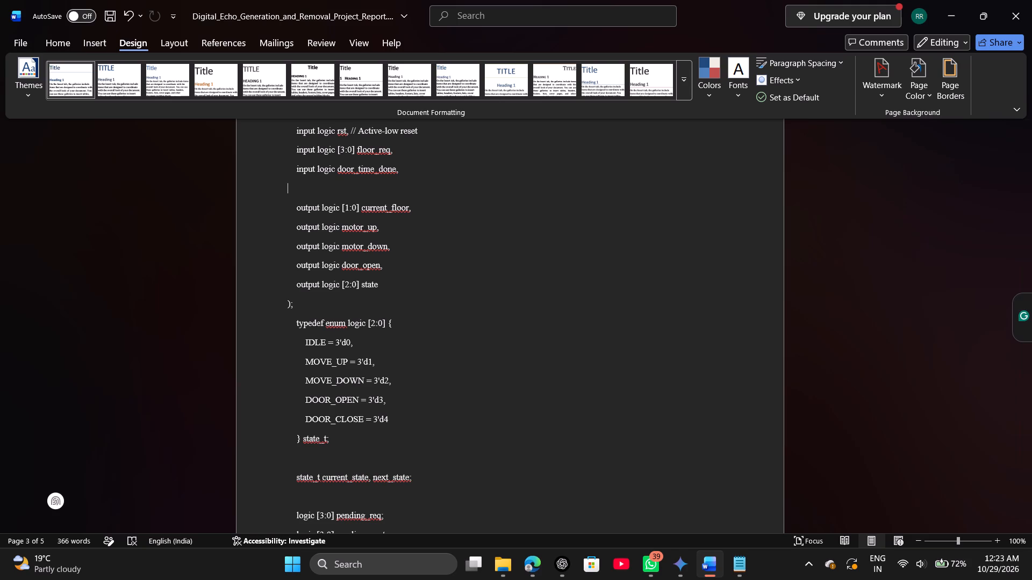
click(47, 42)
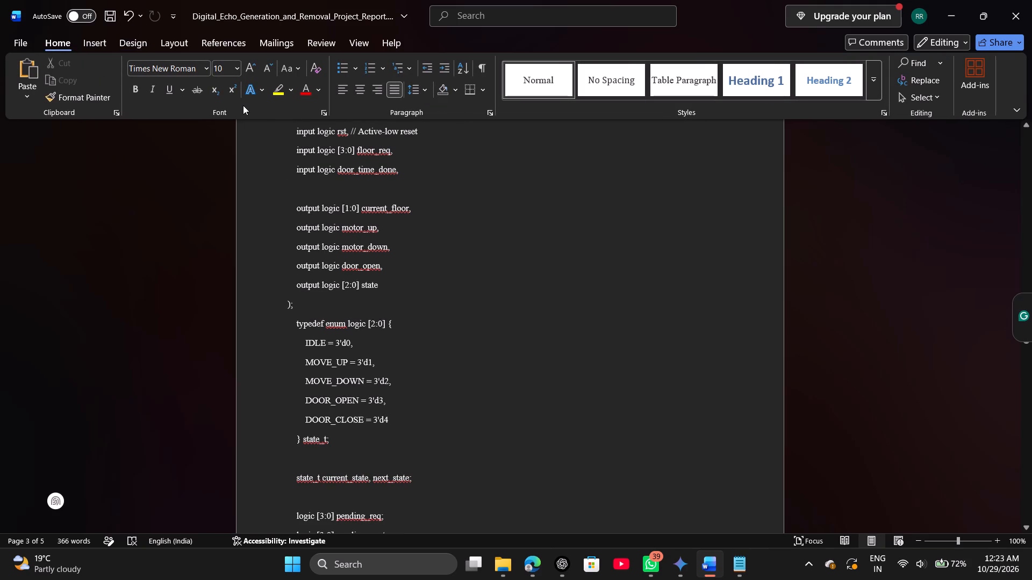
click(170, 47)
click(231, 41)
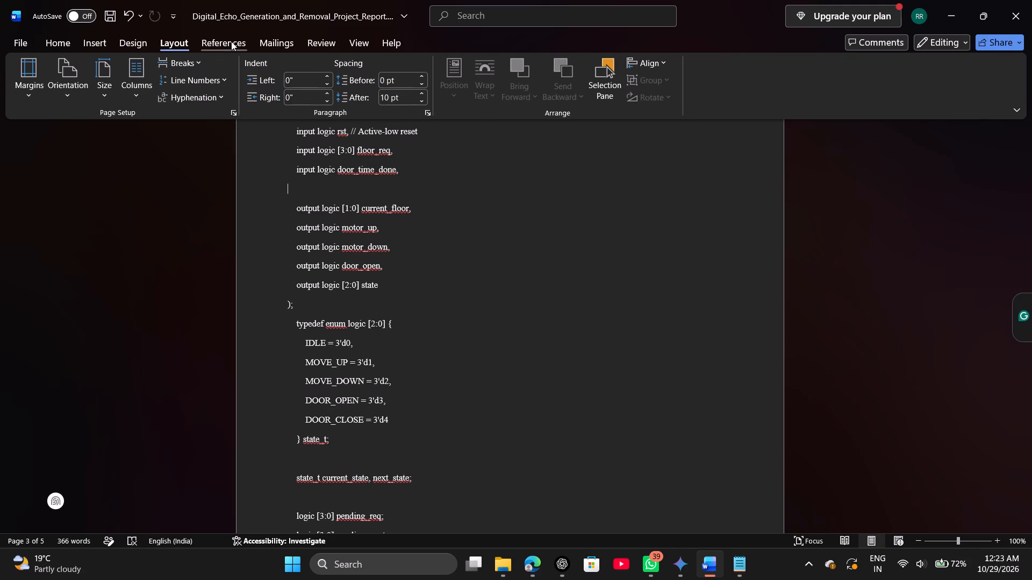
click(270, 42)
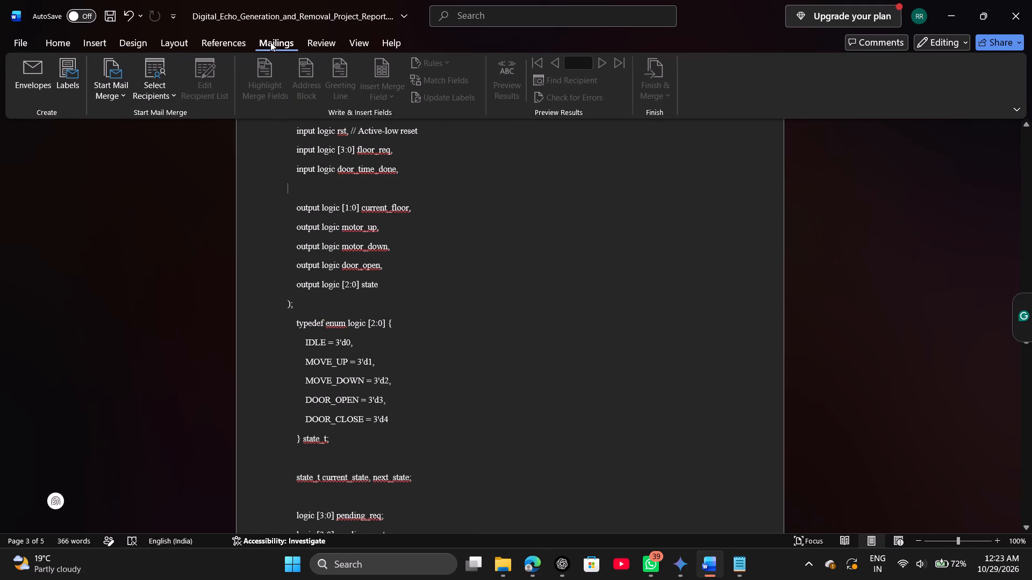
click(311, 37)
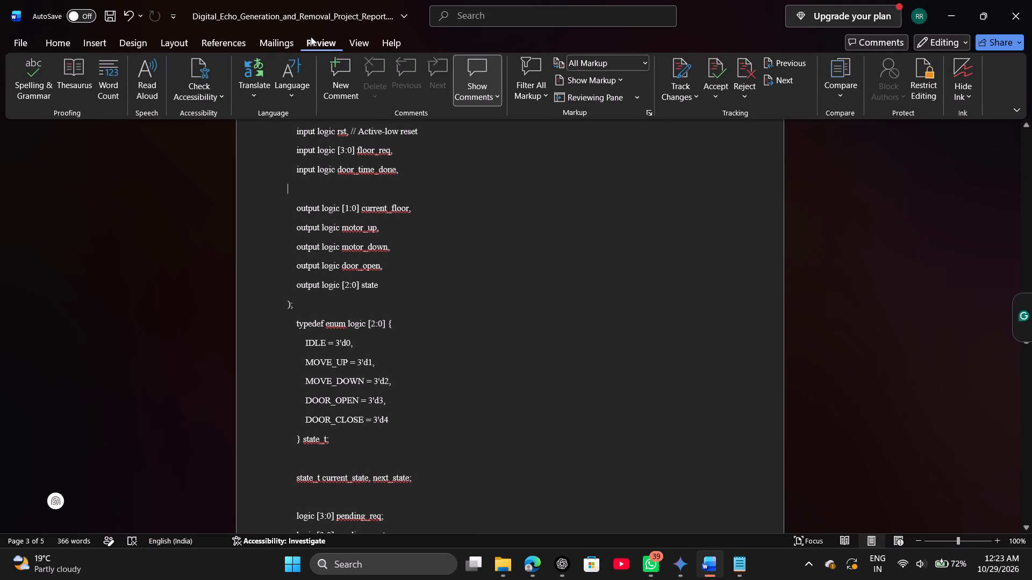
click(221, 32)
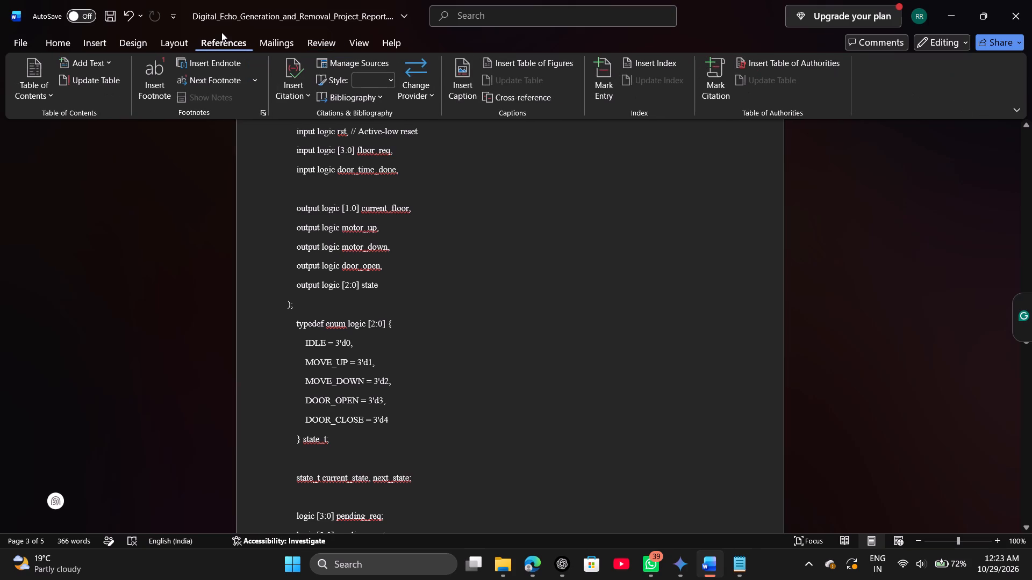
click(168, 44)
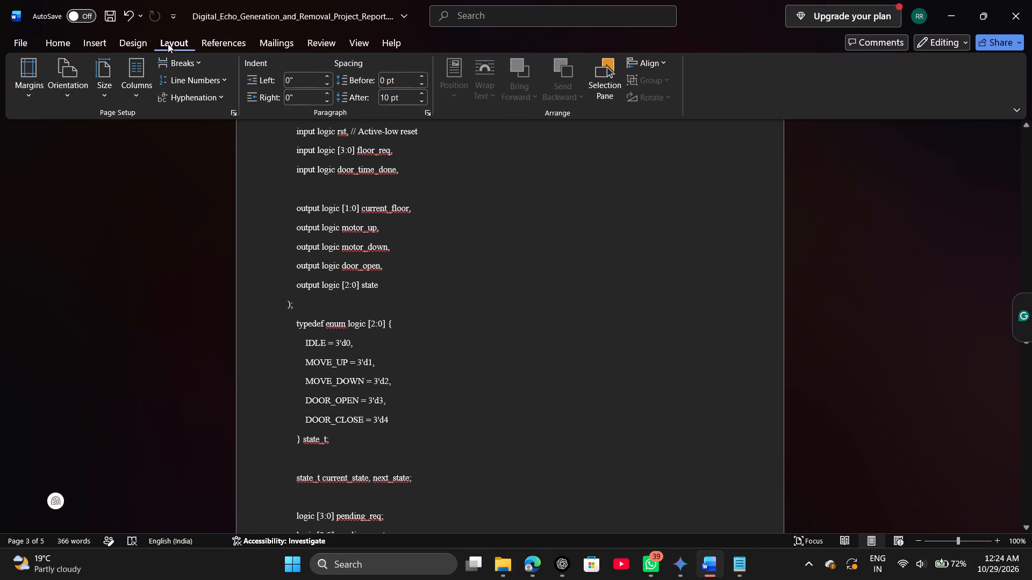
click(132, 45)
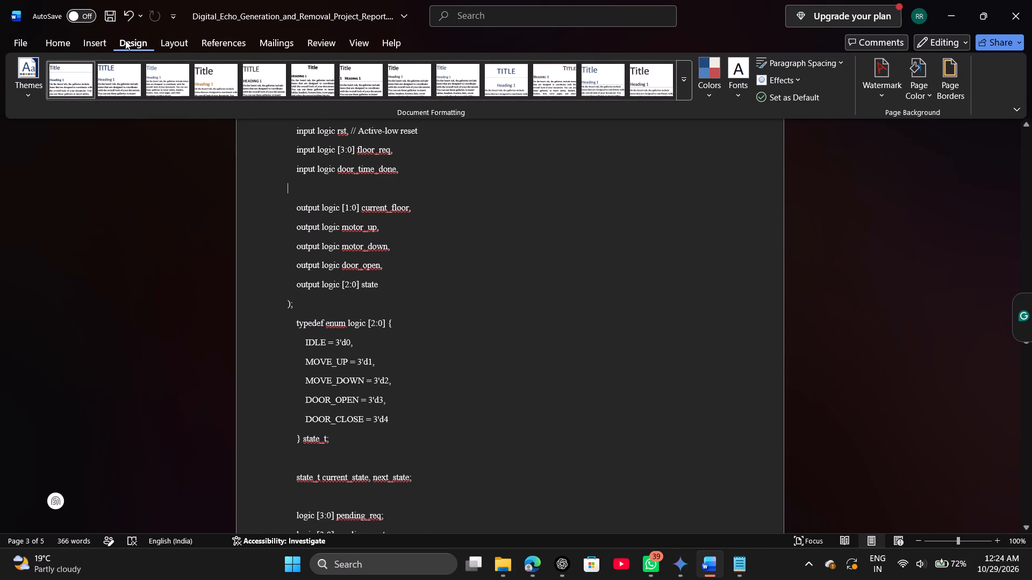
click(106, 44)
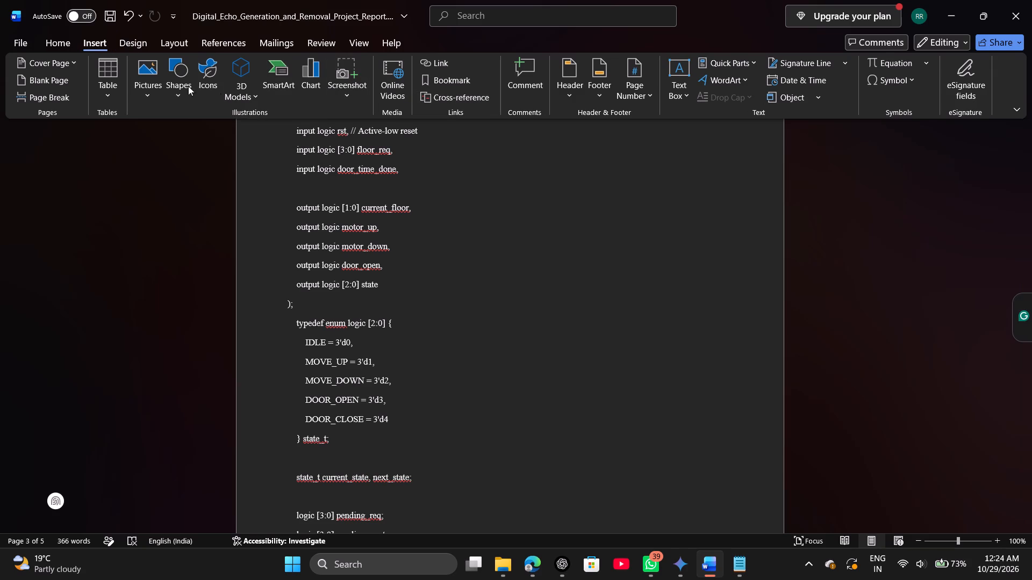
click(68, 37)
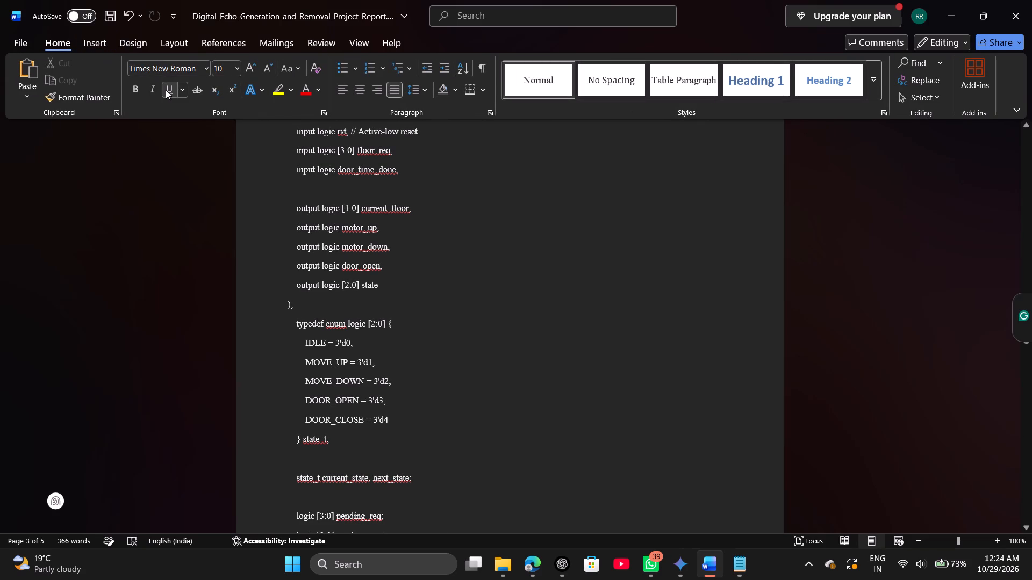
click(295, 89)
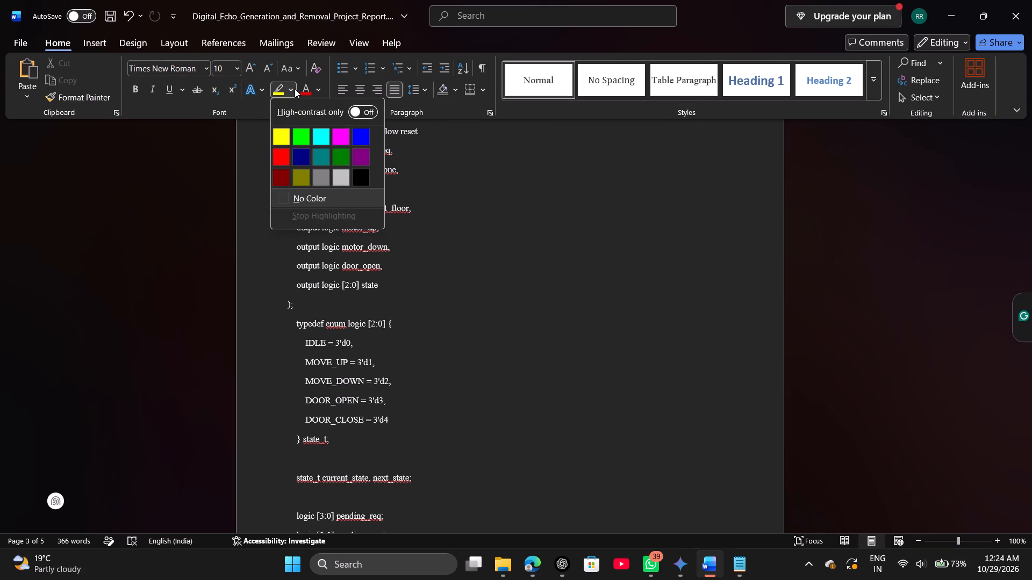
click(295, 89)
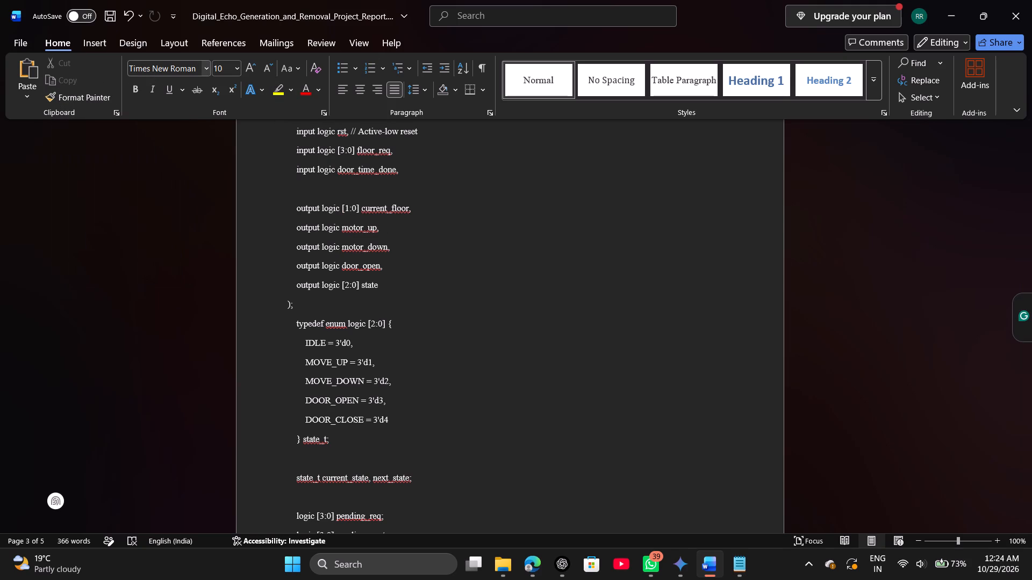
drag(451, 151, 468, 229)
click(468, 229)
Clear all formatting with the cursor at the end of the SystemVerilog RTL Code heading.
scroll(468, 229, up, 2)
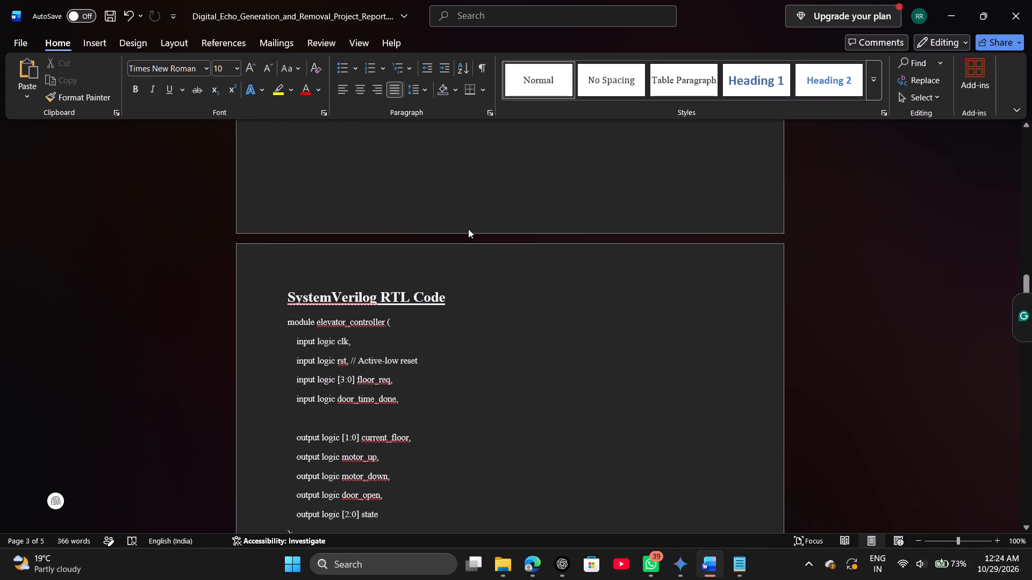
click(508, 286)
click(319, 70)
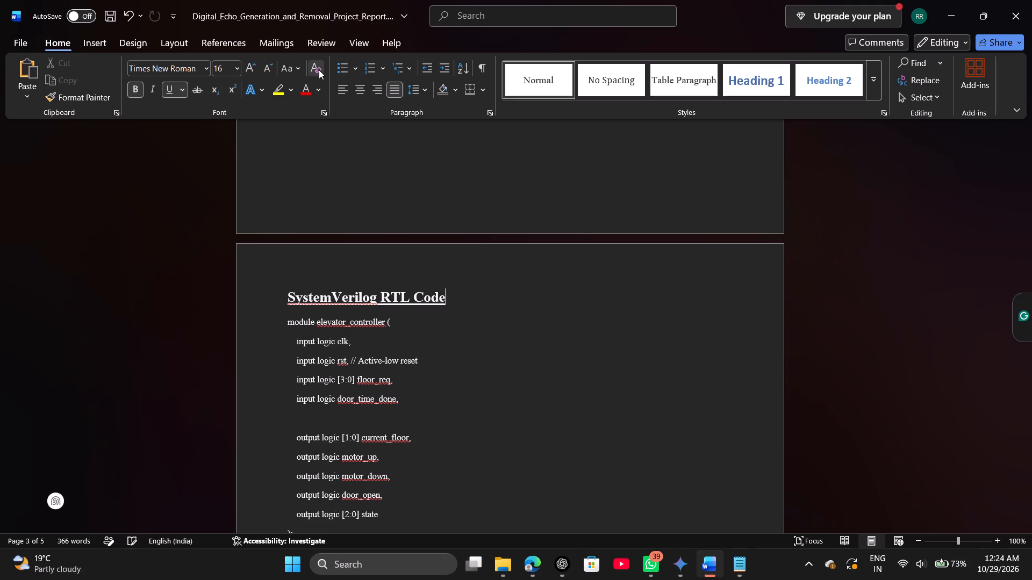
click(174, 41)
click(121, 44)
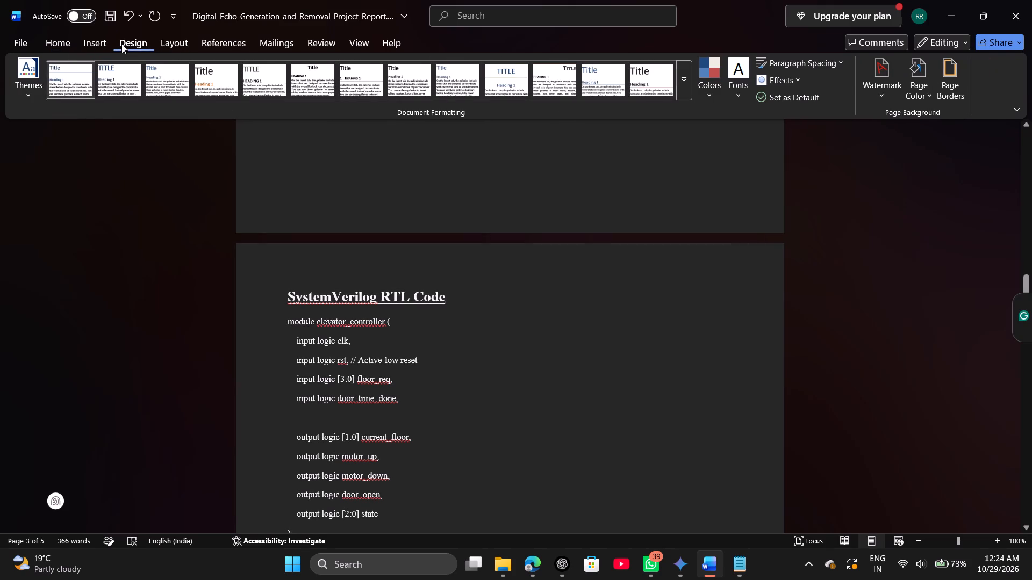
Draw a straight line about 4.47 inches tall and 0.28 inches wide beside the RTL code, starting level with the SystemVerilog RTL Code heading.
click(89, 40)
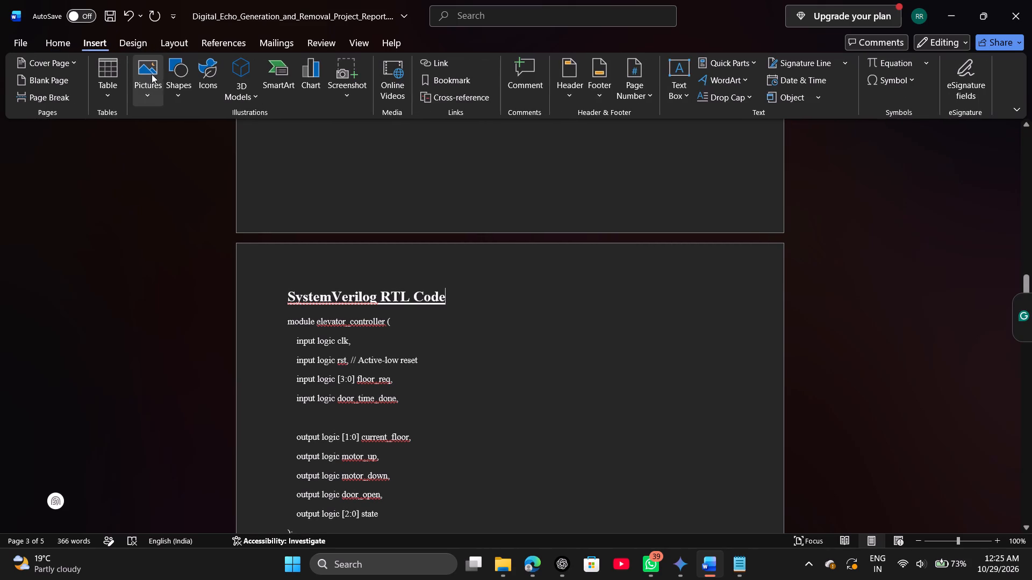
click(178, 102)
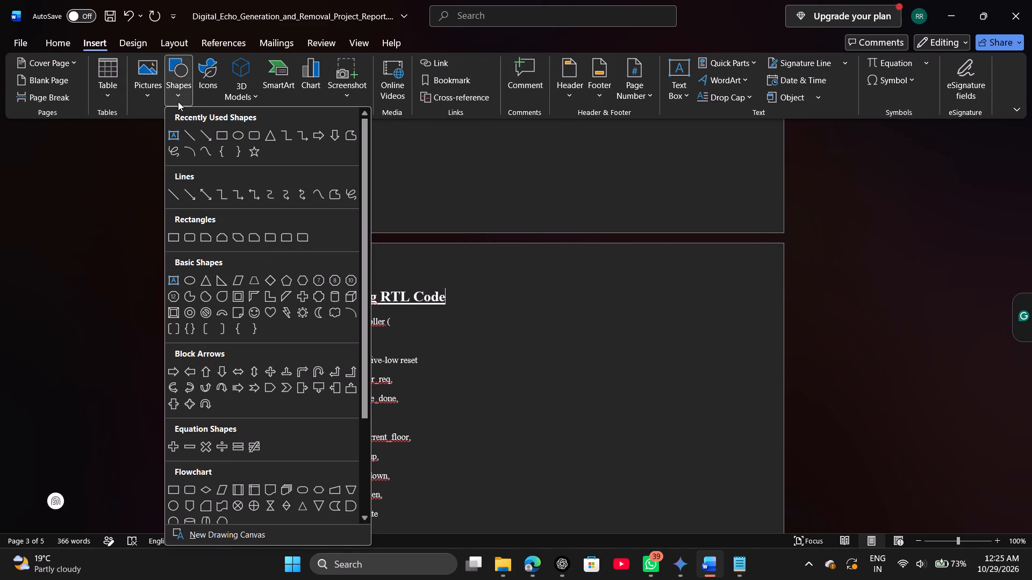
click(192, 128)
scroll(470, 276, down, 1)
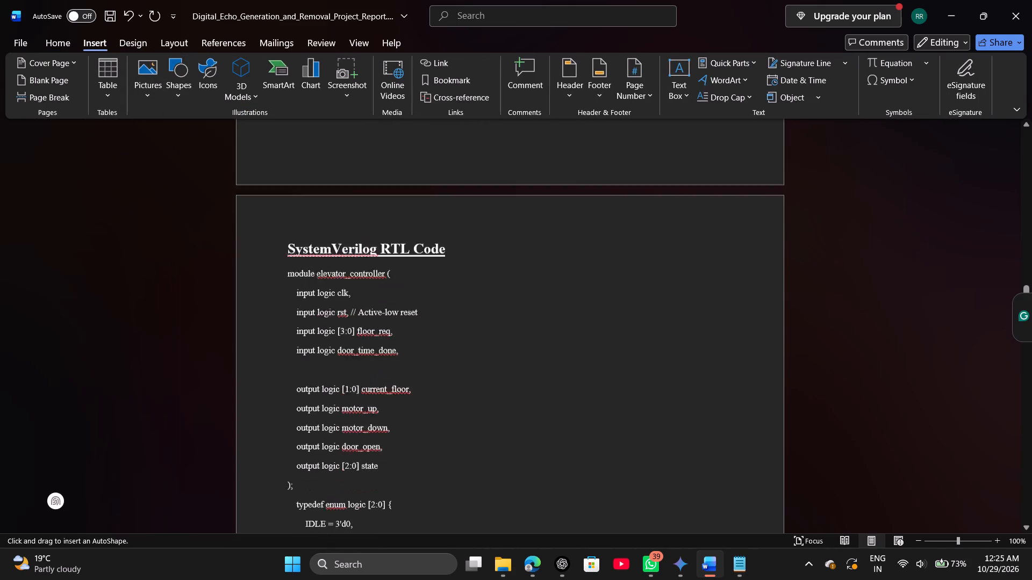
scroll(470, 276, down, 1)
scroll(476, 179, up, 1)
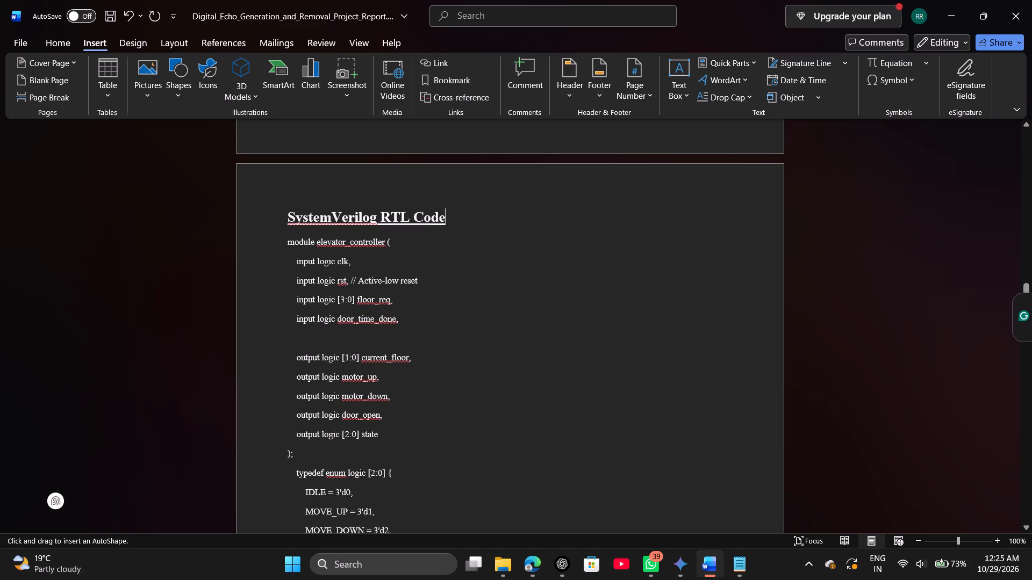
drag(501, 206, 519, 248)
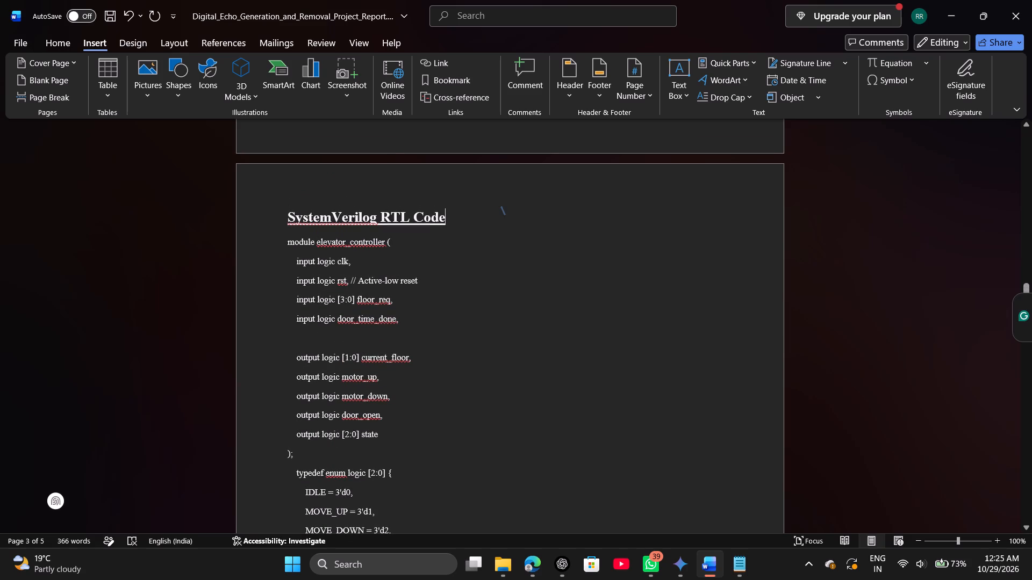
drag(519, 248, 536, 511)
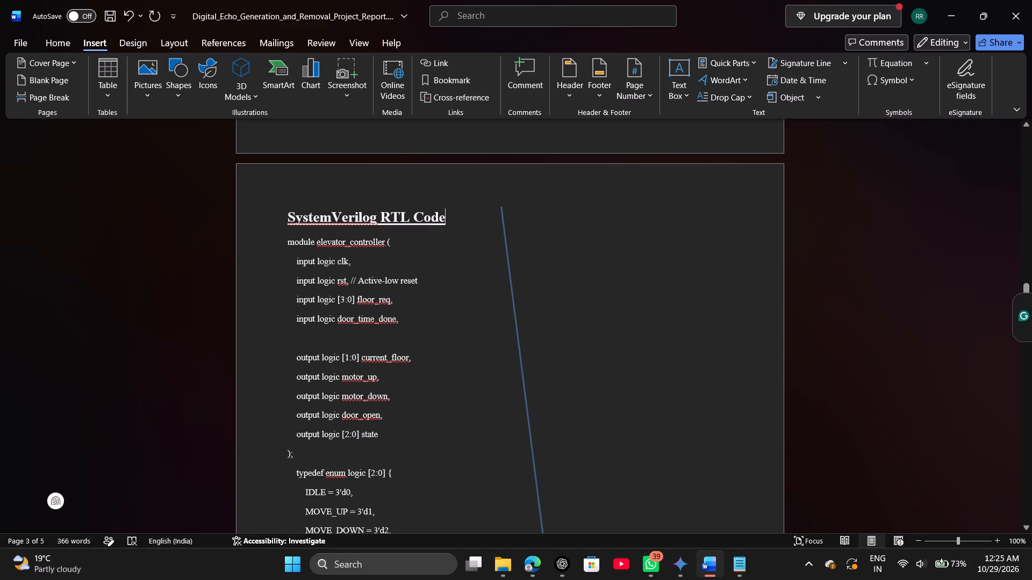
drag(536, 511, 520, 502)
key(Down)
key(Down)
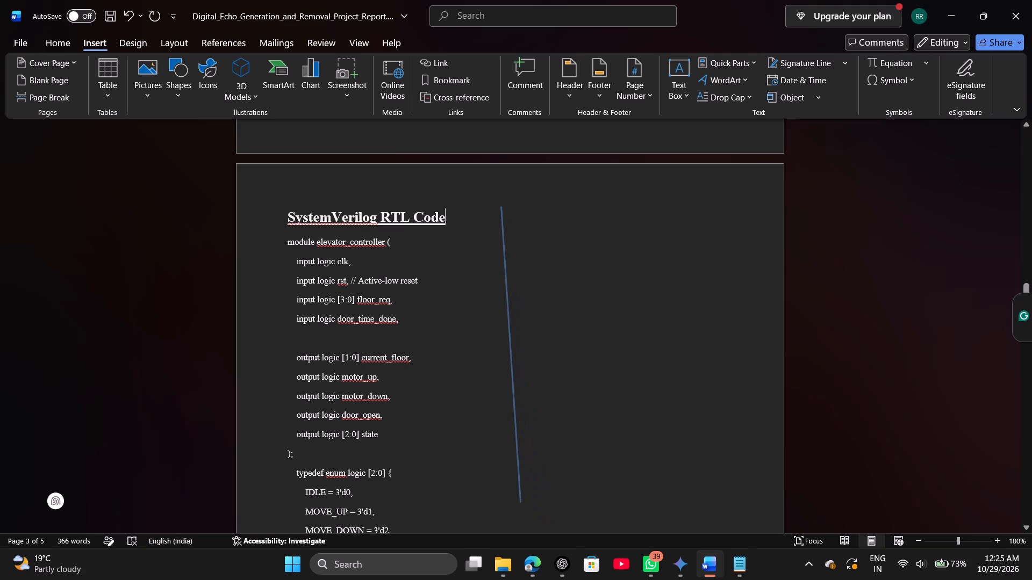
drag(520, 502, 471, 497)
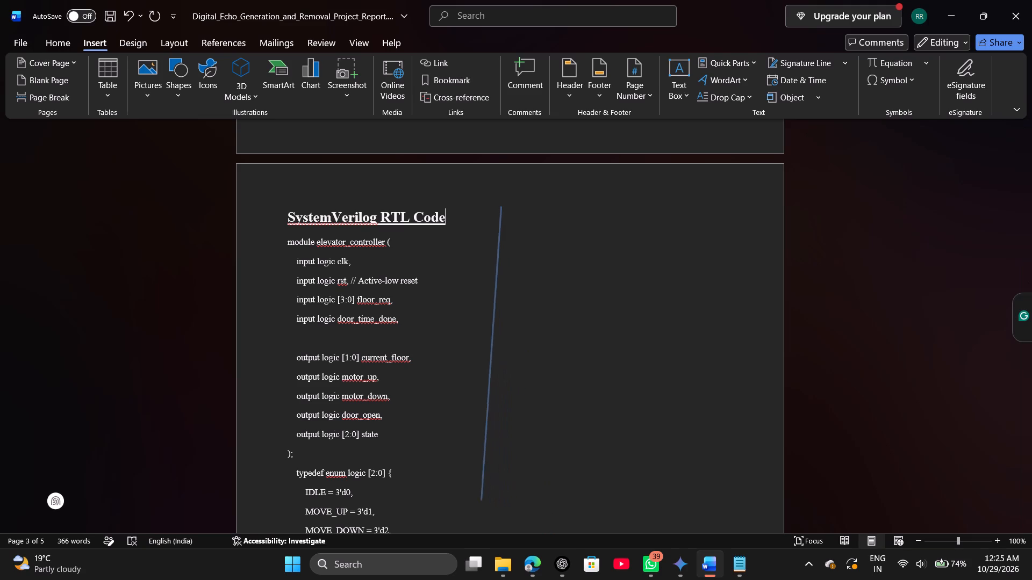
drag(471, 497, 501, 504)
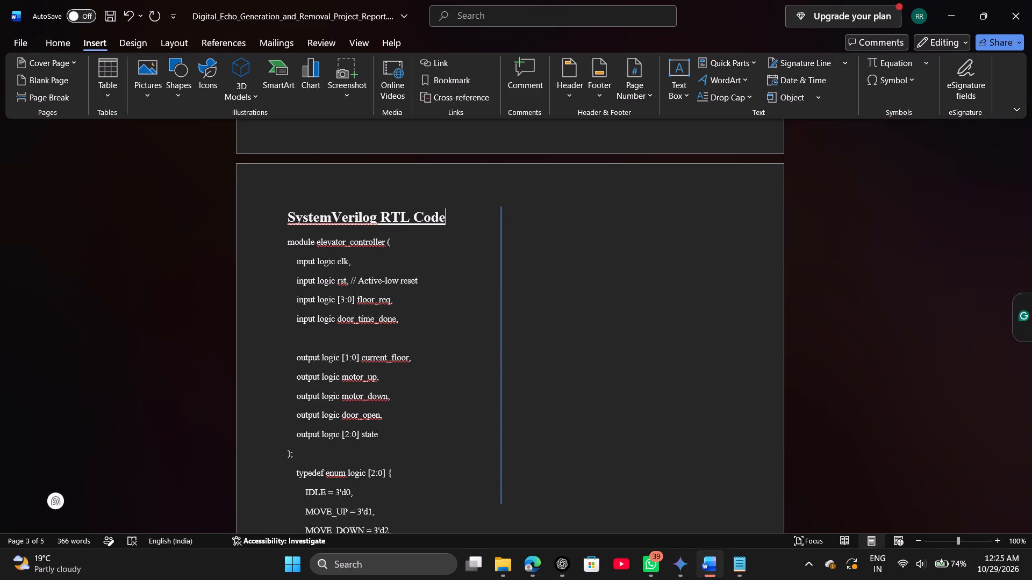
drag(501, 504, 573, 484)
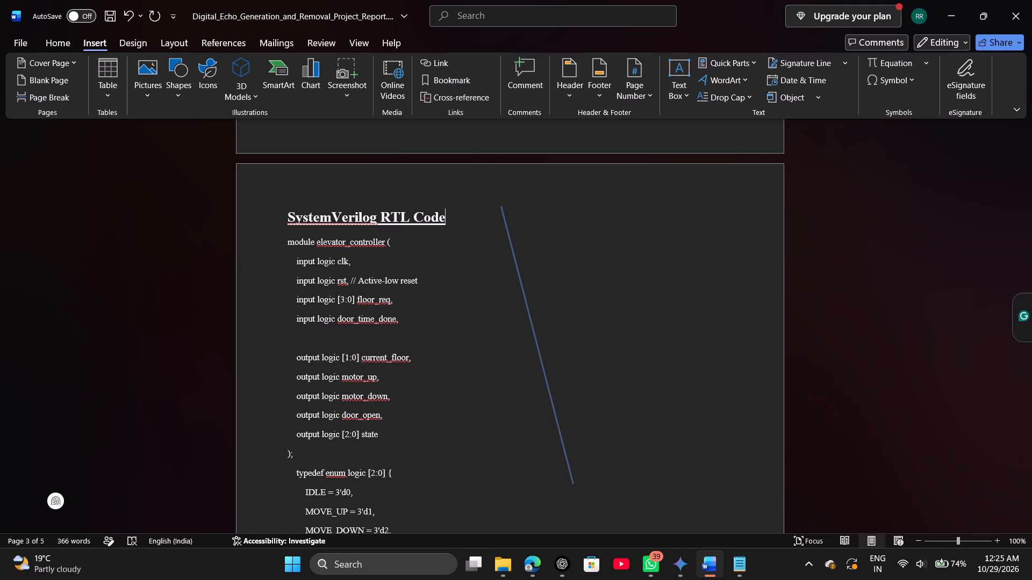
drag(573, 484, 498, 509)
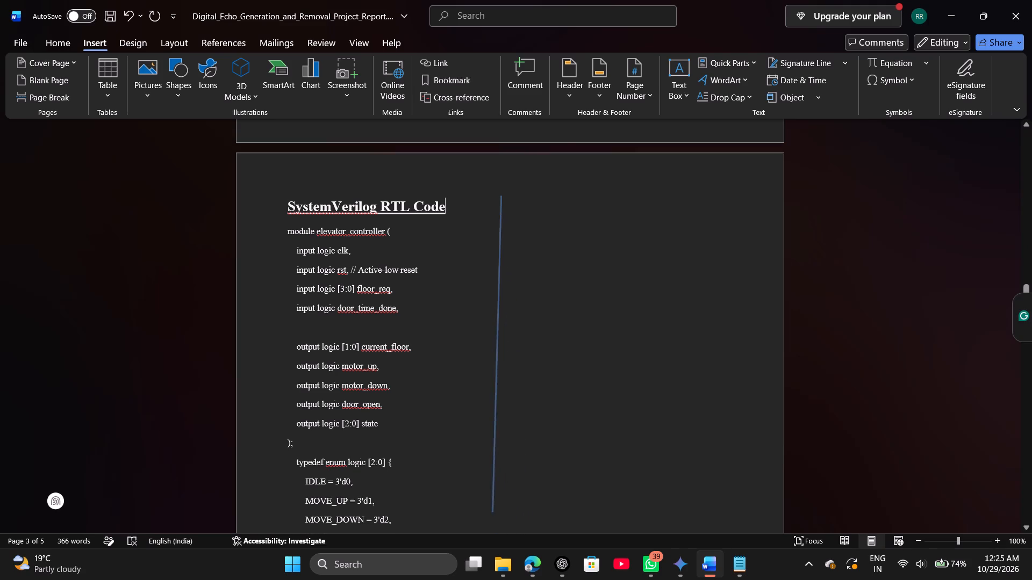
drag(498, 509, 502, 569)
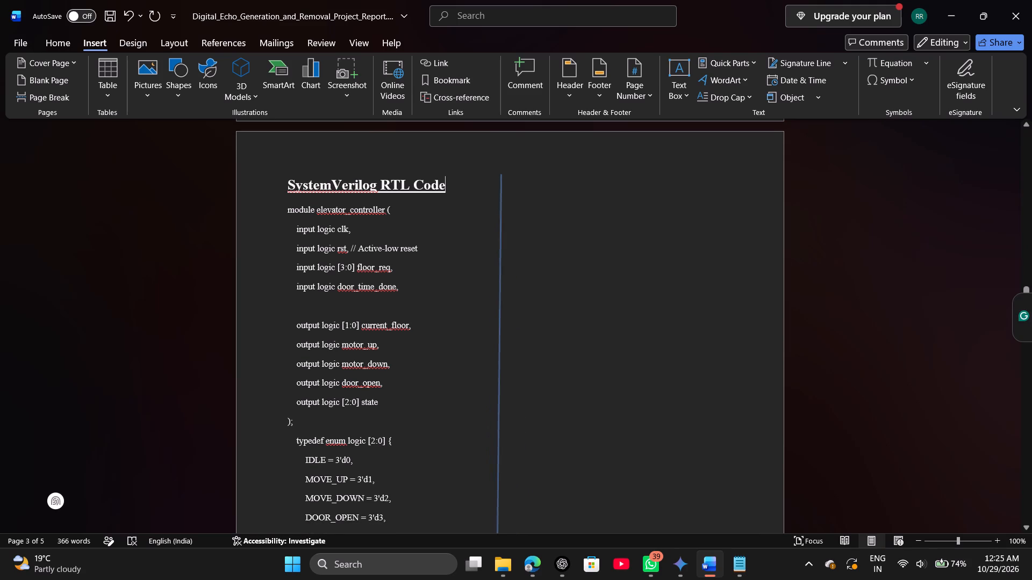
drag(502, 569, 501, 526)
key(Down)
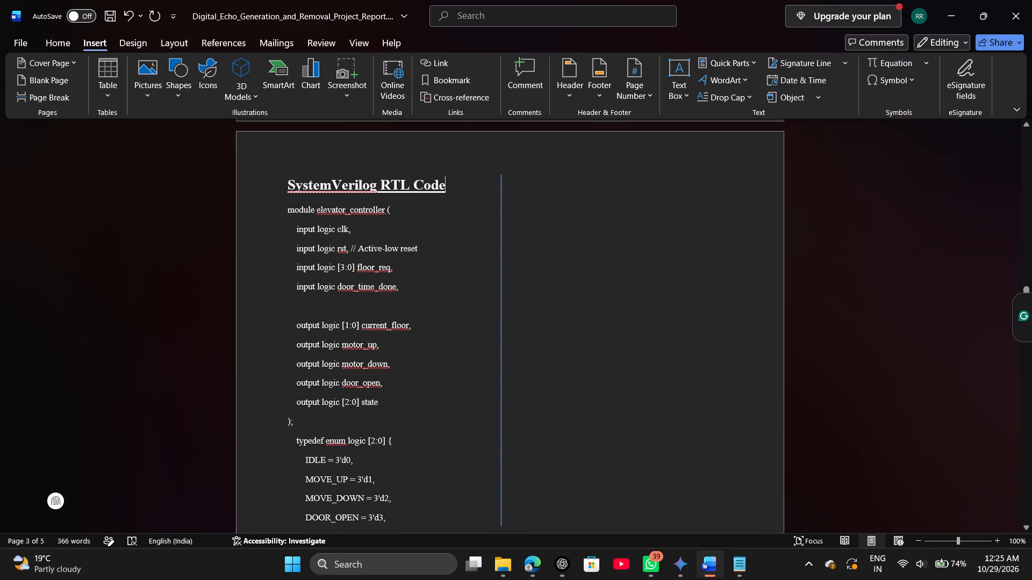
drag(501, 526, 491, 420)
key(Down)
key(Down)
key(Down)
key(Down)
key(Down)
key(Down)
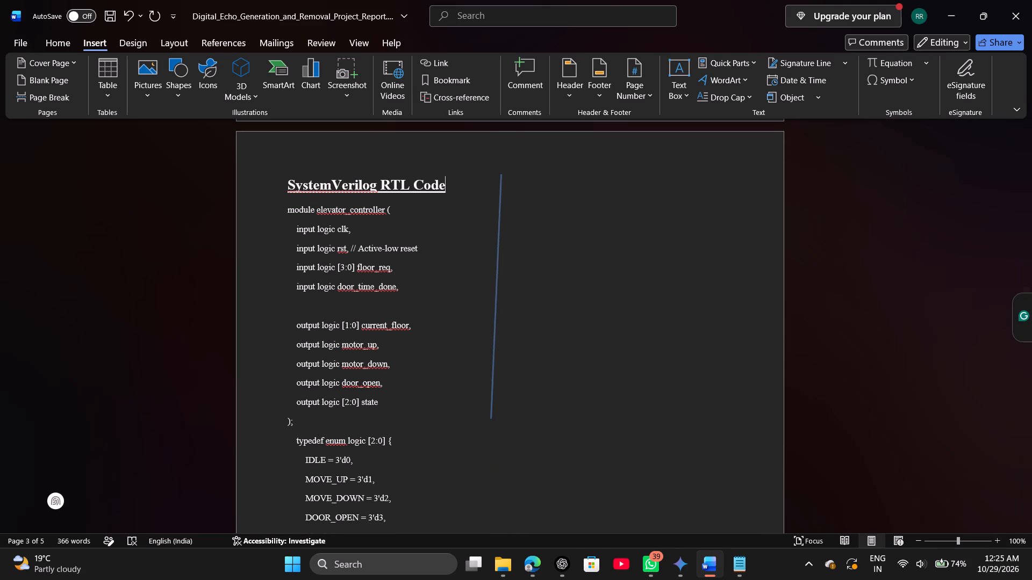
drag(491, 420, 519, 462)
Extend the line's lower end to the bottom edge of the page, making the line vertical as a divider beside the code.
scroll(519, 462, down, 2)
scroll(518, 332, down, 1)
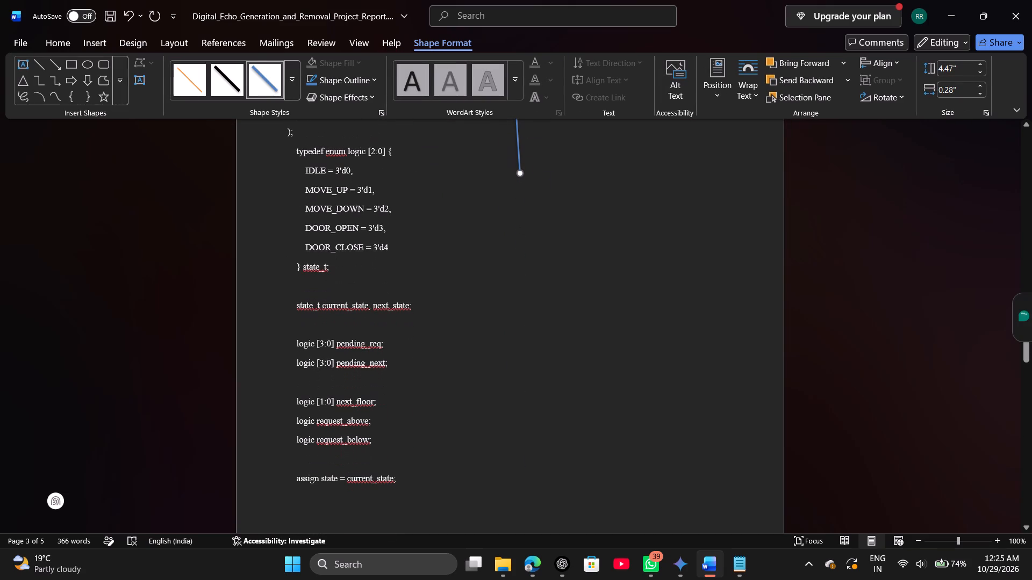
drag(520, 172, 527, 389)
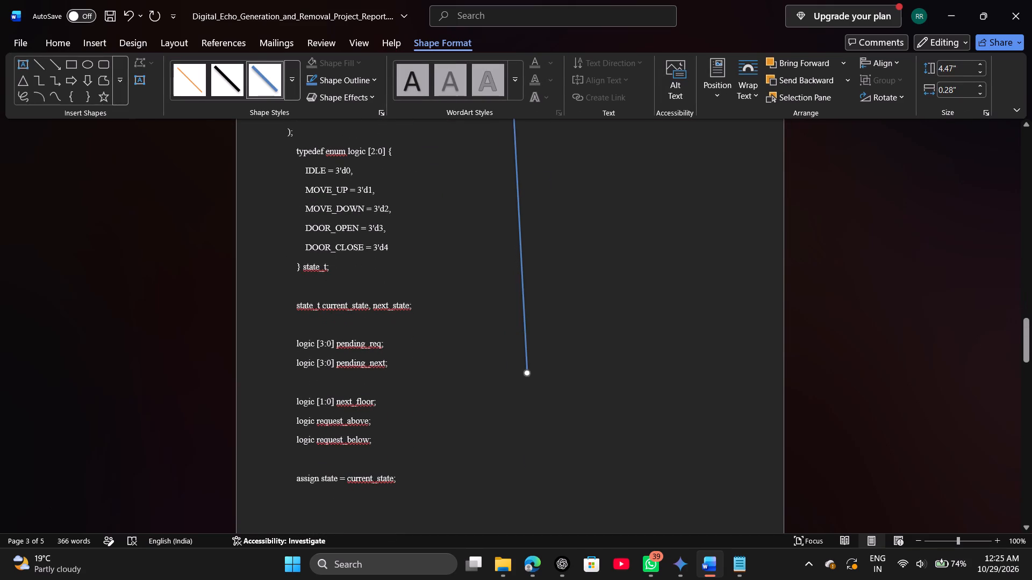
drag(527, 389, 504, 528)
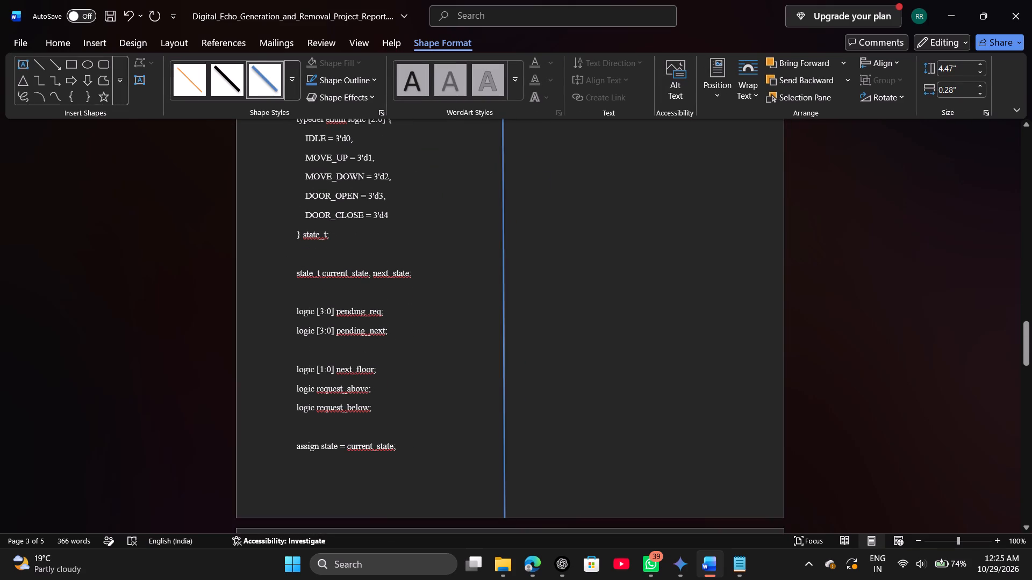
drag(504, 528, 497, 513)
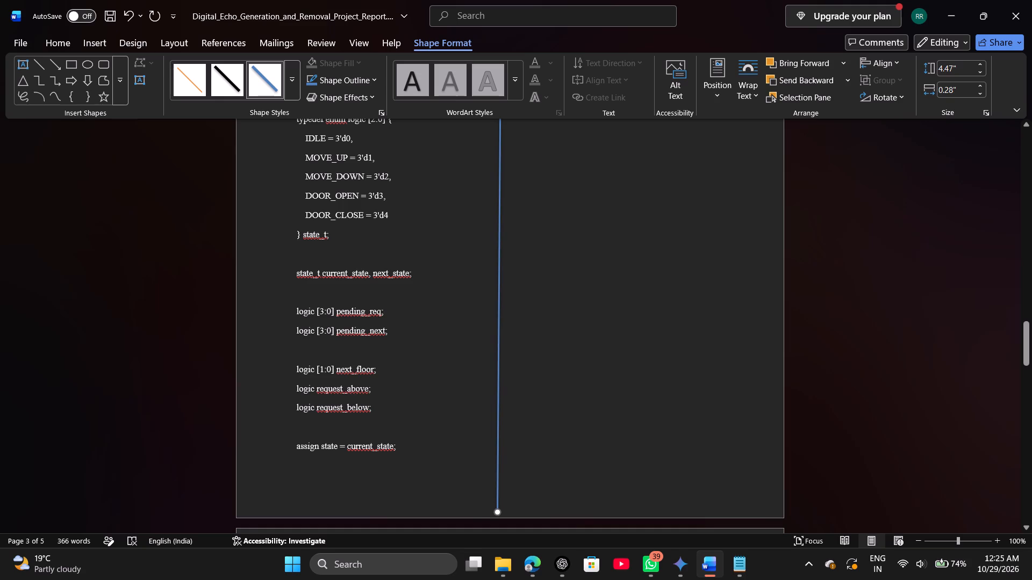
drag(497, 513, 501, 517)
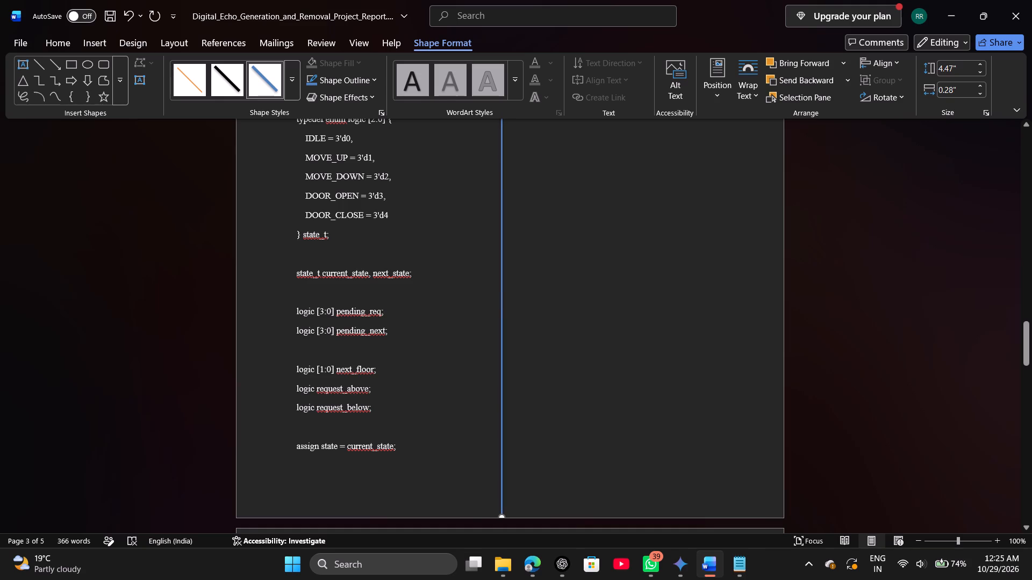
drag(501, 517, 500, 517)
click(528, 470)
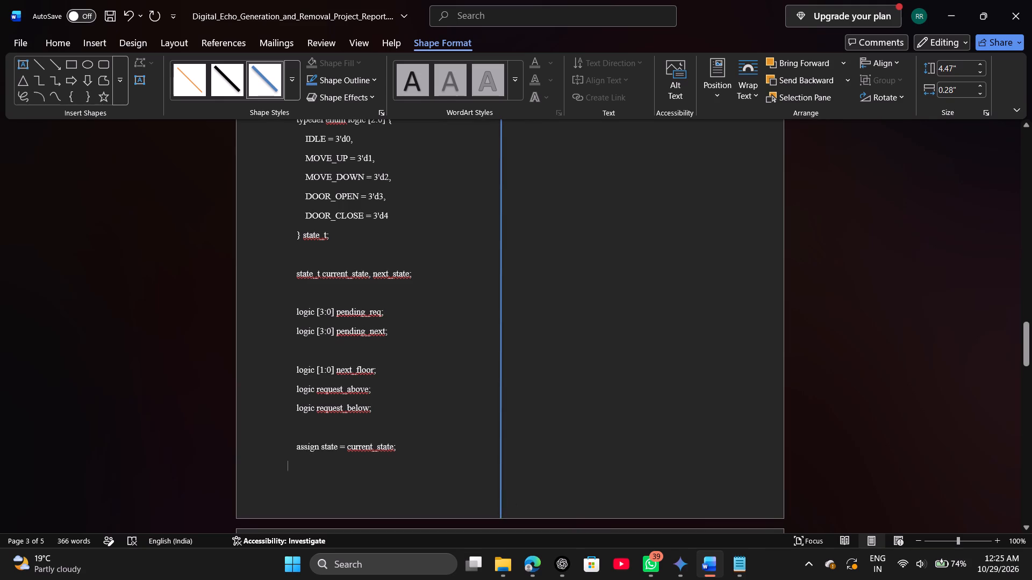
Add spaces after "module elevator_controller (" until the cursor sits just past the vertical divider line.
scroll(528, 470, up, 4)
scroll(528, 470, down, 1)
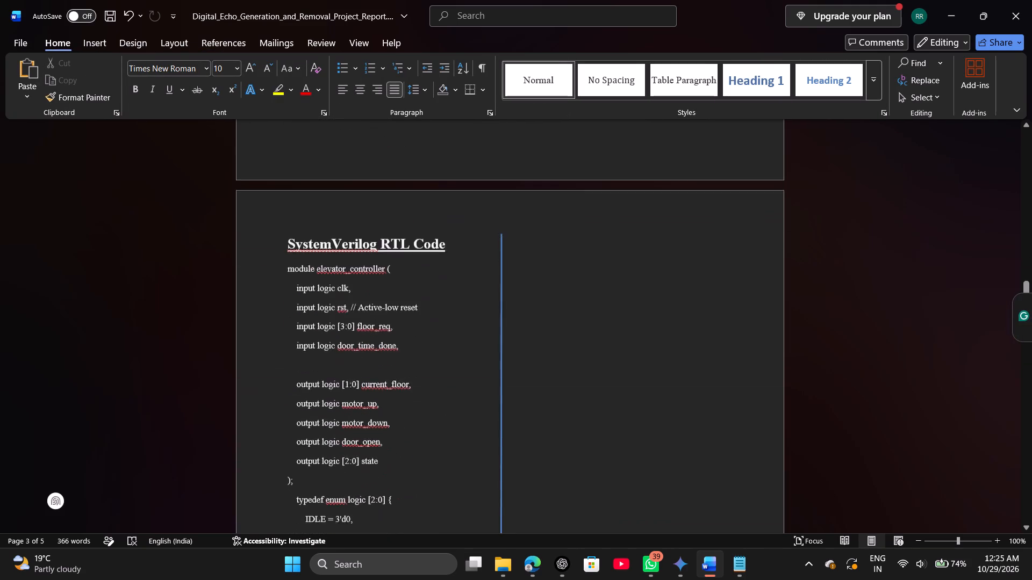
scroll(528, 470, down, 1)
scroll(521, 403, down, 1)
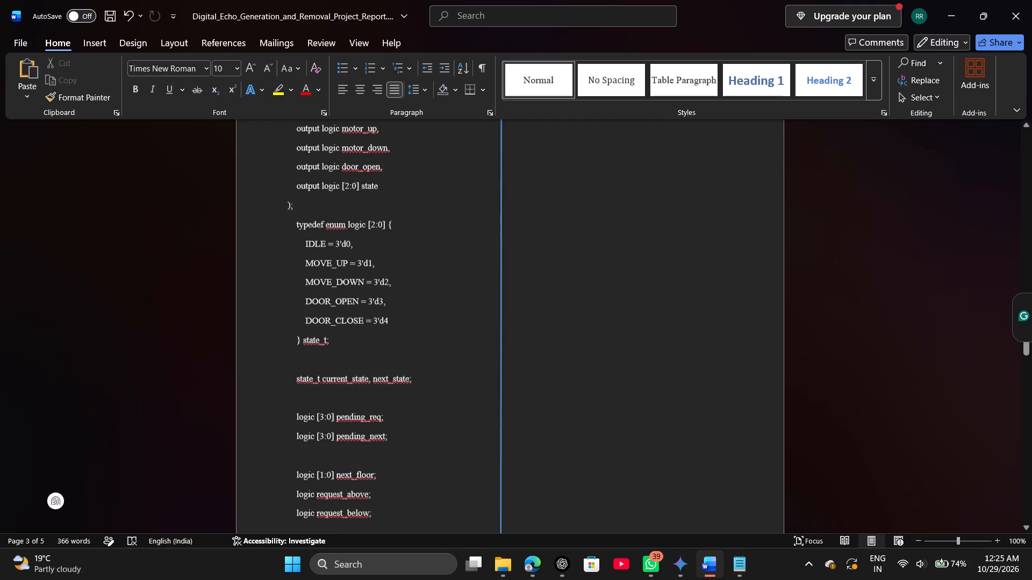
scroll(521, 403, up, 1)
click(525, 251)
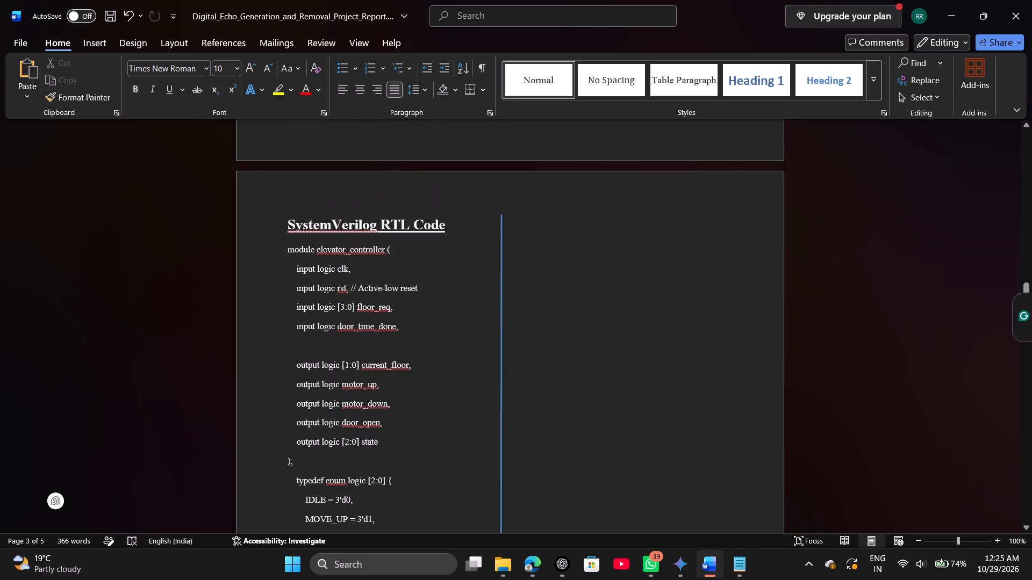
key(space)
key(space)
key(space)
key(space)
key(space)
key(space)
key(space)
key(space)
key(space)
key(space)
key(space)
key(space)
key(space)
key(space)
key(space)
key(space)
key(space)
key(space)
key(space)
key(space)
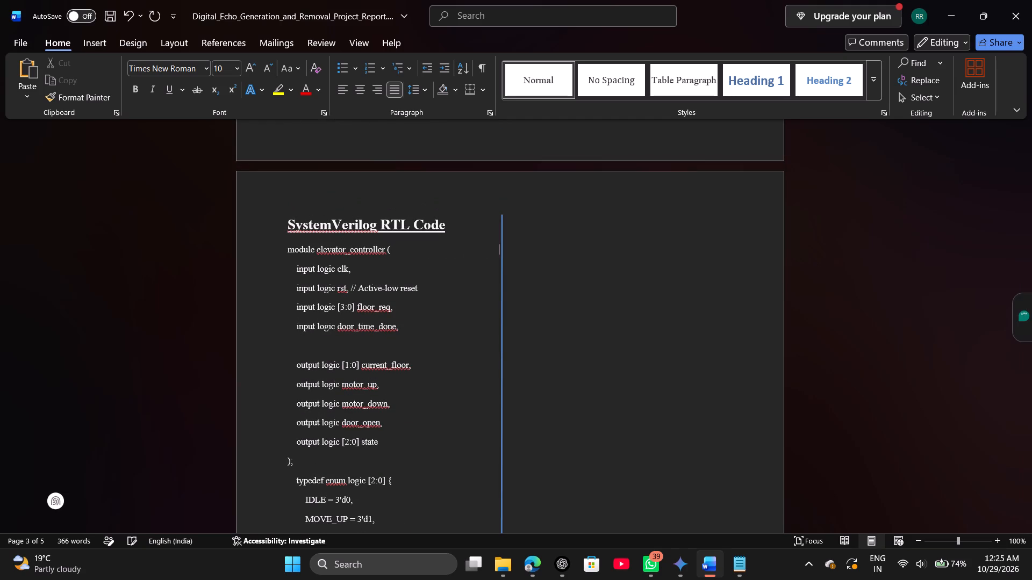
key(space)
key(space)
key(space)
key(space)
key(space)
Copy the following page's code from "// Calculate the next floor" through its last "end" and paste it past the divider, level with the module line.
scroll(525, 251, down, 3)
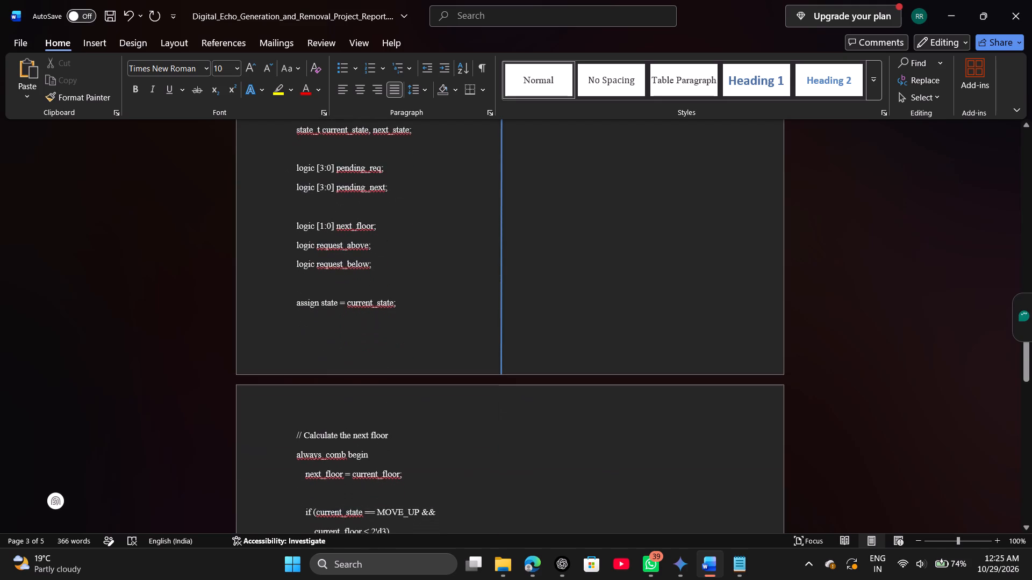
scroll(525, 251, down, 1)
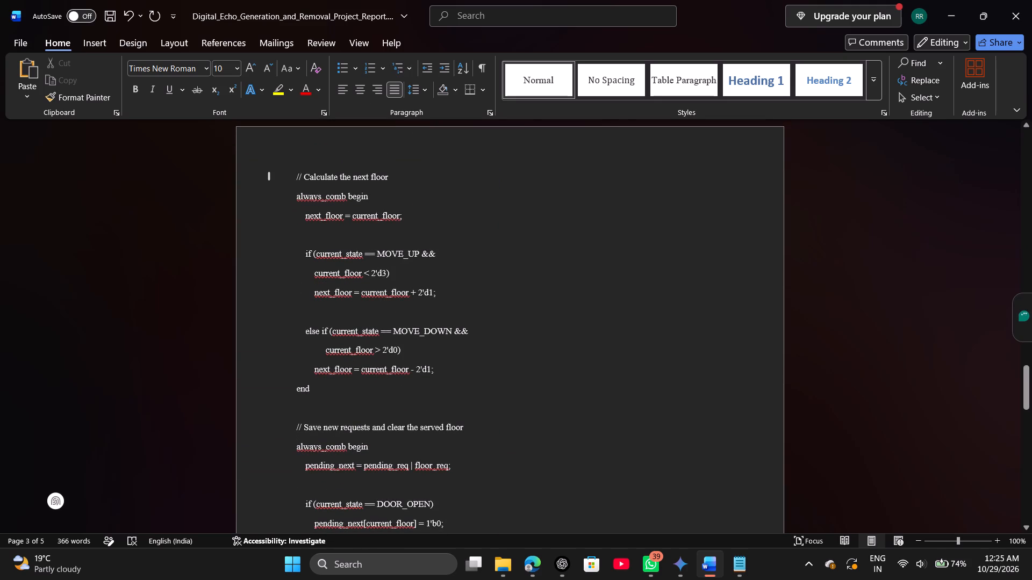
drag(297, 174, 423, 519)
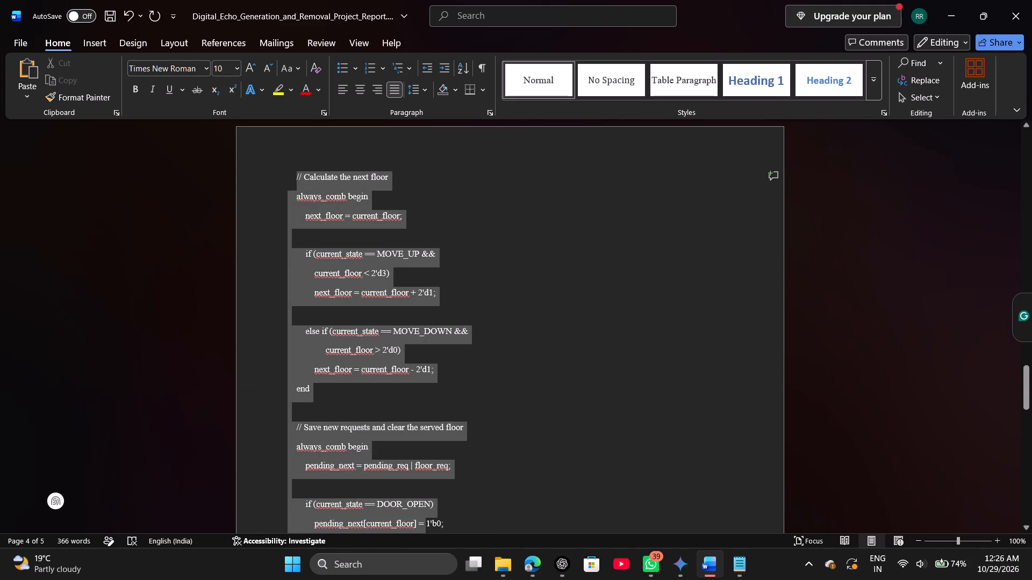
drag(423, 519, 403, 125)
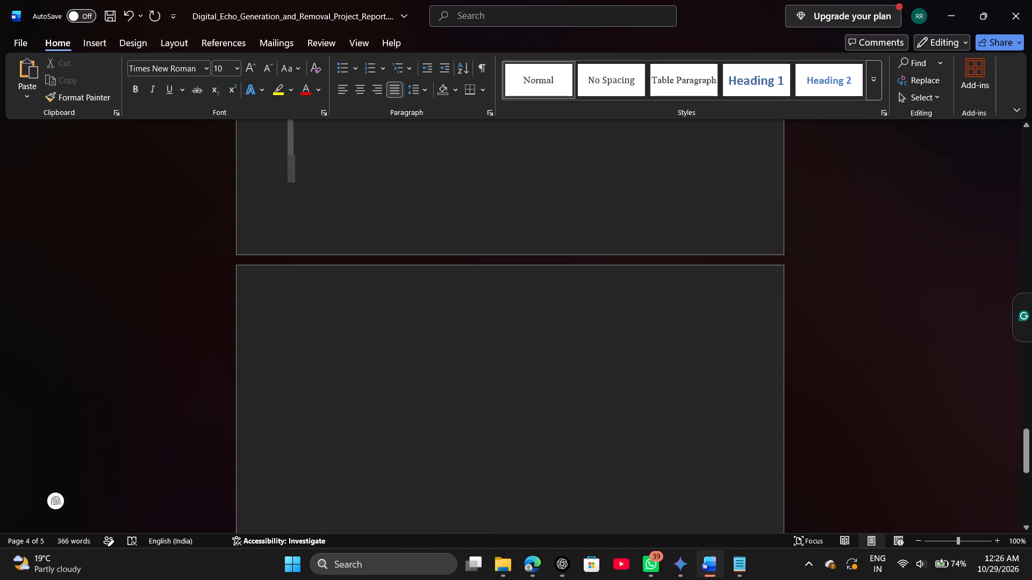
drag(403, 125, 364, 171)
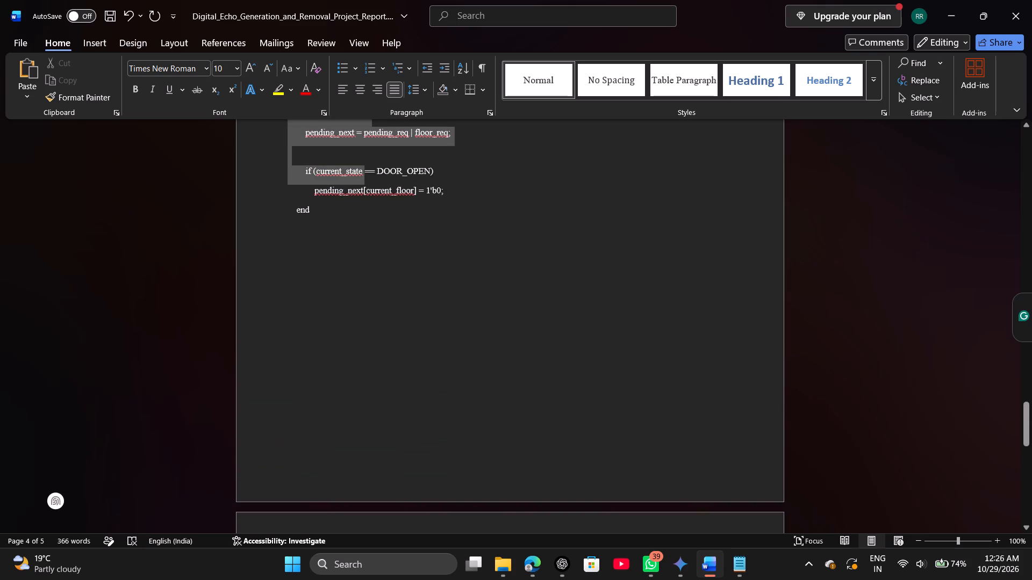
drag(364, 171, 353, 206)
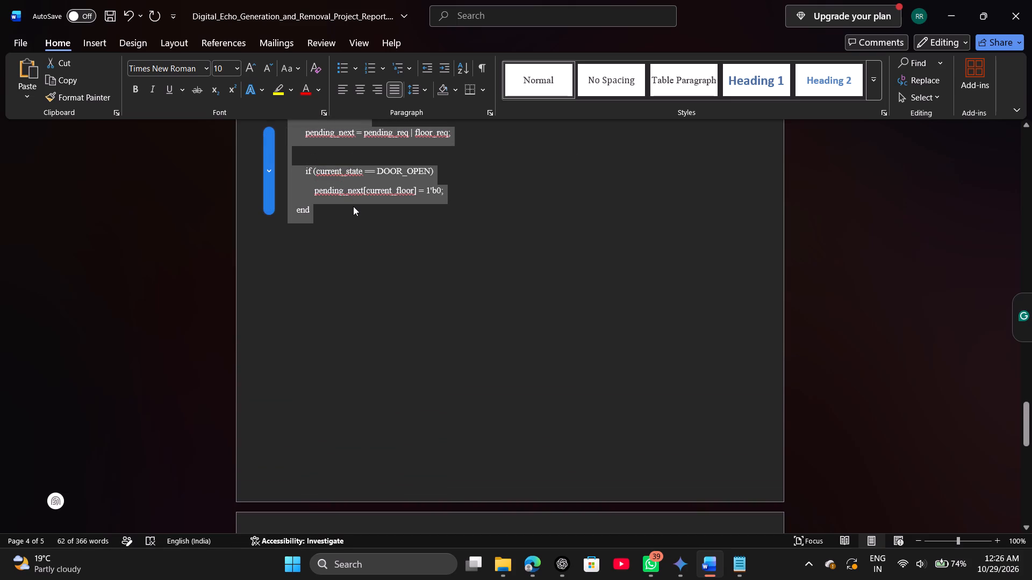
key(ctrl+c)
scroll(353, 206, up, 2)
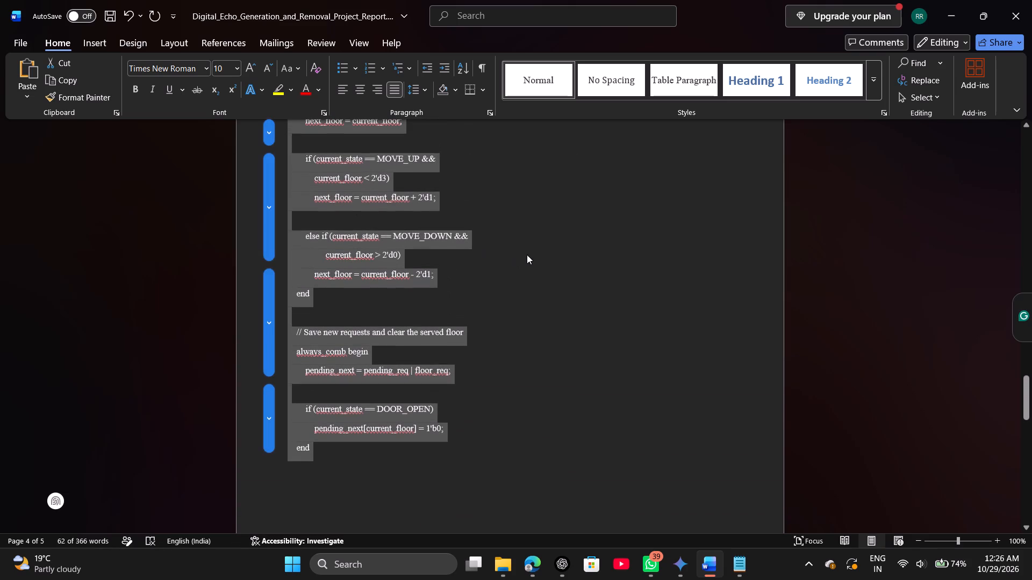
click(527, 255)
scroll(527, 255, up, 3)
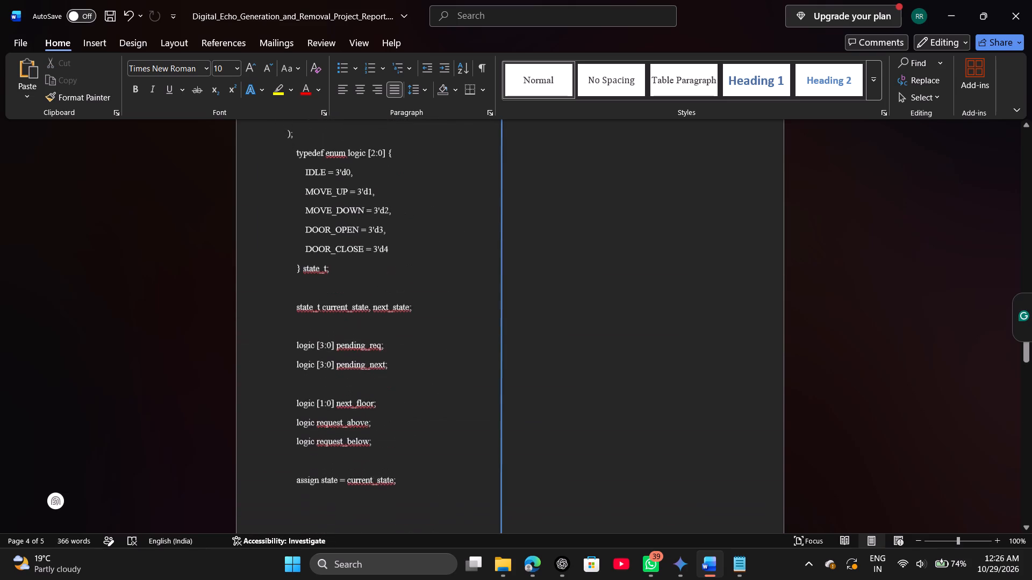
scroll(527, 255, up, 2)
click(525, 246)
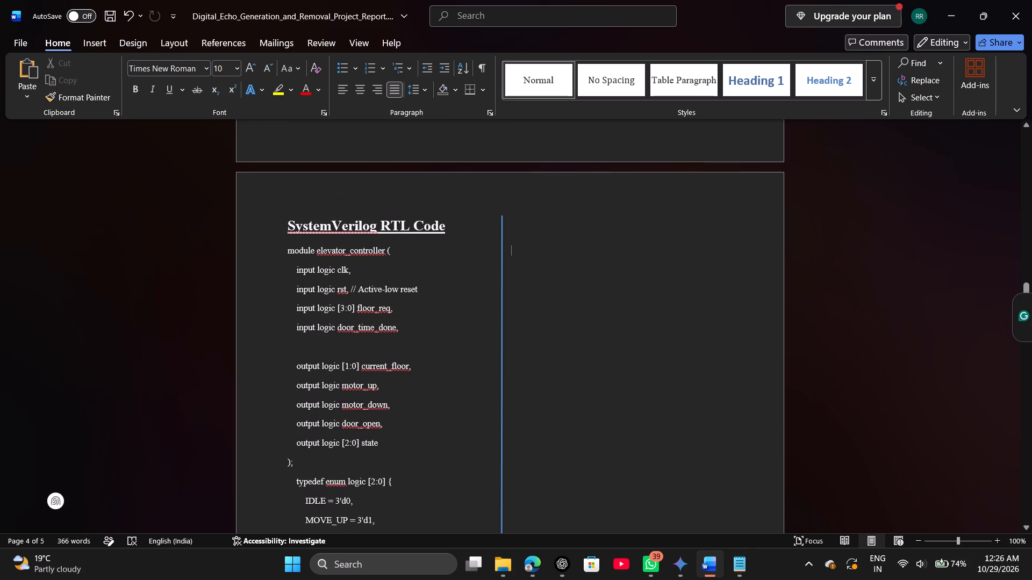
key(ctrl+v)
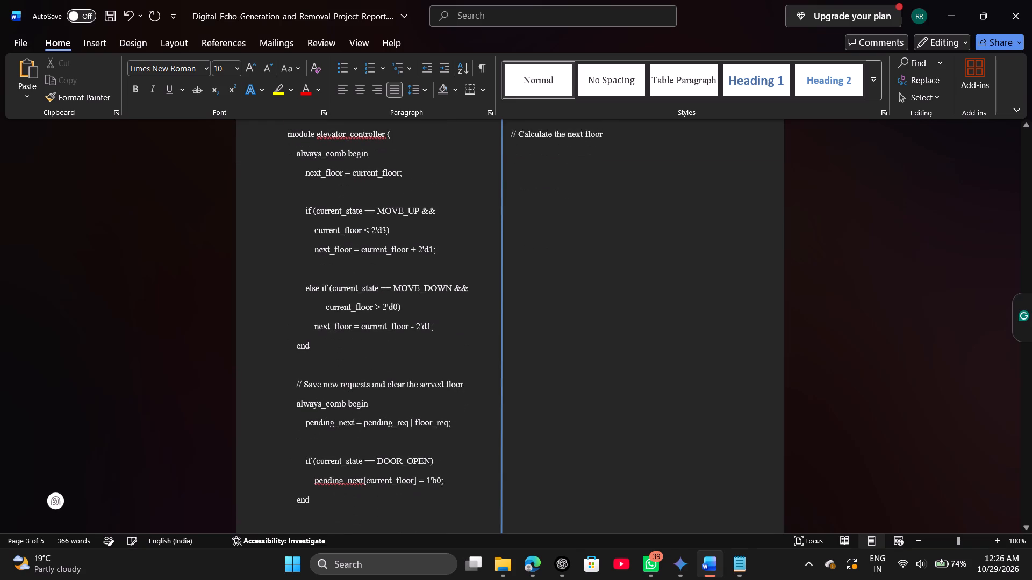
Review the two-column RTL code pages and the preceding description and Objectives page of the report.
scroll(525, 246, down, 4)
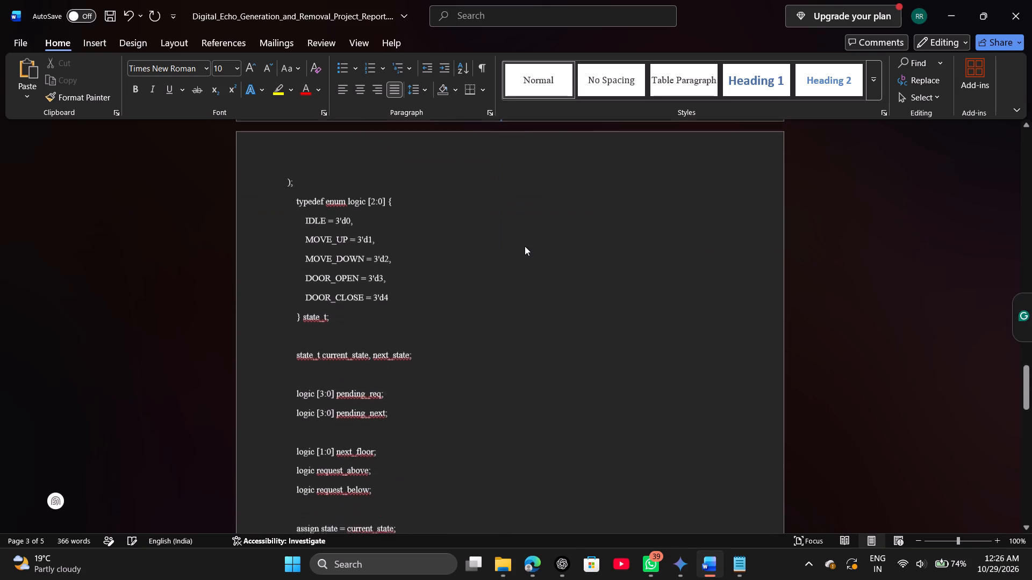
scroll(525, 246, down, 1)
scroll(525, 246, up, 4)
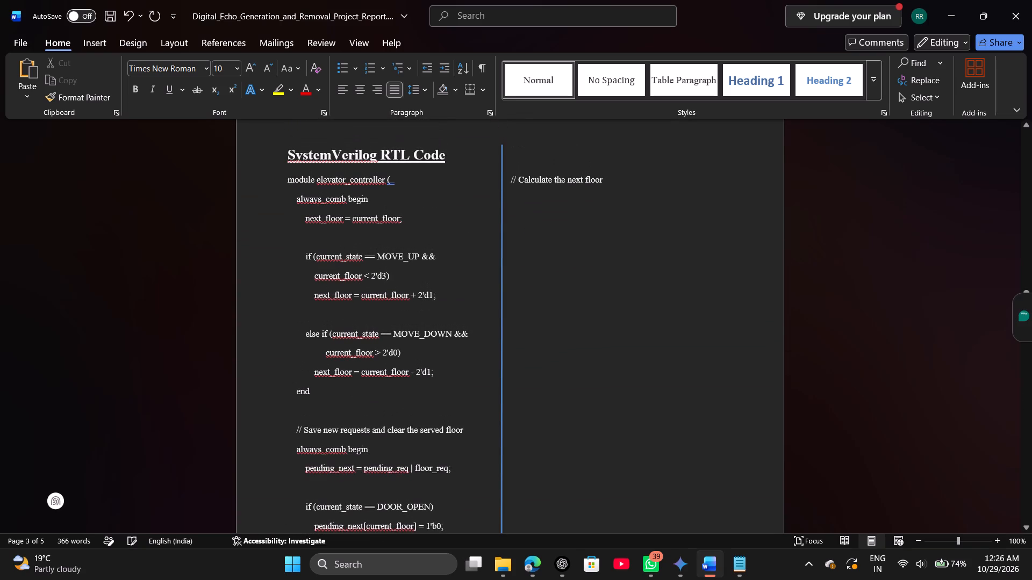
scroll(525, 246, up, 3)
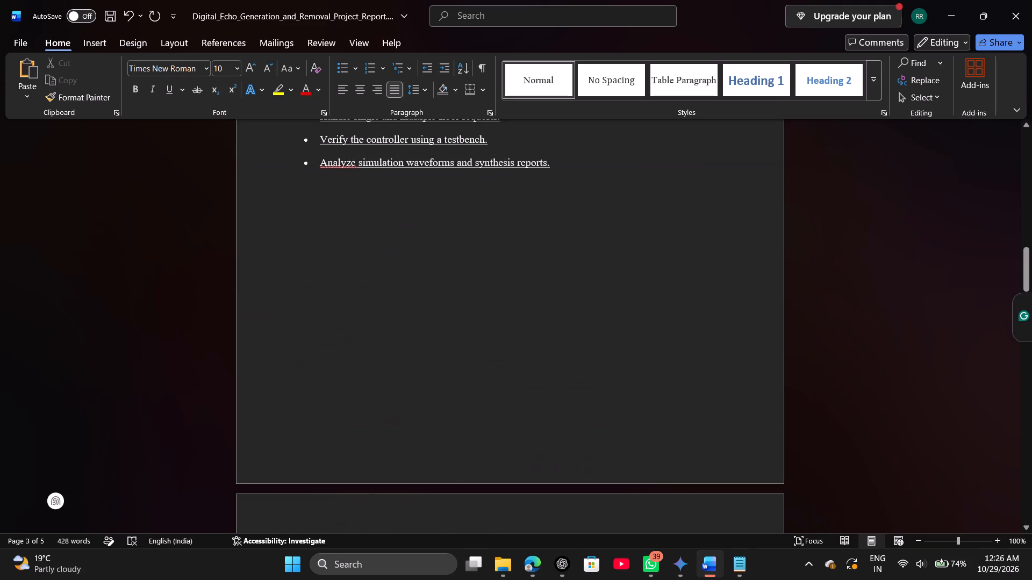
scroll(525, 246, up, 2)
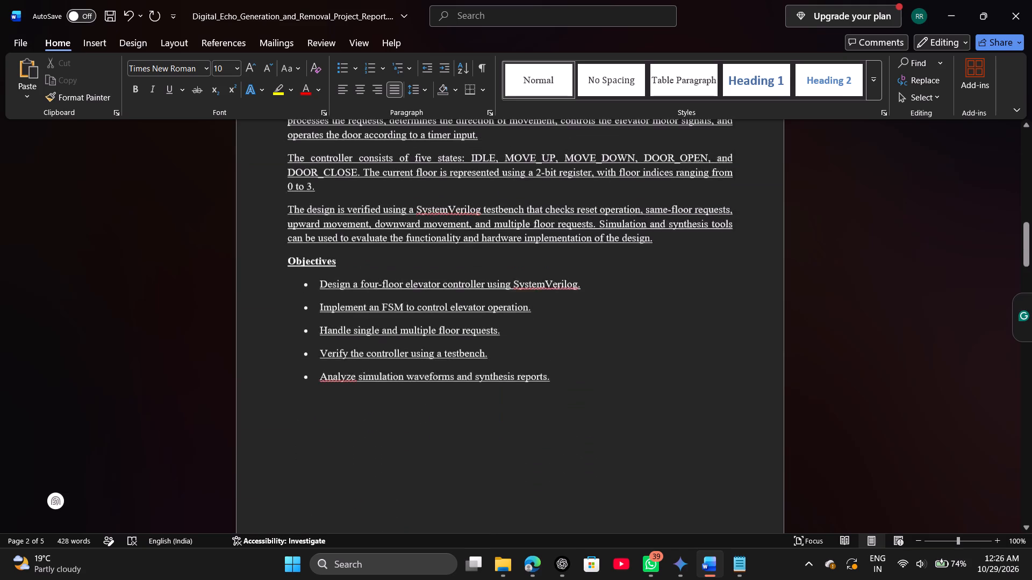
scroll(525, 246, up, 2)
scroll(525, 246, down, 2)
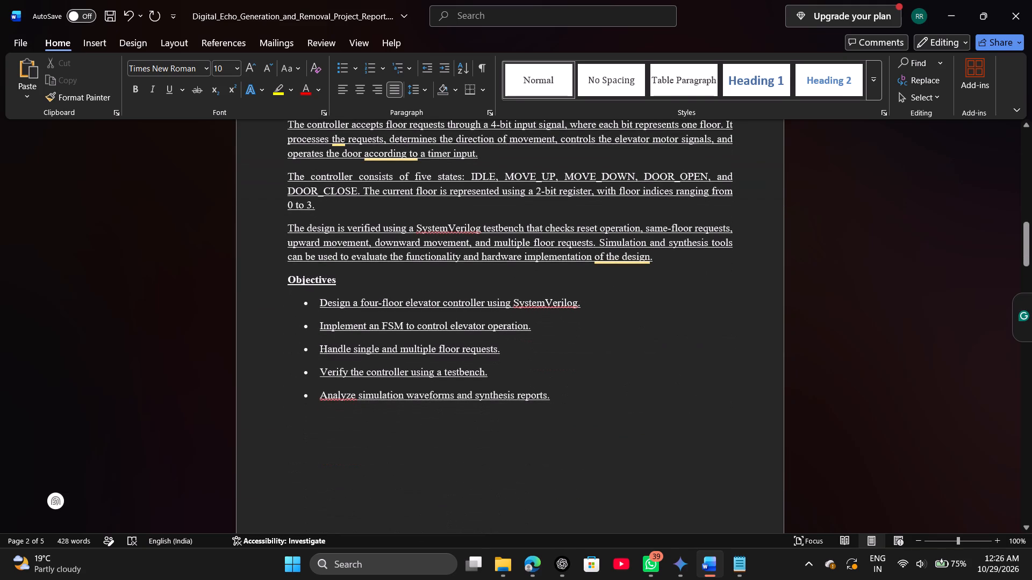
Delete all the code below the SystemVerilog RTL Code heading, from "module elevator_controller (" to the end of the document.
scroll(525, 246, down, 3)
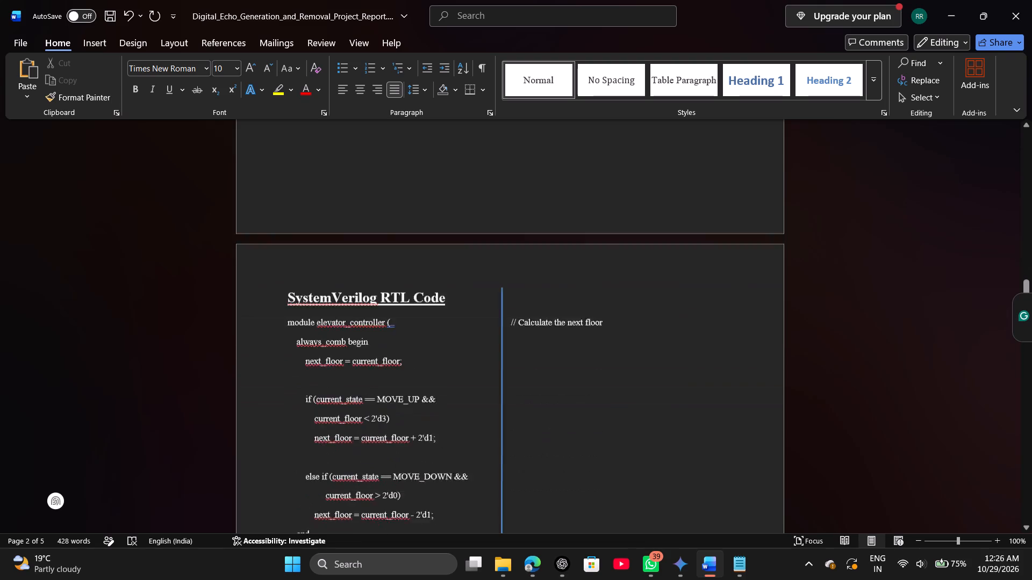
scroll(525, 246, down, 1)
drag(281, 275, 442, 331)
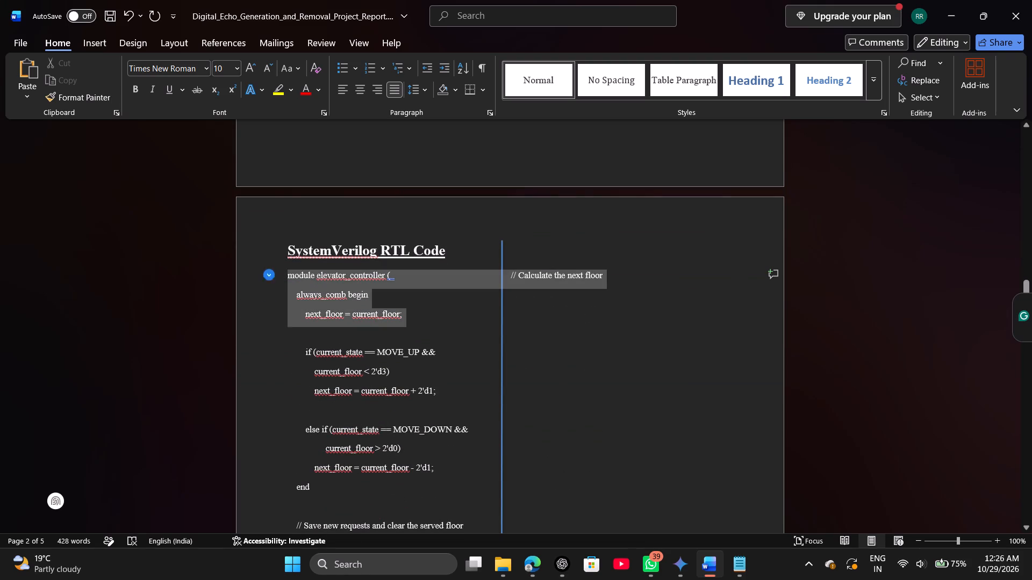
drag(442, 331, 481, 412)
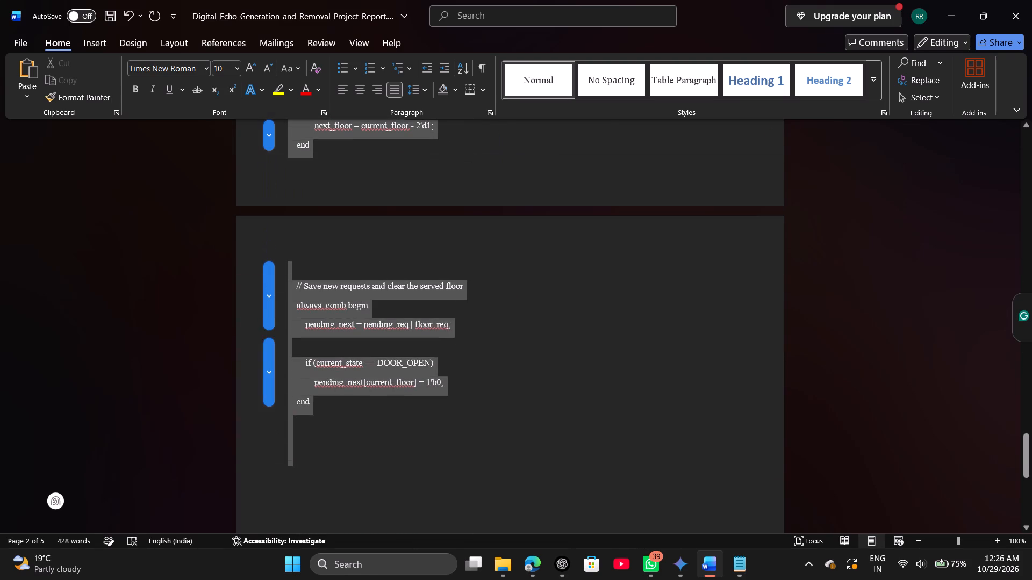
drag(481, 412, 467, 401)
key(BackSpace)
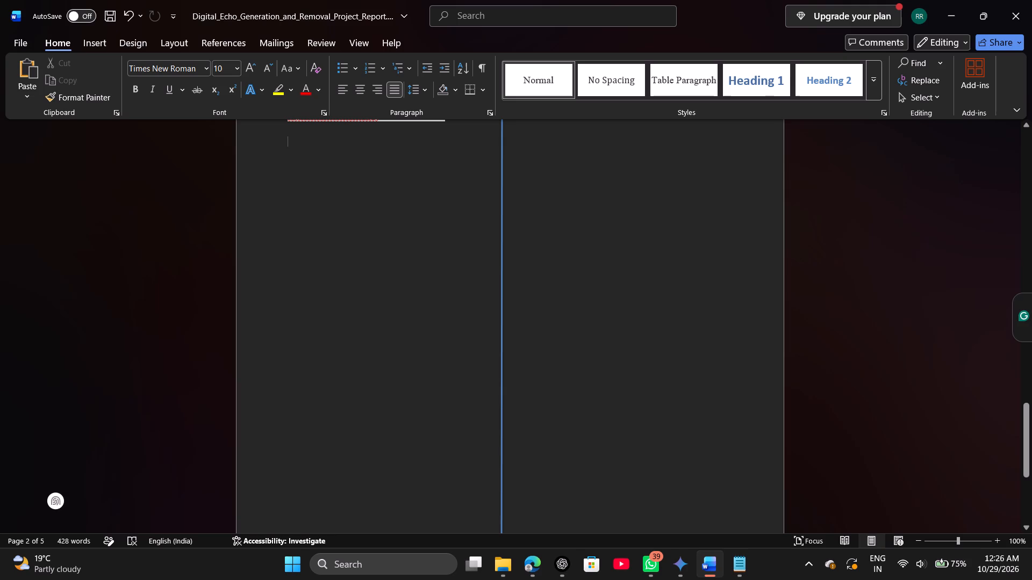
Remove the vertical divider line from the SystemVerilog RTL Code page.
click(502, 388)
right_click(502, 388)
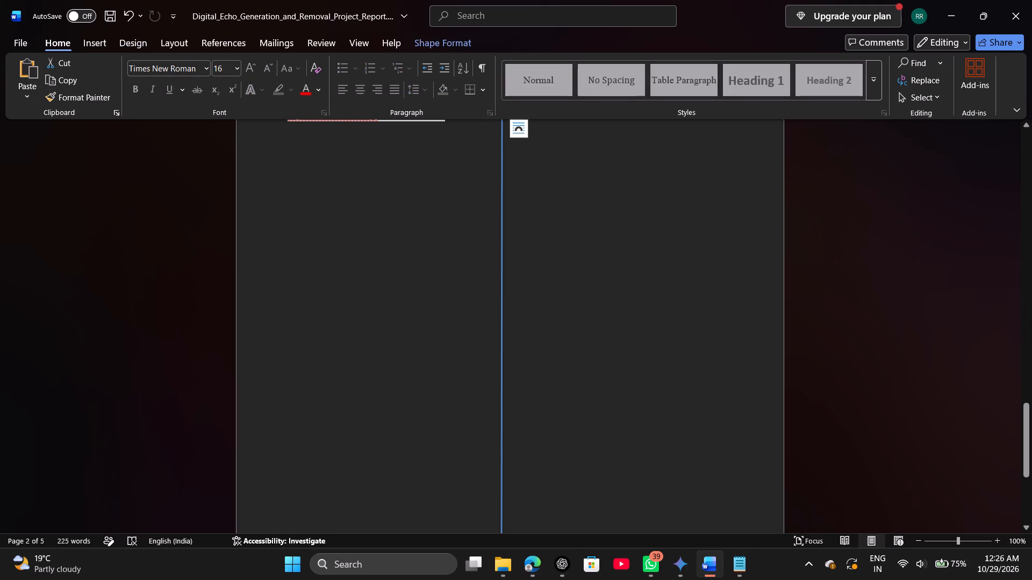
click(543, 100)
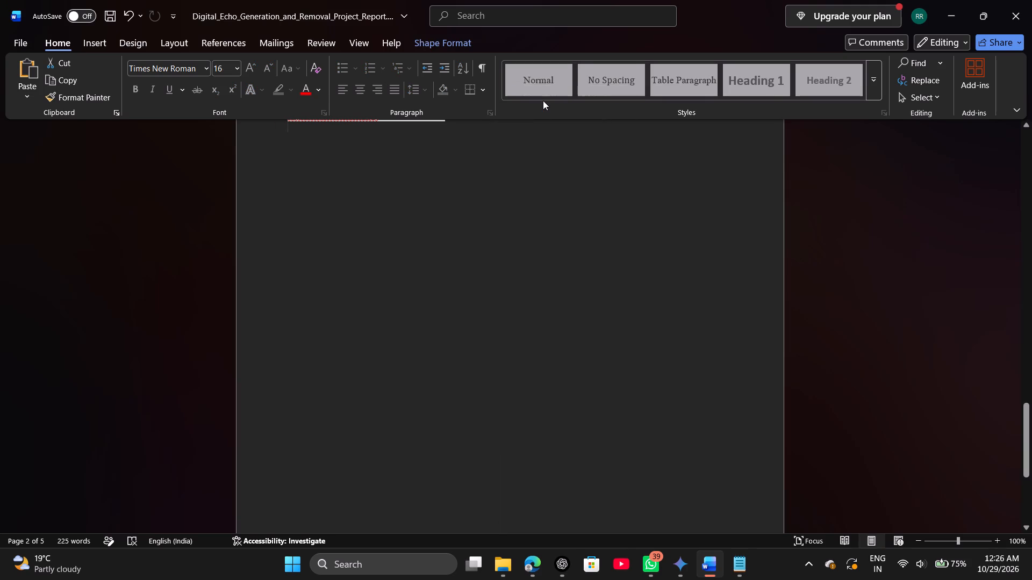
Start a new line after the SystemVerilog RTL Code heading.
scroll(482, 260, up, 1)
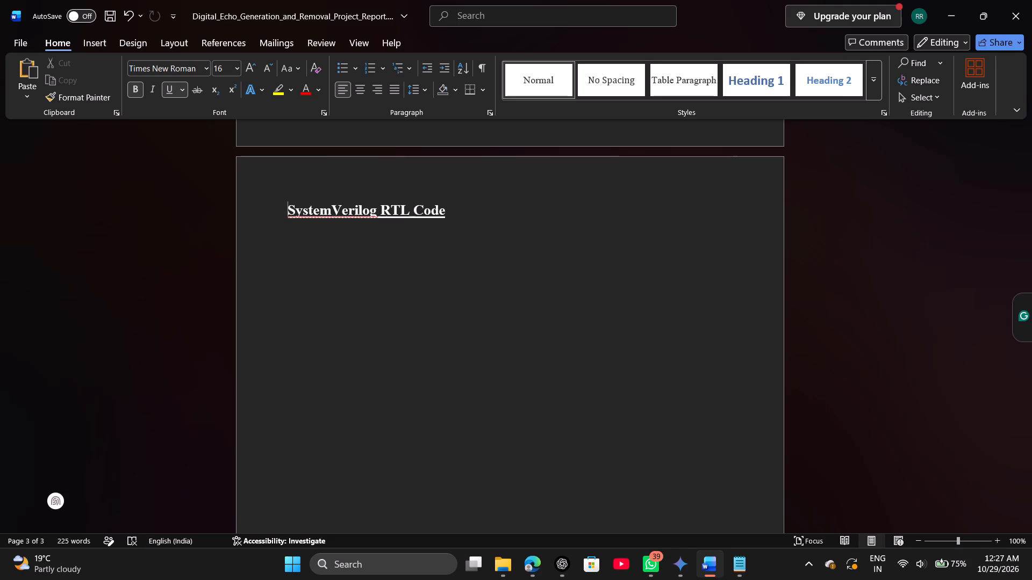
click(471, 214)
key(Return)
Switch to Notepad and look through the elevator.sv code, from the module declaration to the FSM next-state logic.
click(742, 573)
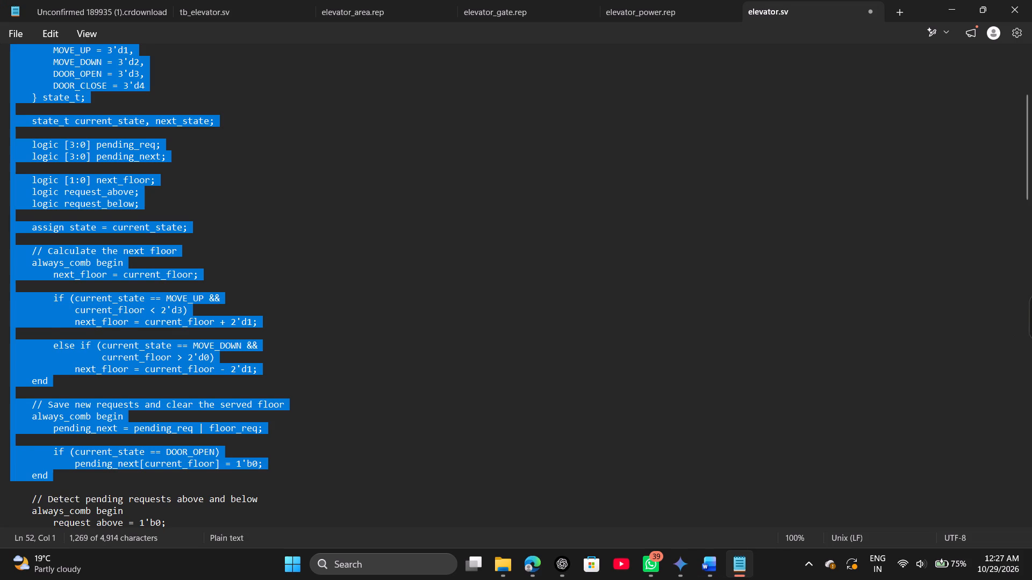
click(621, 413)
click(436, 113)
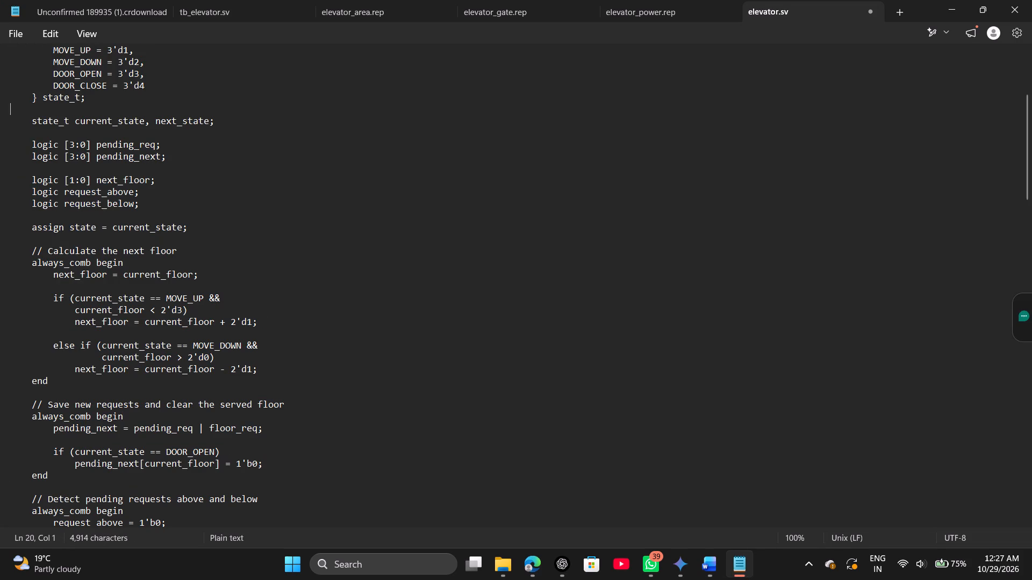
scroll(259, 222, down, 4)
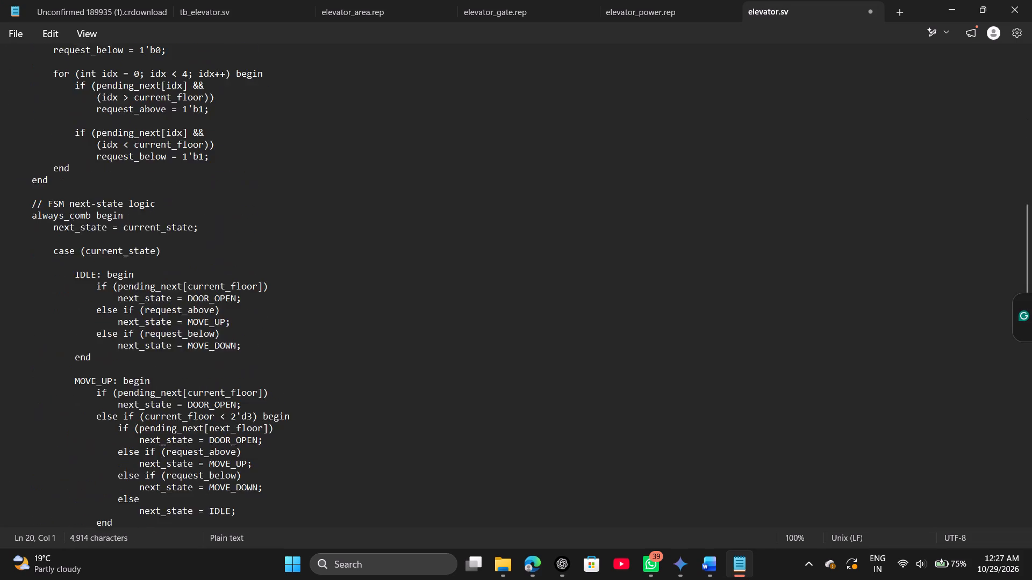
scroll(259, 222, down, 5)
scroll(259, 222, up, 15)
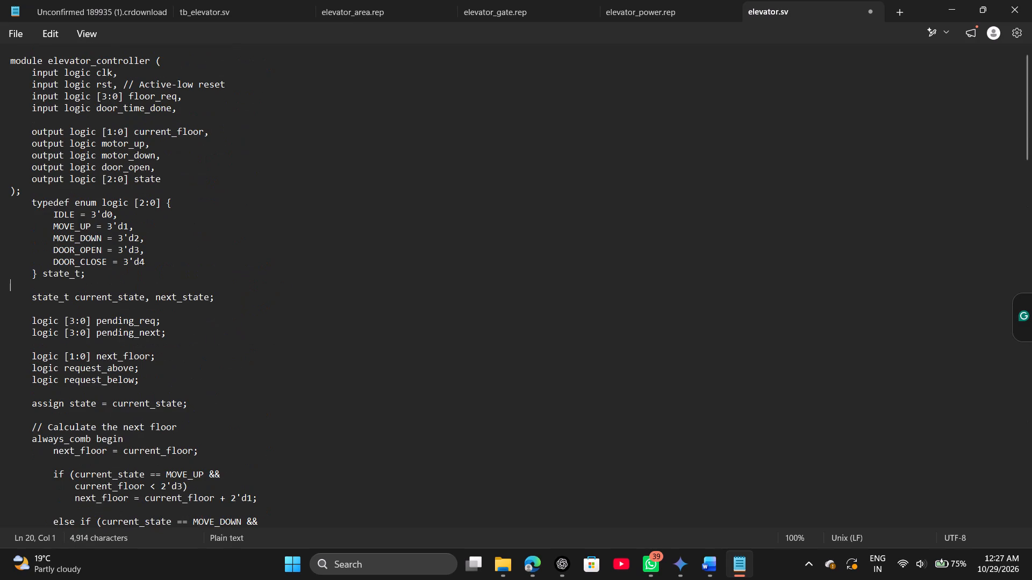
Save the code as elevator.sv in the Downloads folder with the file type All files (*.*).
click(8, 34)
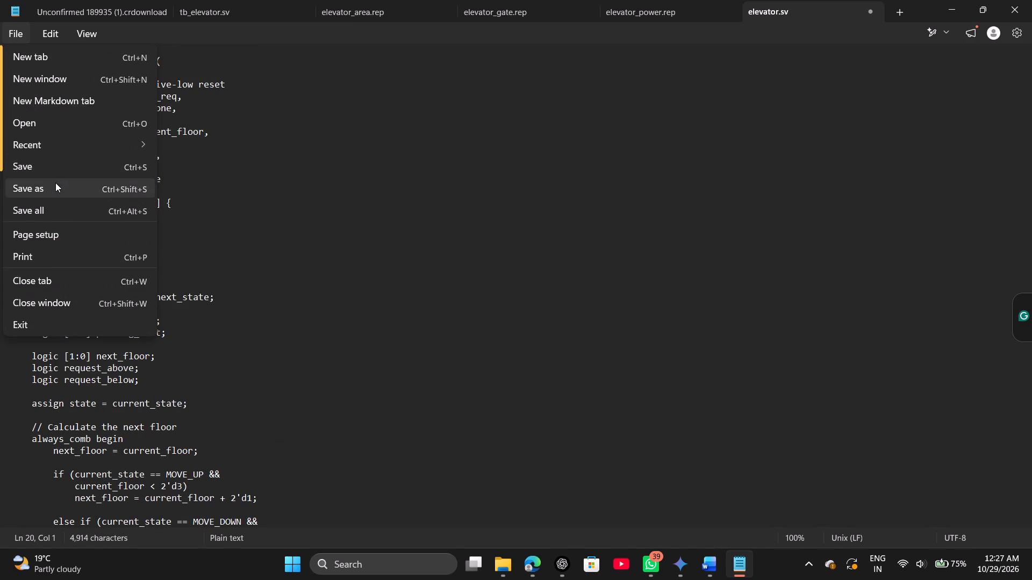
click(56, 184)
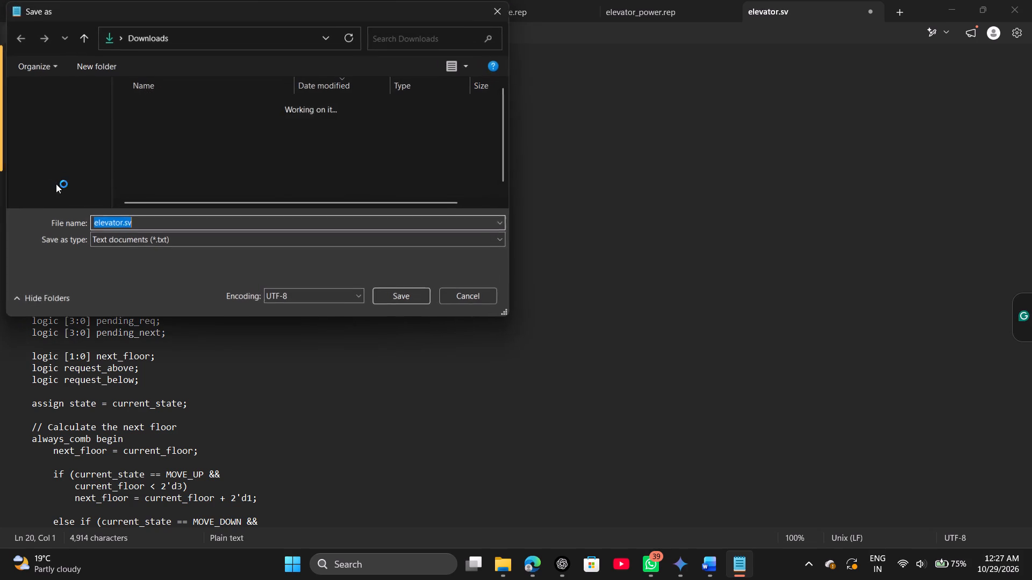
click(58, 165)
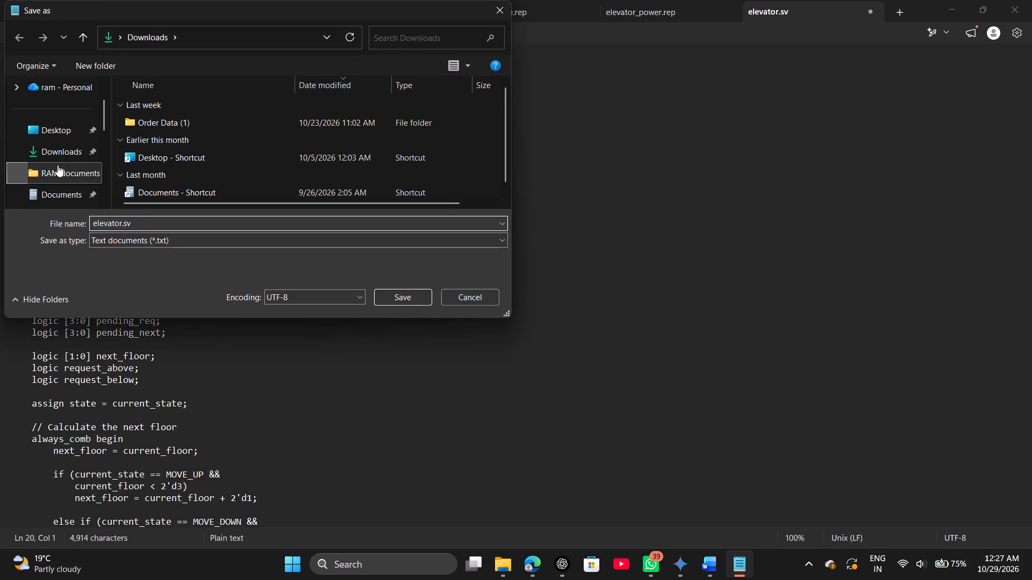
click(54, 156)
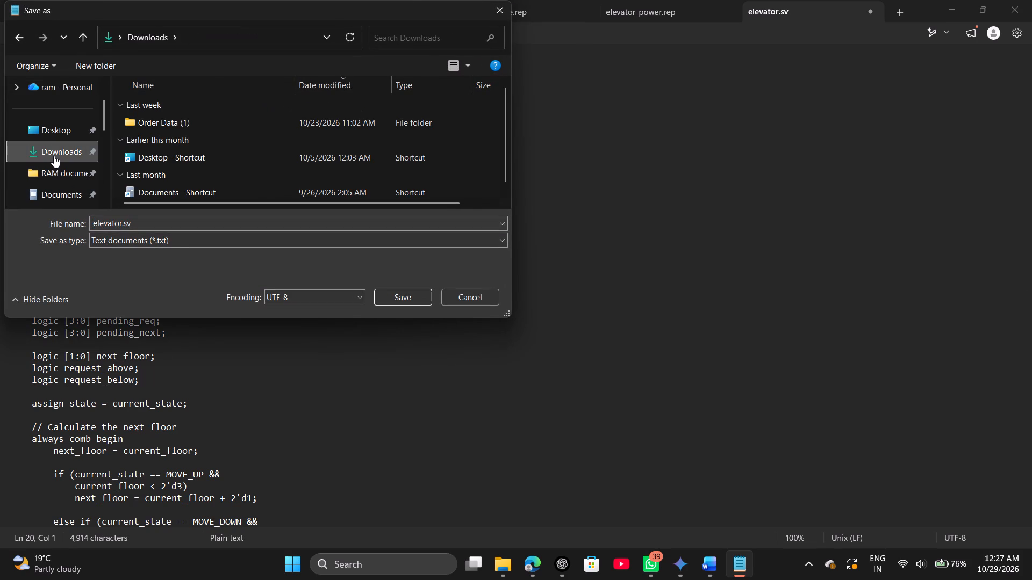
click(115, 234)
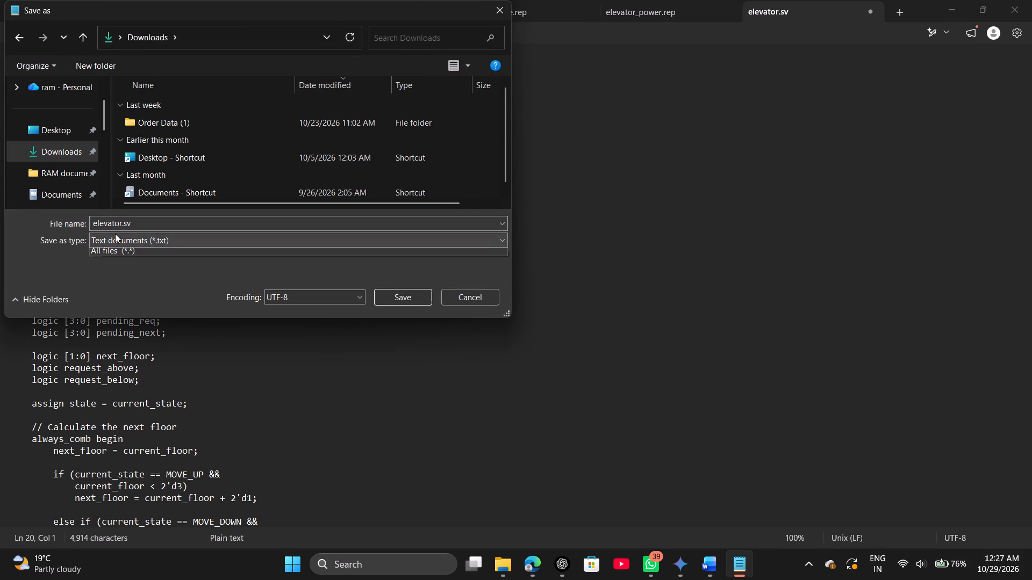
click(119, 260)
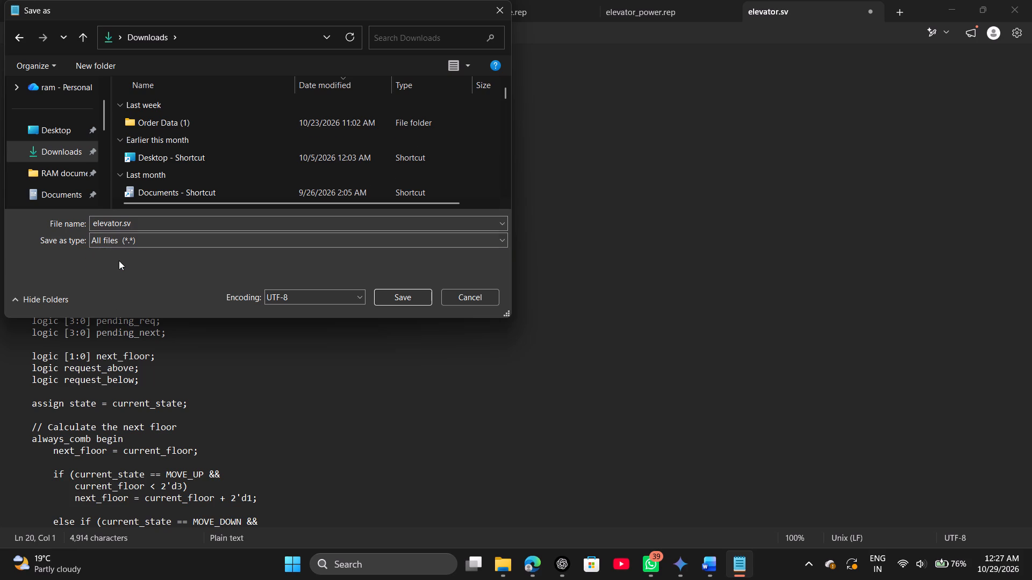
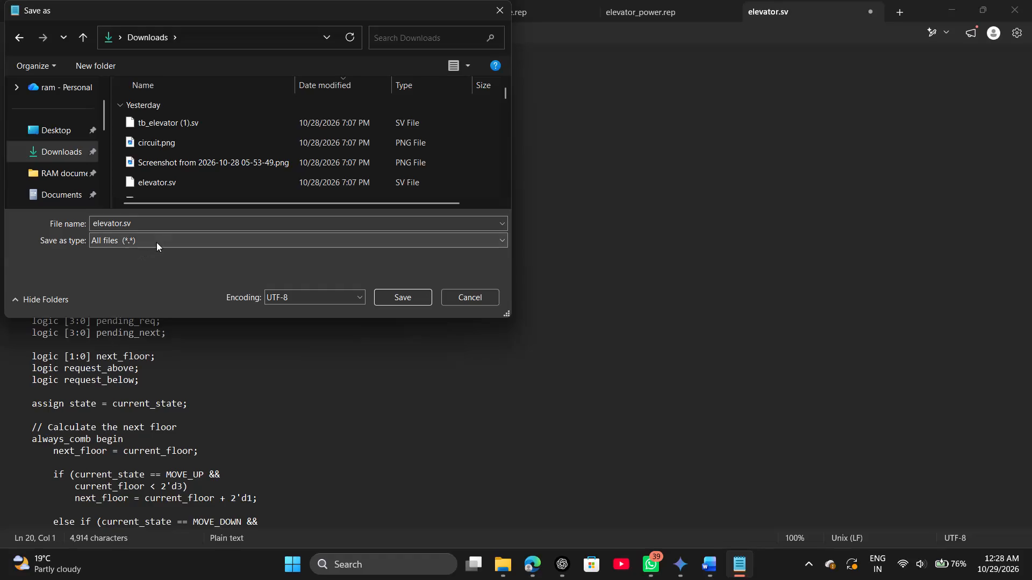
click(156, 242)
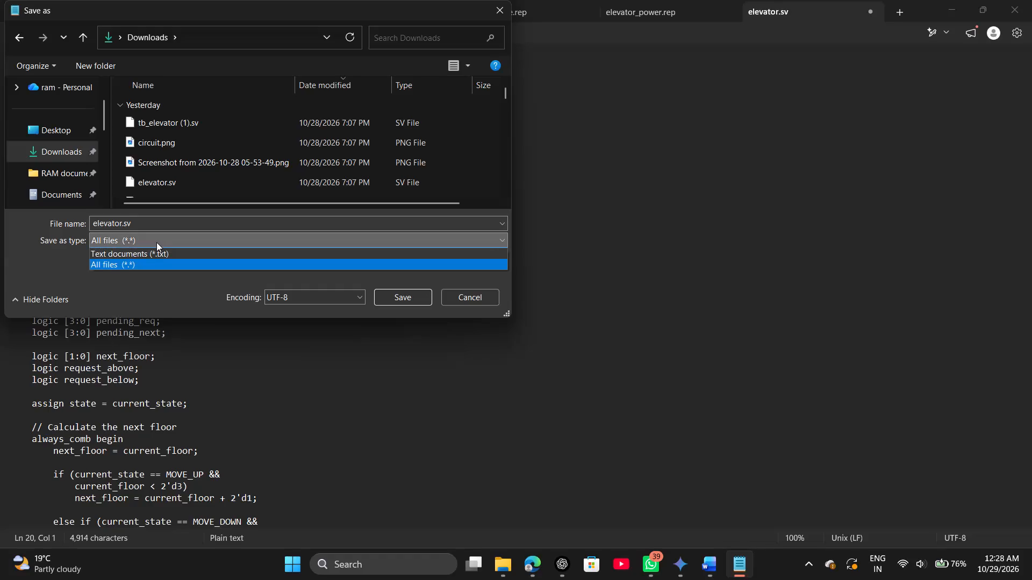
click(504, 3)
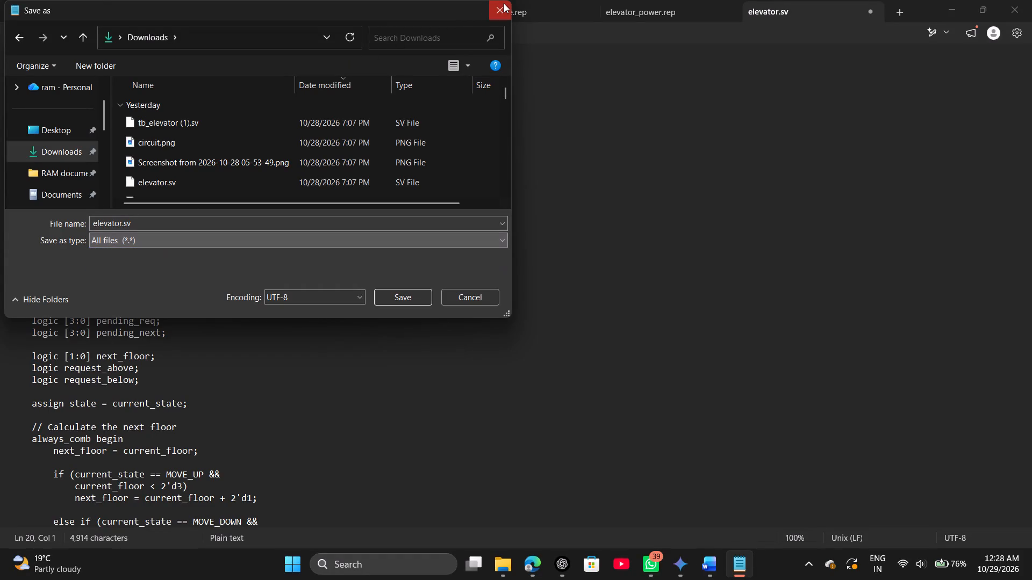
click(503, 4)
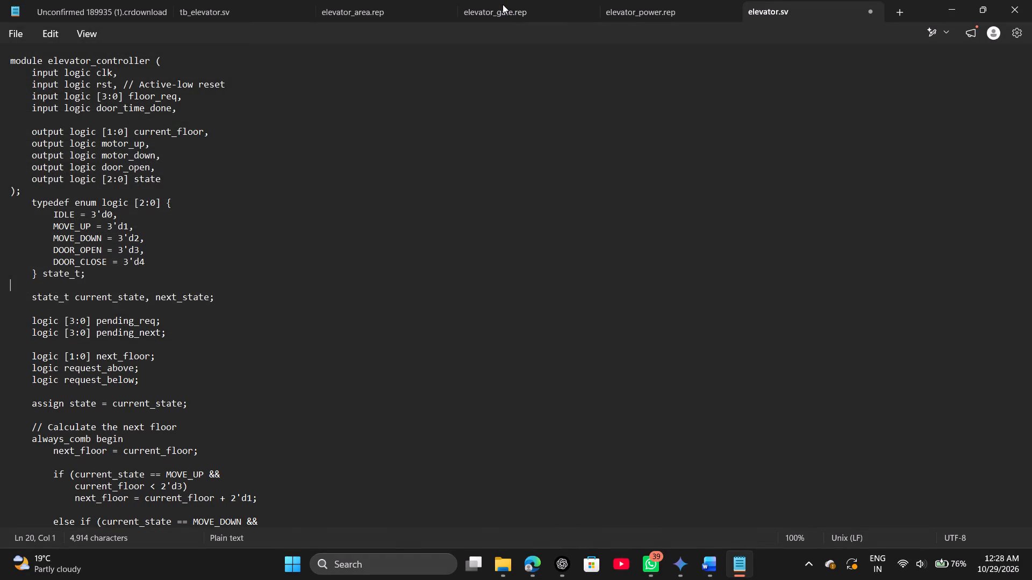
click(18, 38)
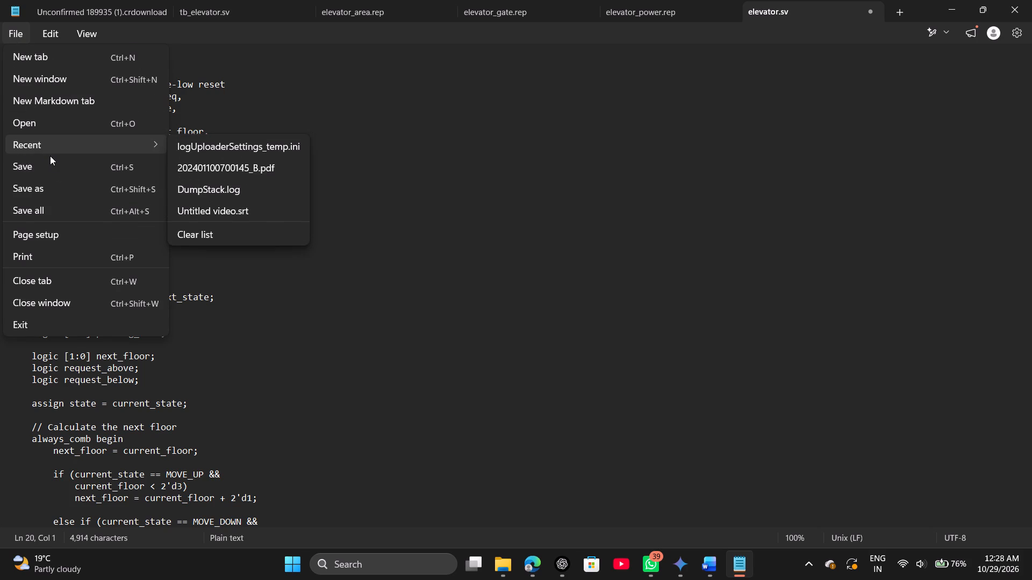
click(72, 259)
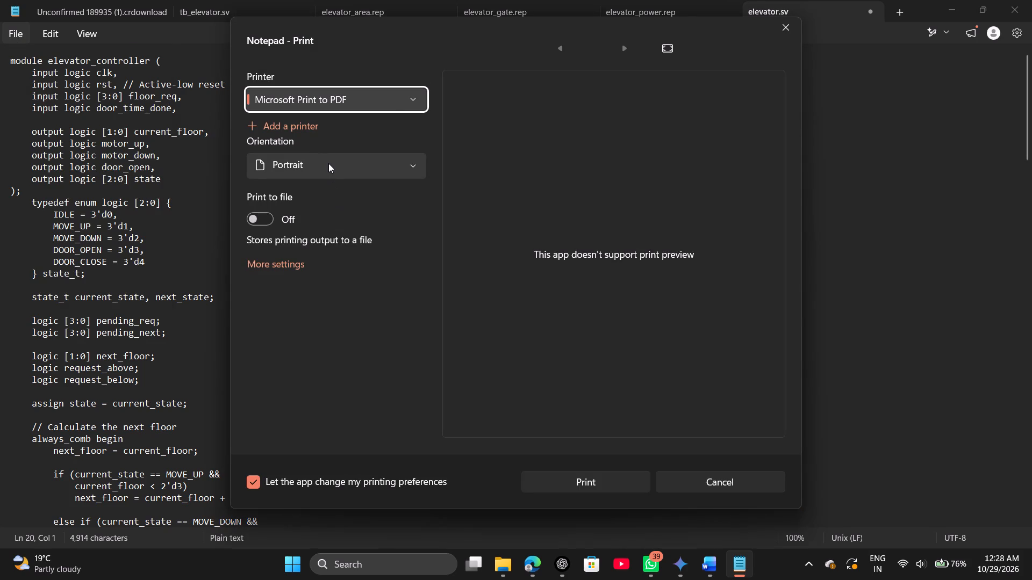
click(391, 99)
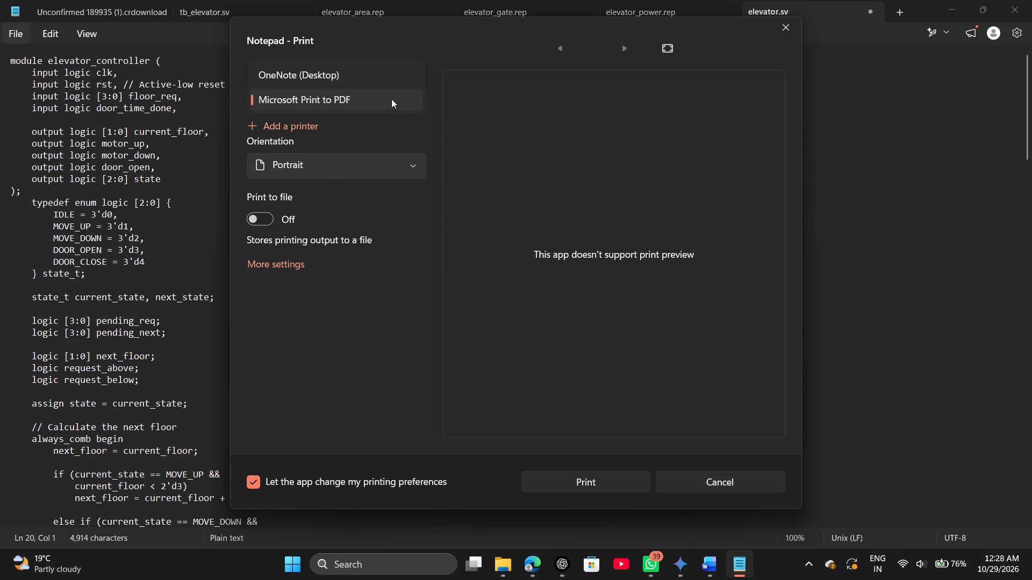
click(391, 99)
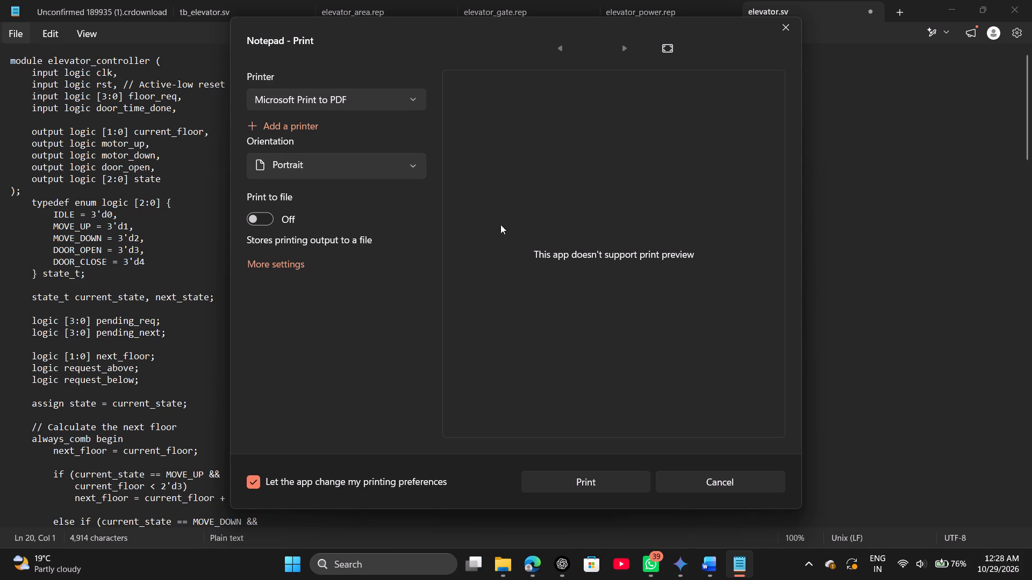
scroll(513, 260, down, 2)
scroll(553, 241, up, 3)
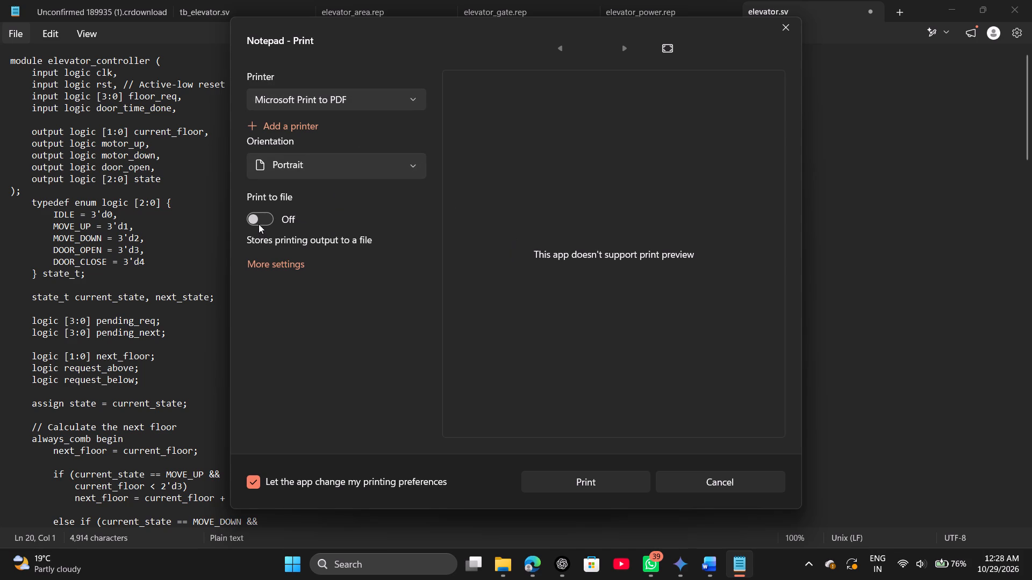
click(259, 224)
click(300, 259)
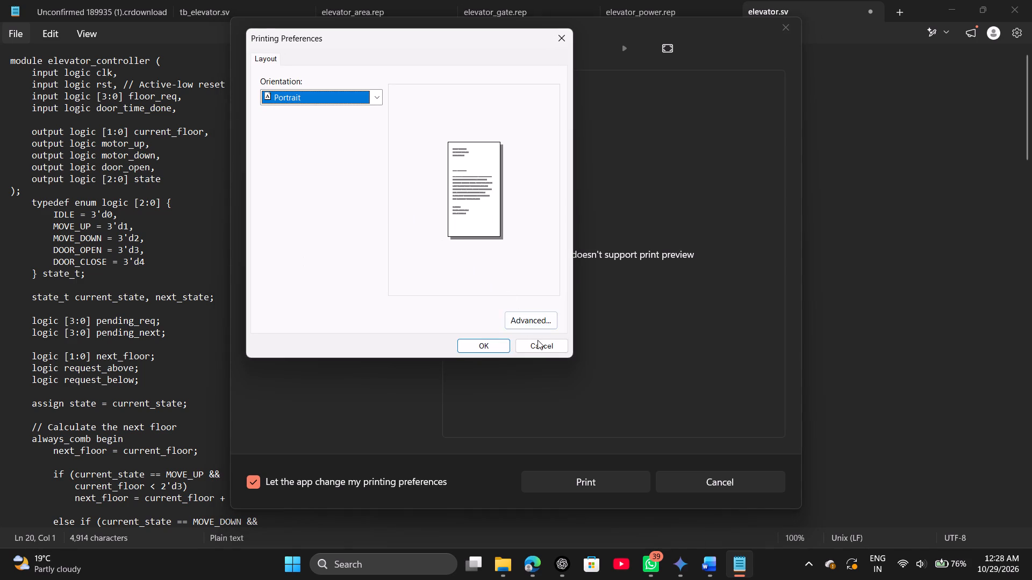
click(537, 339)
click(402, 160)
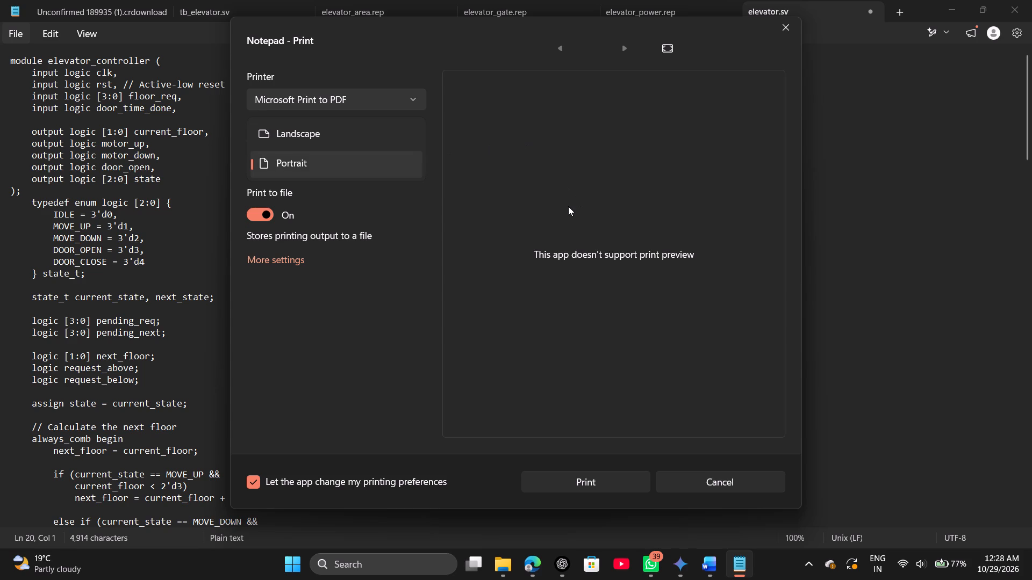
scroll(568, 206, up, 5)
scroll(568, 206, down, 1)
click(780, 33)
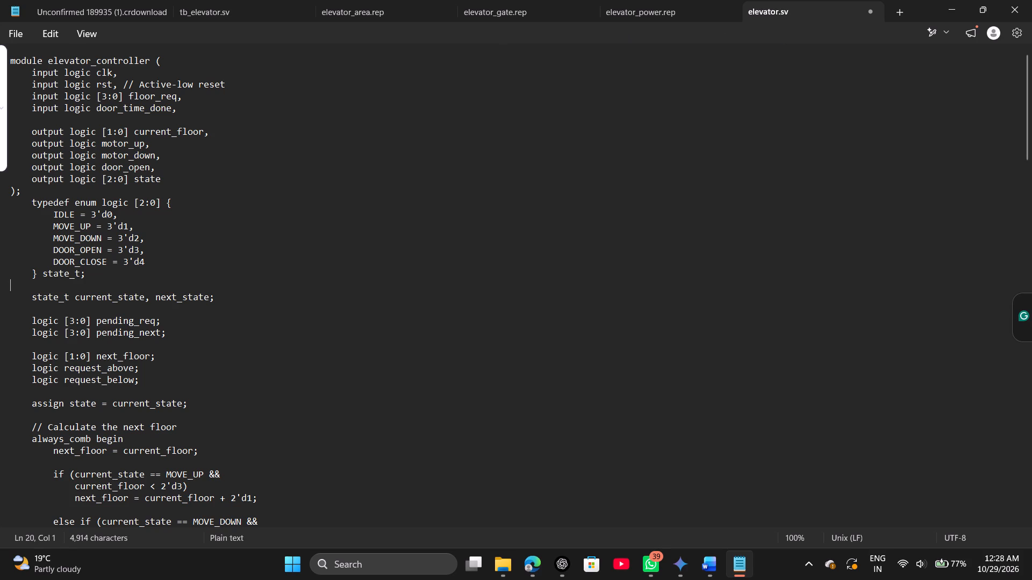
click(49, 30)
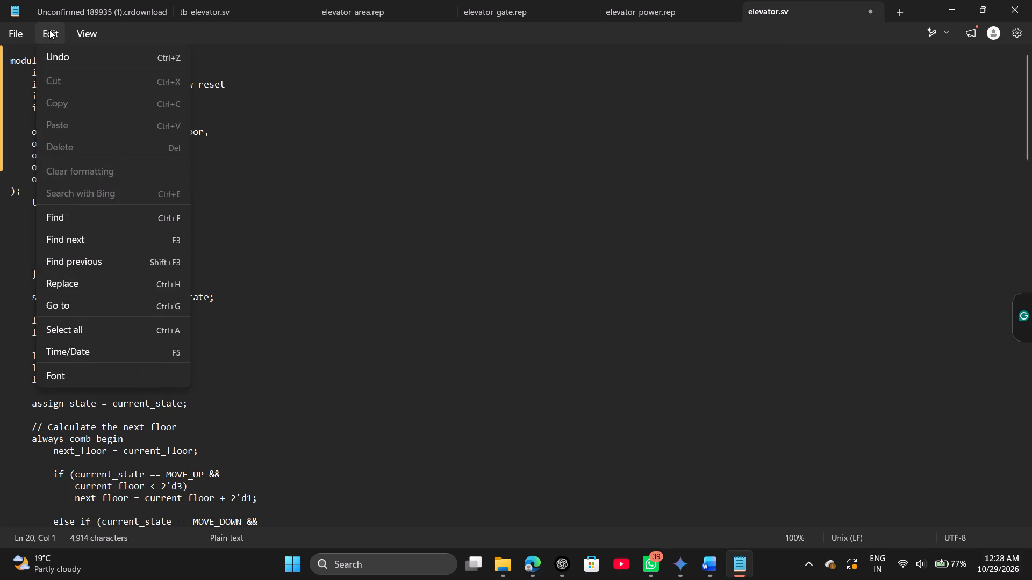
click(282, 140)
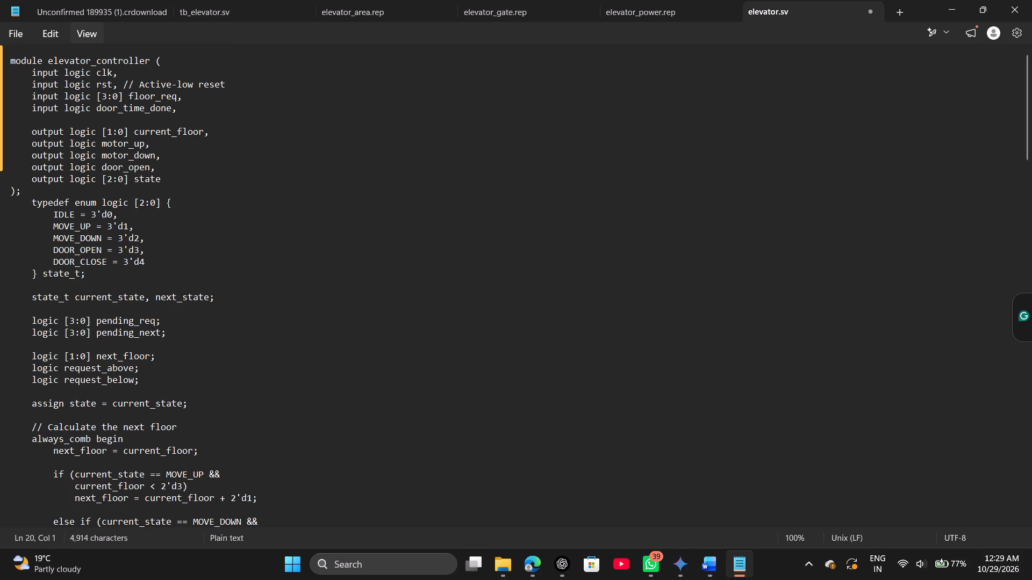
Start saving a copy of the elevator.sv code under a chosen name and file type.
click(10, 28)
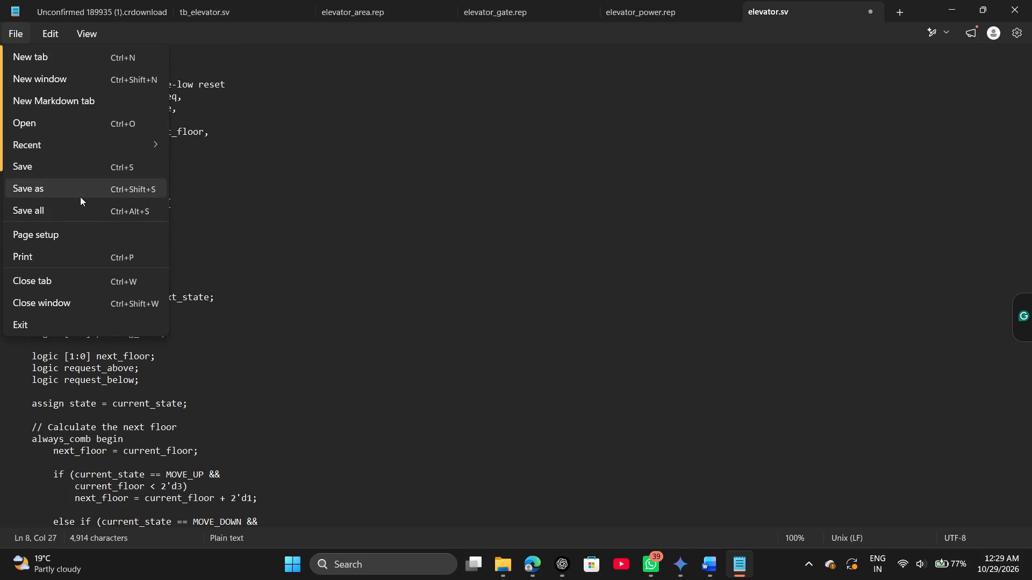
click(80, 197)
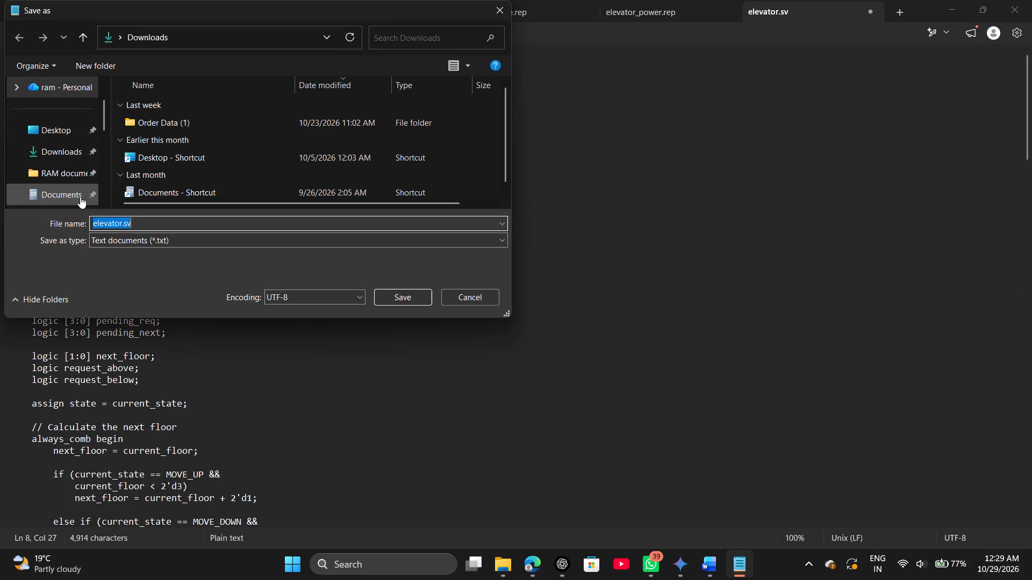
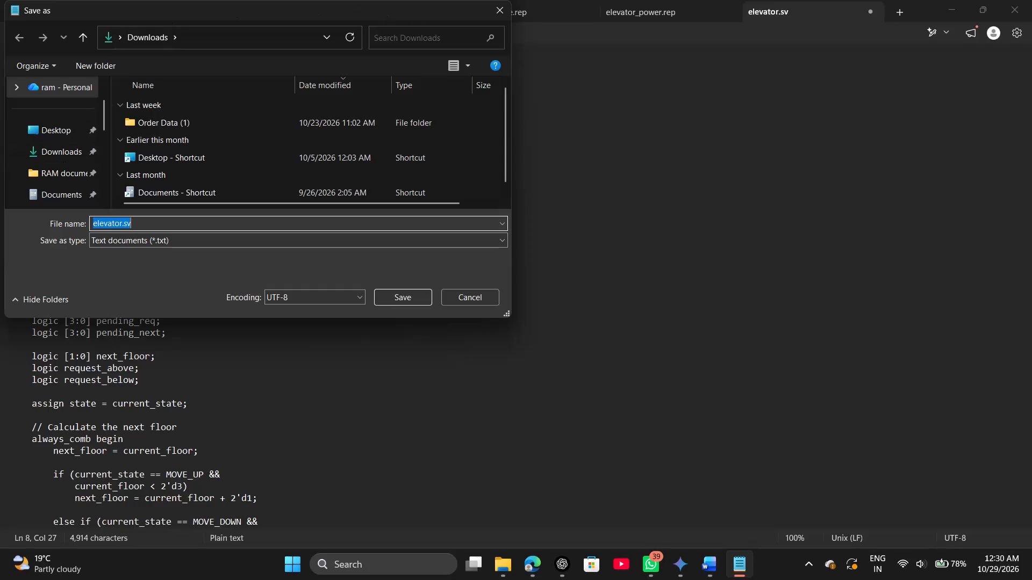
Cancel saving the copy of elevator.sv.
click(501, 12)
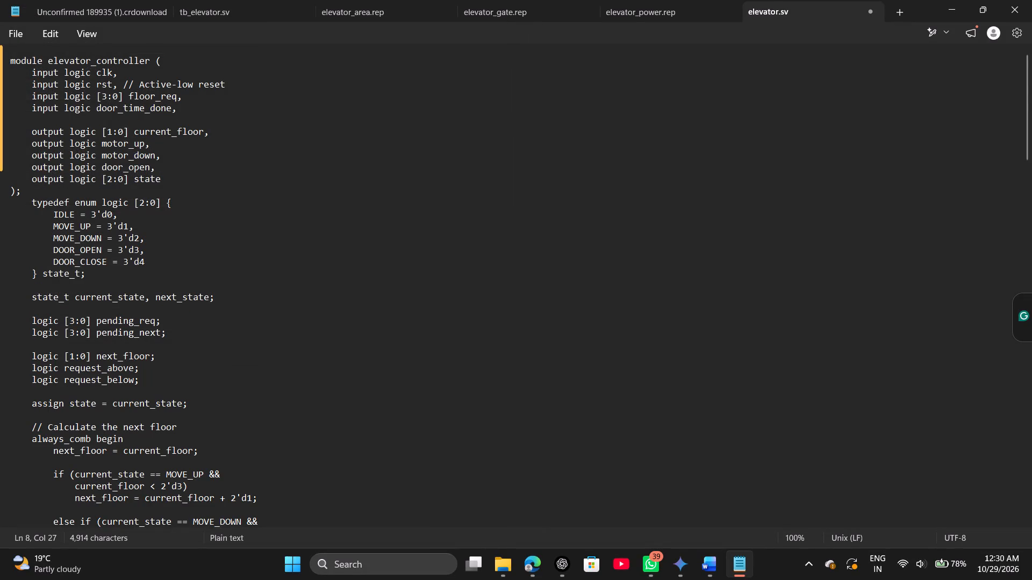
Review the elevator.sv code from the elevator_controller port list through the sequential and output logic to endmodule, then return to its start.
scroll(81, 324, down, 7)
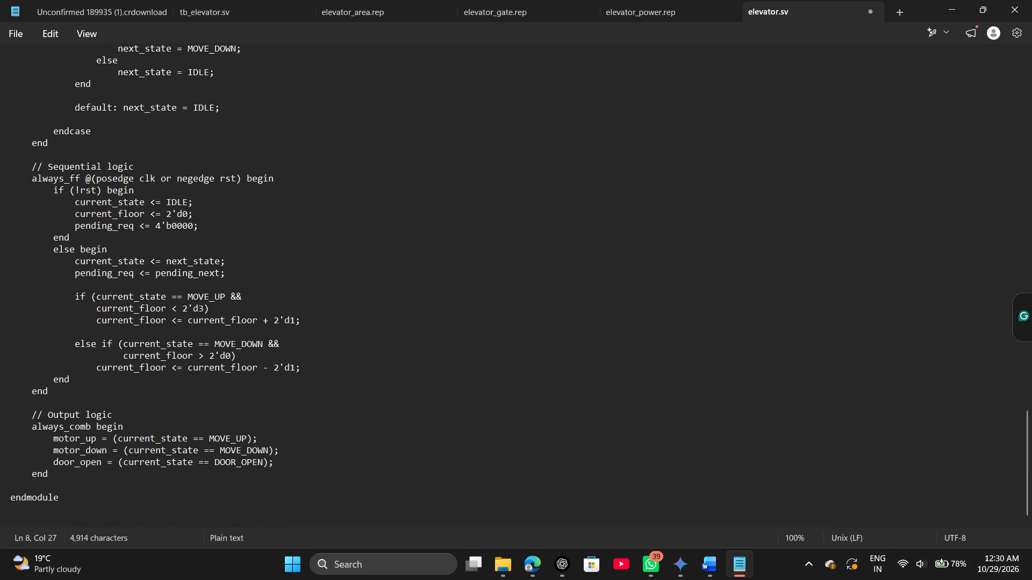
scroll(81, 324, down, 2)
scroll(81, 324, up, 14)
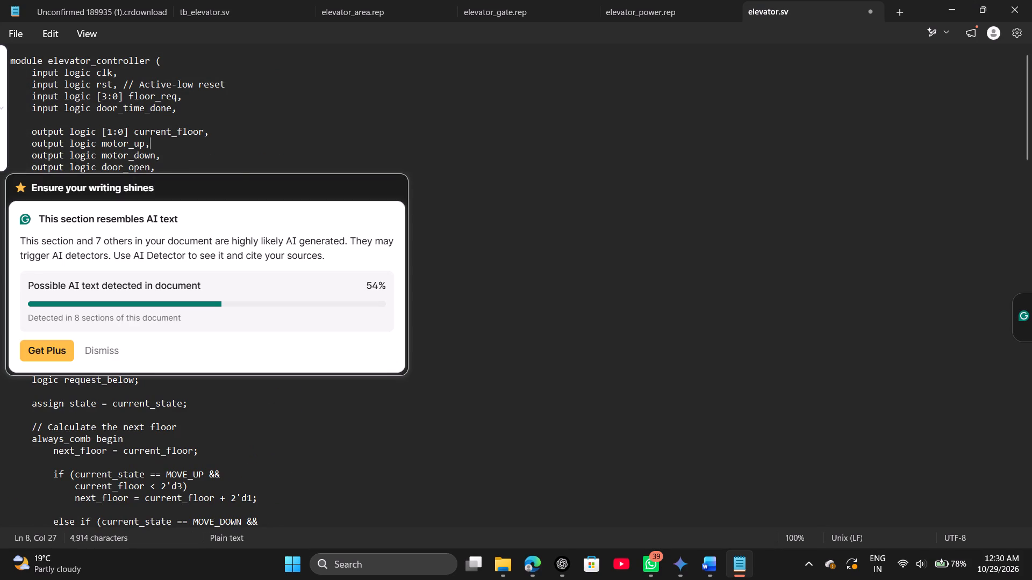
click(294, 75)
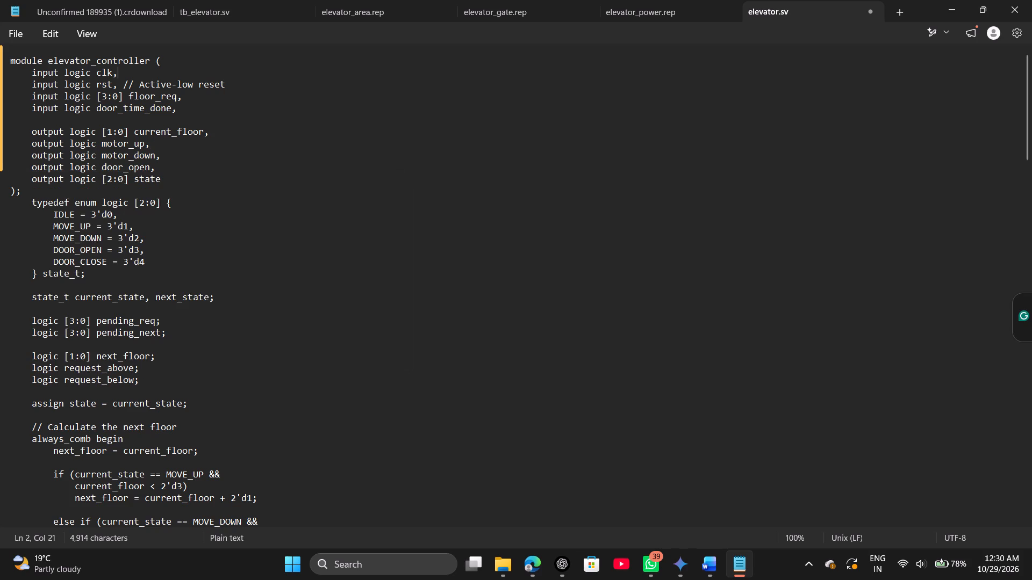
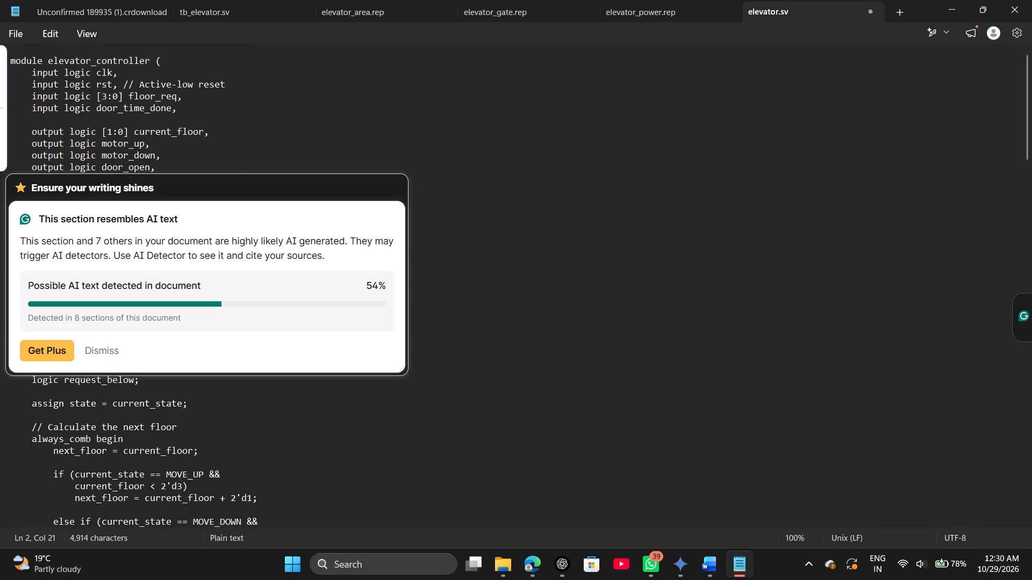
Copy the entire elevator.sv code, from the elevator_controller module line through endmodule.
drag(11, 59, 209, 579)
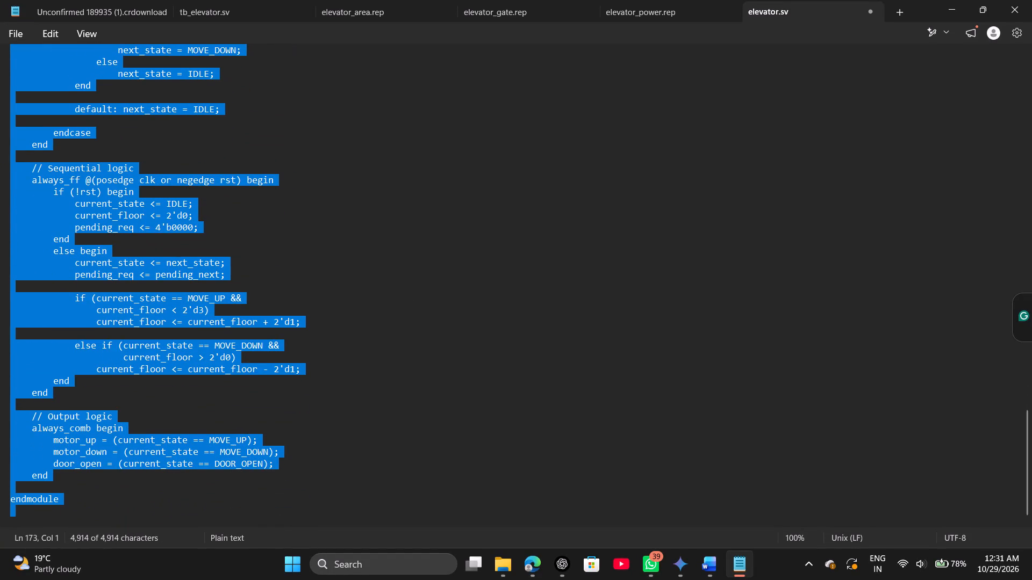
drag(209, 579, 67, 498)
key(ctrl+c)
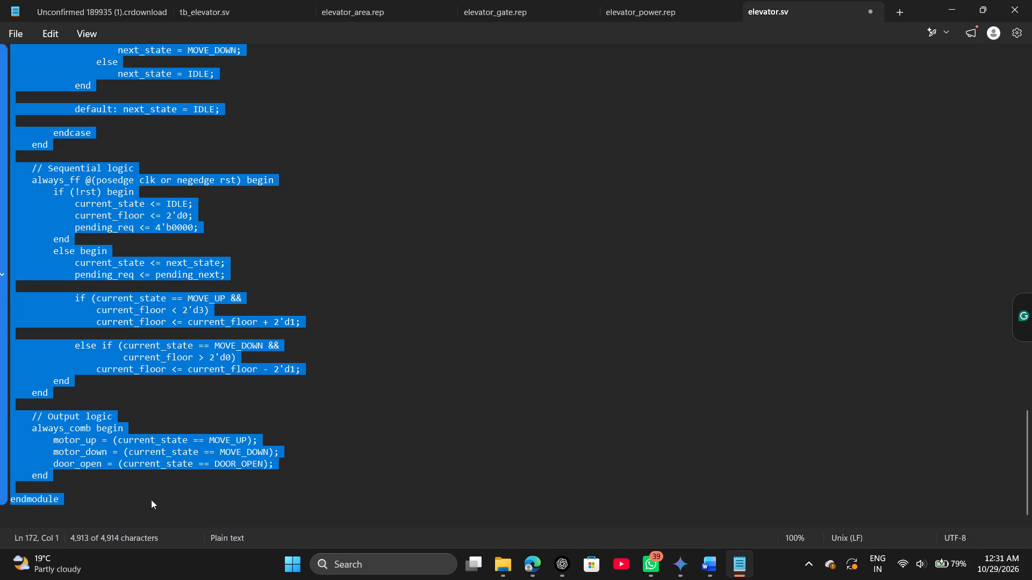
Switch to the Word report and paste the copied code under the SystemVerilog RTL Code heading at font size 10.
click(698, 568)
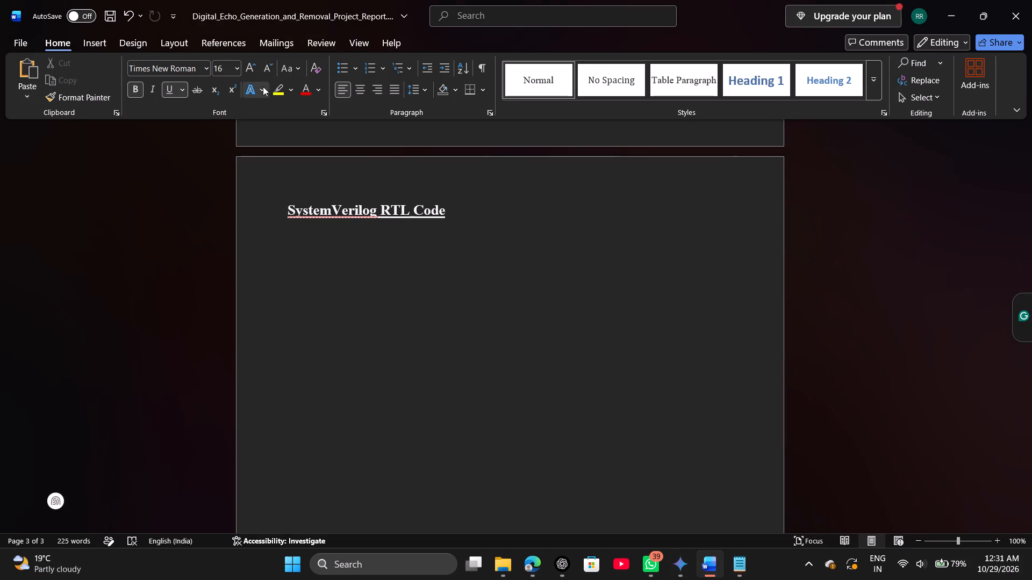
click(240, 68)
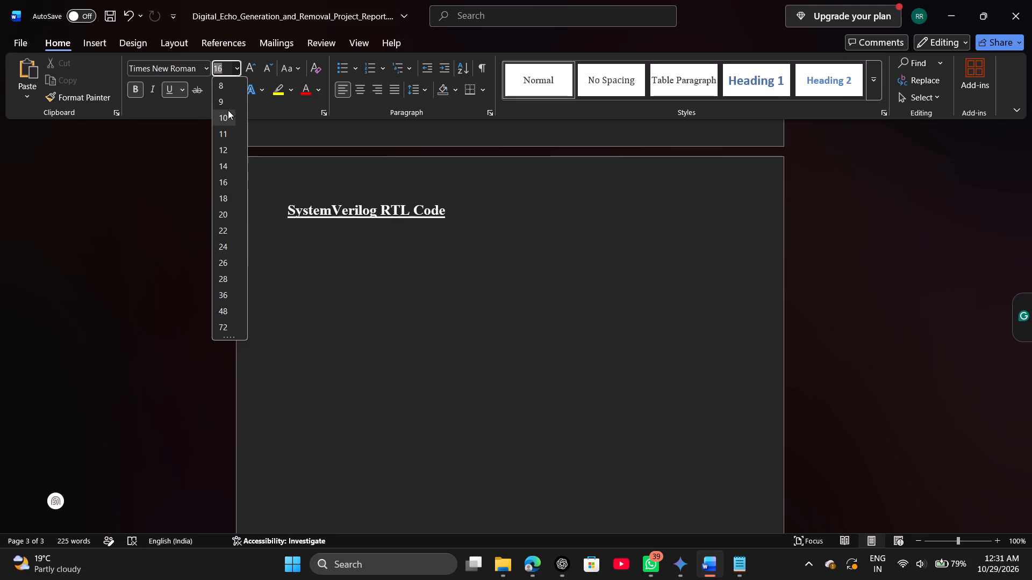
click(228, 110)
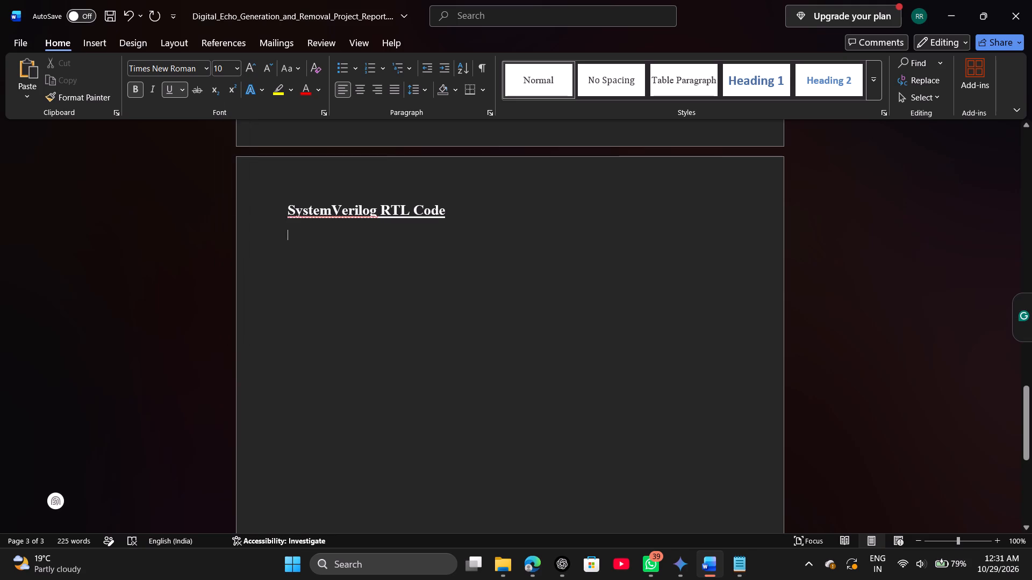
key(ctrl+v)
Add blank lines after endmodule at the end of the pasted code to start the following section on a new page.
scroll(368, 305, down, 2)
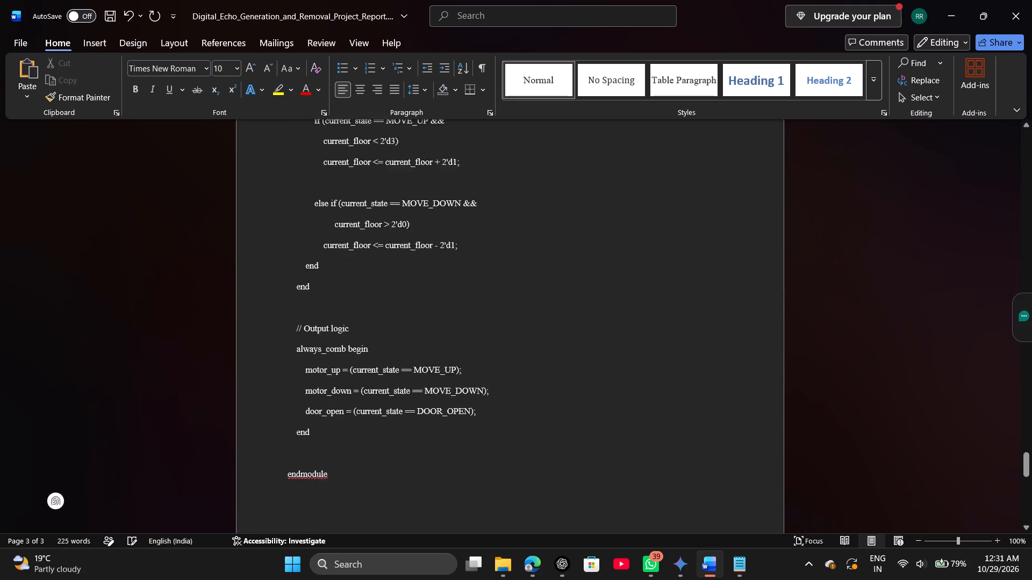
scroll(368, 305, down, 3)
scroll(368, 305, up, 2)
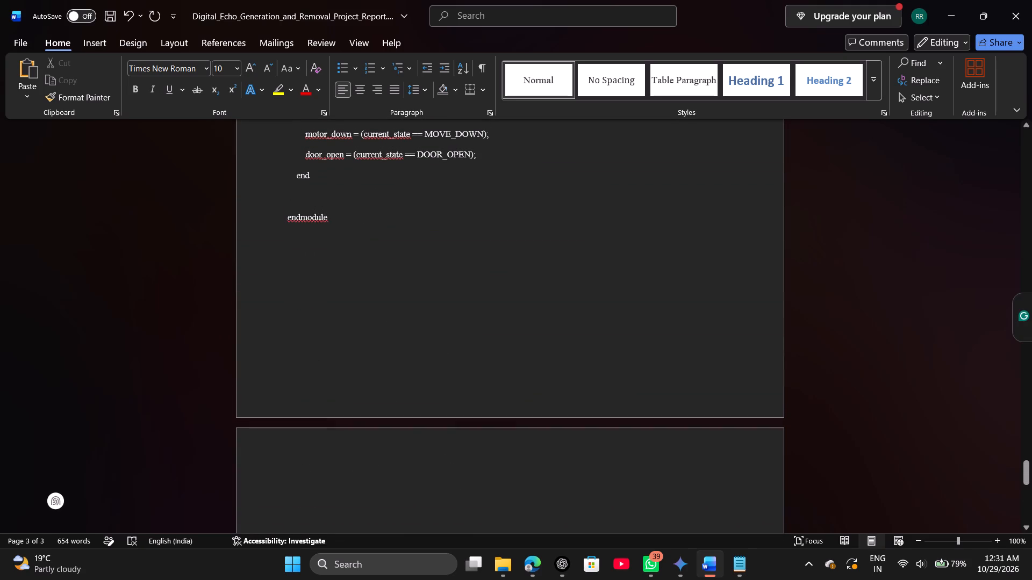
key(Return)
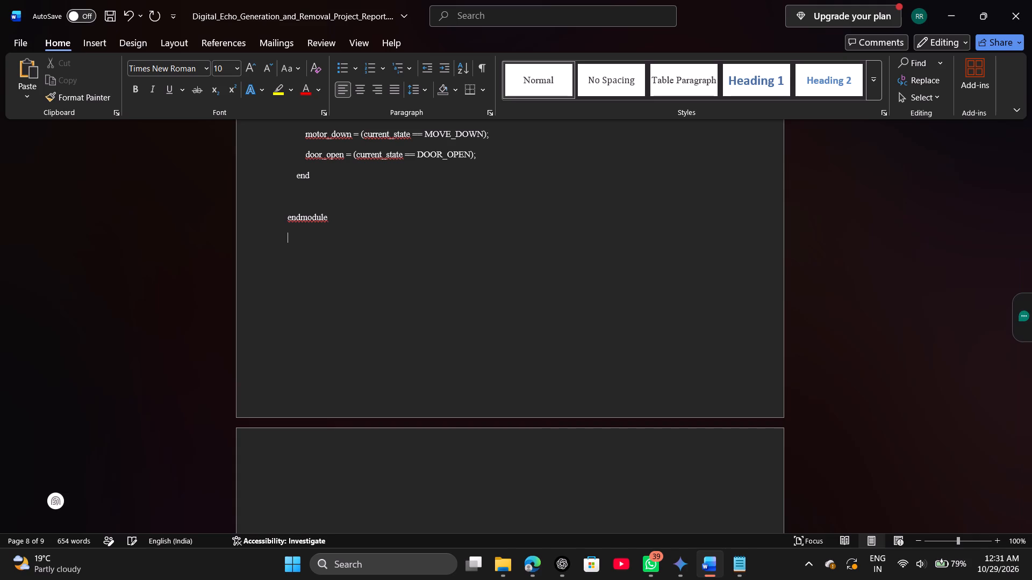
key(Return)
key(Return)
key(Return)
key(Return)
key(Return)
key(Return)
key(Return)
key(Return)
key(BackSpace)
key(BackSpace)
key(Return)
Copy the section name Testbench from the PBL assignment mail in Edge and paste it at the top of the report's new page in Word.
click(538, 567)
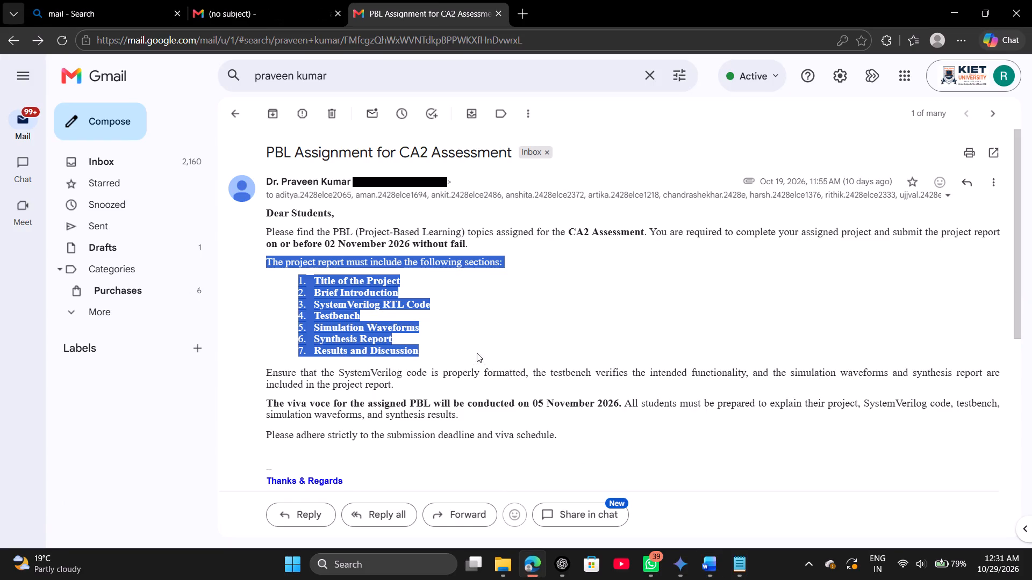
click(479, 295)
drag(365, 311, 314, 314)
key(ctrl+c)
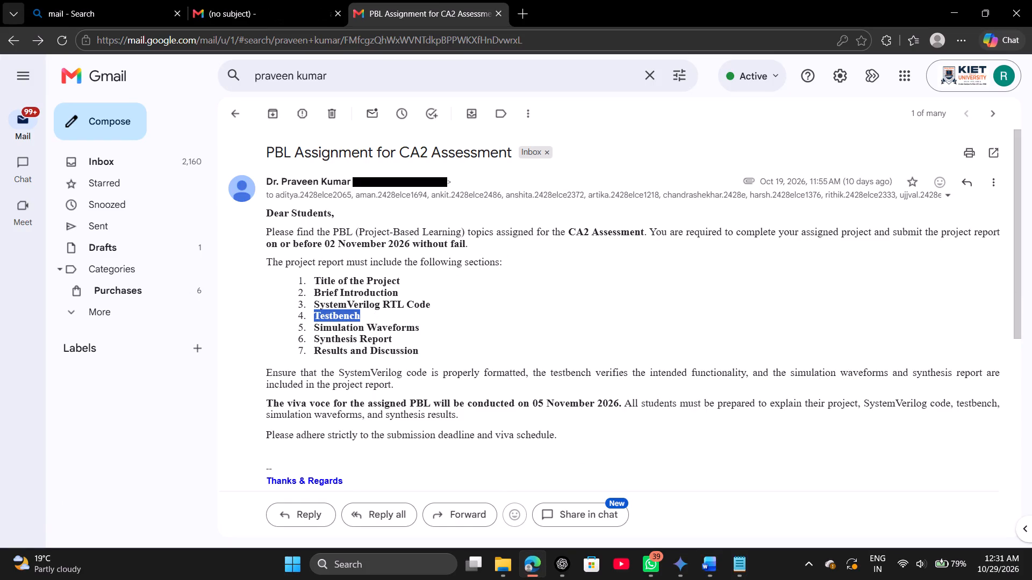
click(720, 549)
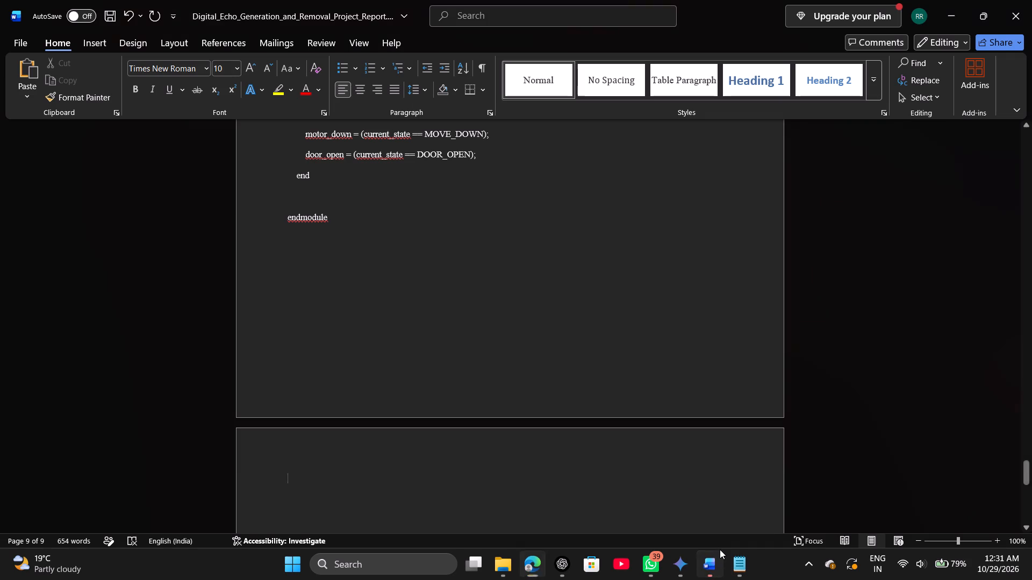
key(ctrl+v)
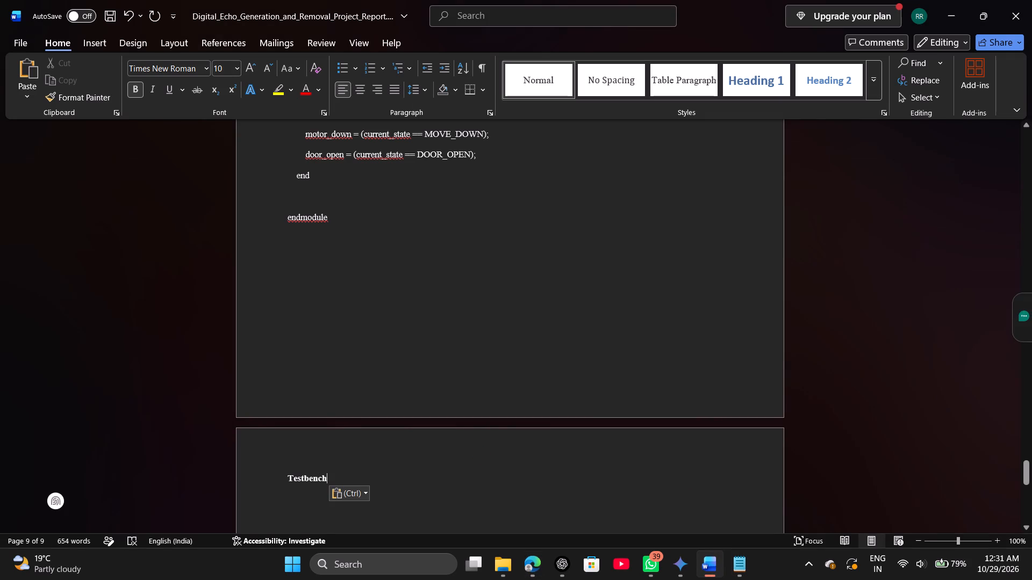
Format the Testbench heading at font size 16 with an underline.
drag(352, 476, 290, 474)
drag(290, 474, 288, 474)
click(389, 427)
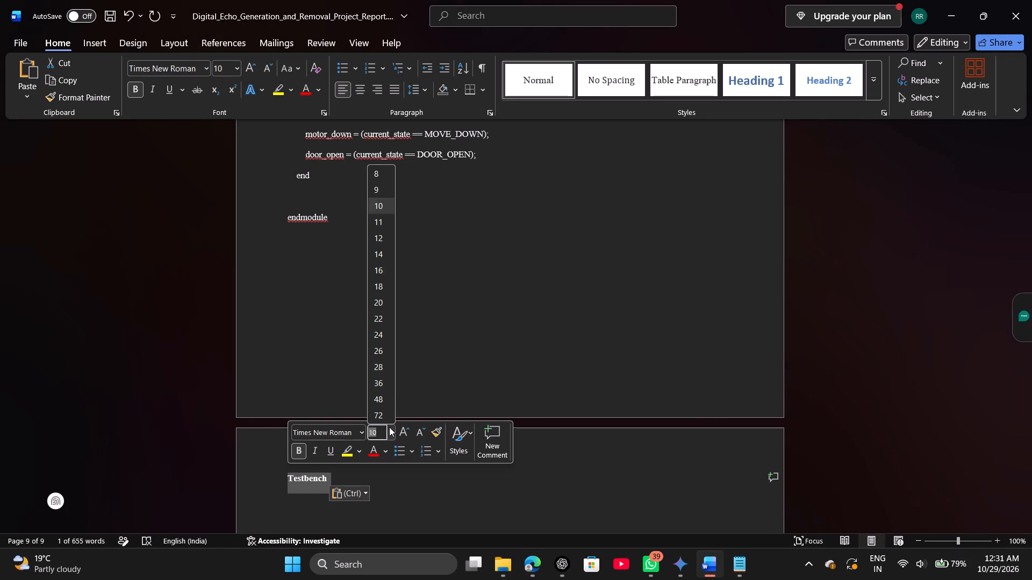
click(388, 273)
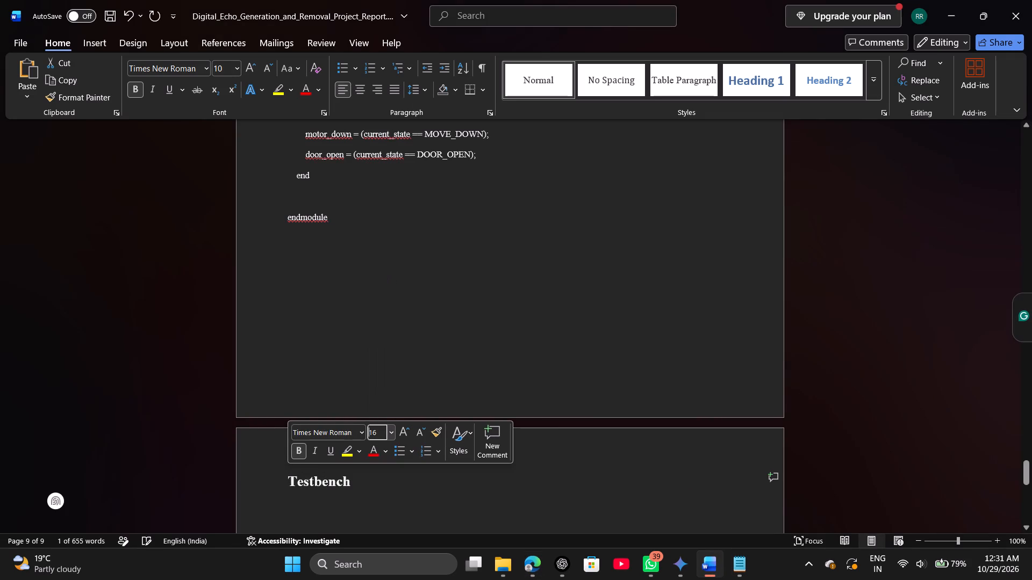
click(326, 450)
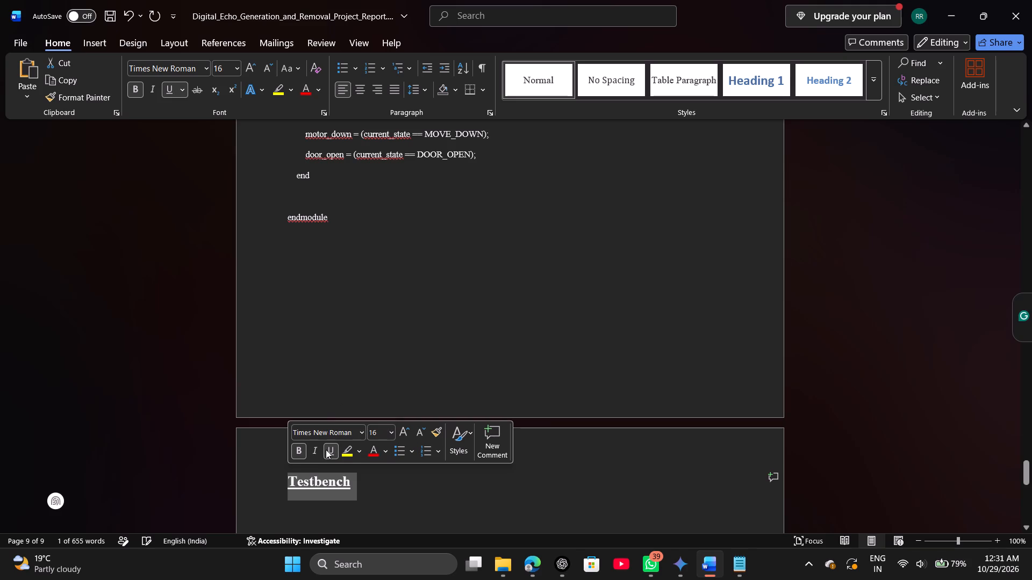
Add a new line below the Testbench heading with font size 10 and no underline or bold.
click(367, 490)
key(Return)
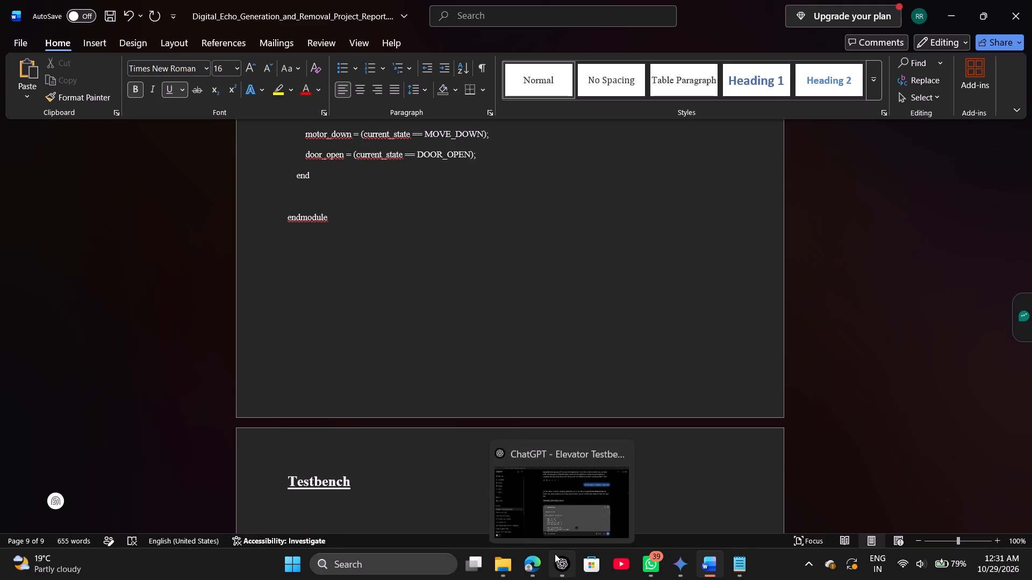
click(240, 69)
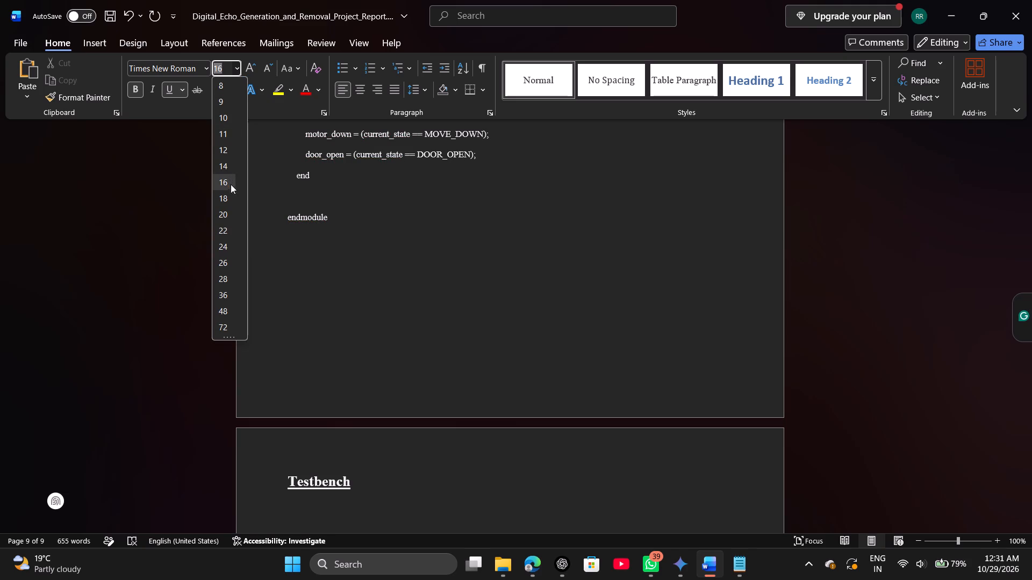
click(228, 117)
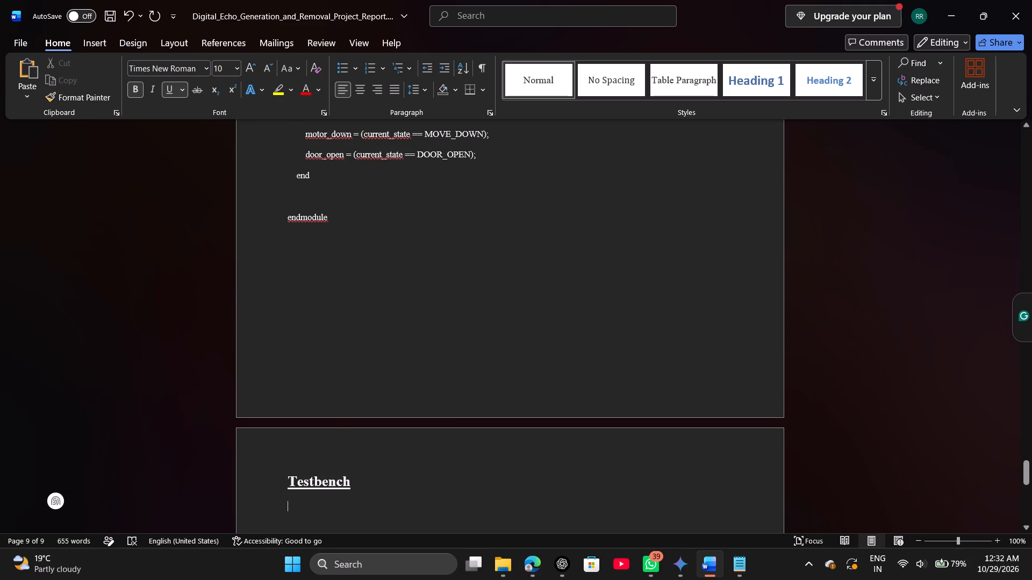
click(169, 90)
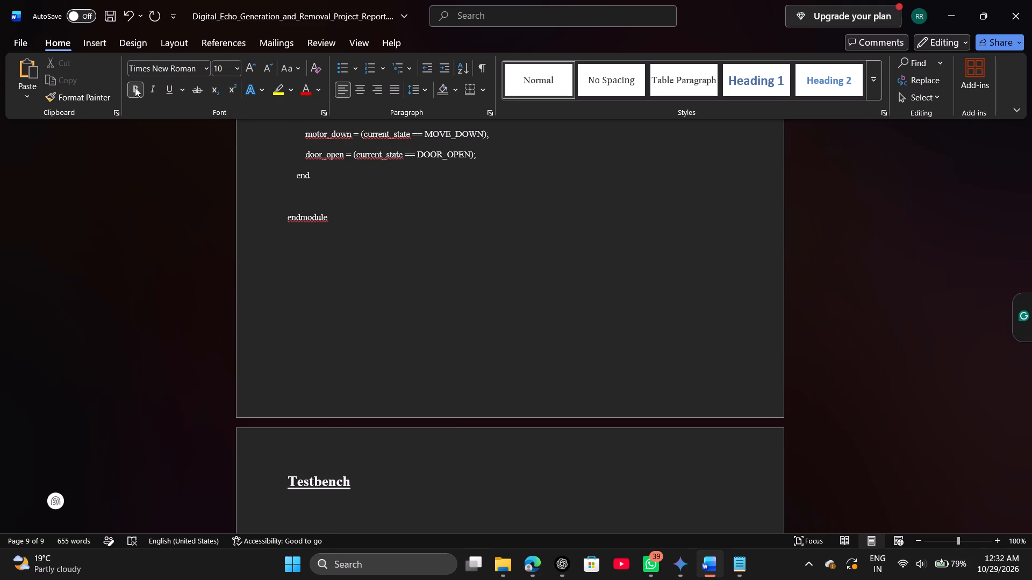
click(135, 86)
Delete the blank line between the door_time_done input and the current_floor output in the RTL code's port list.
scroll(414, 213, up, 2)
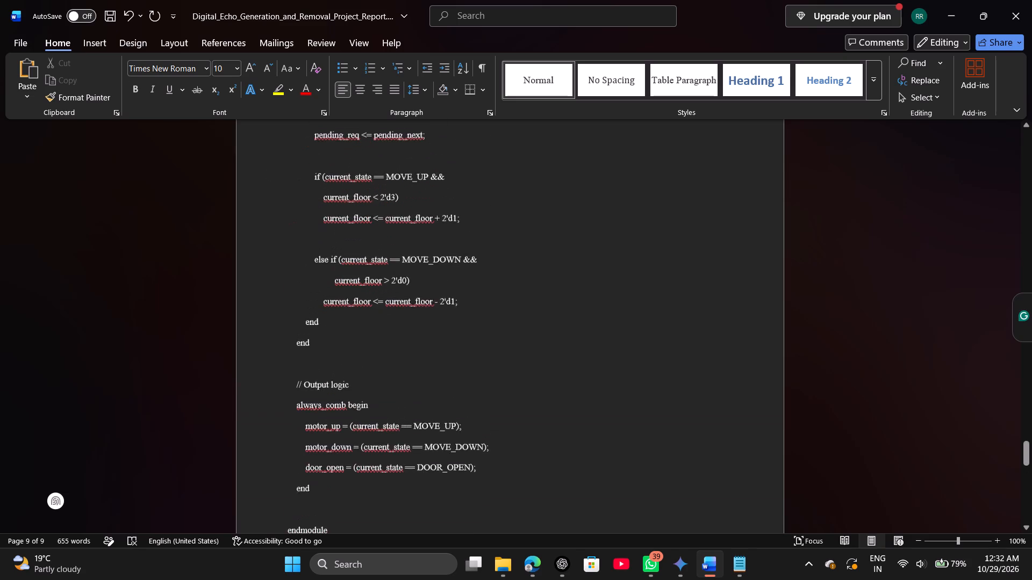
scroll(414, 213, up, 5)
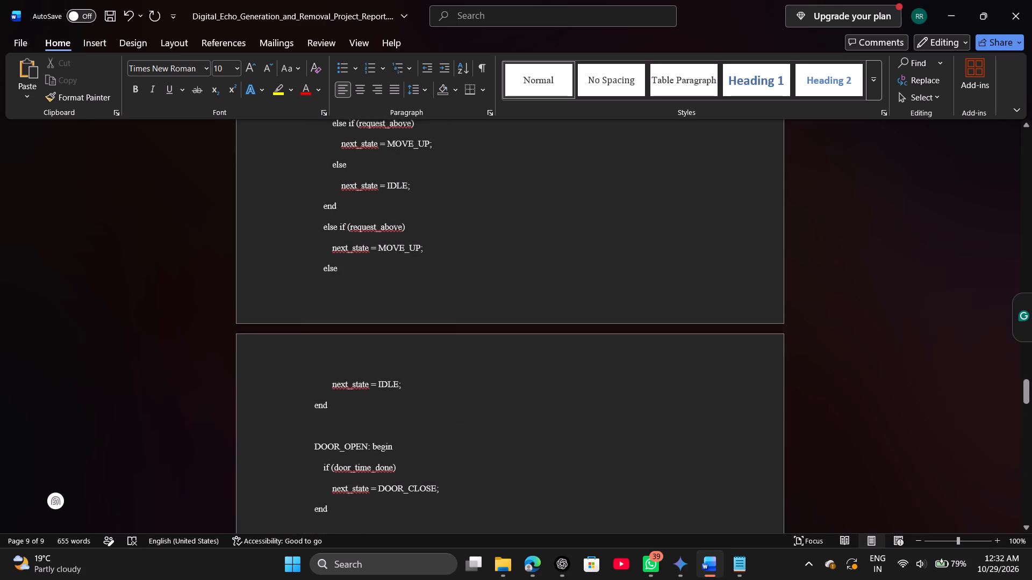
scroll(414, 213, up, 5)
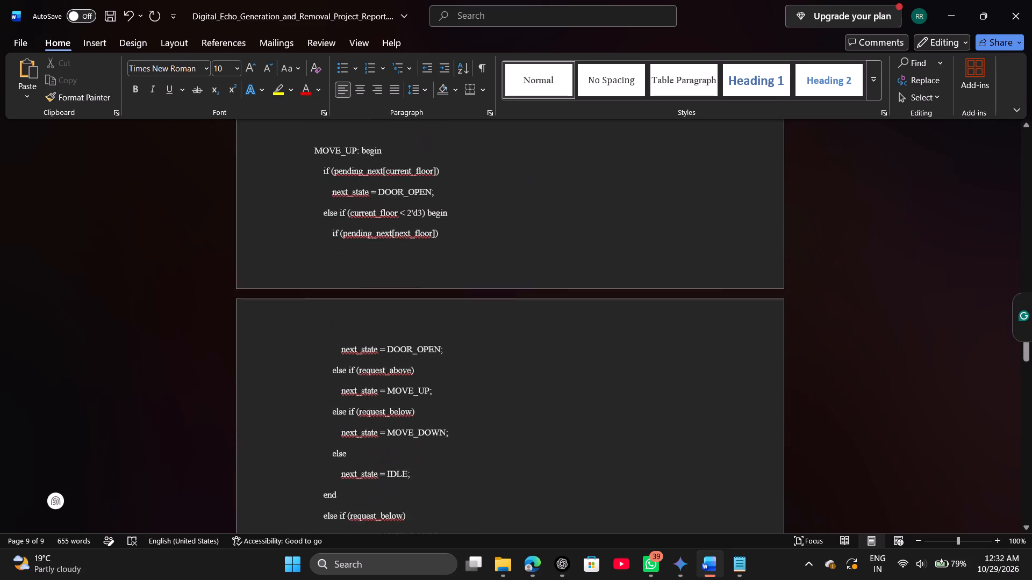
scroll(414, 213, up, 3)
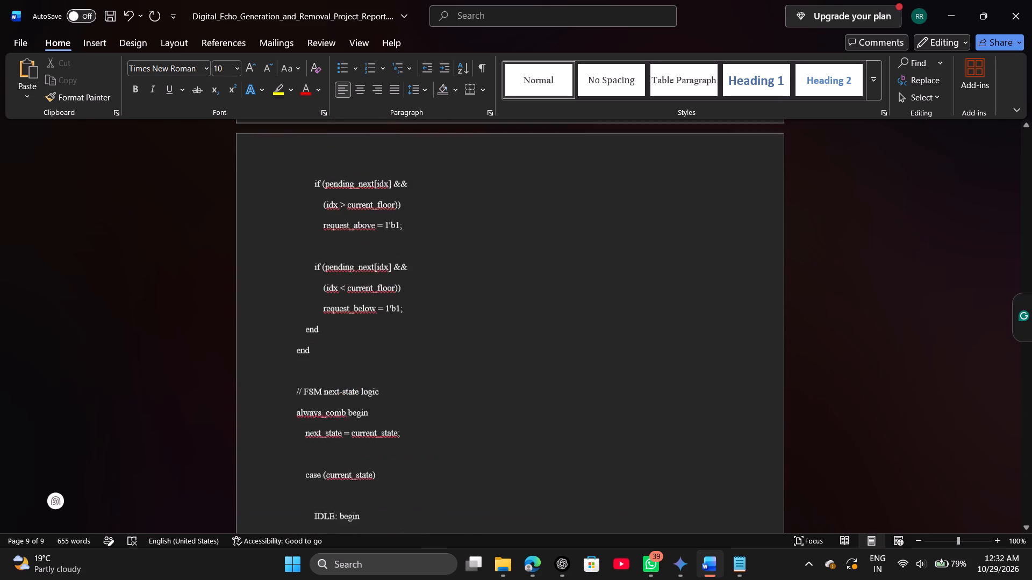
scroll(414, 213, up, 6)
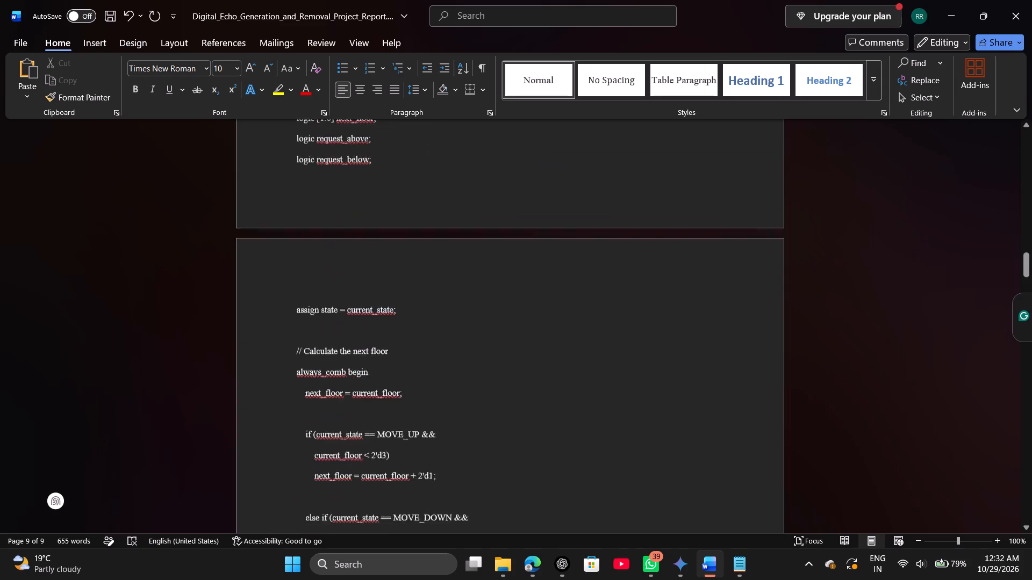
scroll(414, 213, up, 4)
scroll(414, 213, down, 1)
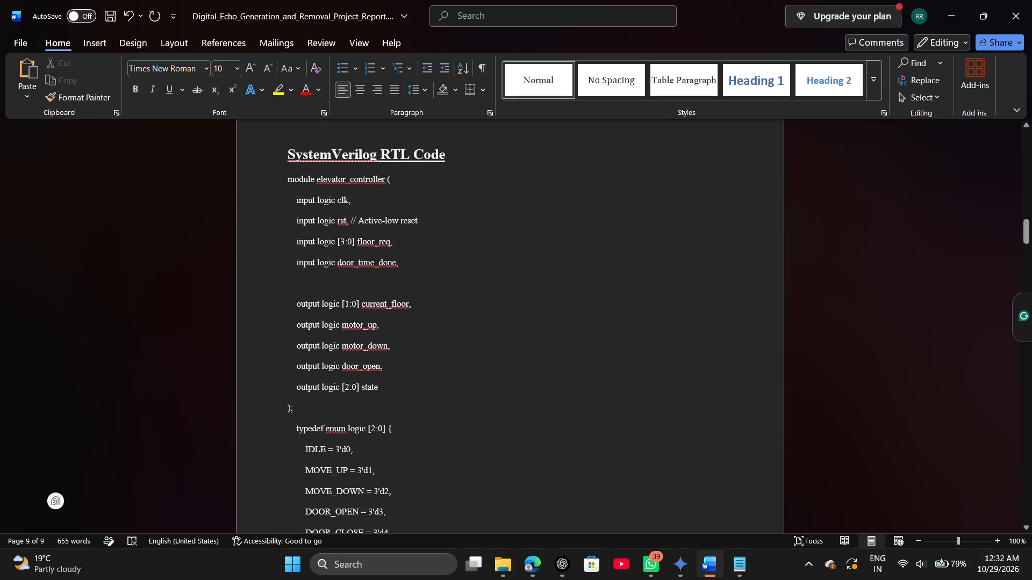
click(374, 288)
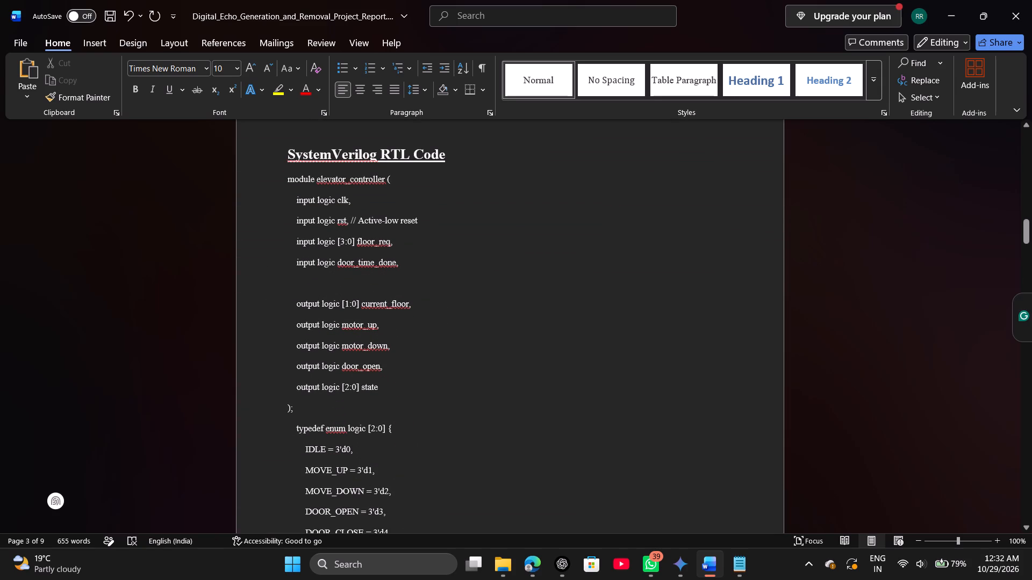
click(373, 299)
key(BackSpace)
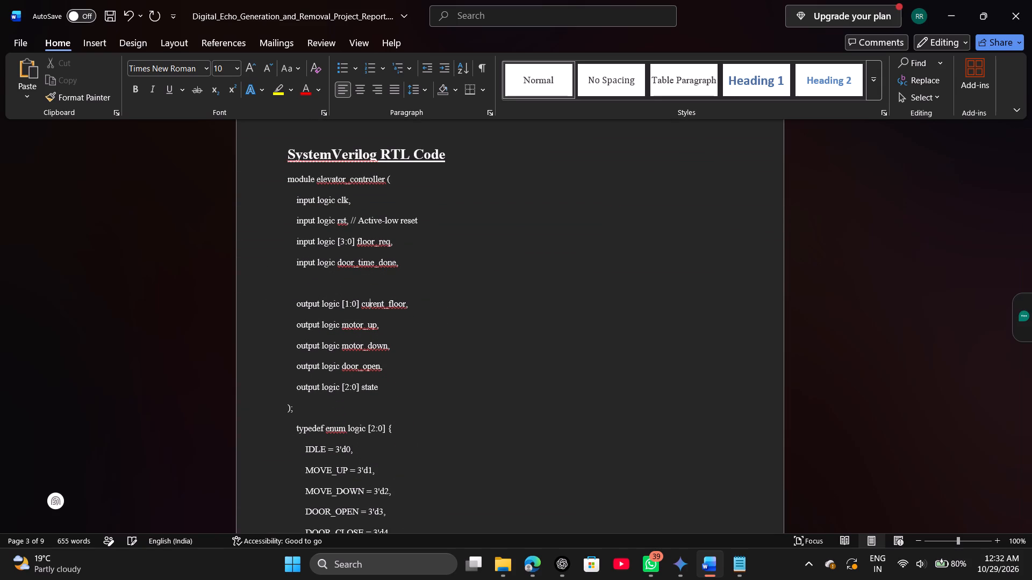
key(r)
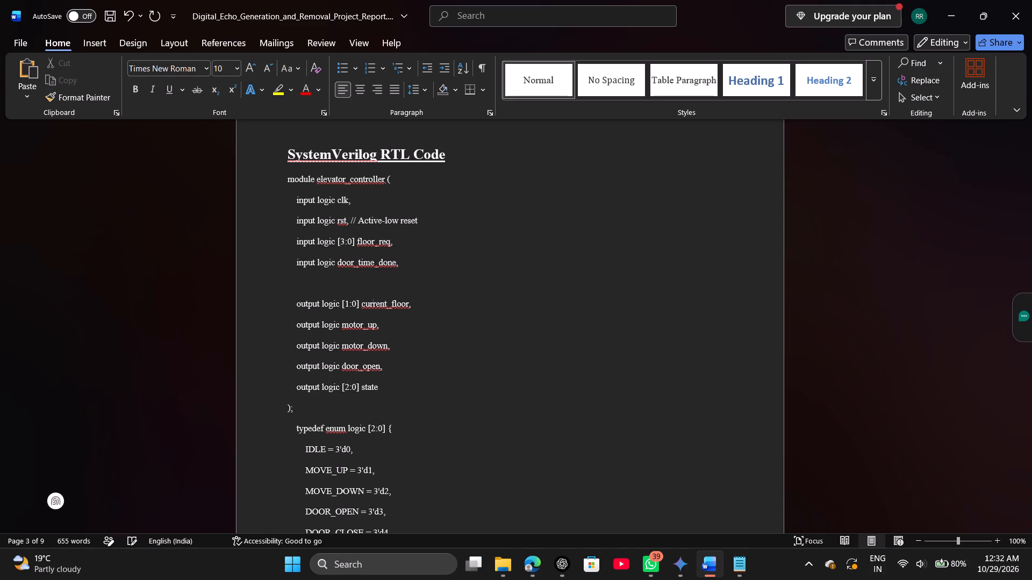
click(377, 291)
key(BackSpace)
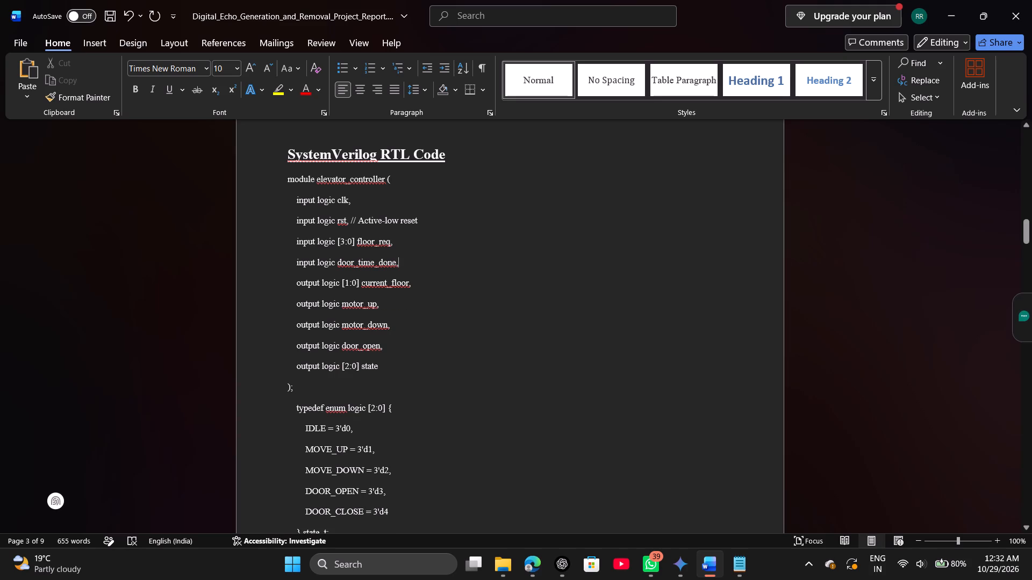
Set line spacing to 1.0 for the port list, from module elevator_controller through output logic [2:0] state.
drag(282, 180, 393, 370)
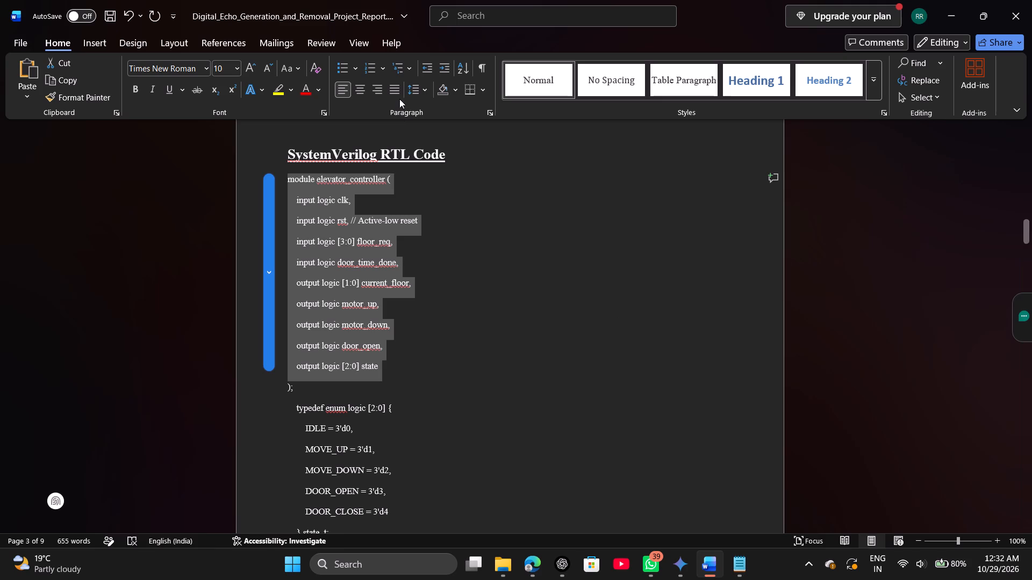
click(430, 95)
click(432, 110)
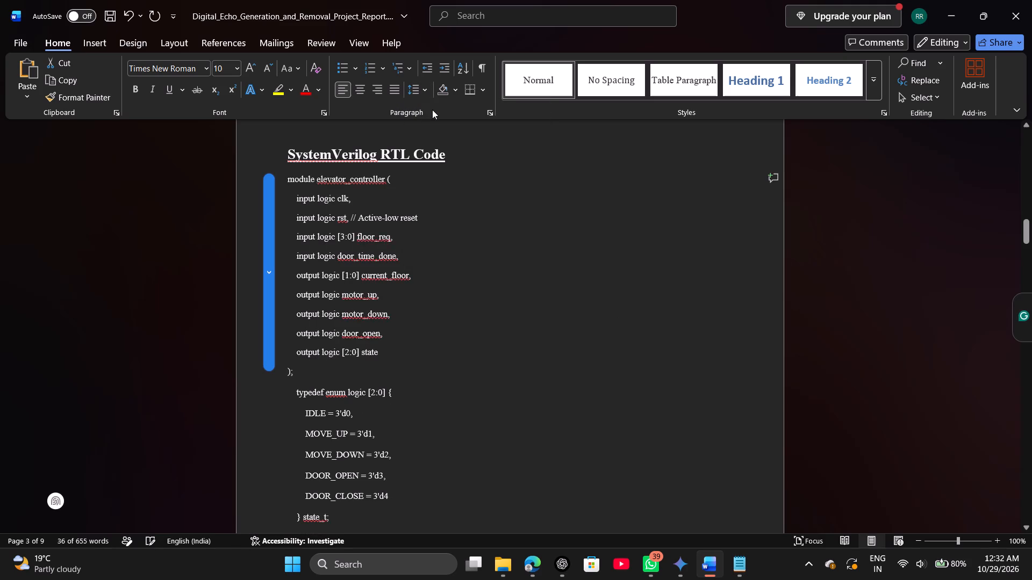
click(459, 225)
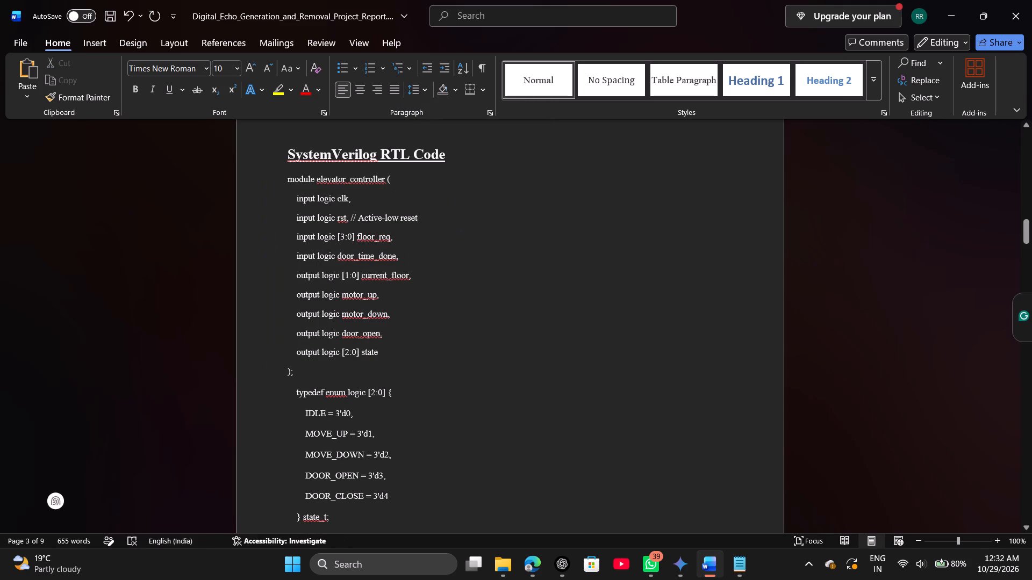
Set line spacing to 1.0 for the code from typedef enum logic [2:0] through assign state = current_state.
scroll(405, 295, down, 1)
drag(291, 248, 348, 253)
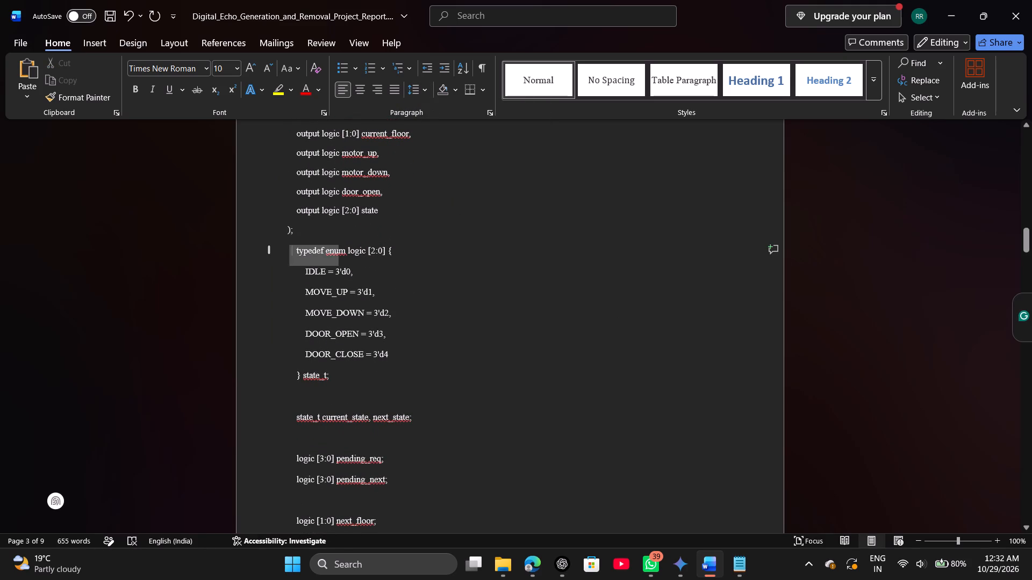
drag(348, 253, 406, 518)
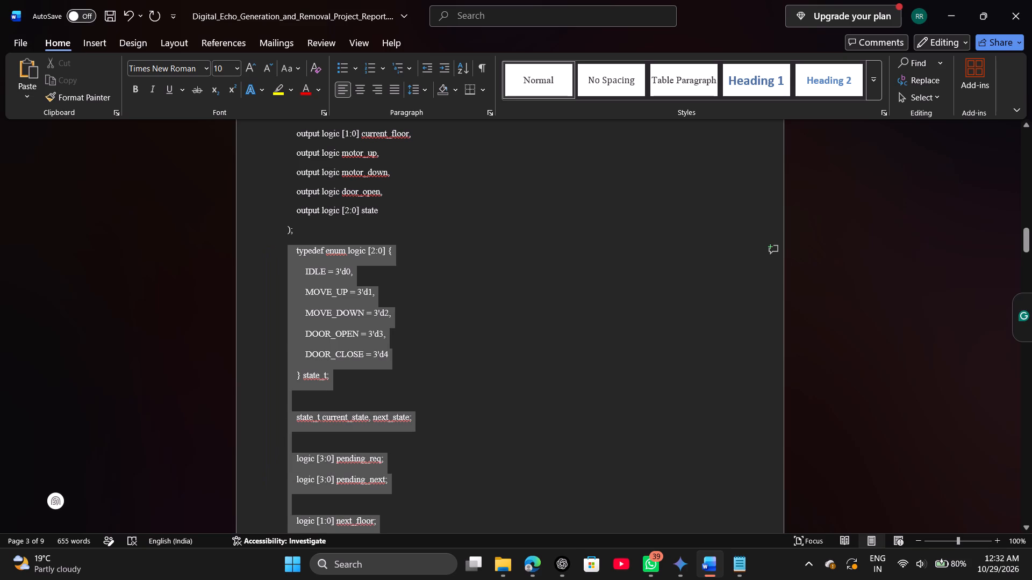
drag(406, 518, 406, 484)
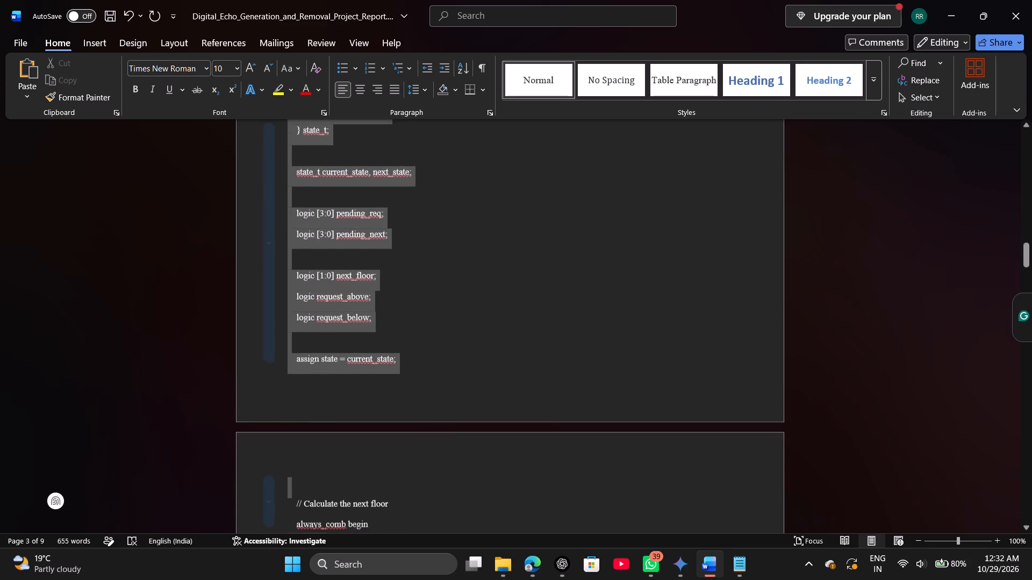
drag(406, 484, 400, 370)
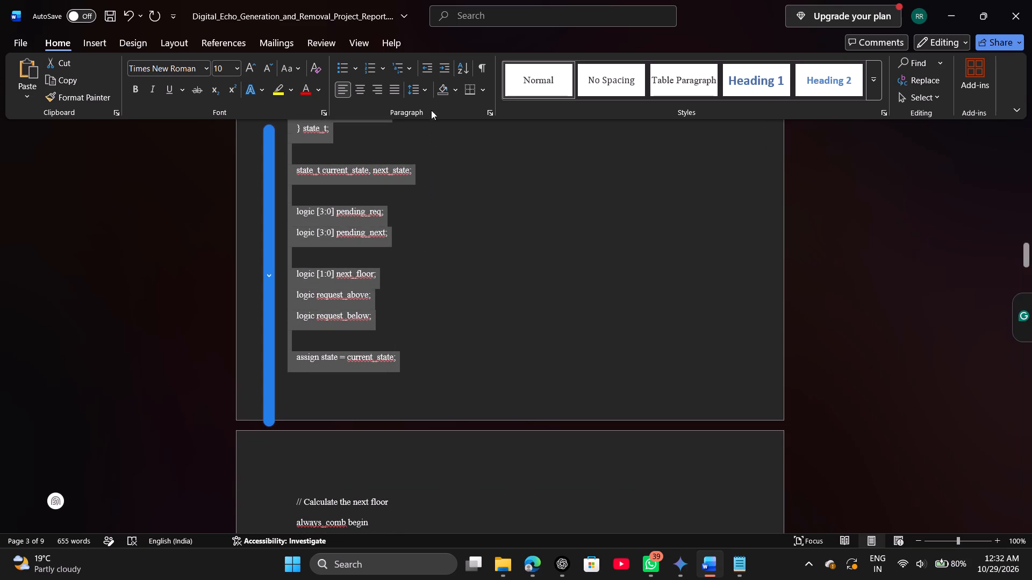
click(426, 90)
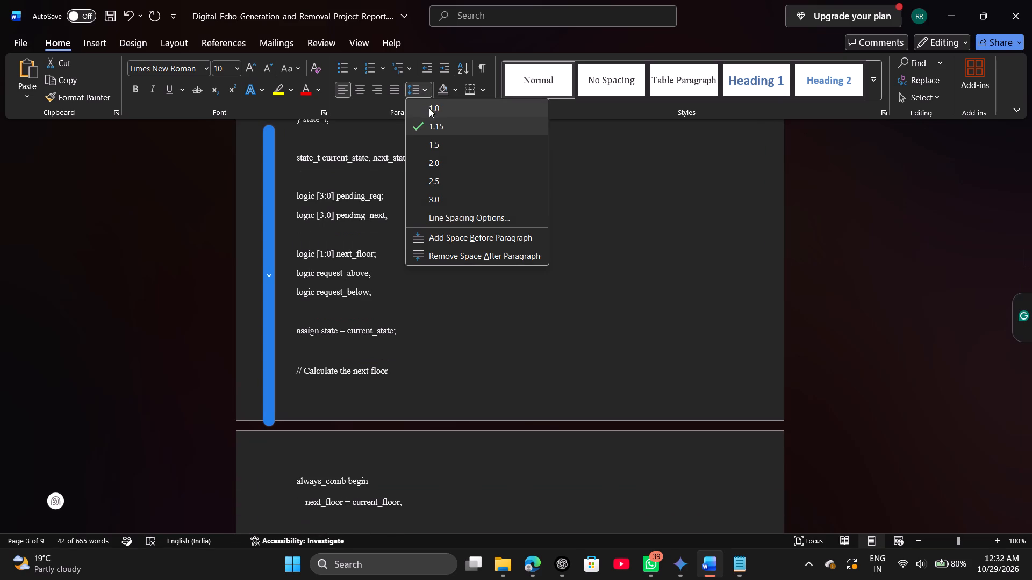
click(429, 108)
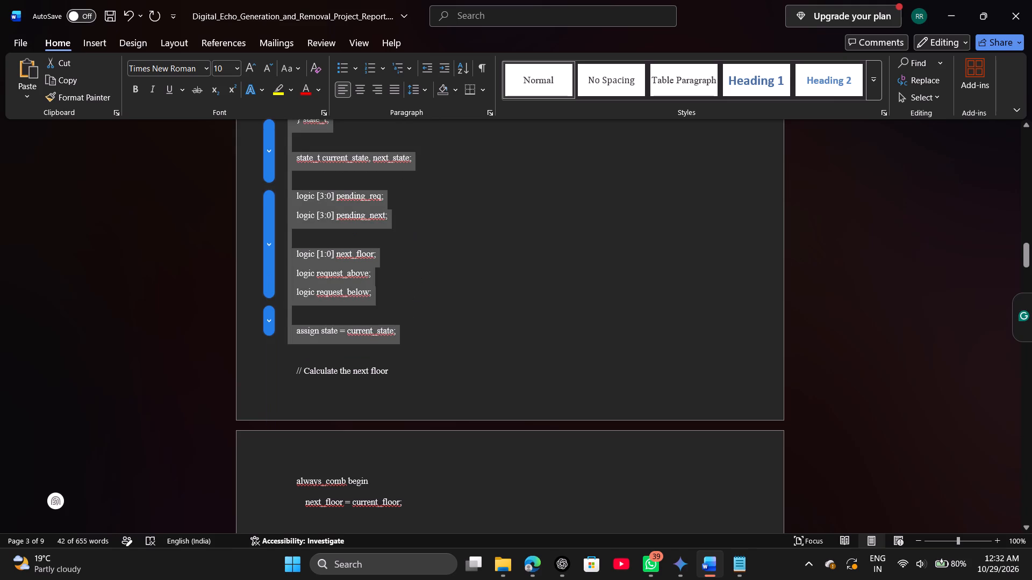
Delete the blank lines above the "Calculate the next floor" comment, the assign state line and the next_floor declaration.
click(365, 357)
key(BackSpace)
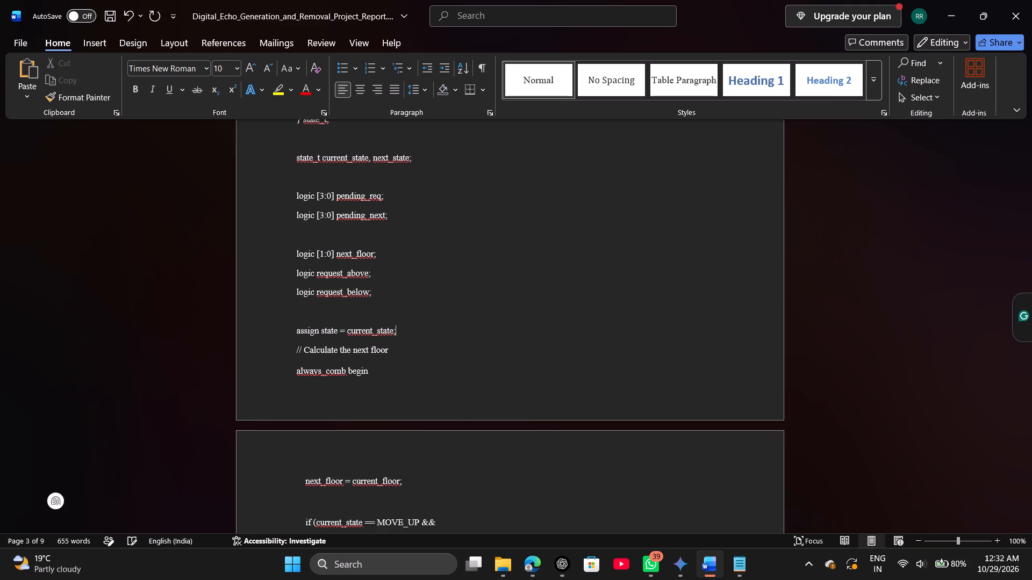
click(333, 320)
key(BackSpace)
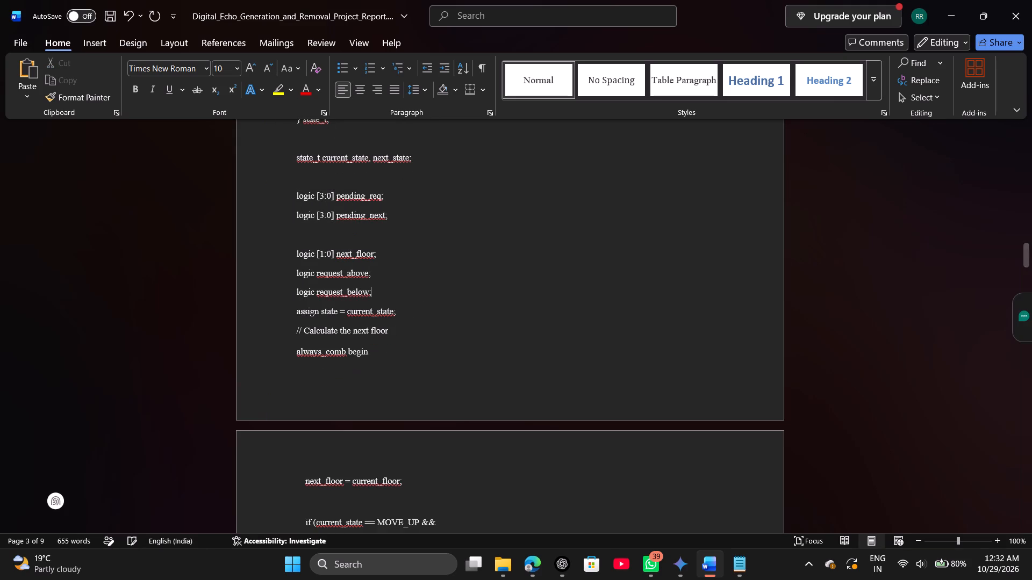
click(329, 235)
key(BackSpace)
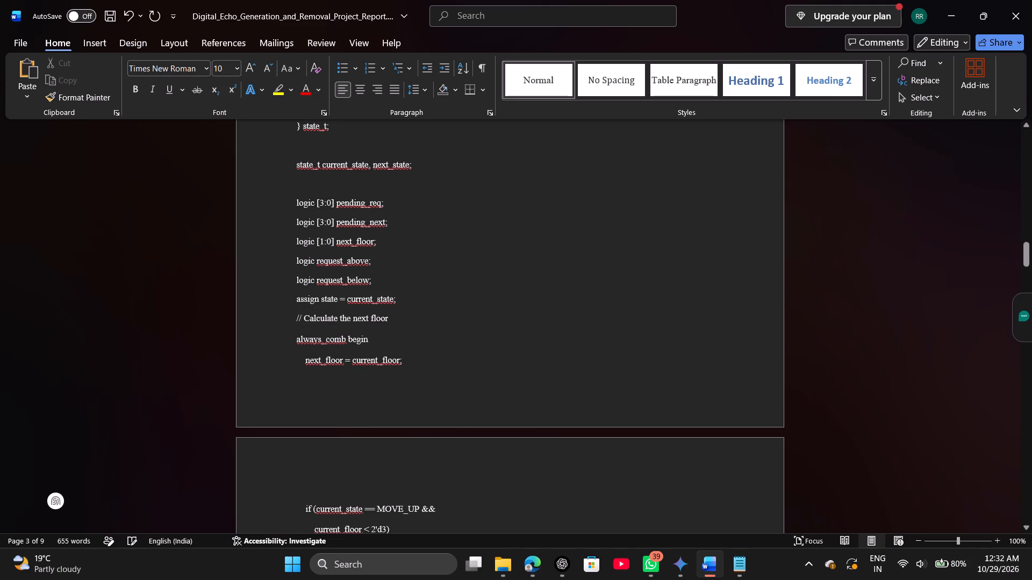
Delete the blank lines below and above the state_t current_state declaration and above the if (current_state == MOVE_UP) condition.
click(330, 201)
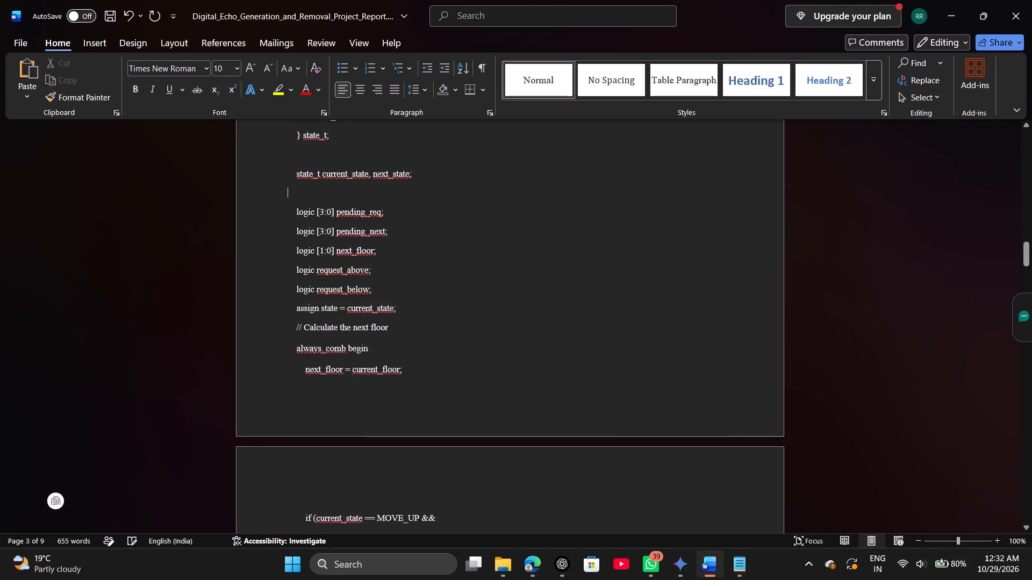
key(BackSpace)
scroll(330, 201, up, 1)
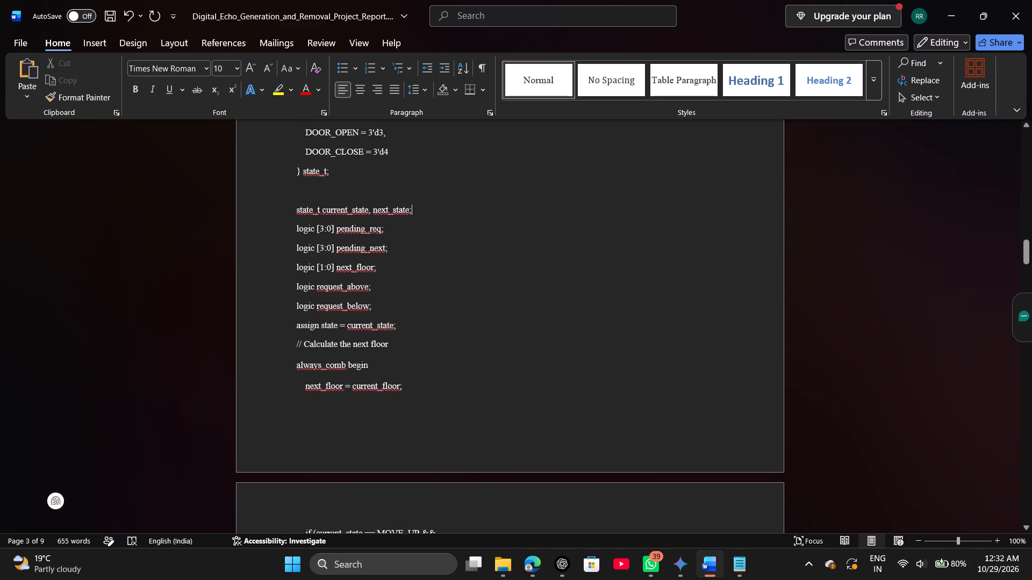
click(325, 194)
key(BackSpace)
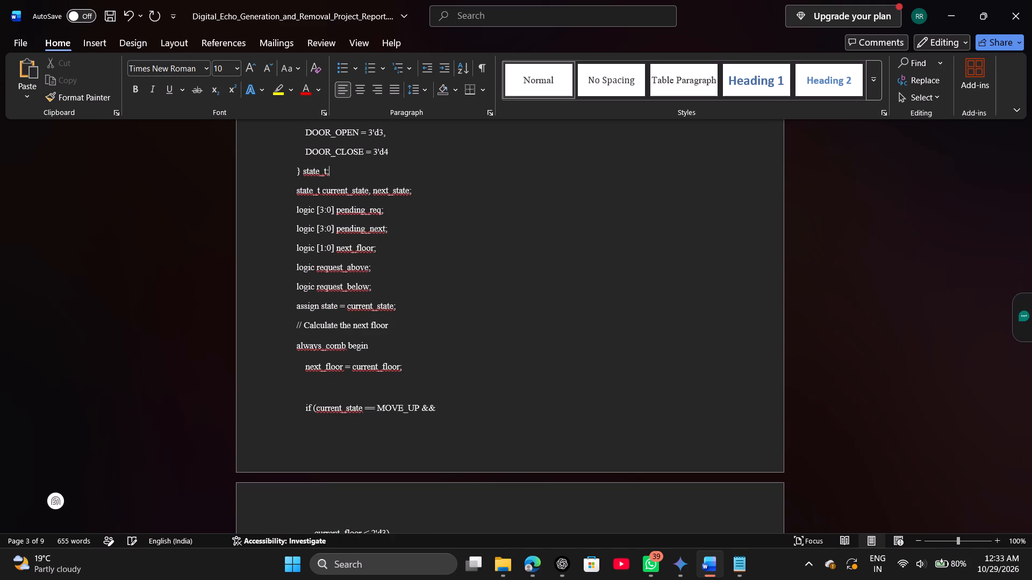
scroll(325, 194, up, 2)
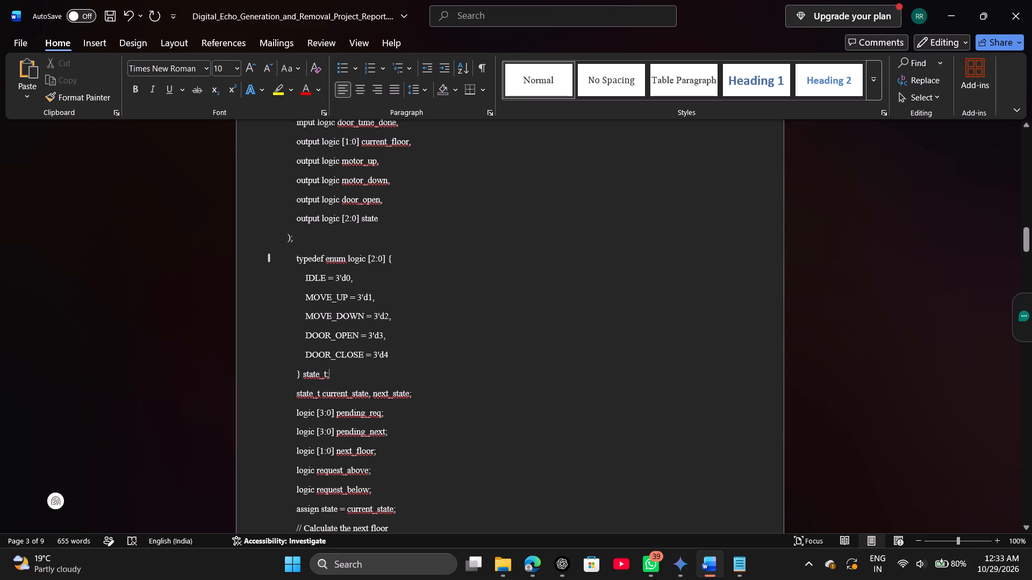
scroll(354, 383, down, 2)
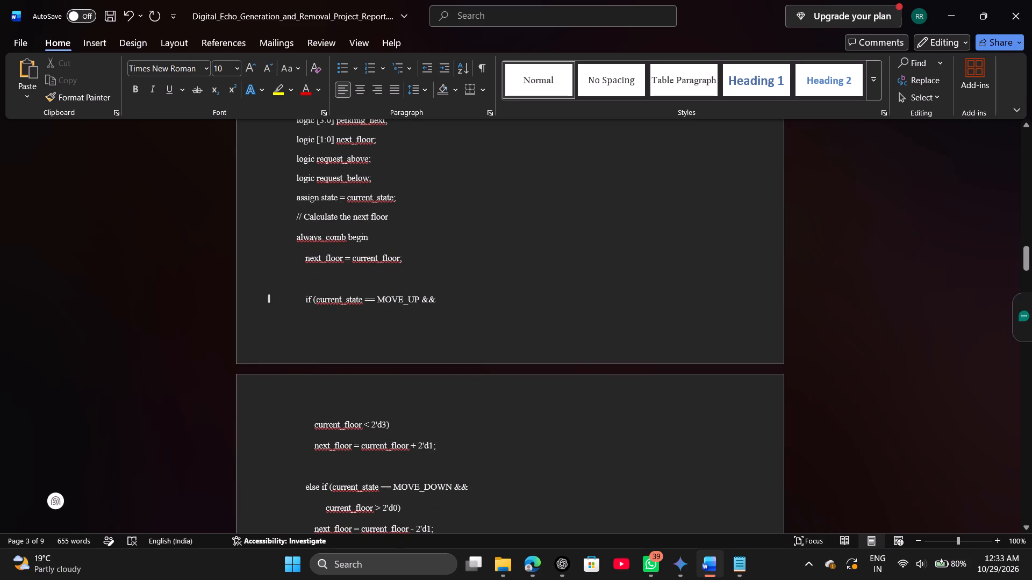
click(348, 292)
key(BackSpace)
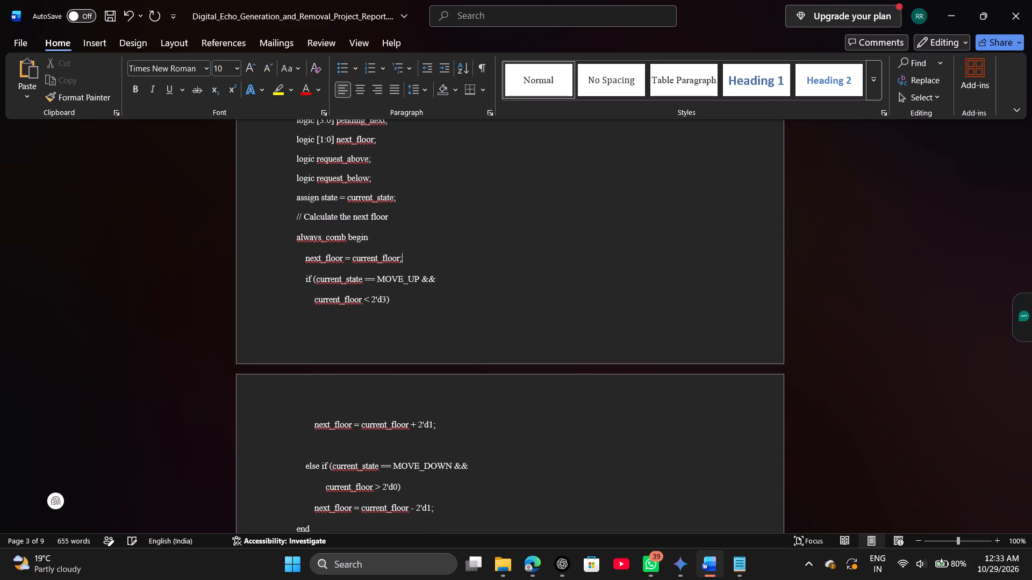
Set line spacing to 1.0 for the code from next_floor = current_floor + 2'd1 through the end before the "FSM next-state logic" comment.
scroll(365, 373, down, 1)
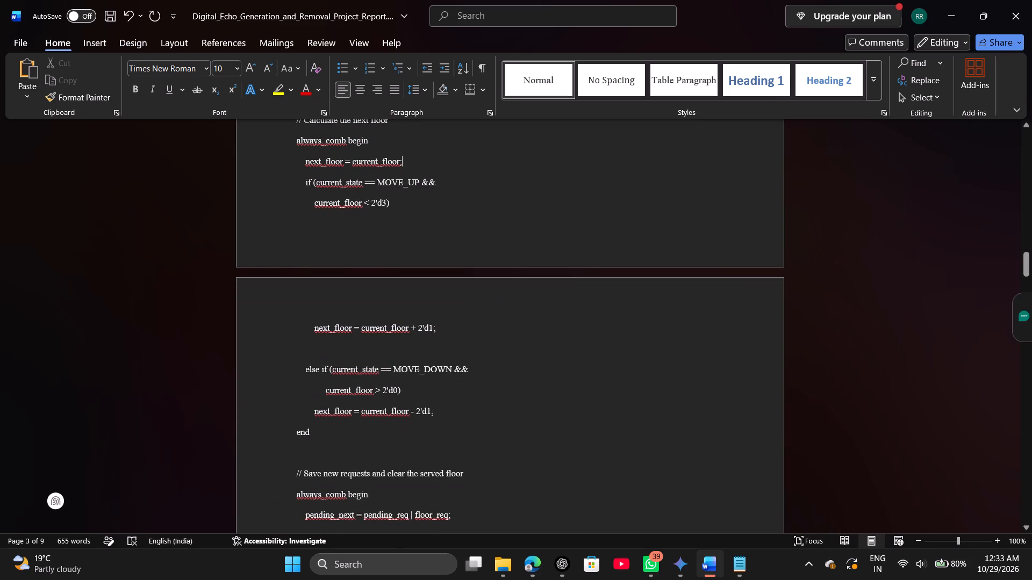
drag(311, 322, 466, 579)
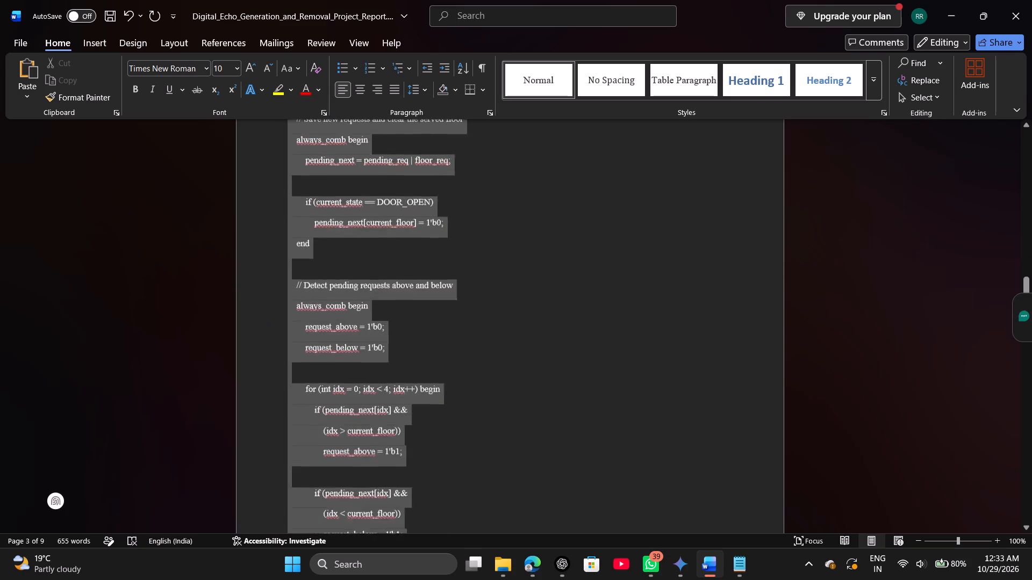
drag(466, 579, 325, 173)
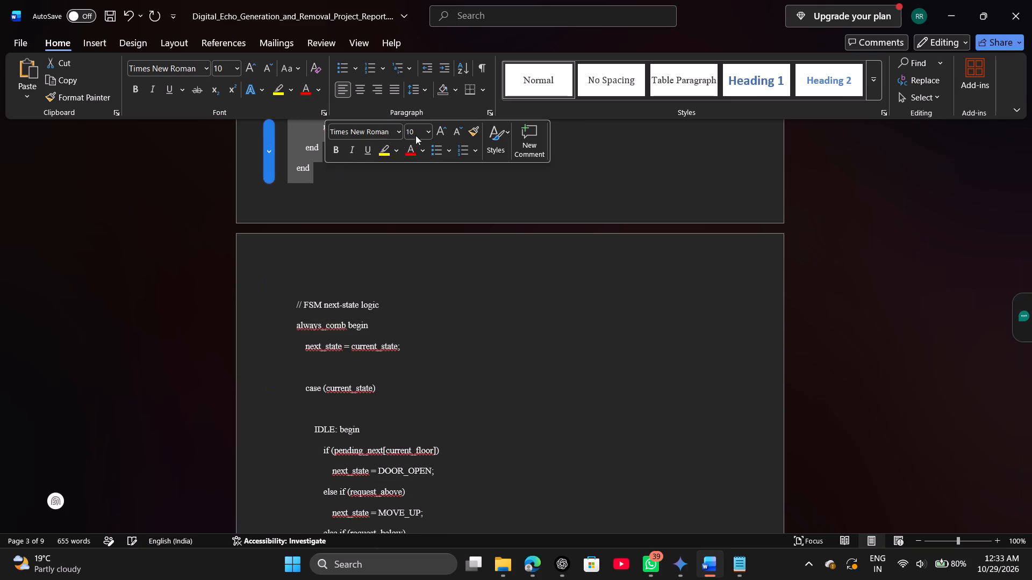
click(420, 90)
click(429, 110)
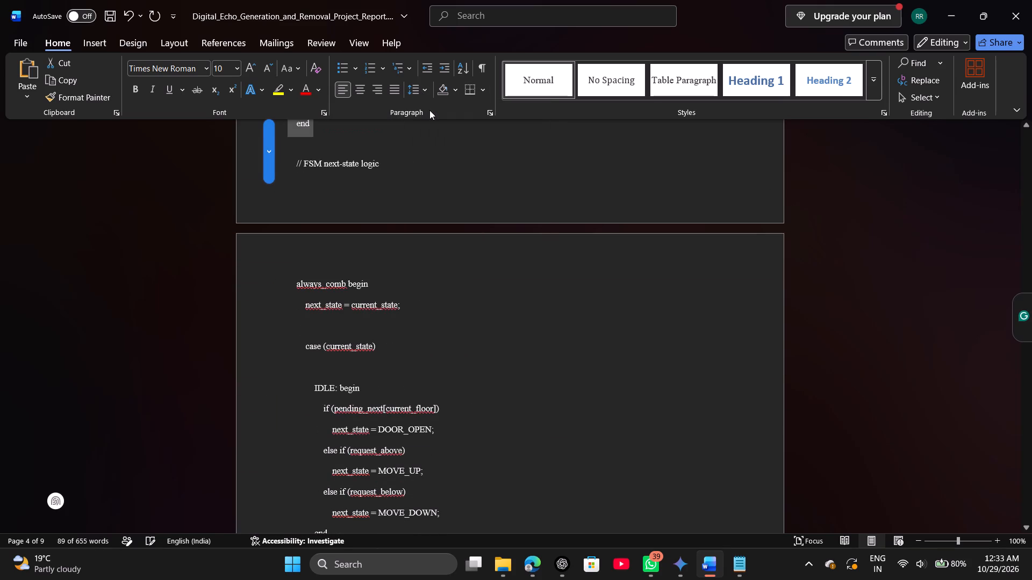
scroll(392, 197, up, 1)
click(434, 201)
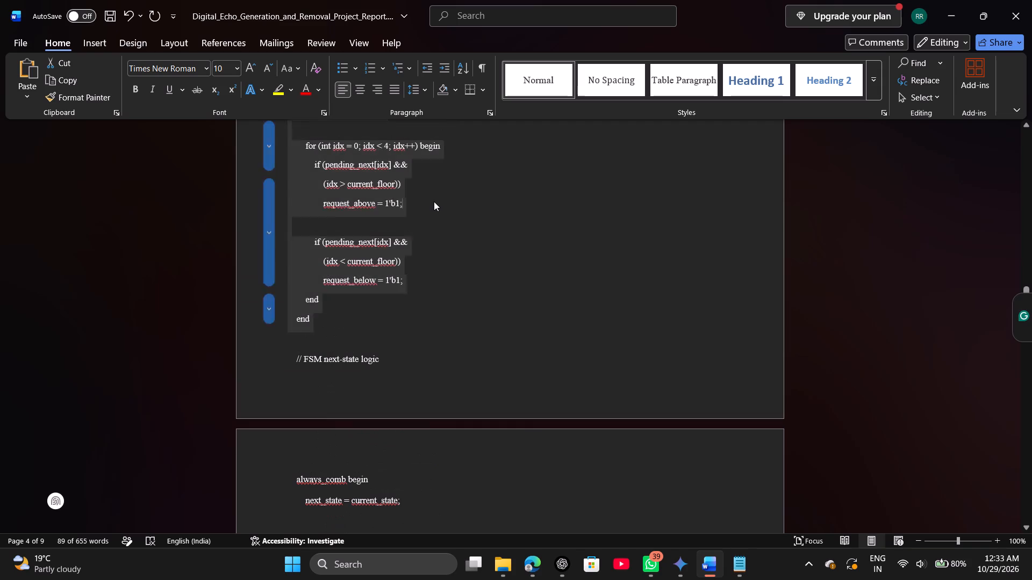
Delete the blank lines above else if MOVE_DOWN, the "Save new requests" comment, if DOOR_OPEN and the "Detect pending requests" comment.
scroll(434, 201, up, 3)
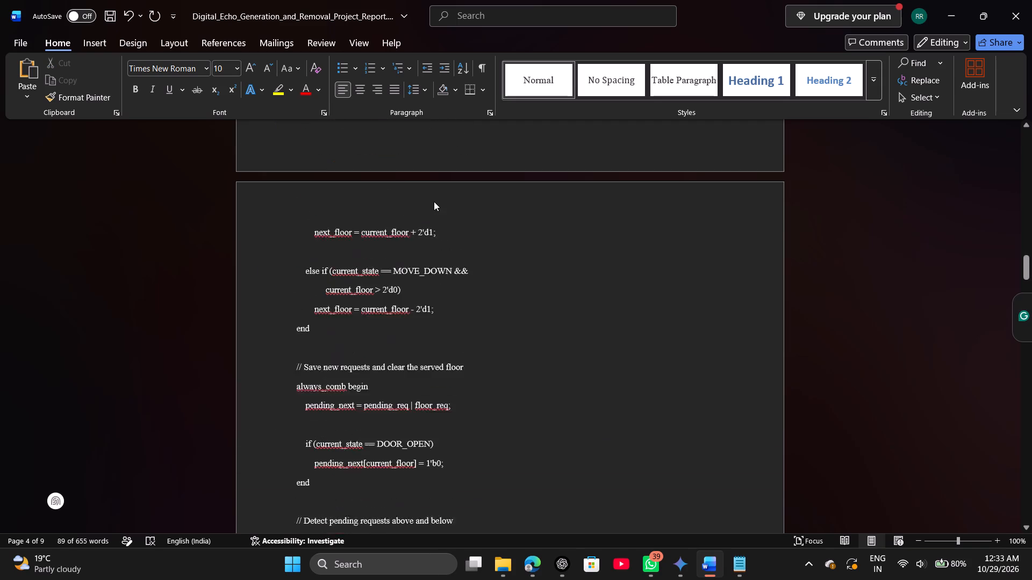
scroll(434, 201, up, 1)
click(378, 311)
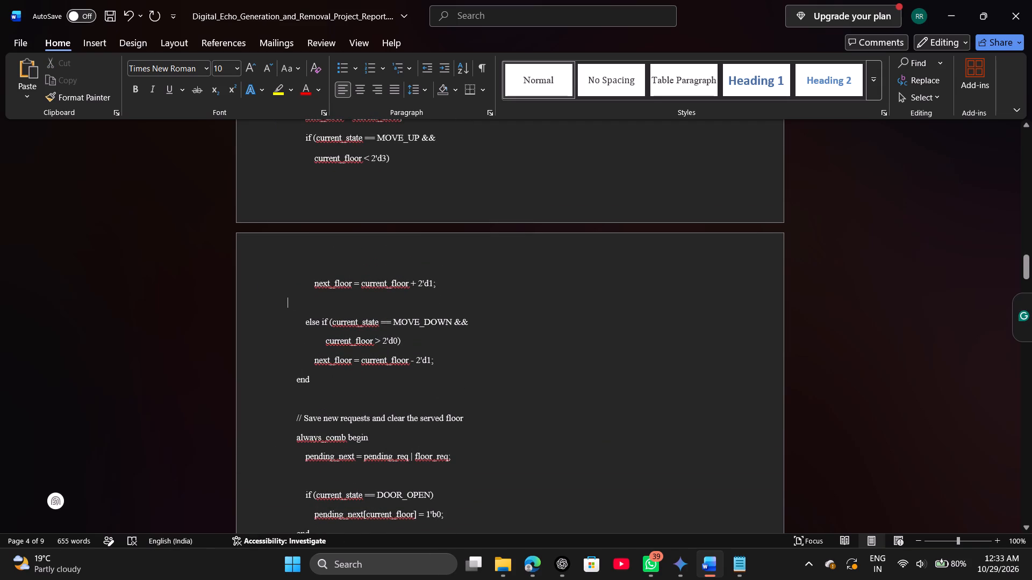
key(BackSpace)
click(378, 376)
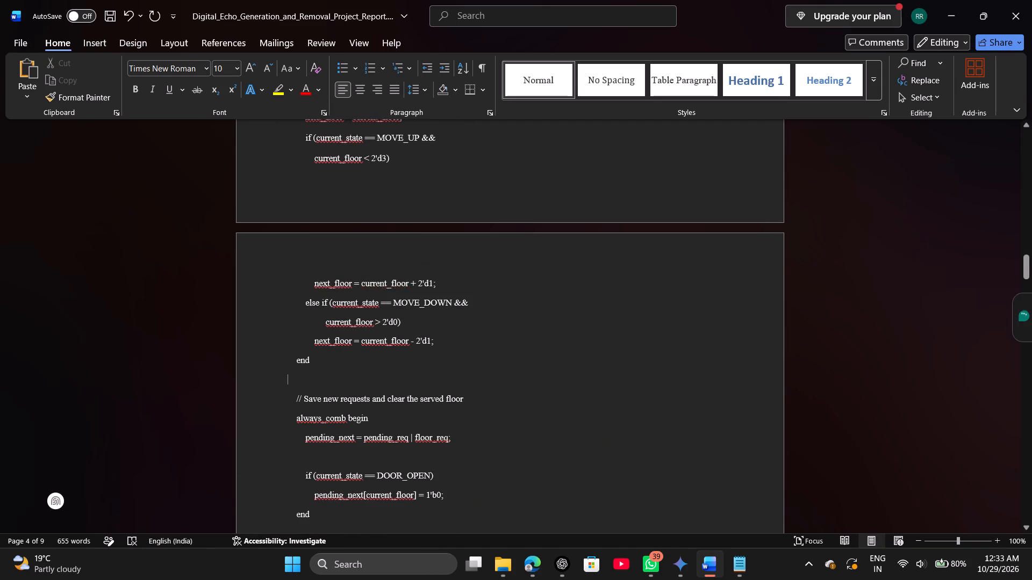
key(BackSpace)
scroll(378, 408, down, 1)
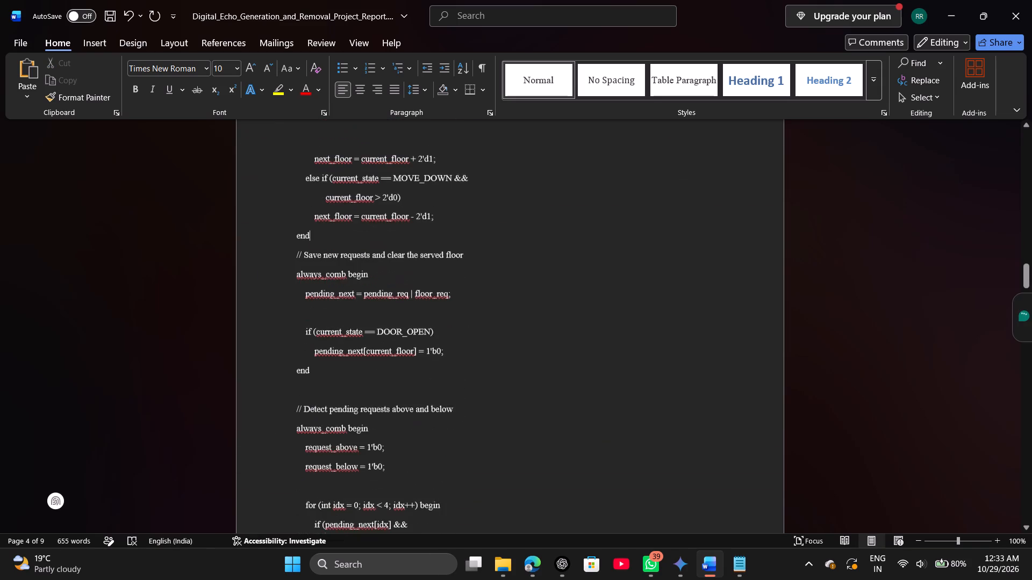
click(365, 300)
key(BackSpace)
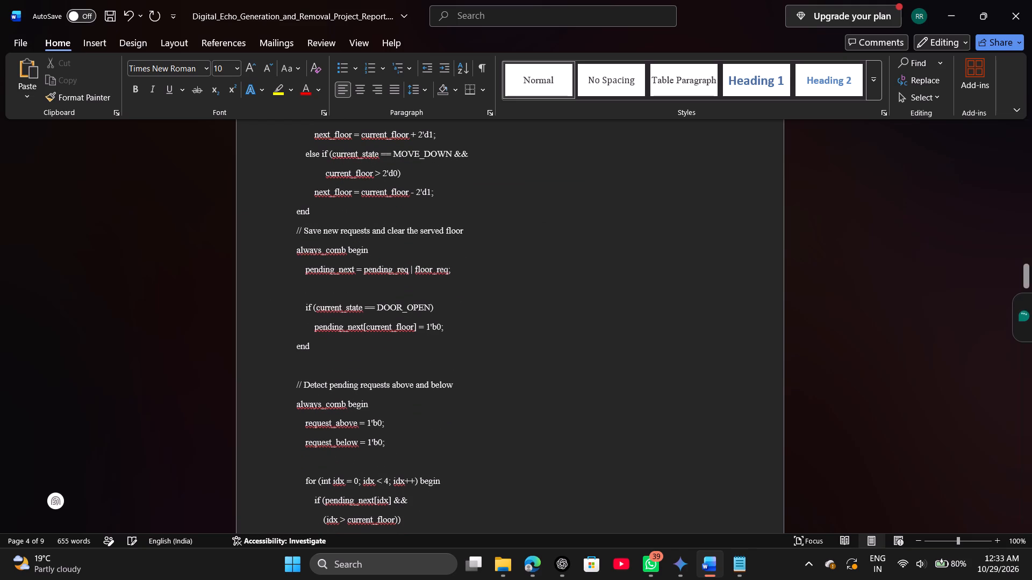
click(359, 350)
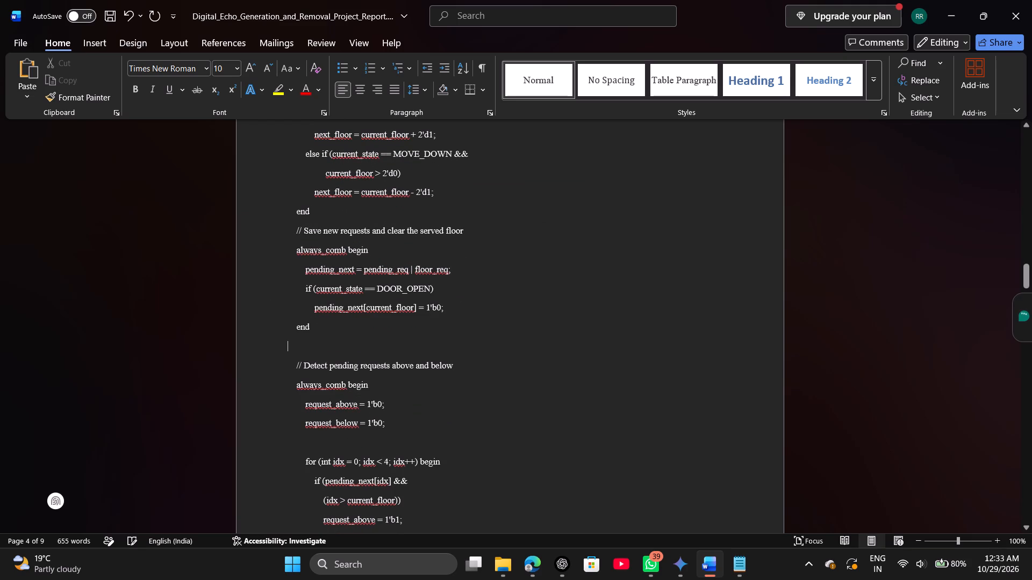
key(BackSpace)
Delete the blank lines above the for loop, its second if (pending_next[idx]) condition and the "FSM next-state logic" comment.
click(367, 421)
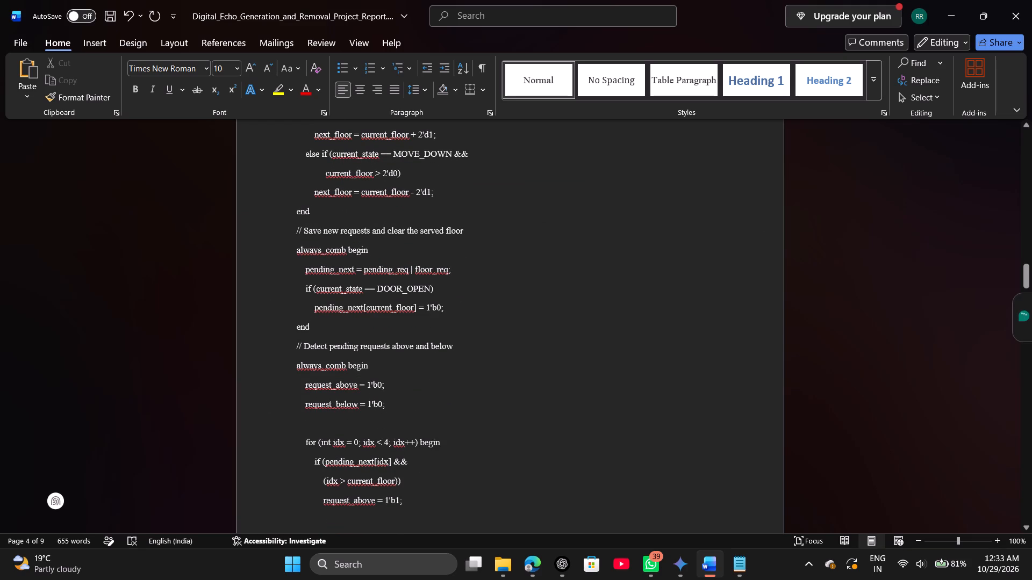
key(BackSpace)
scroll(367, 421, down, 2)
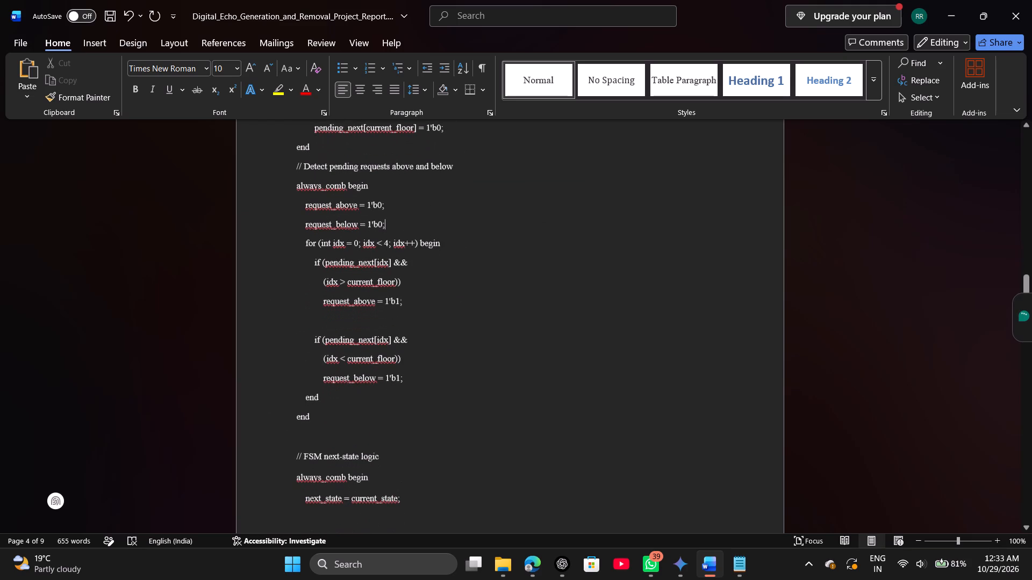
click(359, 327)
key(BackSpace)
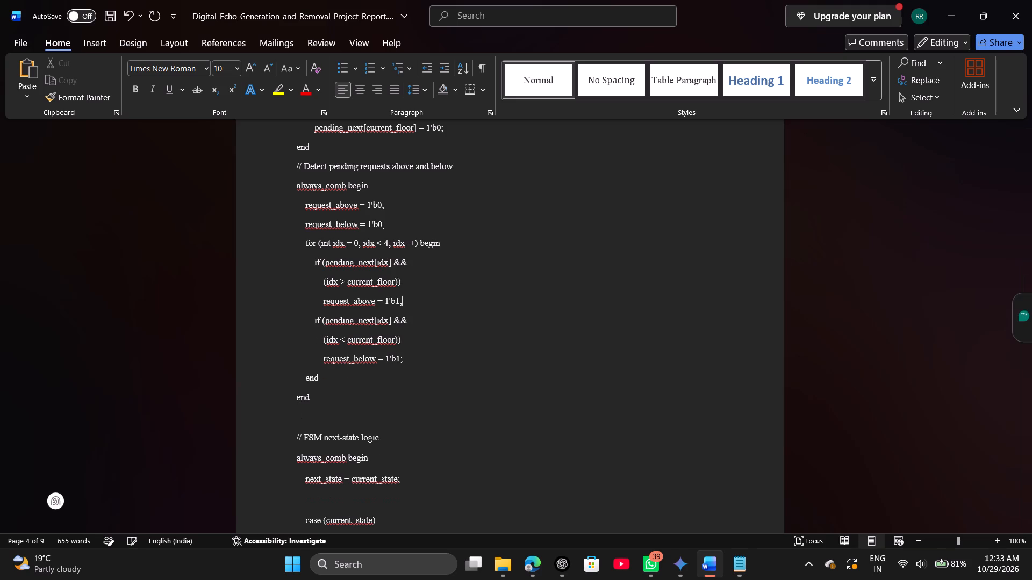
click(341, 427)
key(BackSpace)
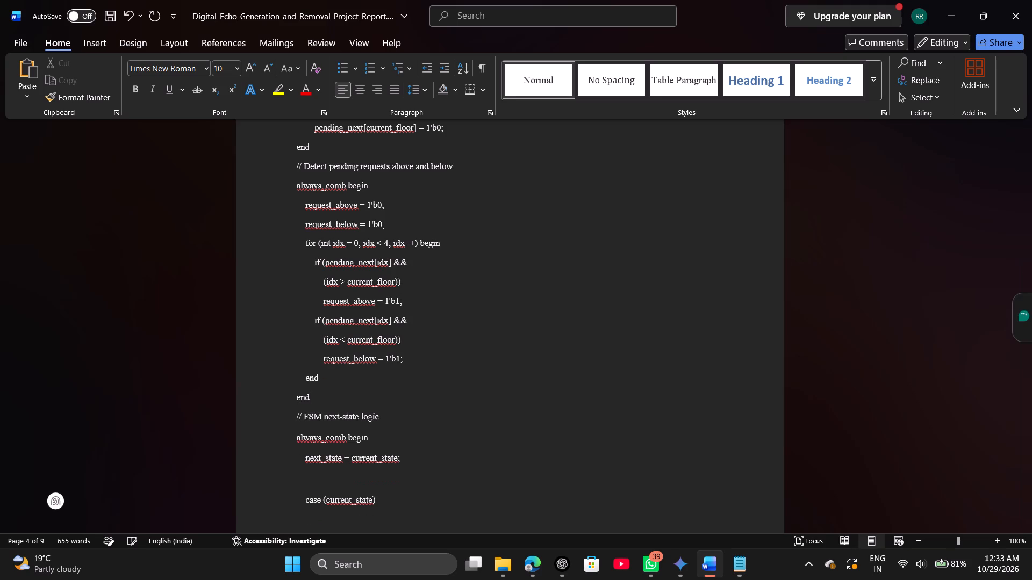
Delete the blank lines above case (current_state) and above IDLE: begin in the next-state logic.
scroll(341, 427, down, 1)
click(338, 332)
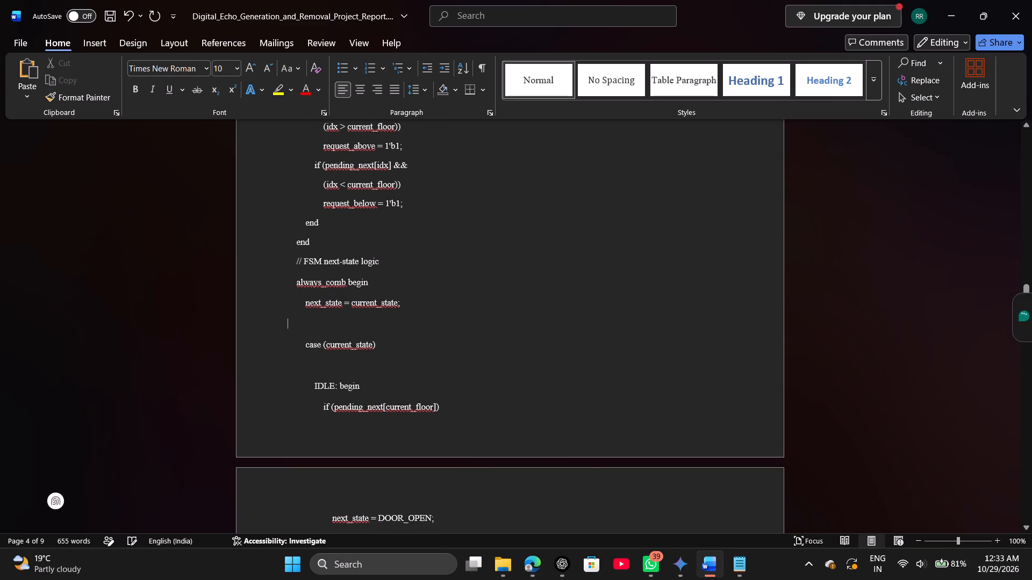
key(BackSpace)
click(341, 358)
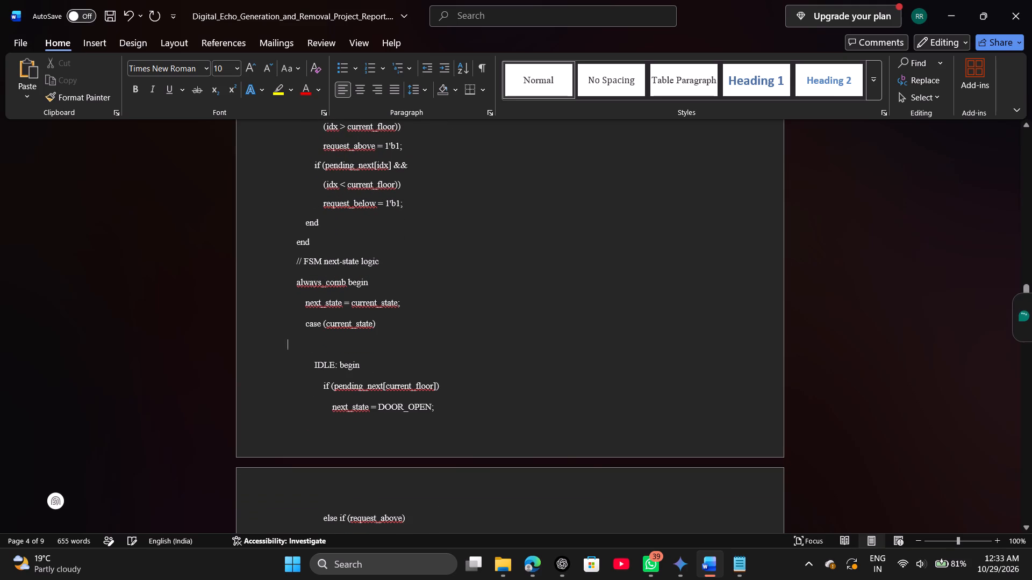
key(BackSpace)
Set line spacing to 1.0 from next_state = MOVE_UP in the IDLE case through the nested next_state = DOOR_OPEN in the MOVE_DOWN case.
scroll(343, 434, down, 1)
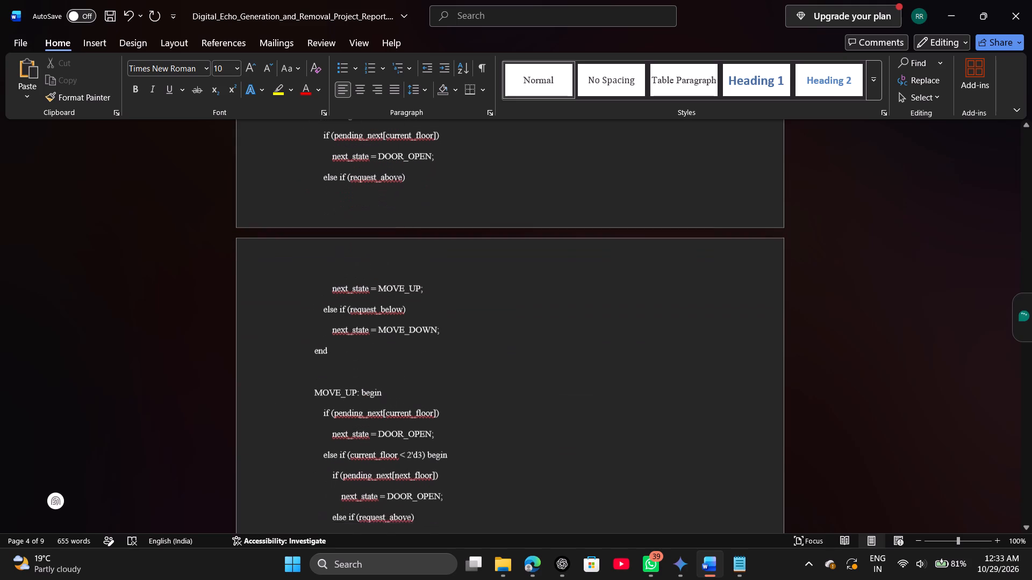
drag(328, 284, 398, 406)
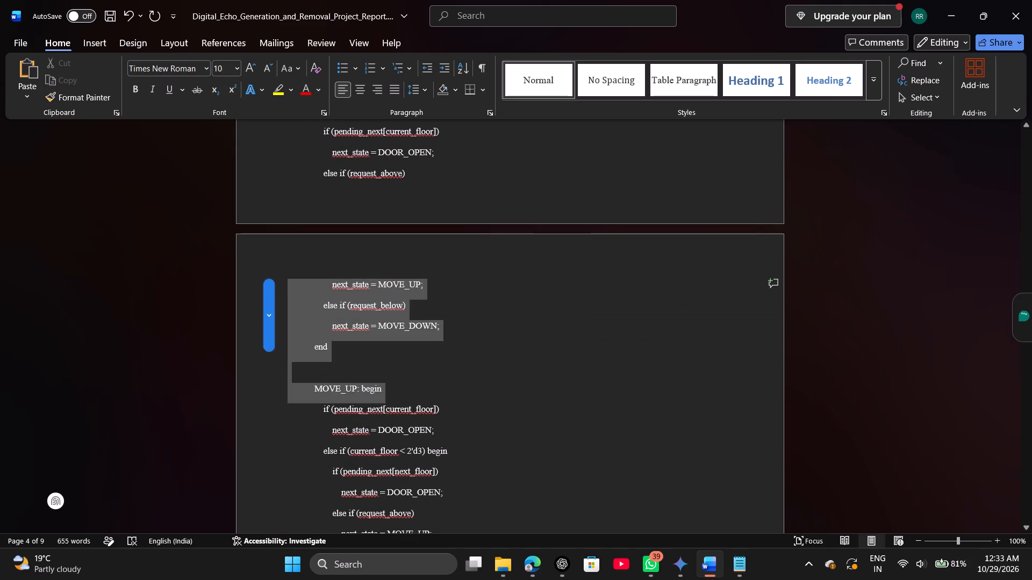
drag(398, 406, 458, 278)
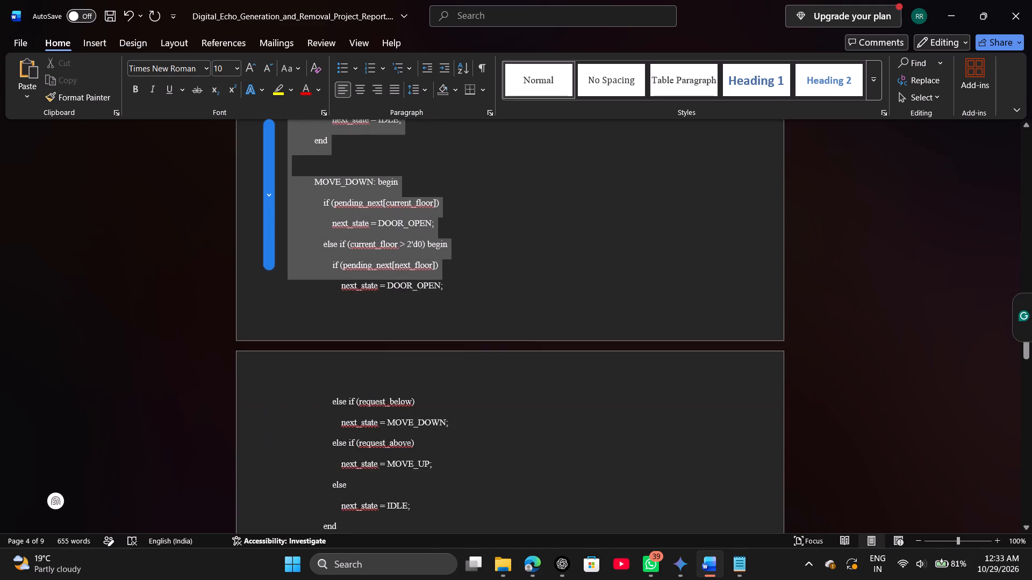
drag(458, 278, 453, 293)
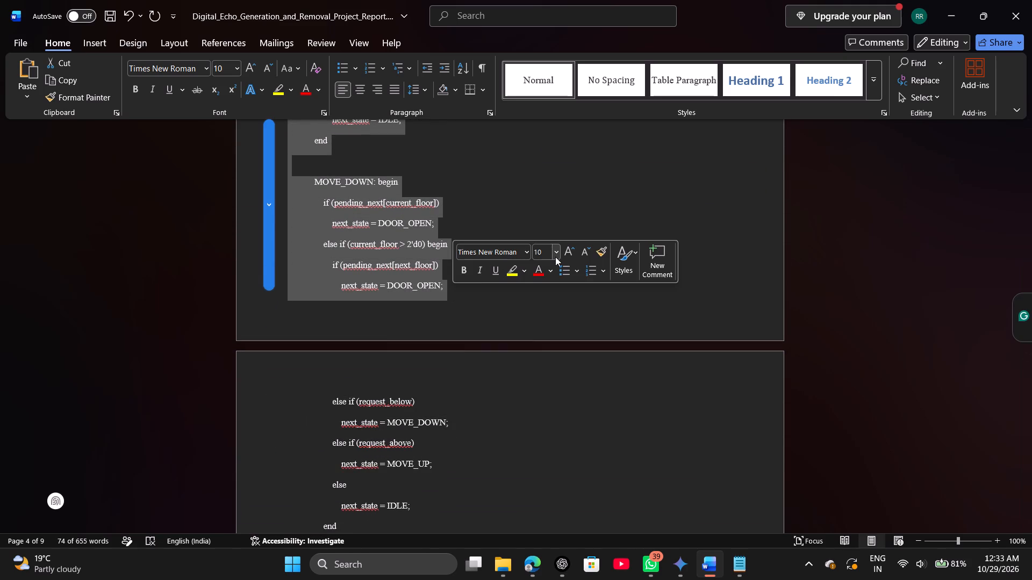
click(426, 91)
click(424, 107)
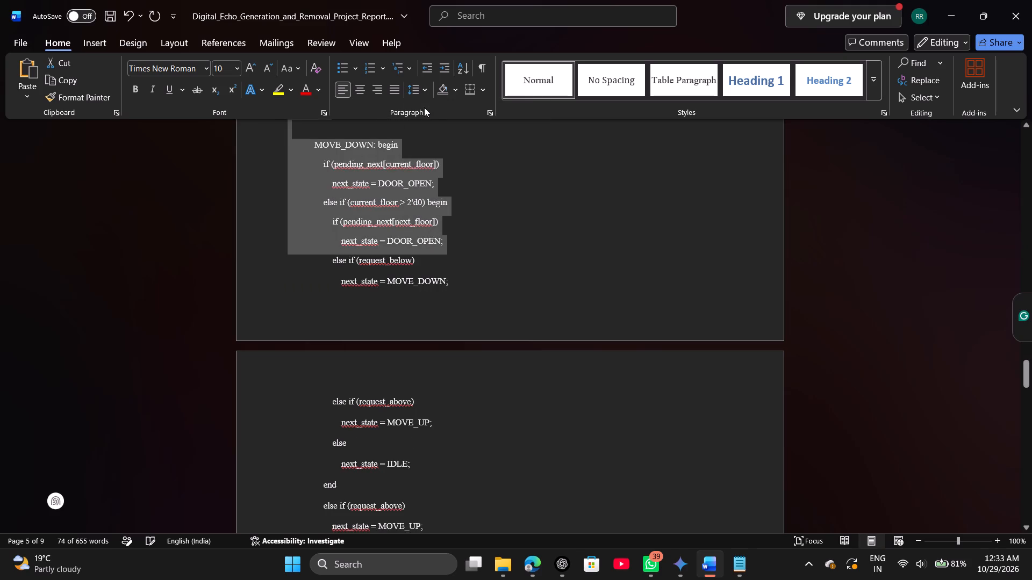
click(477, 215)
Delete the blank lines above MOVE_UP: begin and MOVE_DOWN: begin in the next-state case block.
scroll(477, 215, up, 4)
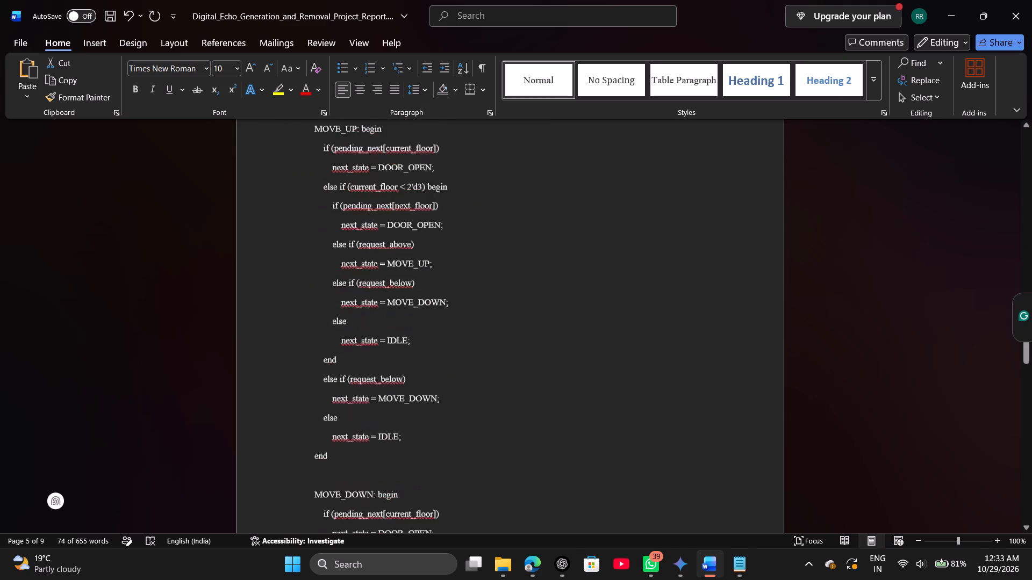
scroll(477, 215, up, 1)
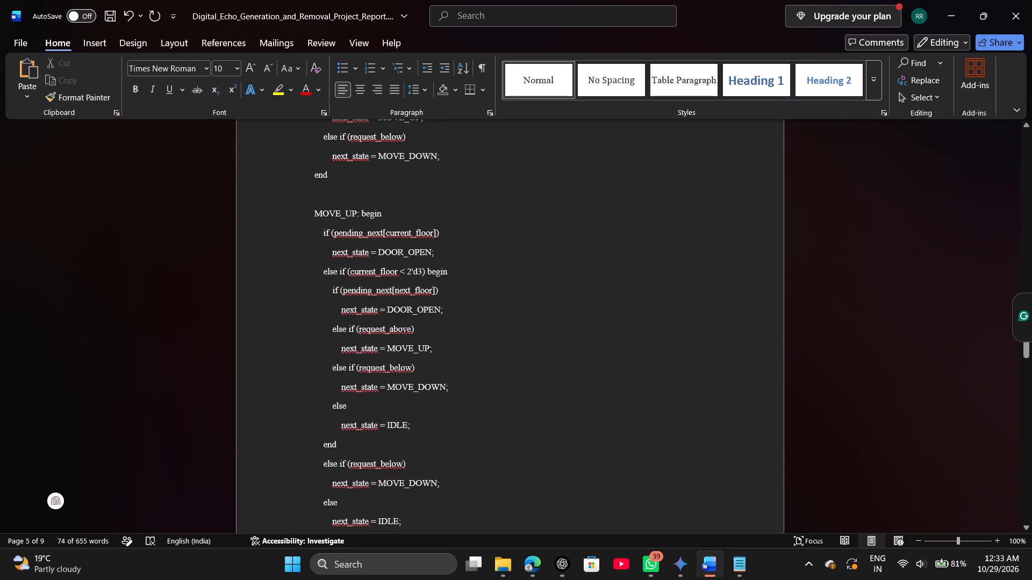
click(365, 204)
key(BackSpace)
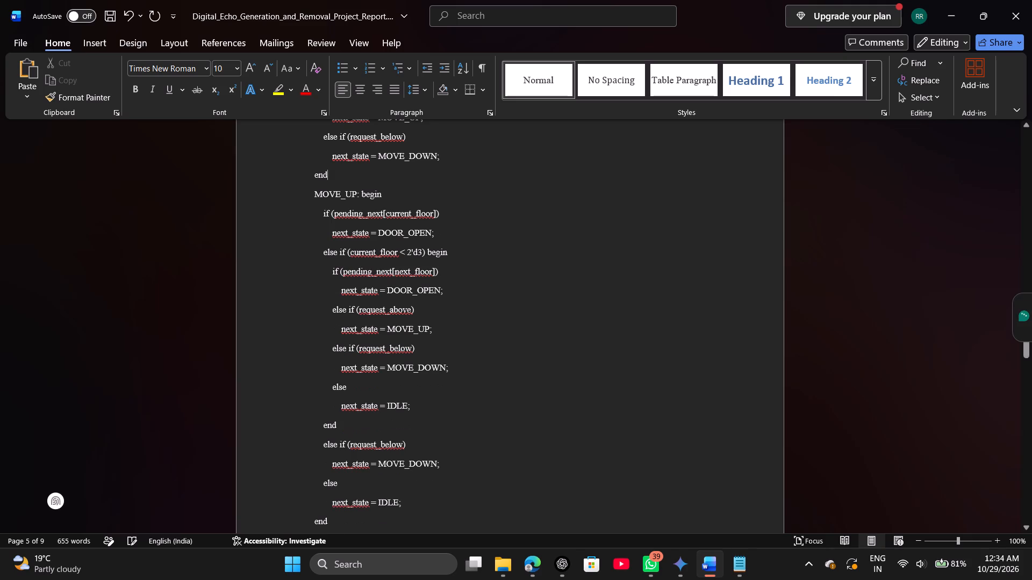
scroll(389, 289, down, 1)
click(377, 374)
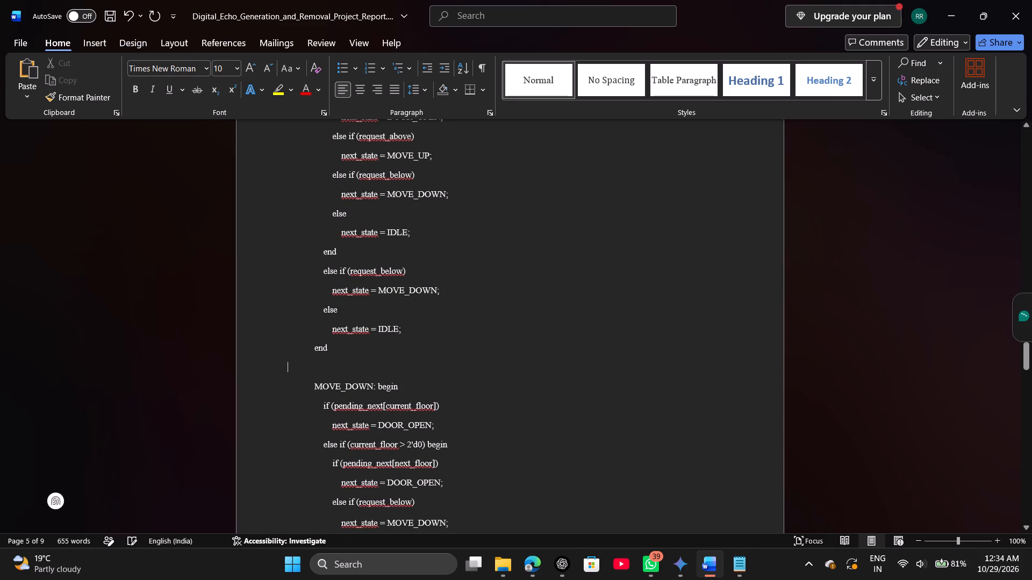
key(BackSpace)
Set line spacing to 1.0 from the nested else in the MOVE_DOWN case through the end that closes the next-state logic block.
scroll(377, 374, down, 2)
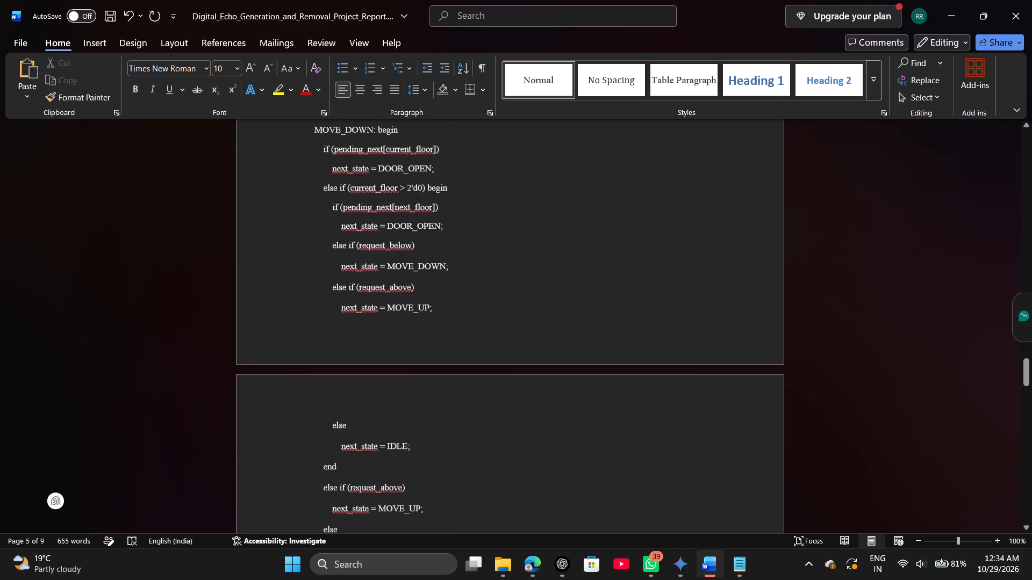
scroll(377, 374, down, 1)
drag(329, 203, 332, 273)
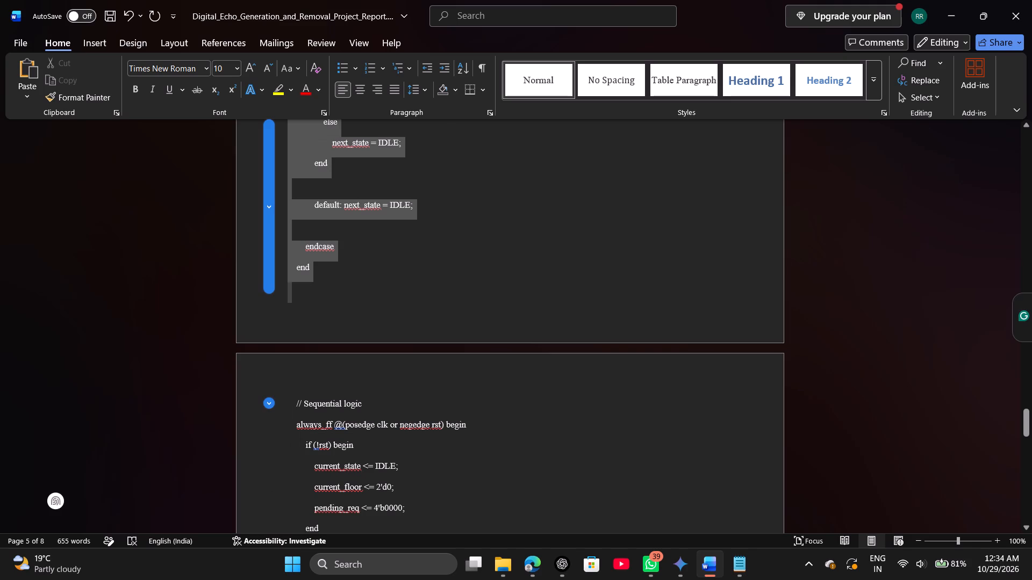
drag(332, 273, 331, 272)
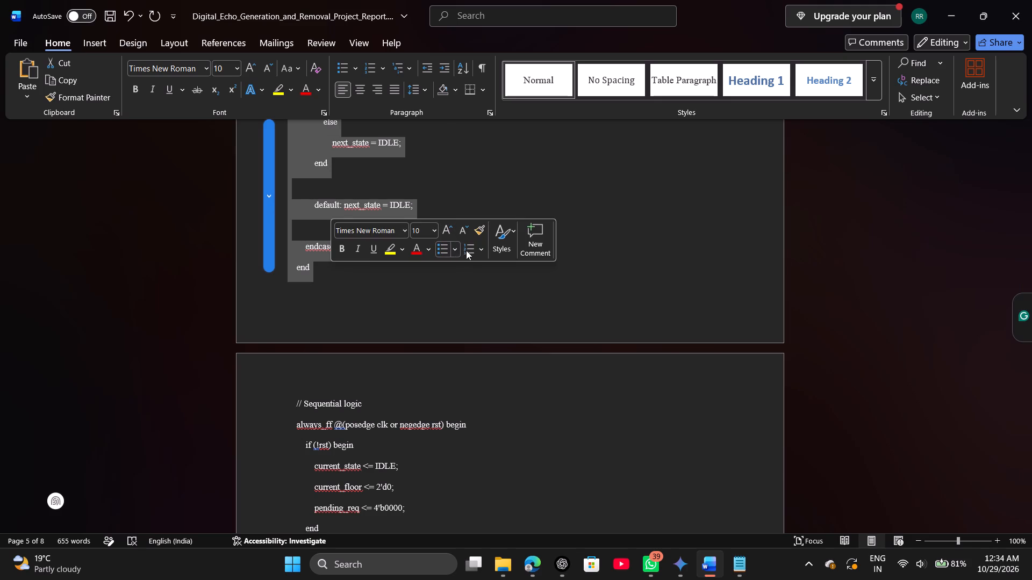
click(432, 89)
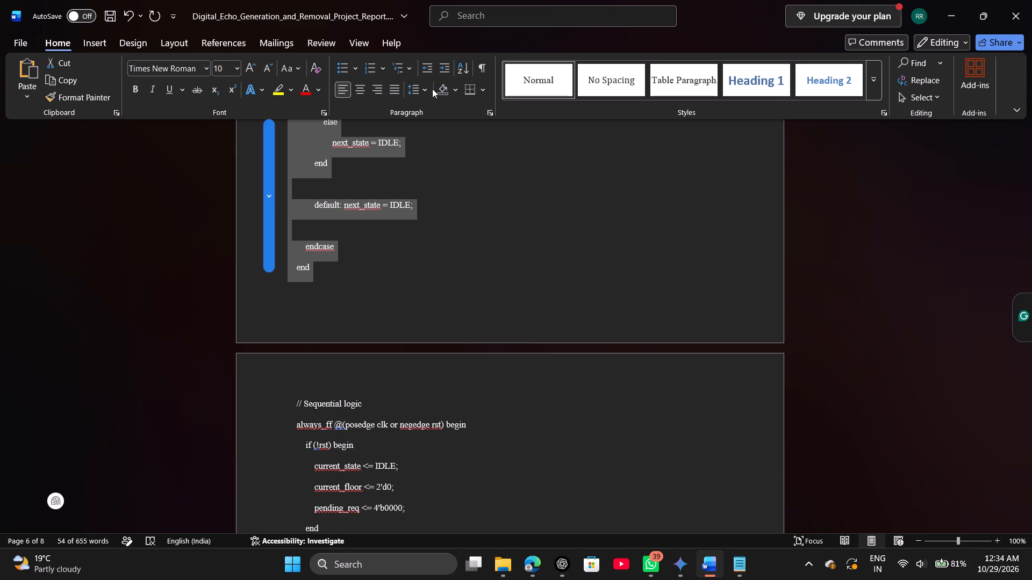
click(428, 89)
click(428, 110)
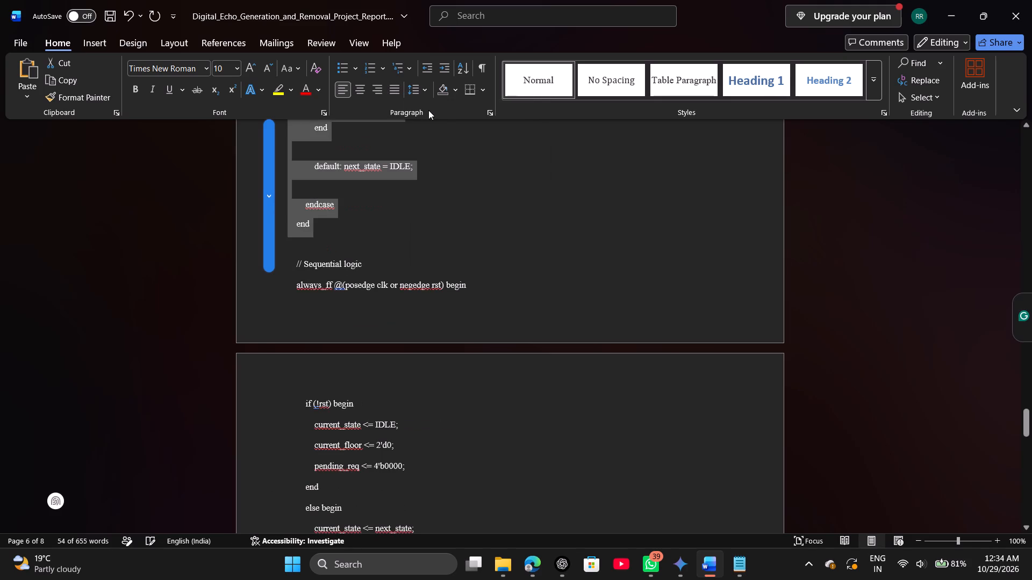
Delete the blank lines above the "// Sequential logic" comment, endcase and default: next_state = IDLE.
click(365, 246)
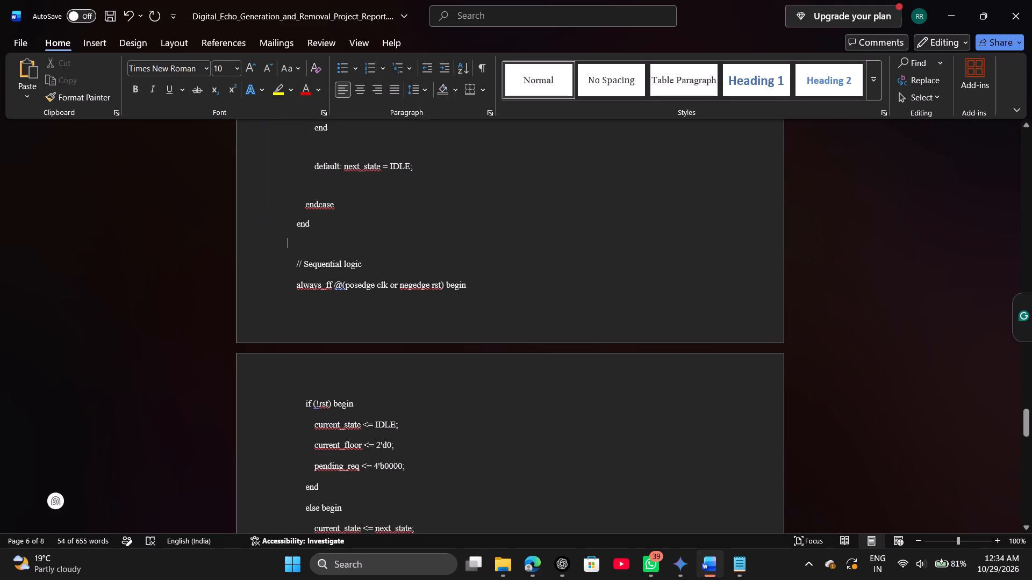
key(BackSpace)
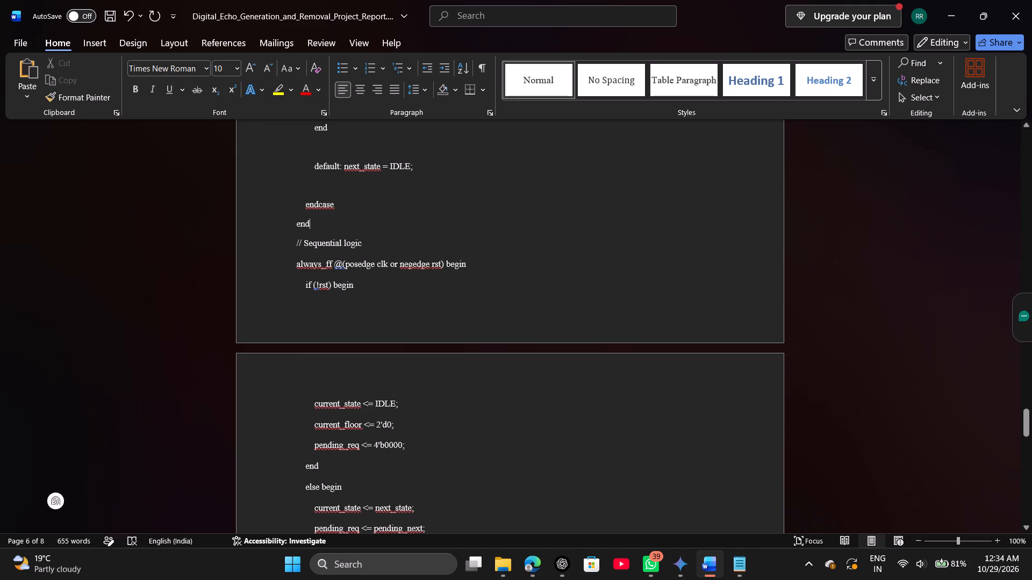
click(352, 195)
key(BackSpace)
scroll(352, 195, up, 1)
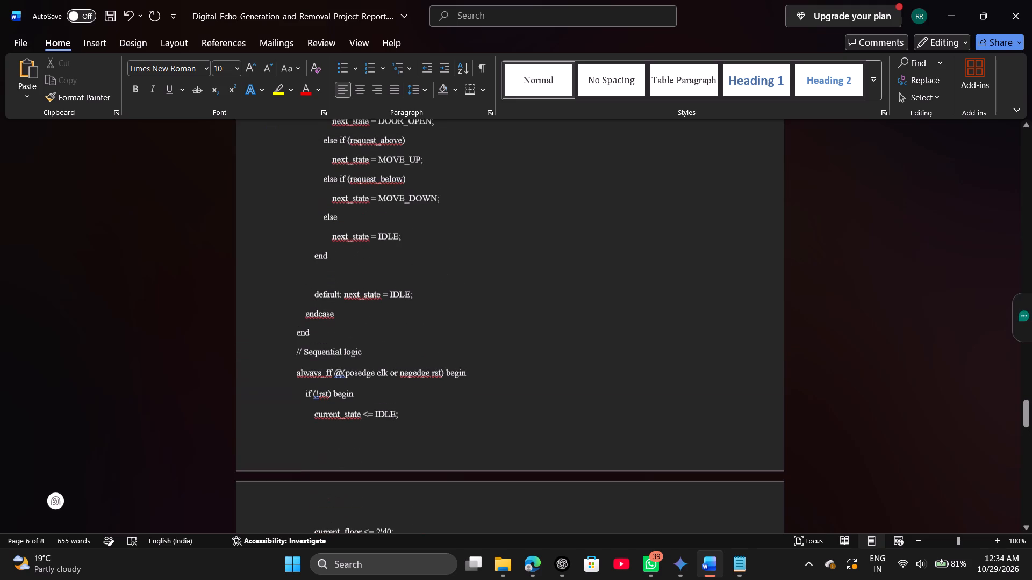
click(322, 279)
key(BackSpace)
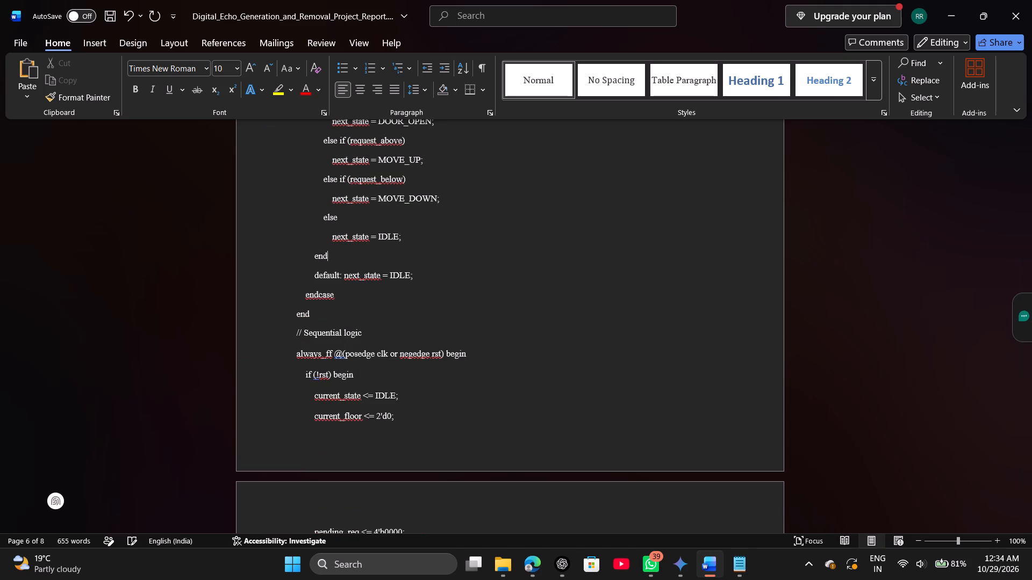
Delete the blank lines above DOOR_CLOSE: begin and DOOR_OPEN: begin in the next-state case block.
scroll(322, 279, up, 2)
click(333, 292)
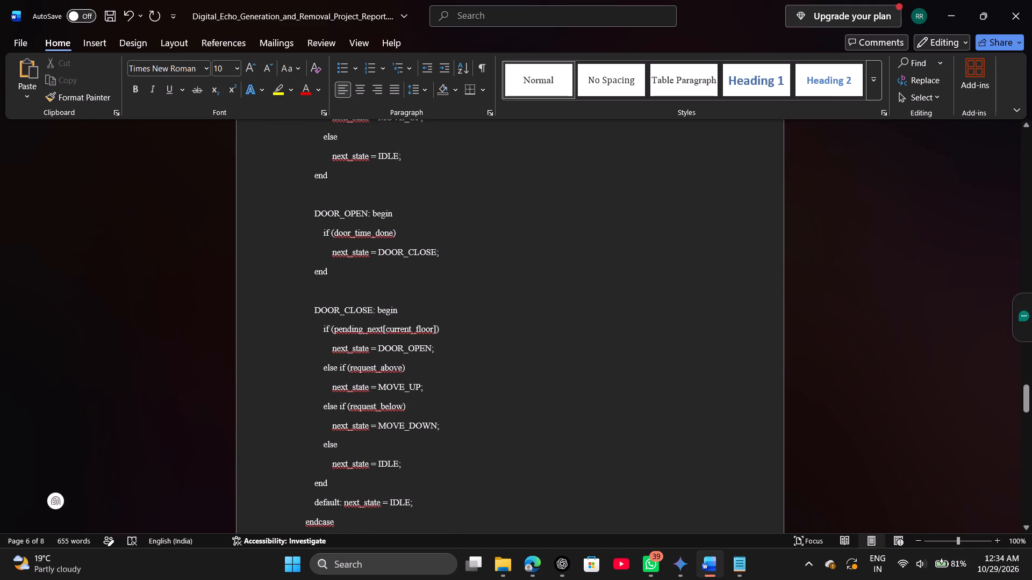
key(BackSpace)
scroll(333, 292, up, 1)
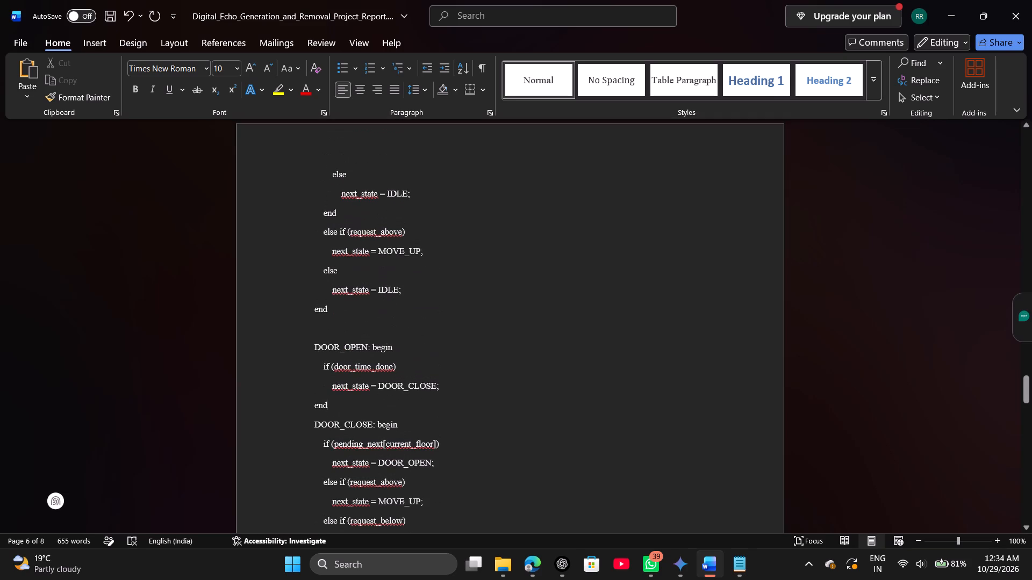
click(347, 330)
key(BackSpace)
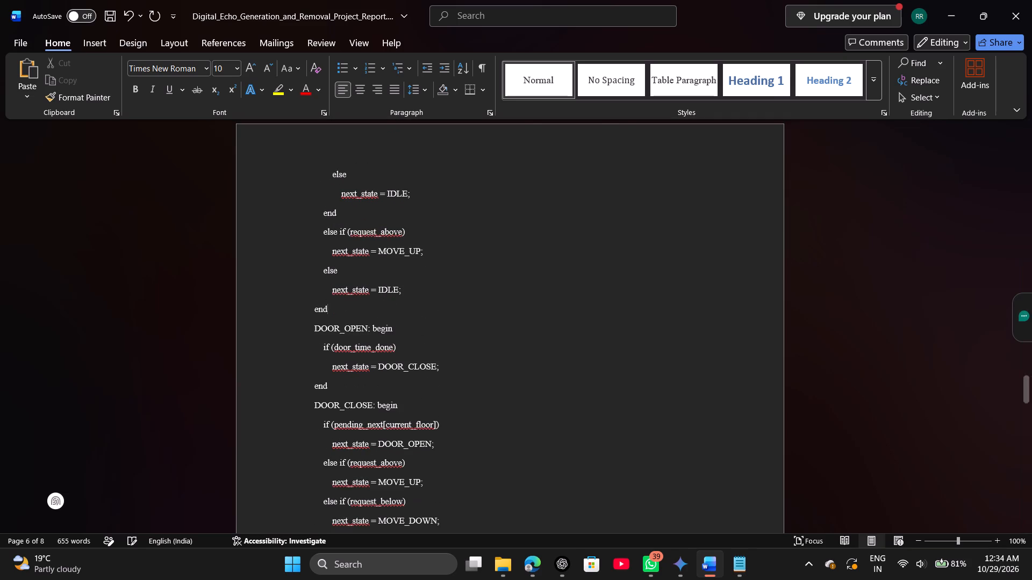
Set line spacing to 1.0 from else begin in the sequential logic through endmodule.
scroll(347, 330, up, 2)
scroll(347, 330, down, 2)
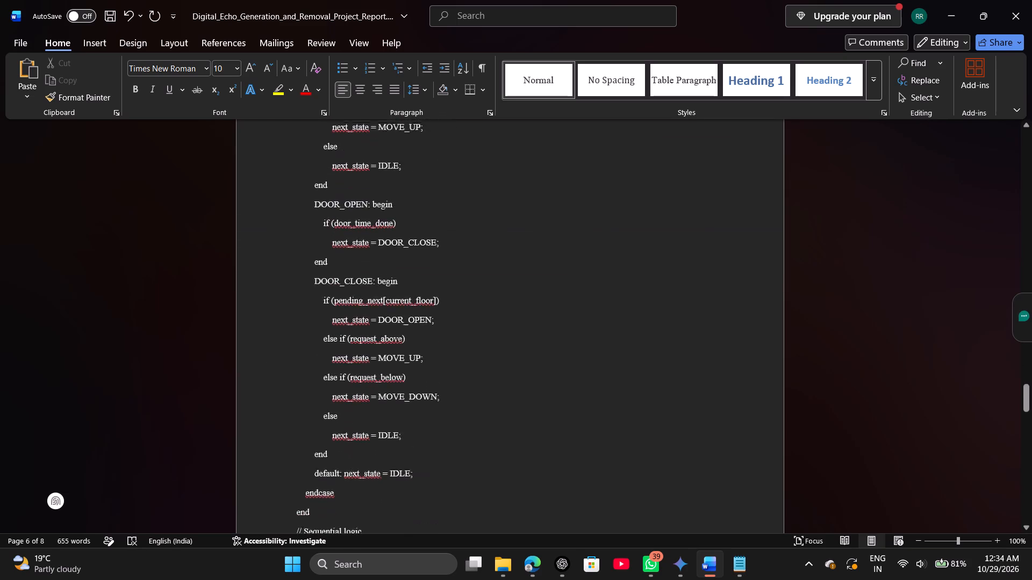
scroll(347, 330, down, 4)
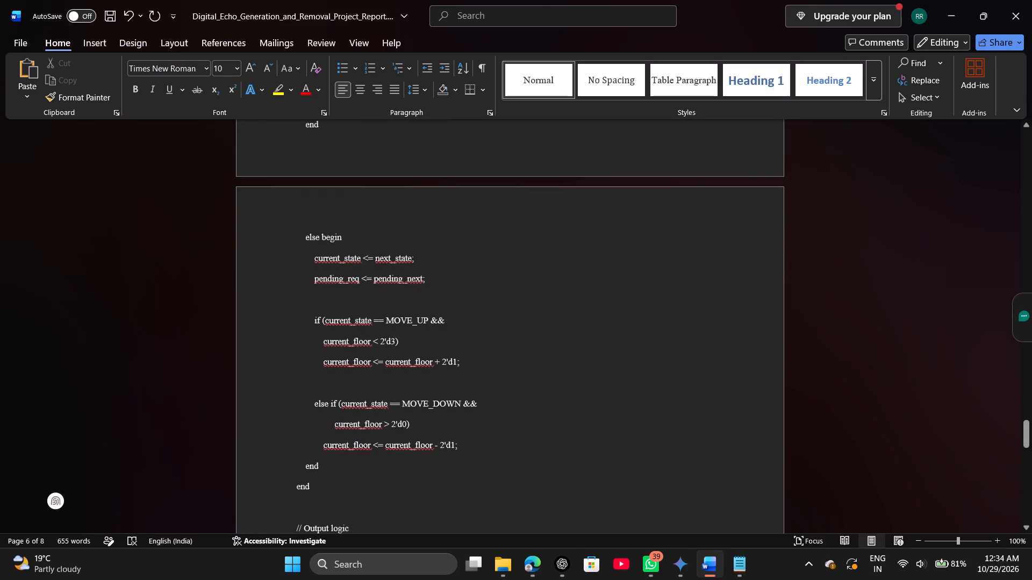
drag(297, 230, 442, 524)
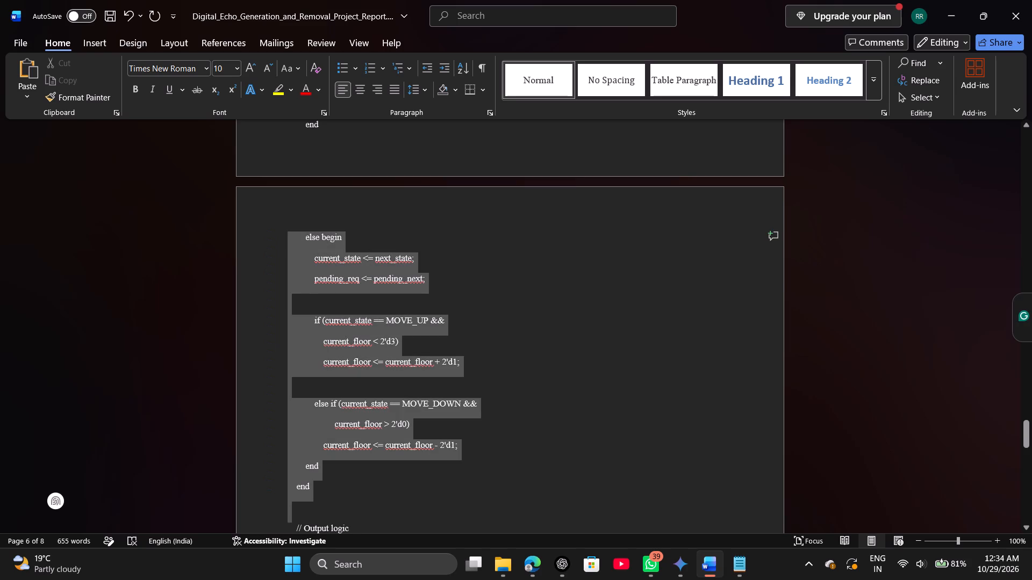
drag(442, 524, 407, 399)
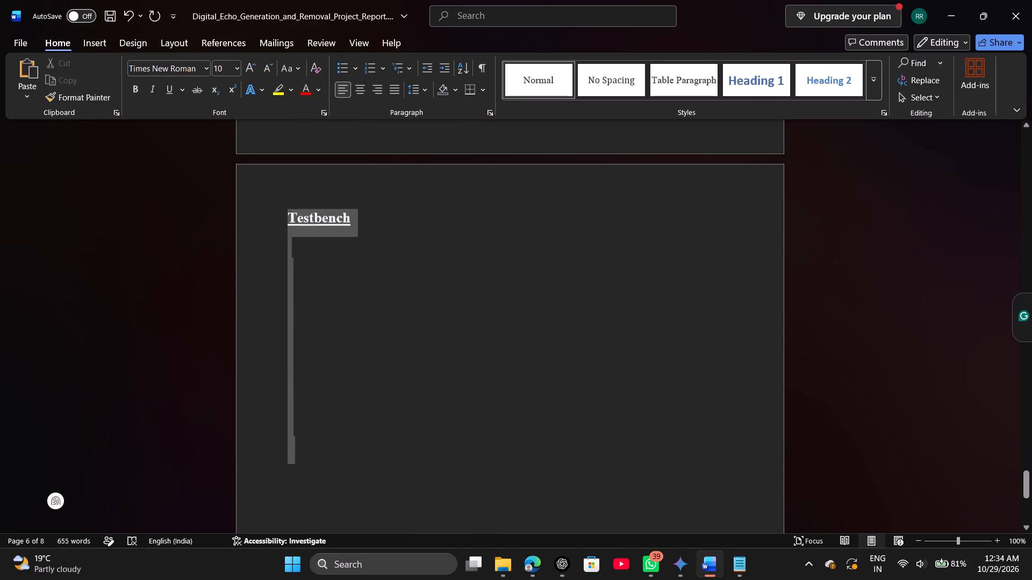
drag(407, 399, 332, 359)
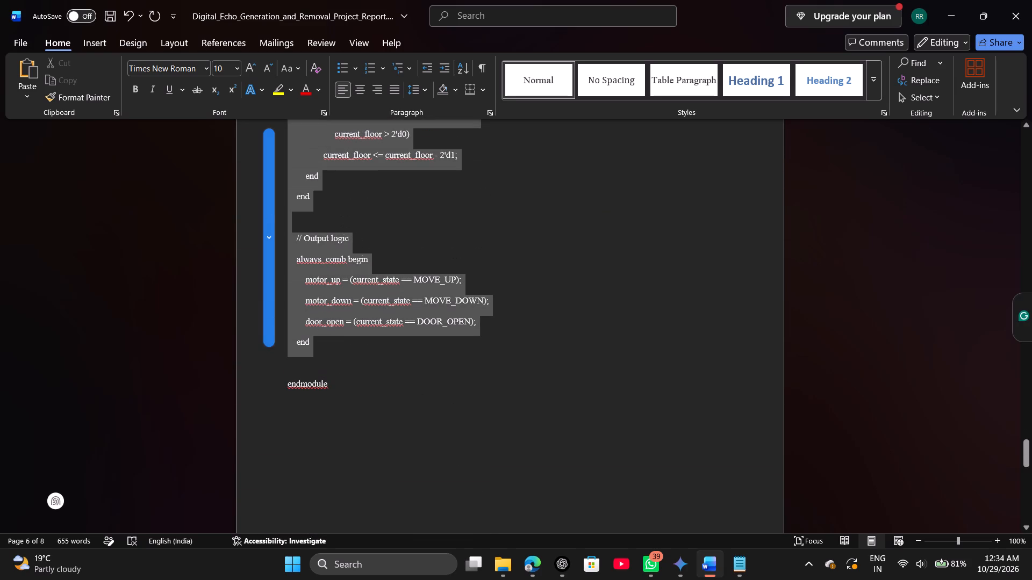
drag(332, 359, 333, 378)
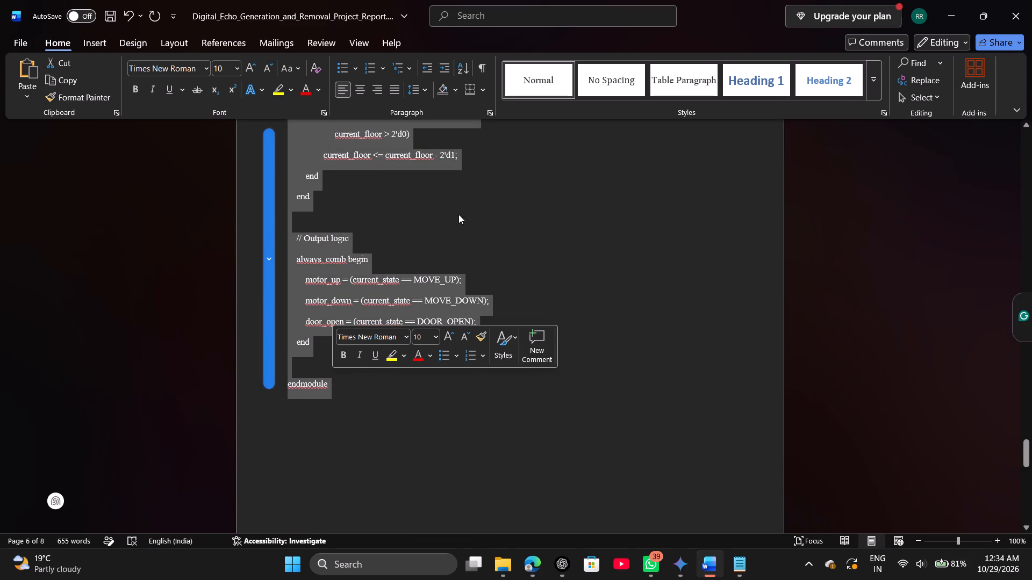
click(425, 89)
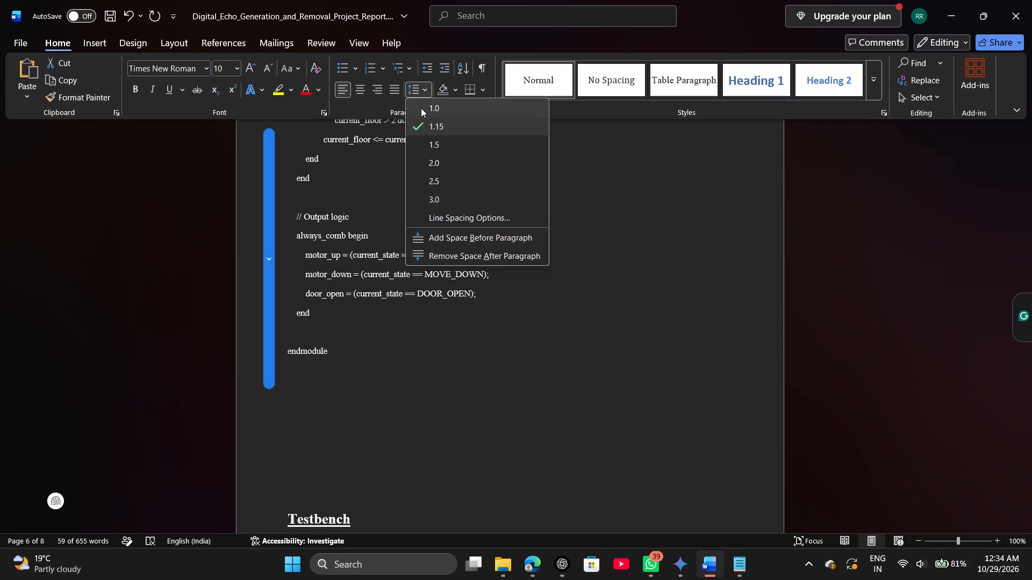
click(421, 108)
Delete the blank lines above the "// Output logic" comment and above endmodule.
click(377, 202)
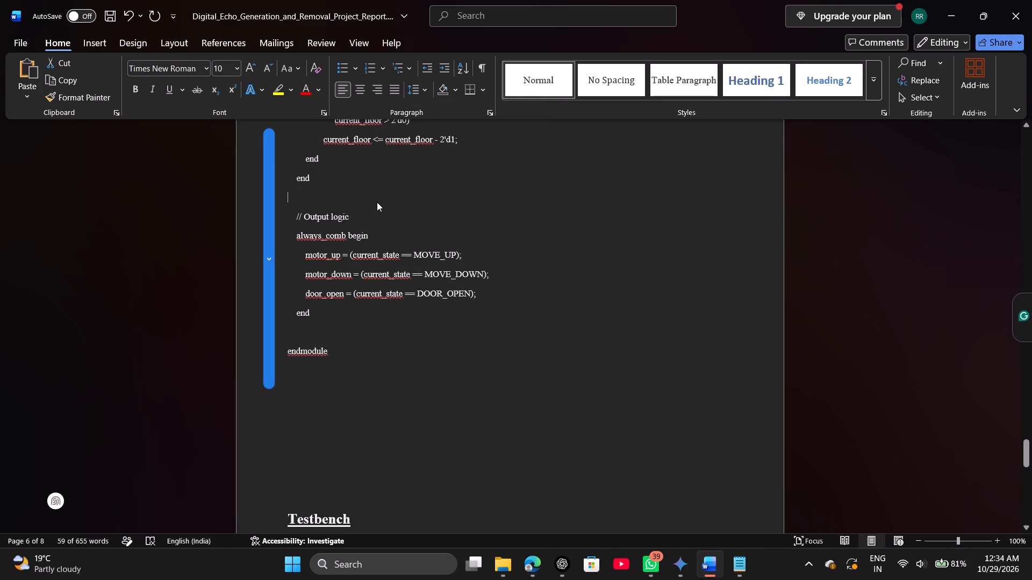
key(BackSpace)
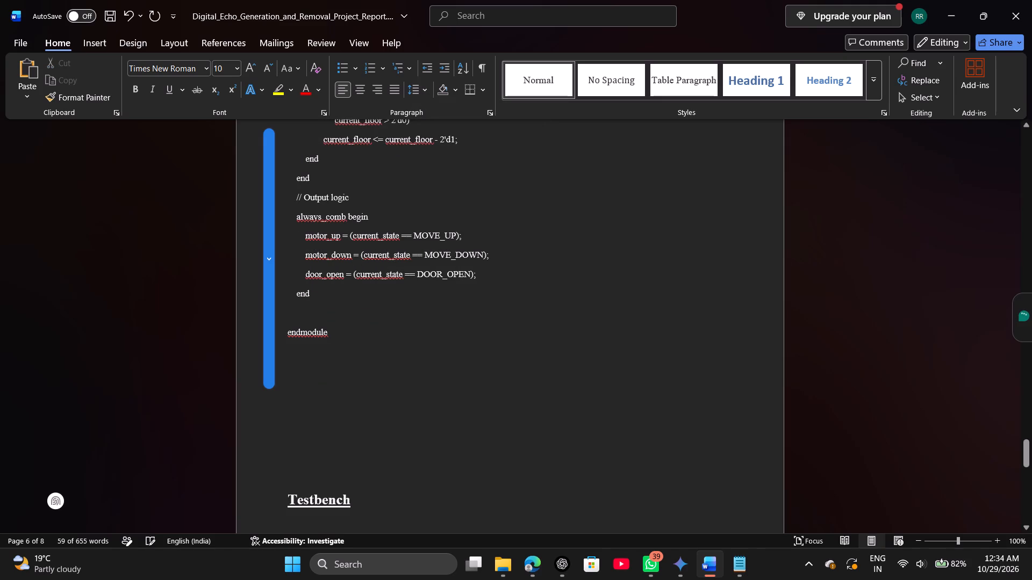
click(349, 327)
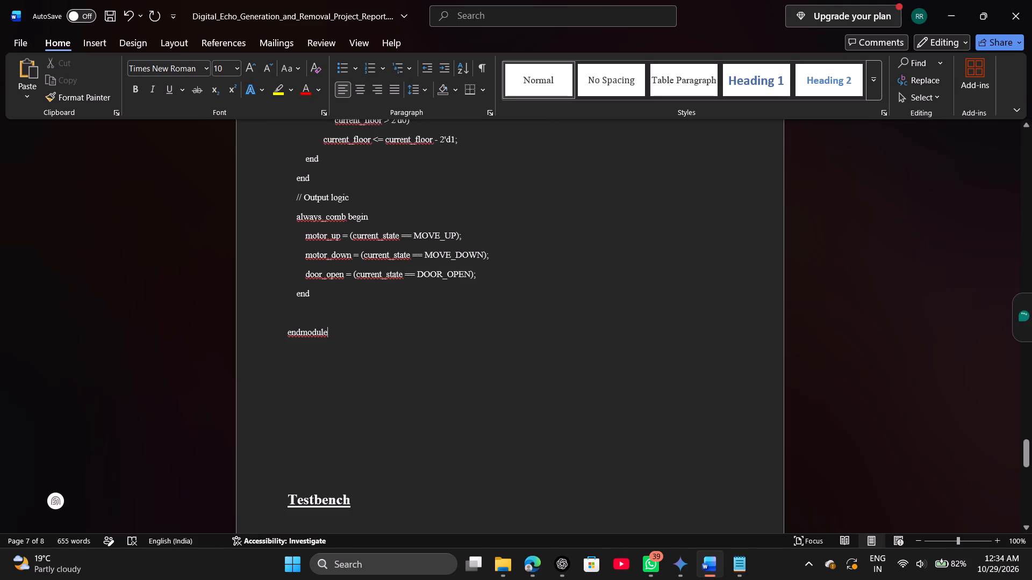
click(323, 317)
key(BackSpace)
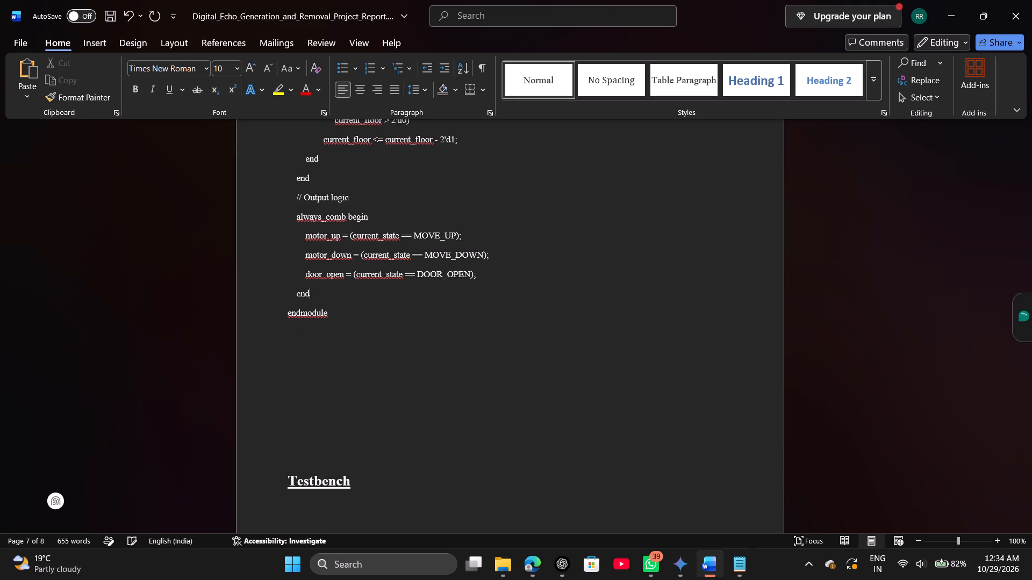
Delete the blank lines above the MOVE_DOWN else if and the MOVE_UP if conditions in the sequential logic.
scroll(323, 317, up, 2)
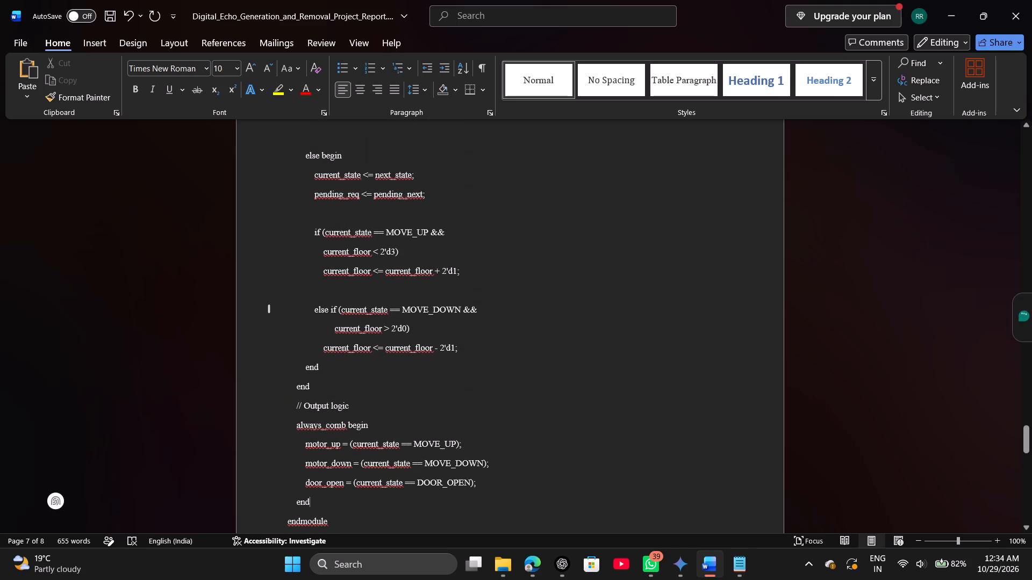
click(349, 303)
key(BackSpace)
scroll(349, 303, up, 1)
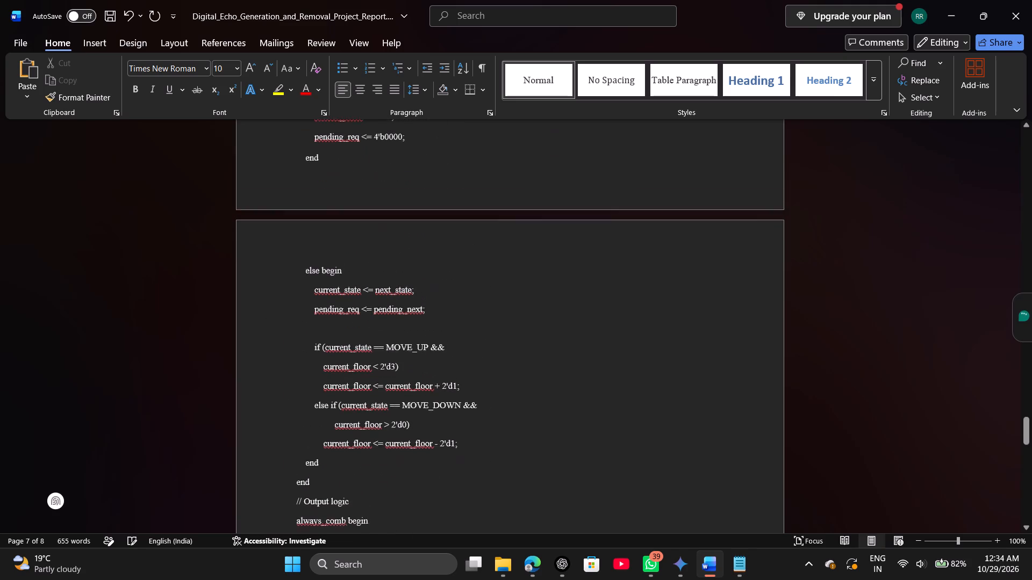
click(344, 335)
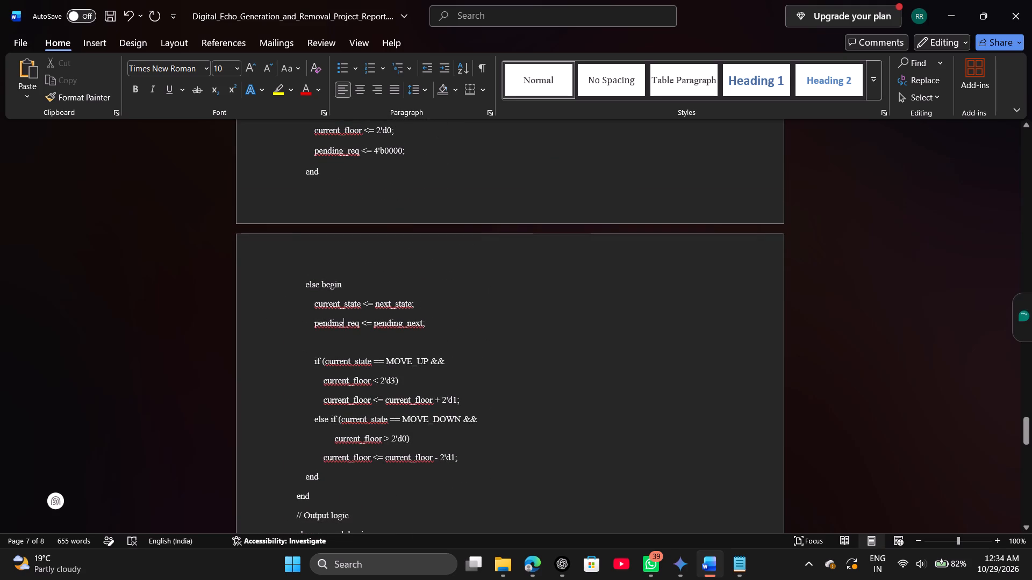
click(341, 353)
key(BackSpace)
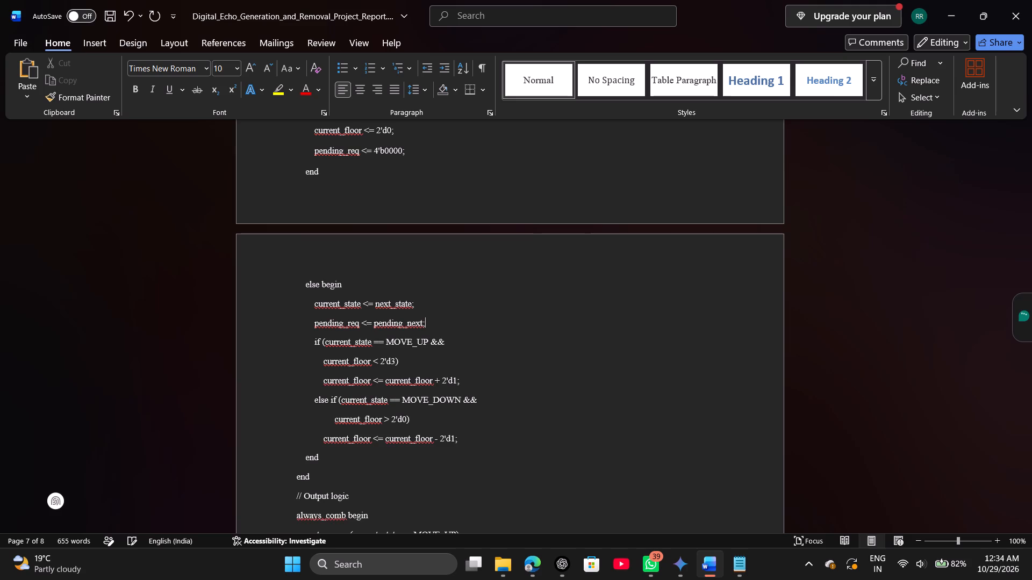
Delete the extra blank lines between endmodule and the Testbench heading, leaving one blank line.
scroll(341, 353, up, 2)
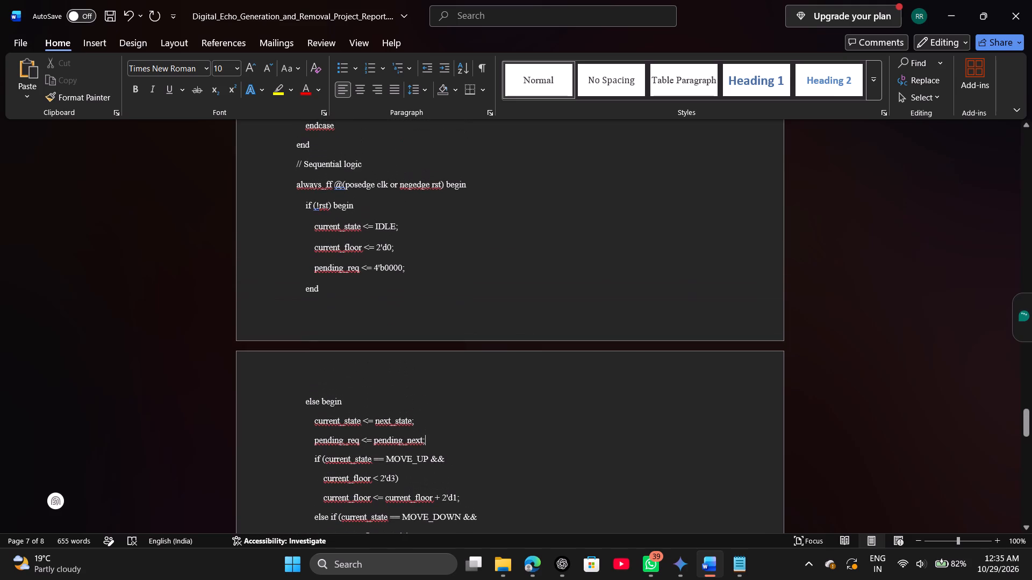
scroll(313, 383, down, 3)
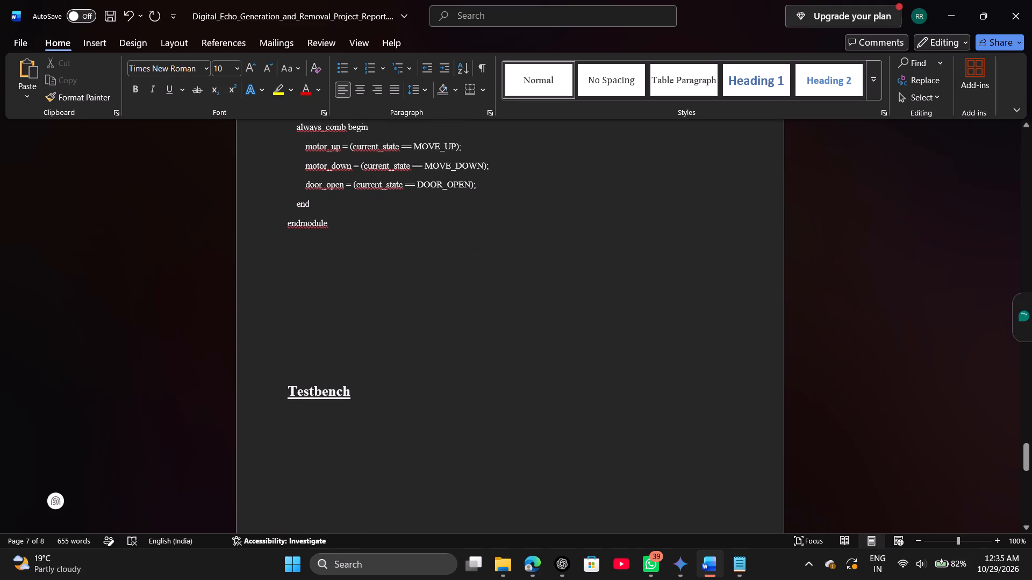
scroll(313, 383, down, 1)
click(278, 324)
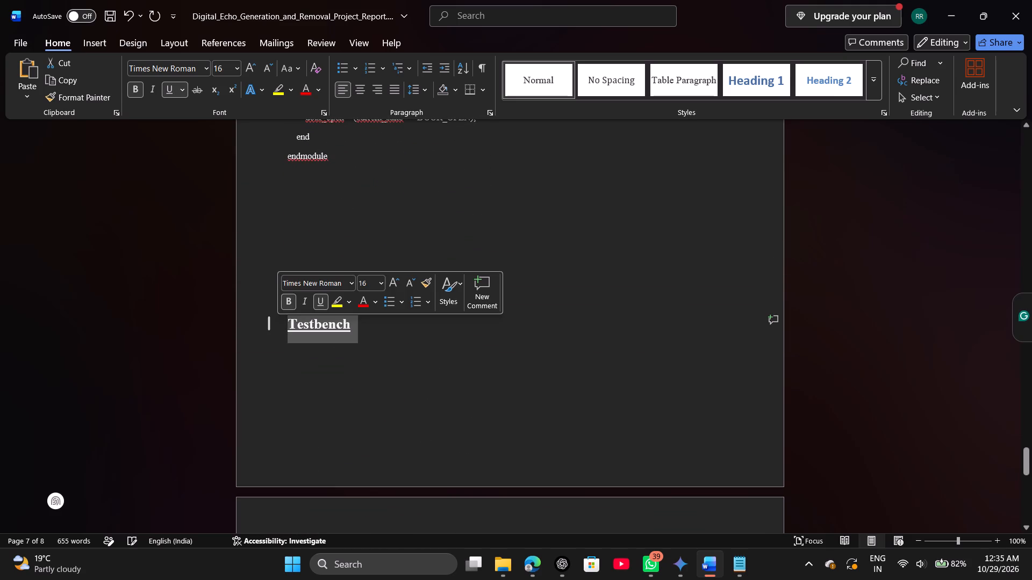
click(289, 322)
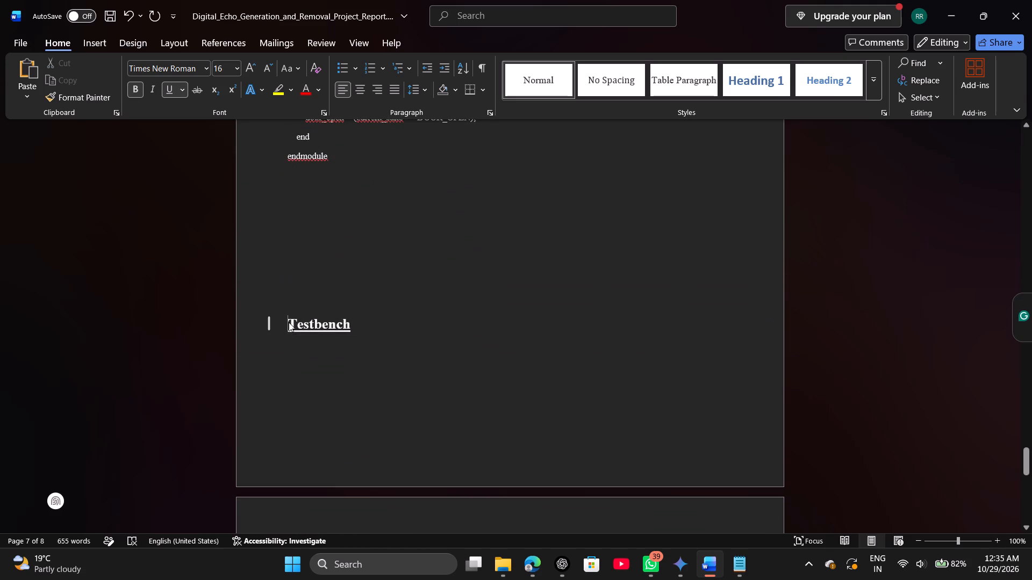
key(BackSpace)
key(BackSpace)
key(BackSpace)
key(BackSpace)
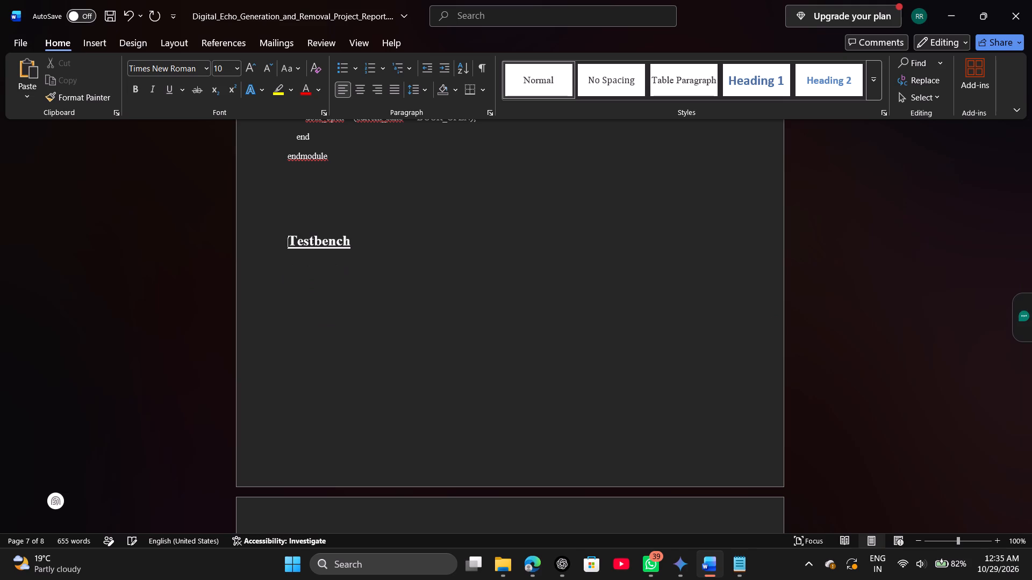
key(BackSpace)
key(BackSpace)
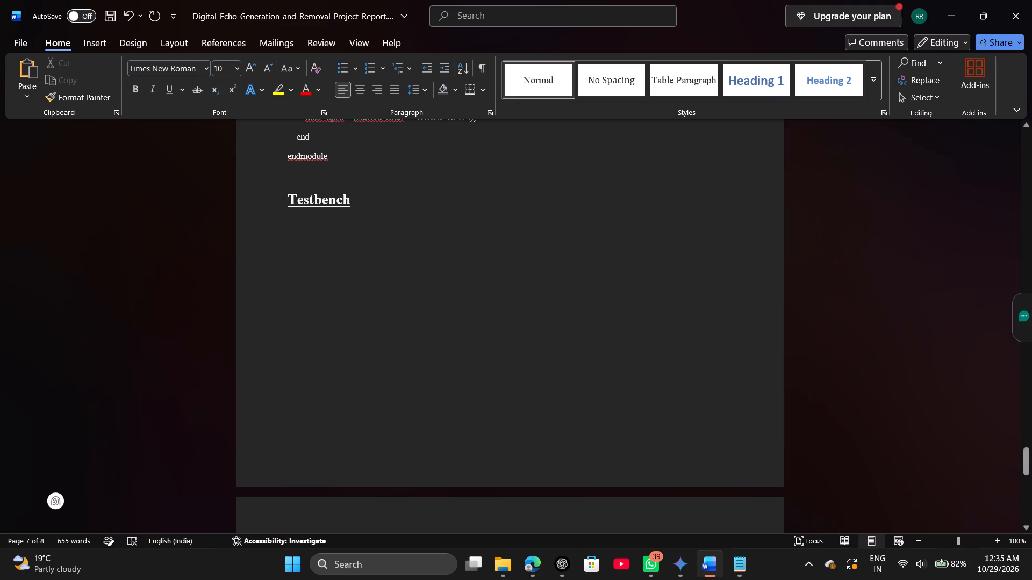
Start a new line below the Testbench heading.
click(364, 200)
key(Return)
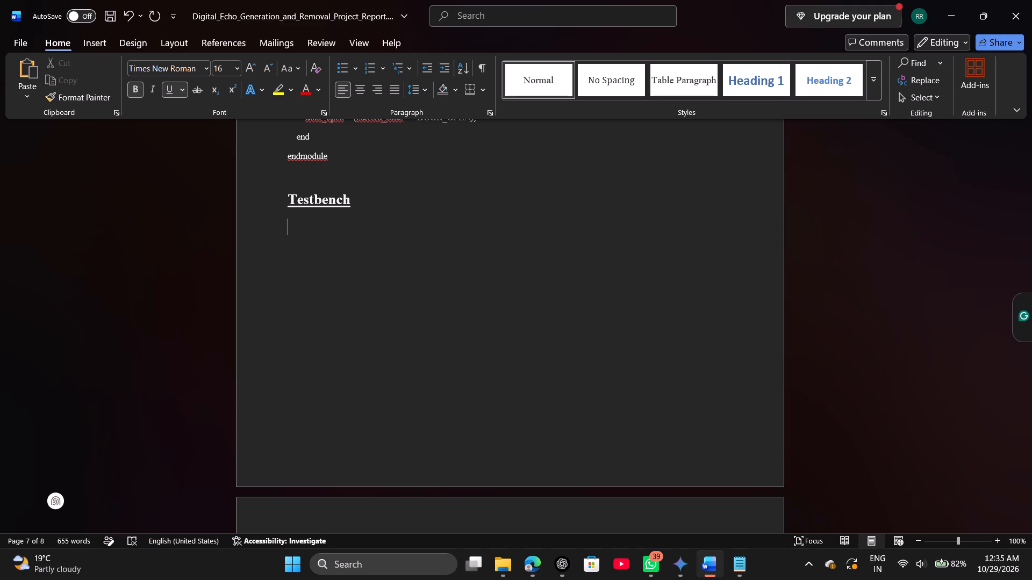
Set the empty line below the Testbench heading to 1.0 line spacing and font size 10.
click(429, 84)
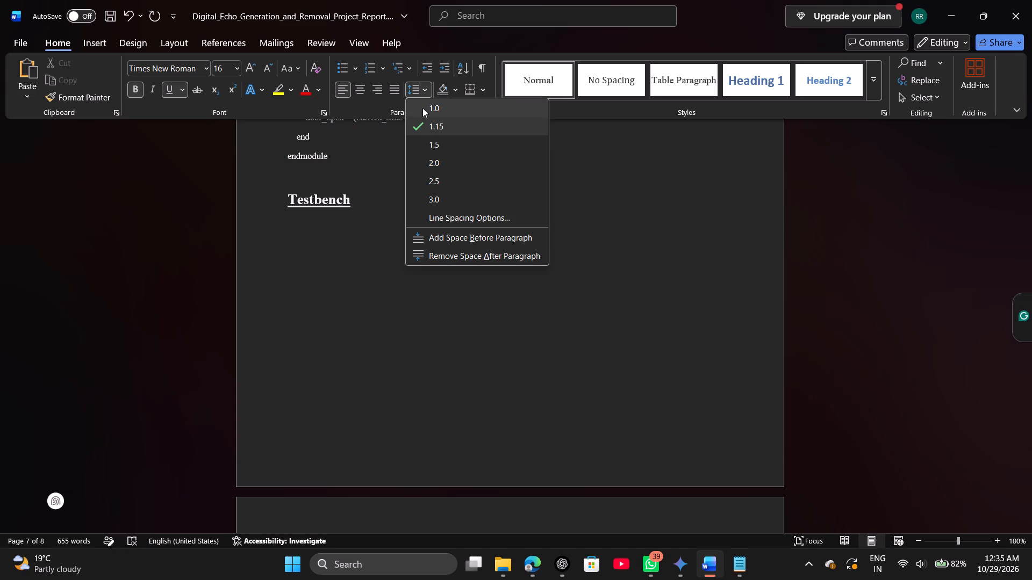
click(422, 108)
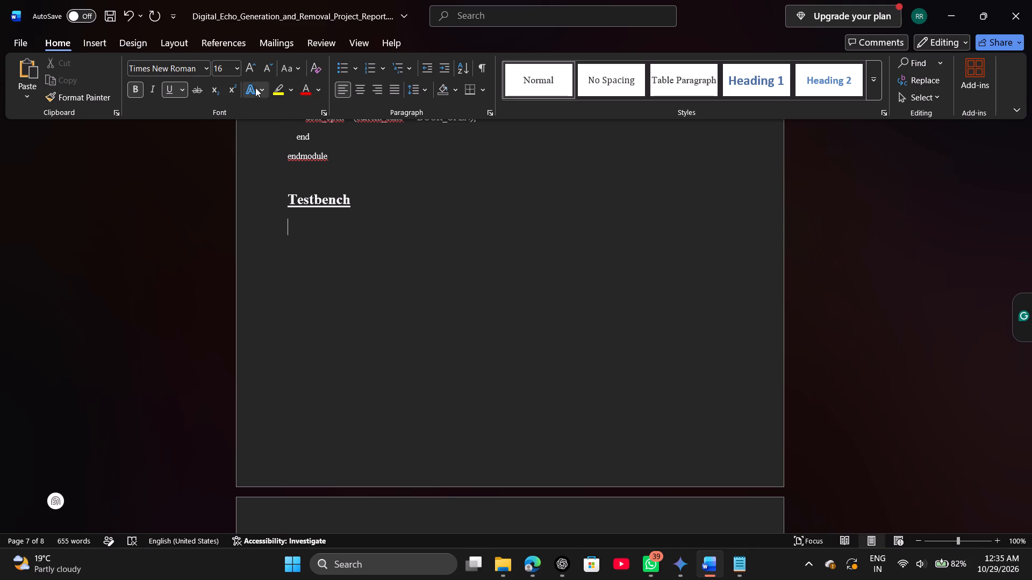
click(233, 70)
click(231, 111)
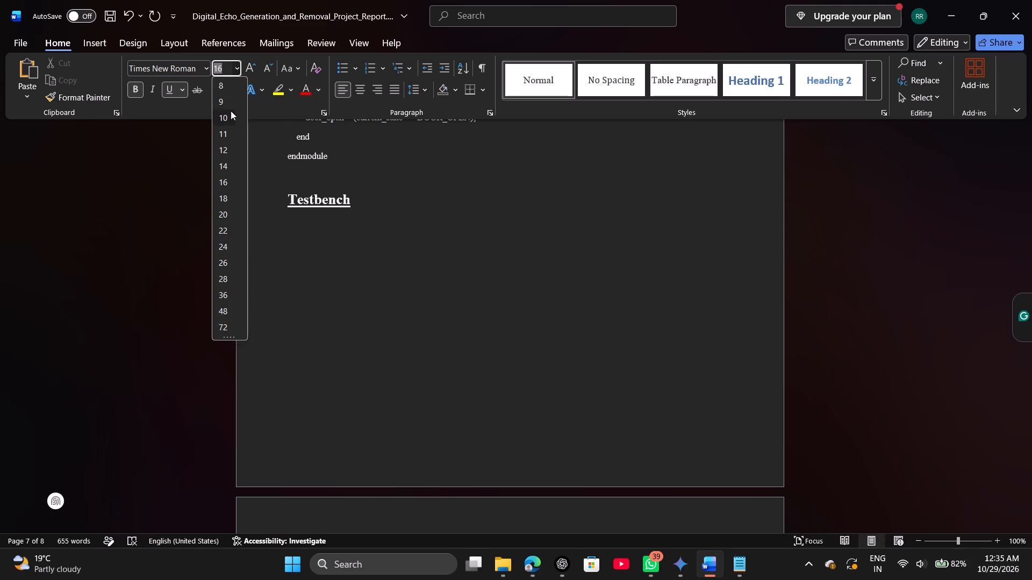
click(426, 95)
click(431, 103)
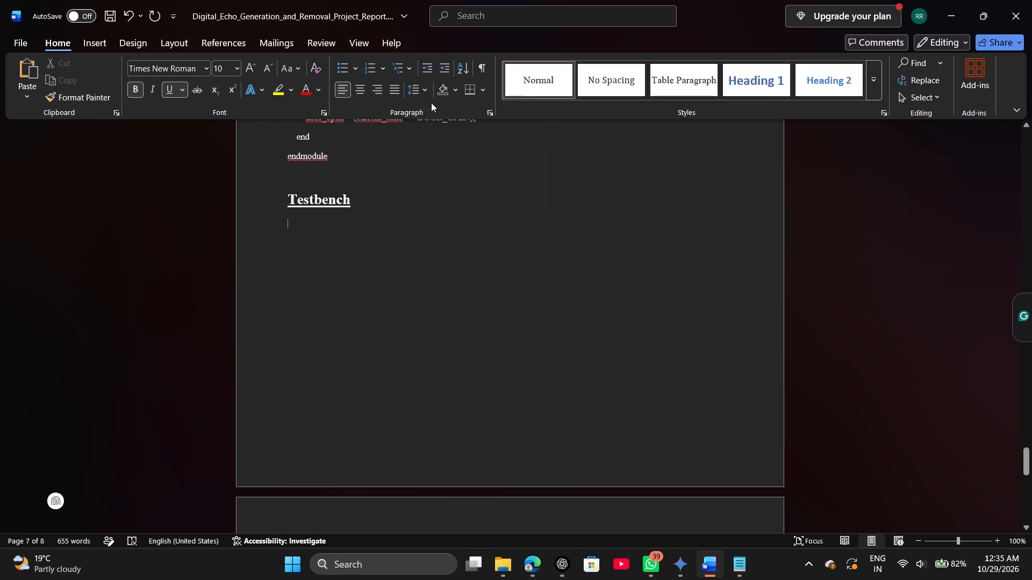
Switch to Notepad and bring up the testbench file tb_elevator.sv.
click(542, 557)
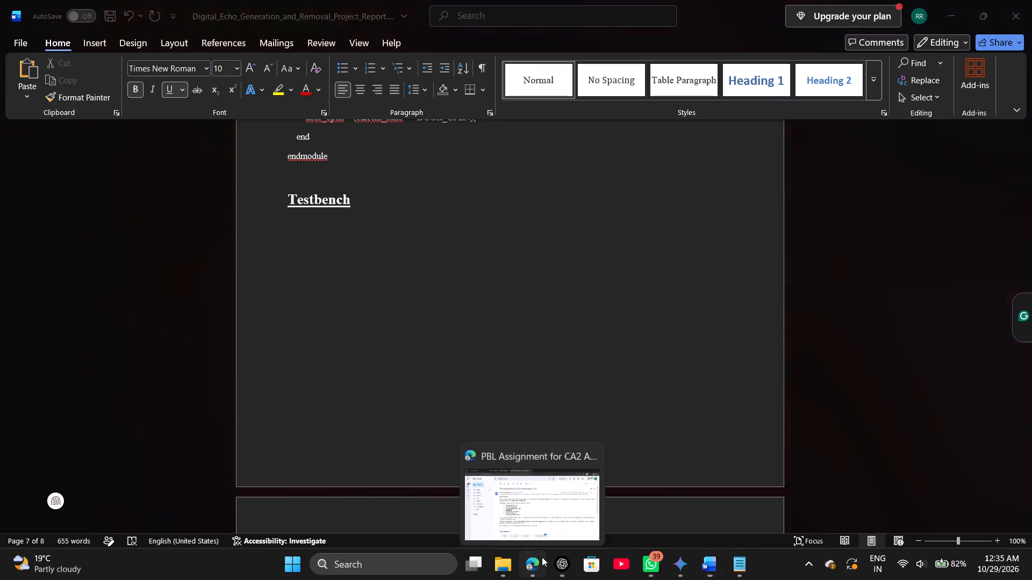
click(741, 578)
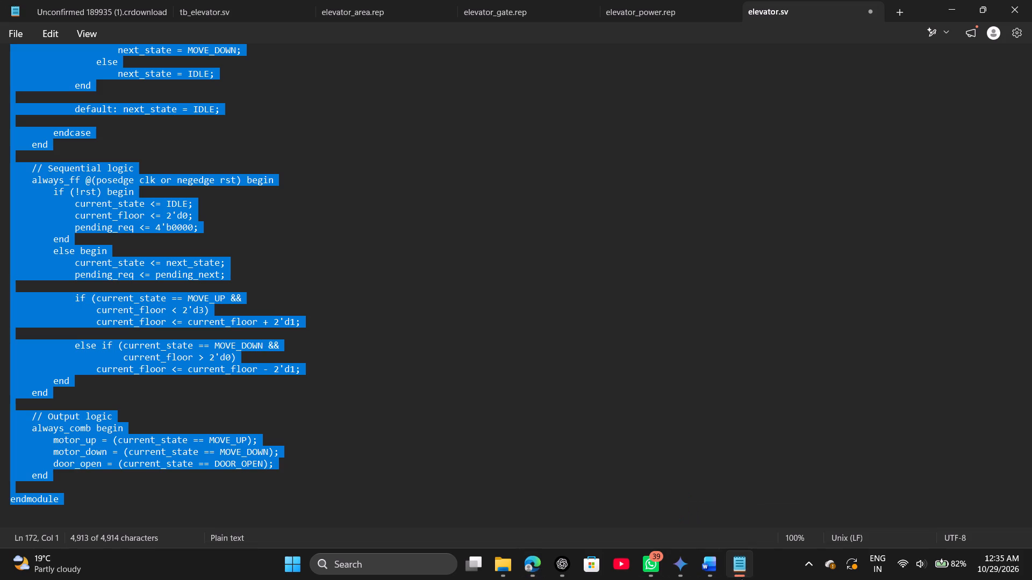
click(551, 295)
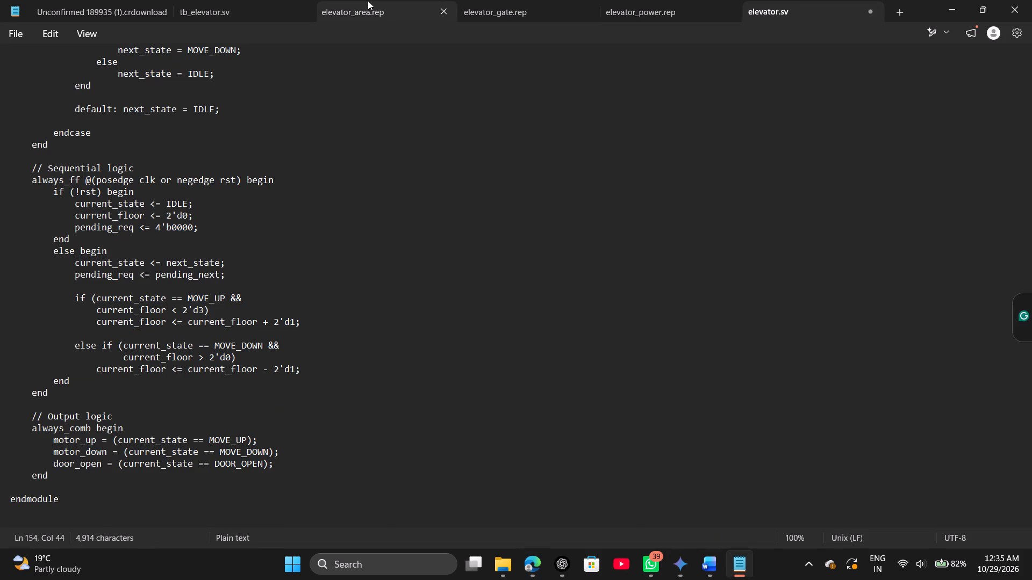
click(268, 0)
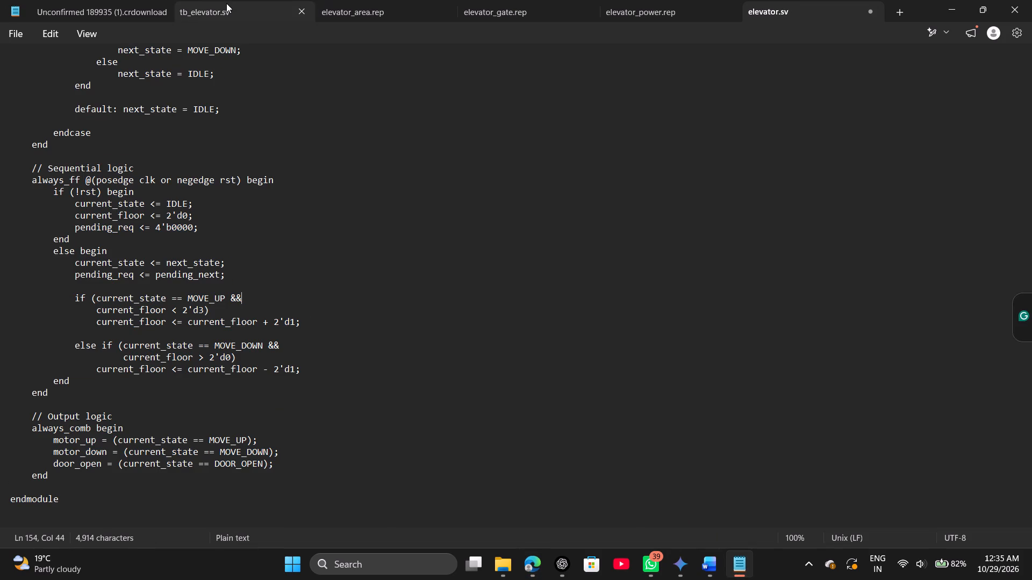
click(226, 3)
Delete the blank lines above the "// Apply a one-cycle floor request" comment and around tick() in the request_floor task.
scroll(157, 157, up, 4)
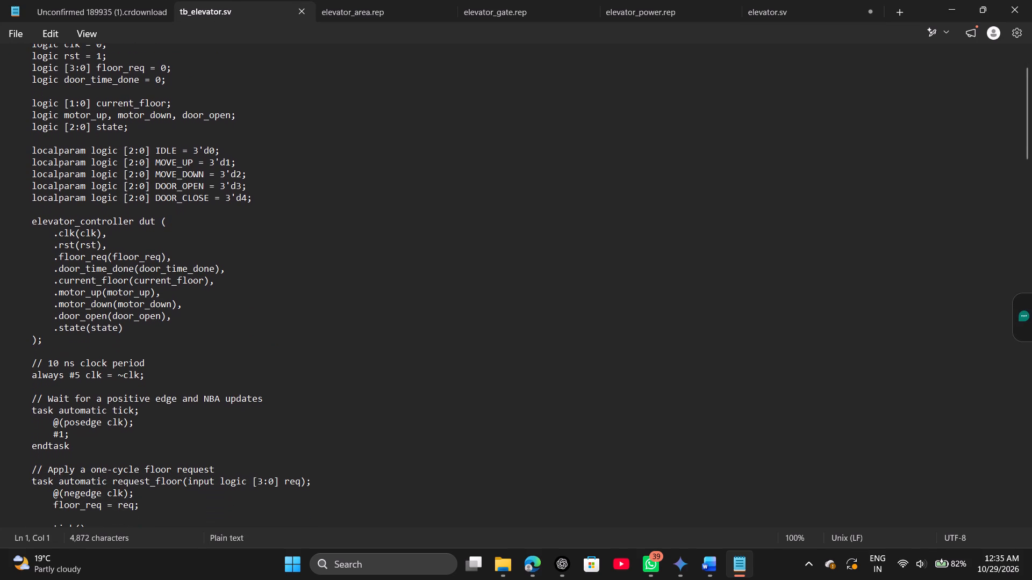
scroll(160, 276, down, 2)
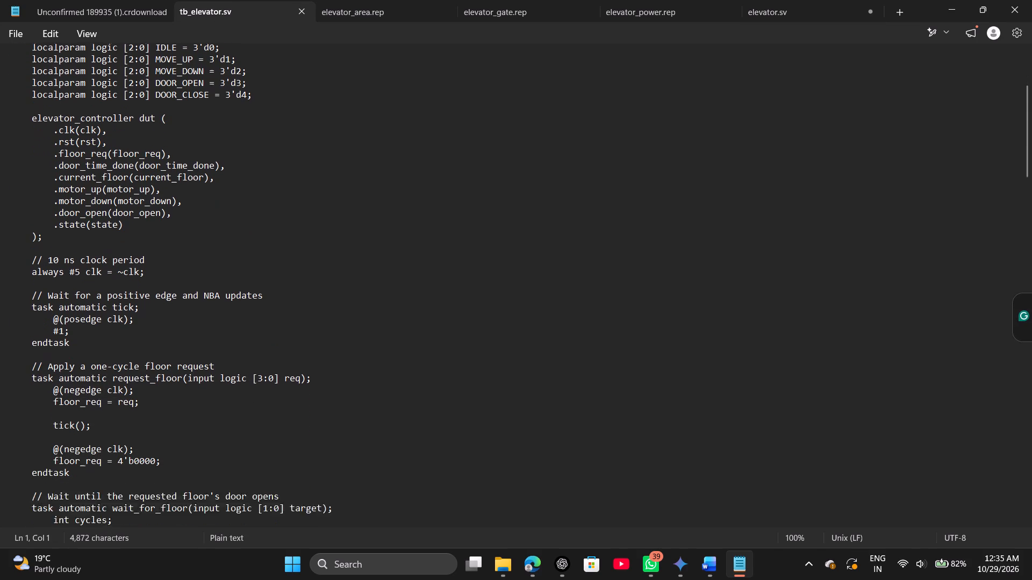
scroll(160, 276, down, 1)
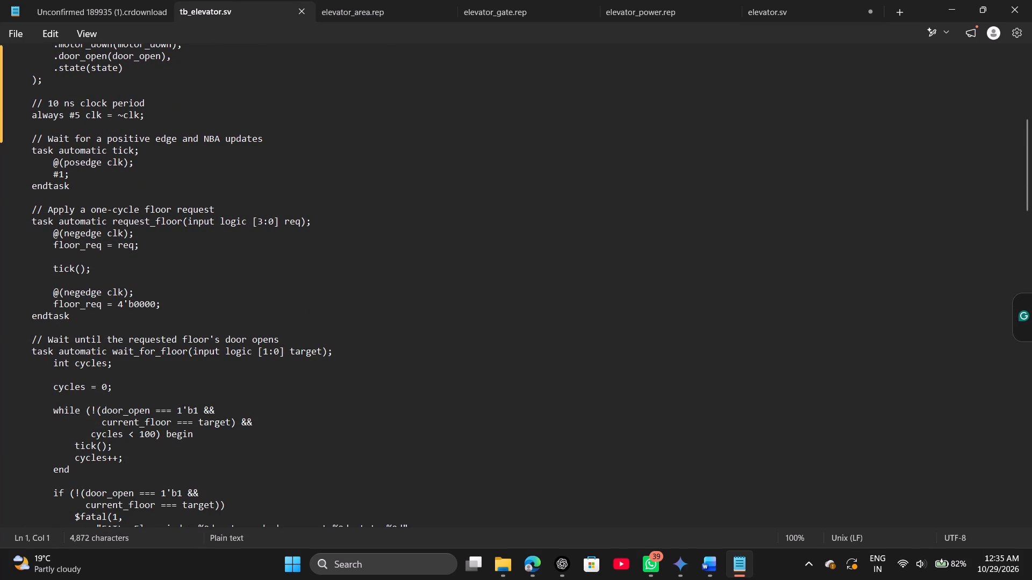
click(92, 202)
key(BackSpace)
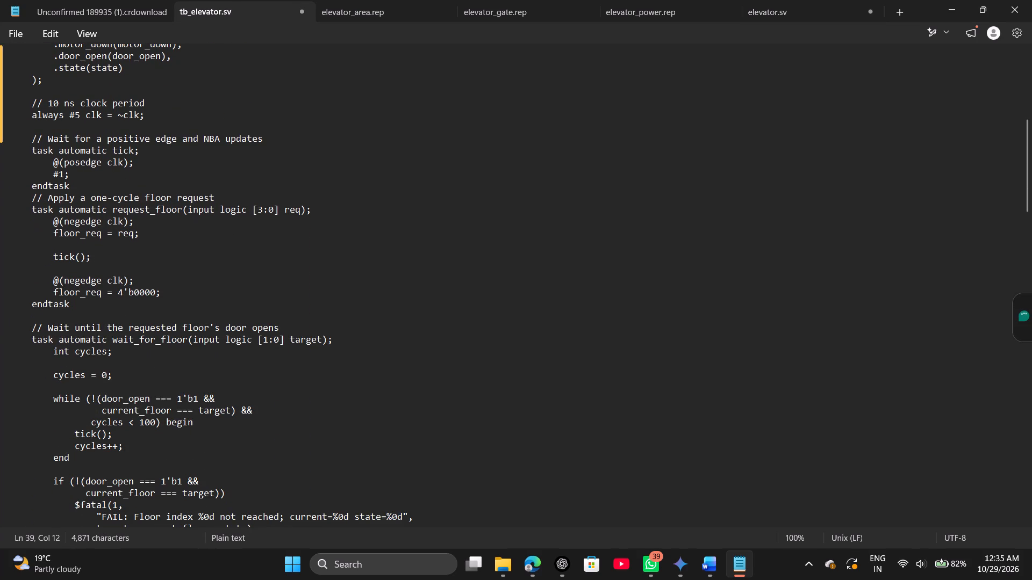
click(85, 244)
key(BackSpace)
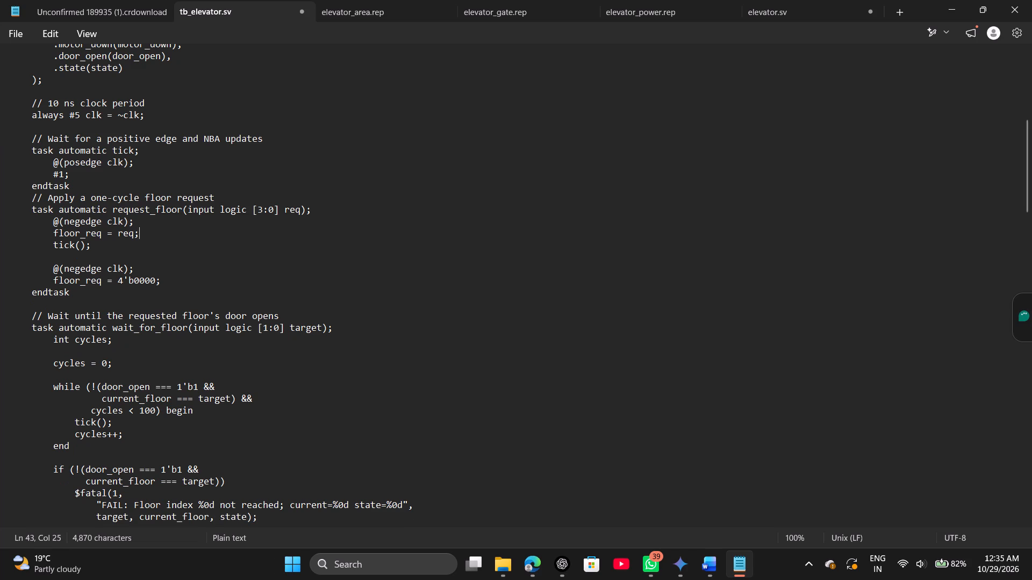
click(80, 255)
key(BackSpace)
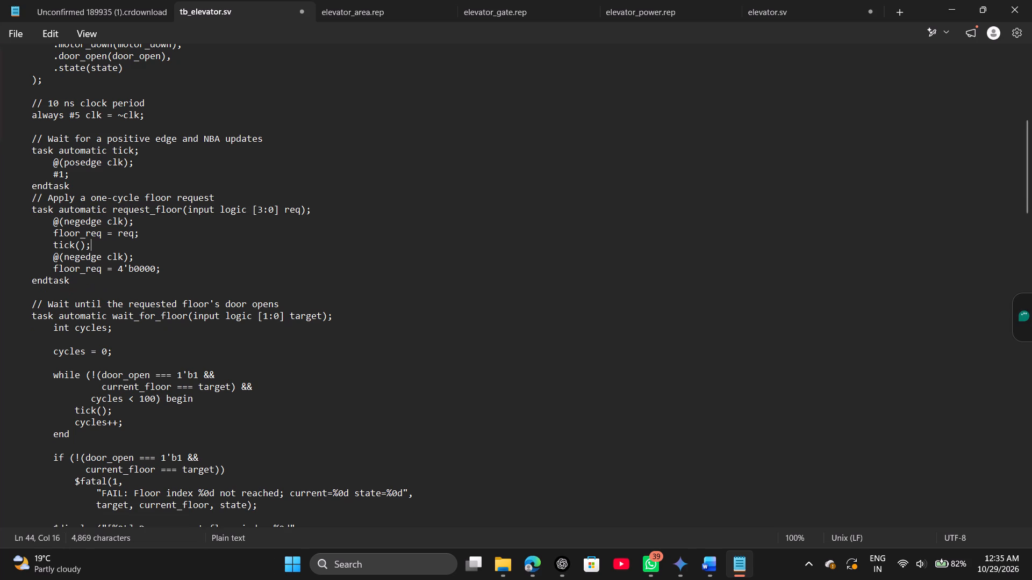
Delete the blank lines above the "// Wait until" comment and above cycles = 0, the while loop and the if condition in wait_for_floor.
click(80, 295)
key(BackSpace)
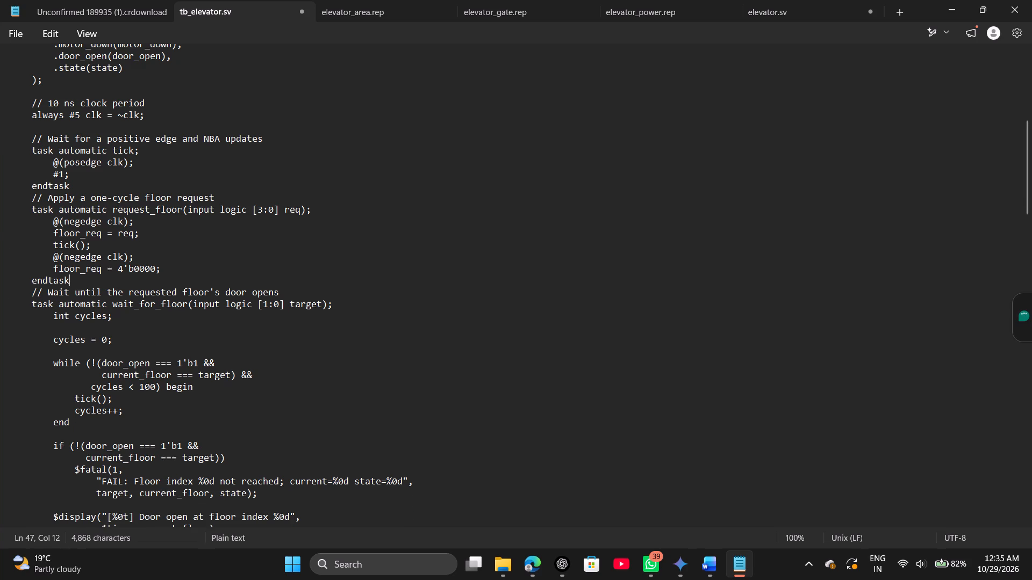
click(95, 328)
key(BackSpace)
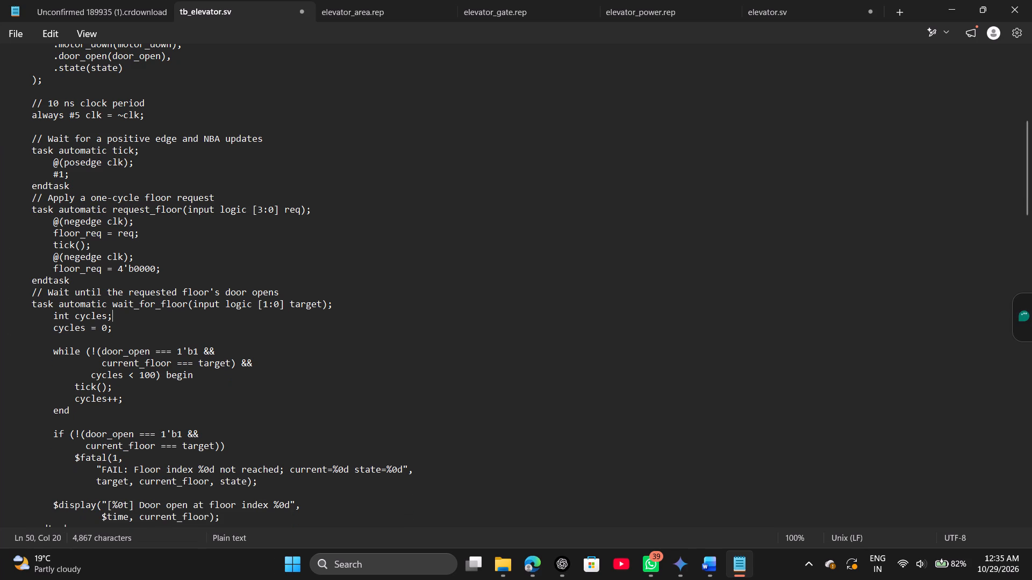
click(98, 349)
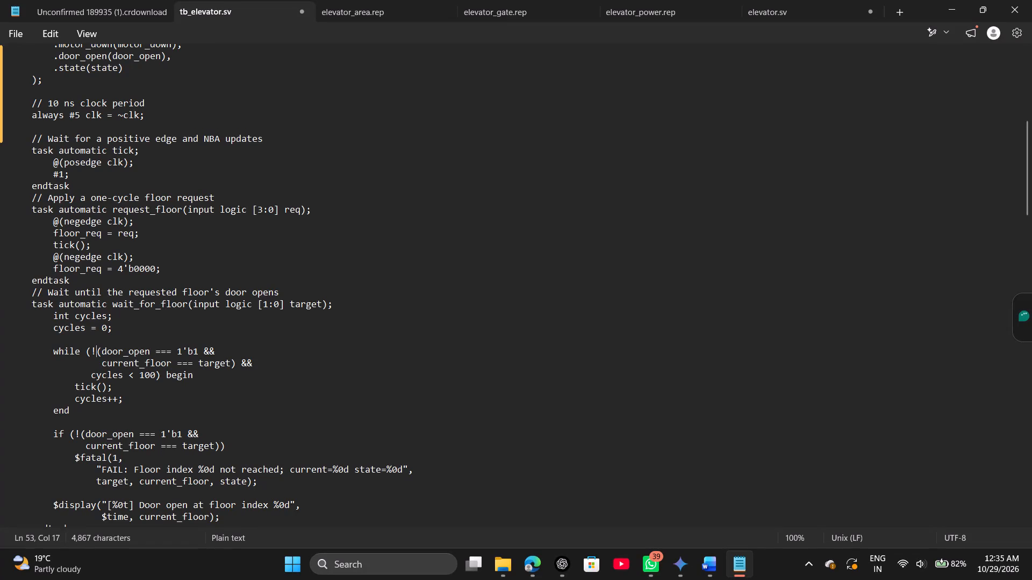
click(94, 343)
key(BackSpace)
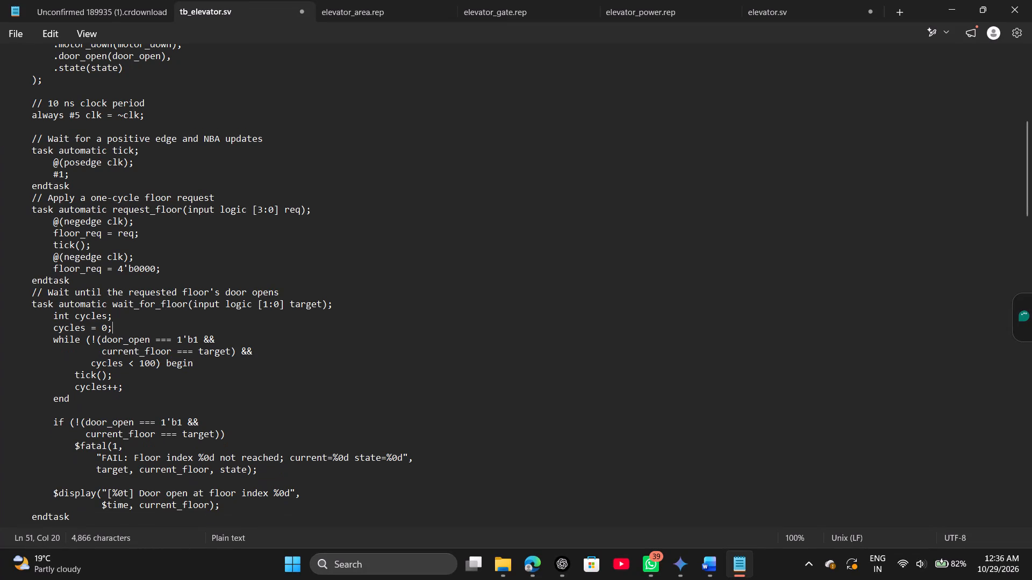
click(102, 409)
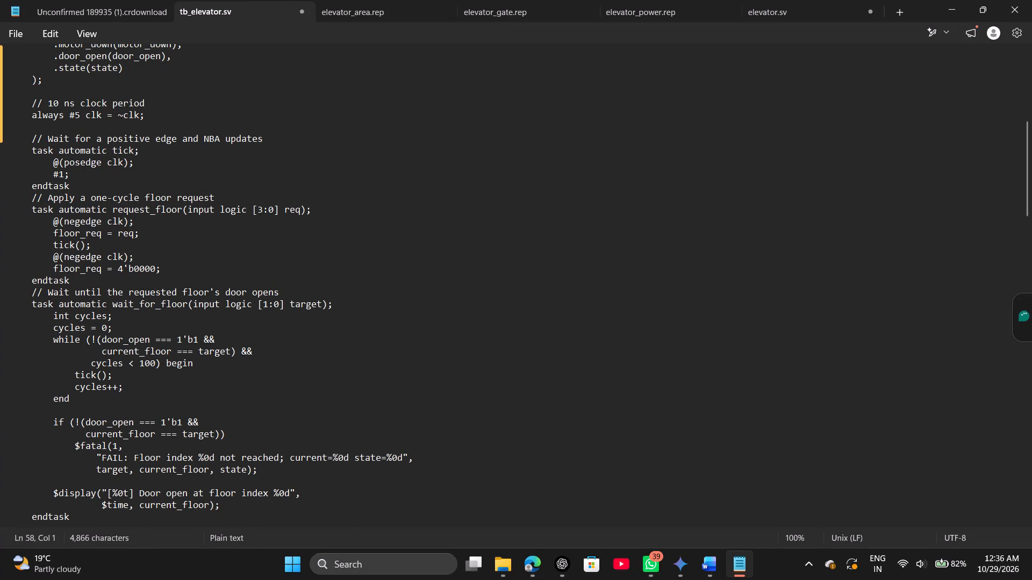
key(BackSpace)
Delete the blank lines above the "// Pulse the door timer" comment and above finish_door's first if, tick() and both @(negedge clk) lines.
scroll(102, 409, down, 2)
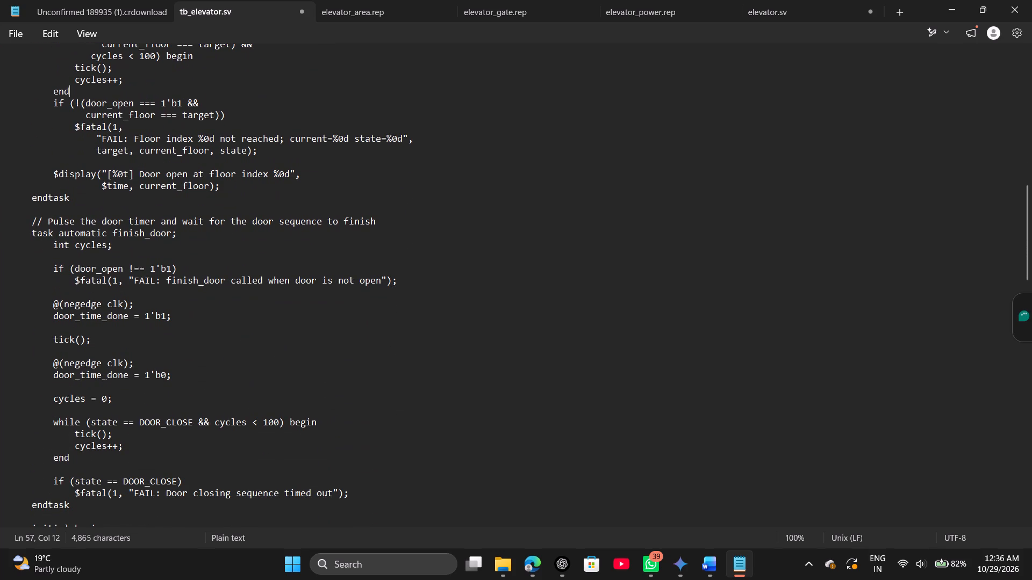
click(84, 350)
key(BackSpace)
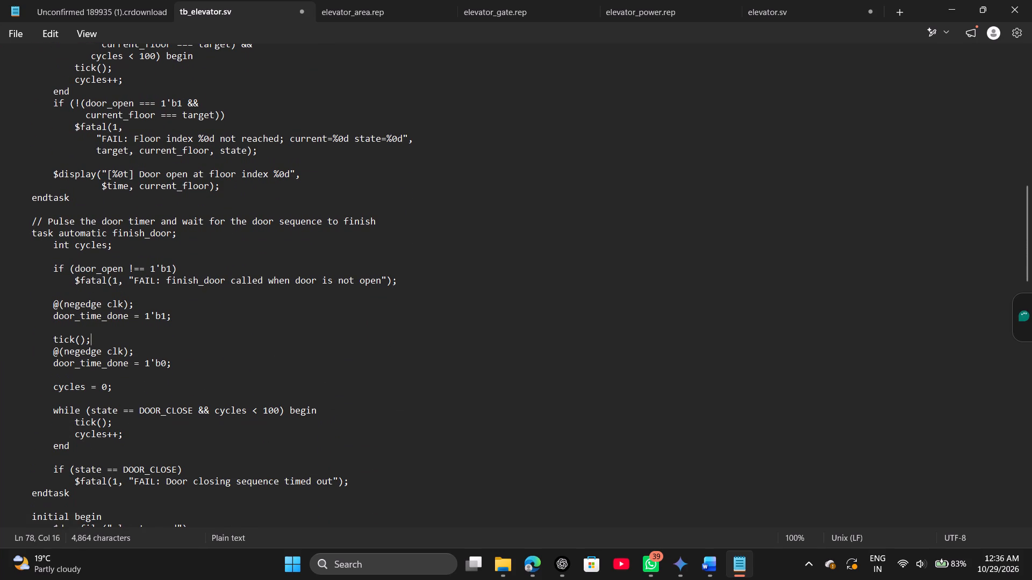
click(72, 327)
key(BackSpace)
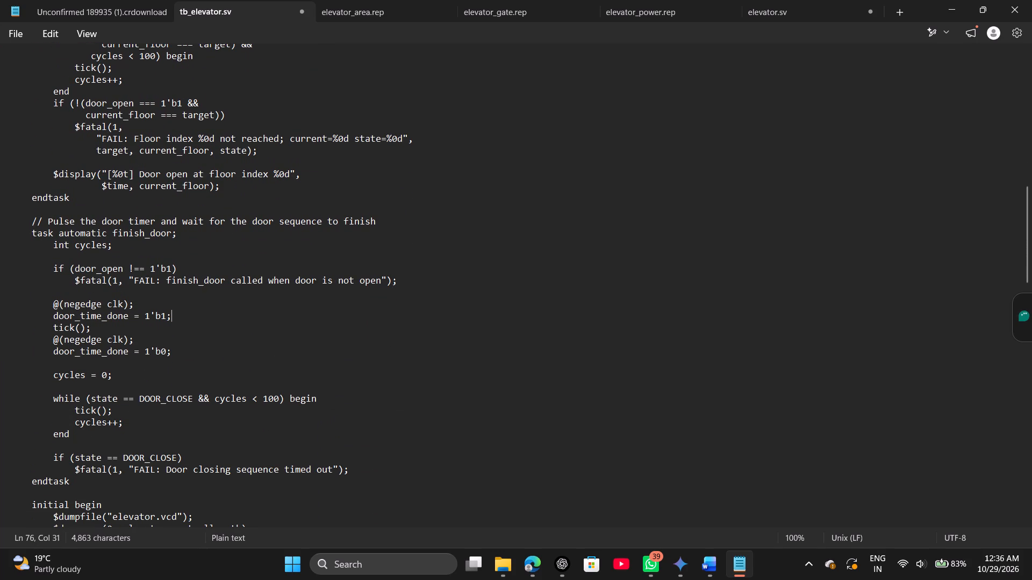
click(60, 290)
key(BackSpace)
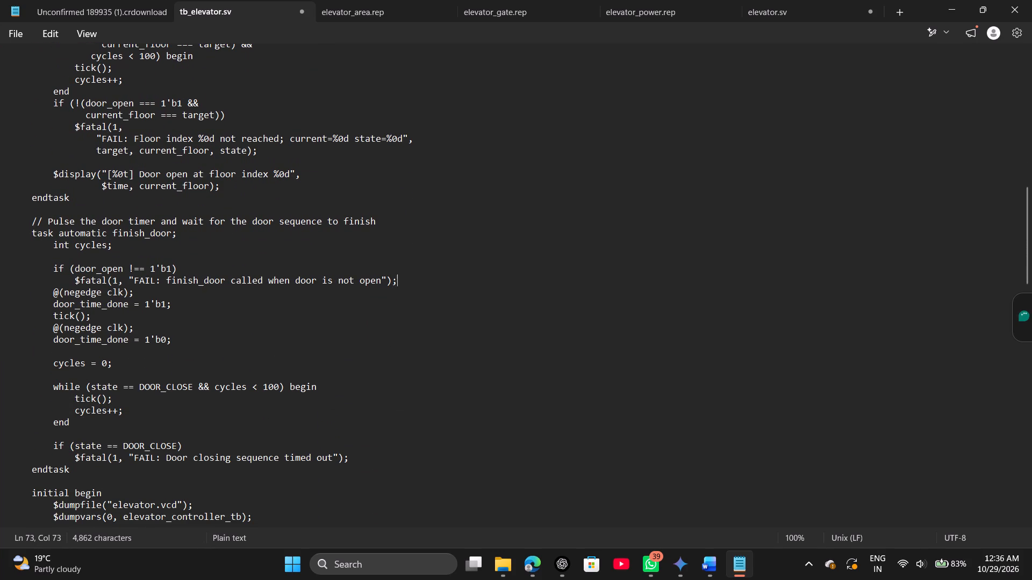
click(82, 256)
key(BackSpace)
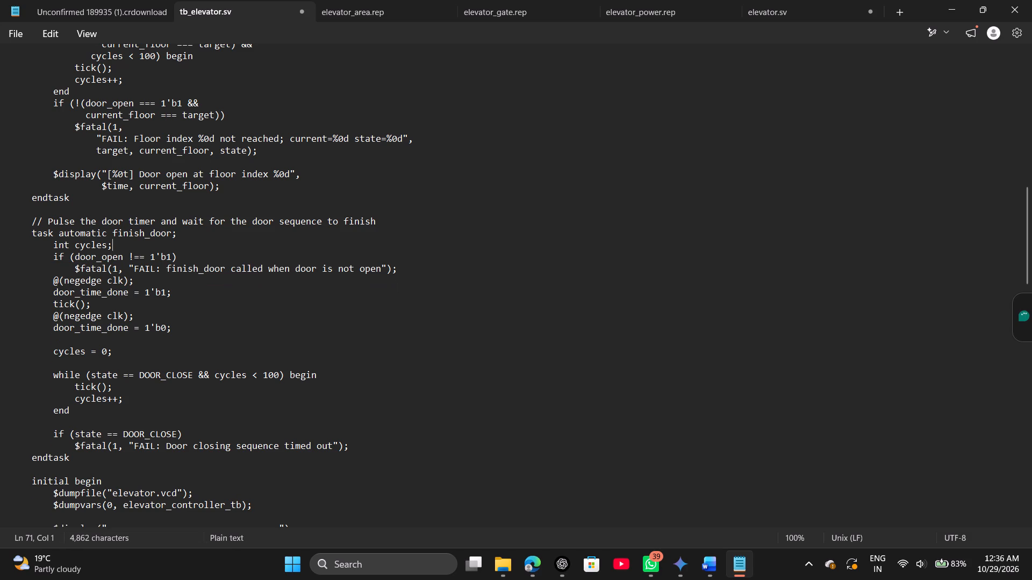
click(45, 210)
key(BackSpace)
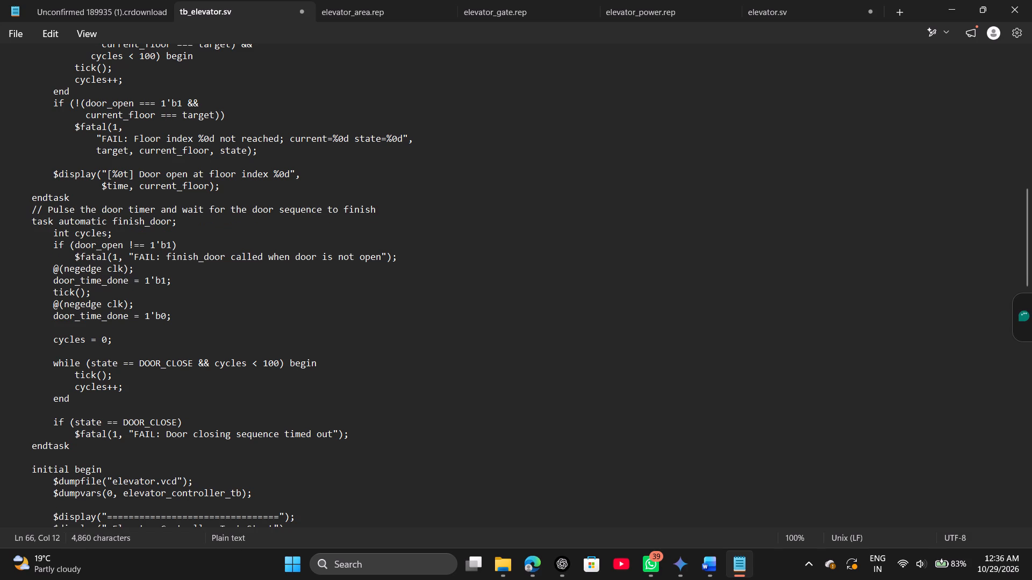
Delete the blank lines above cycles = 0, the while loop and the if (state == DOOR_CLOSE) condition in finish_door.
scroll(93, 292, down, 1)
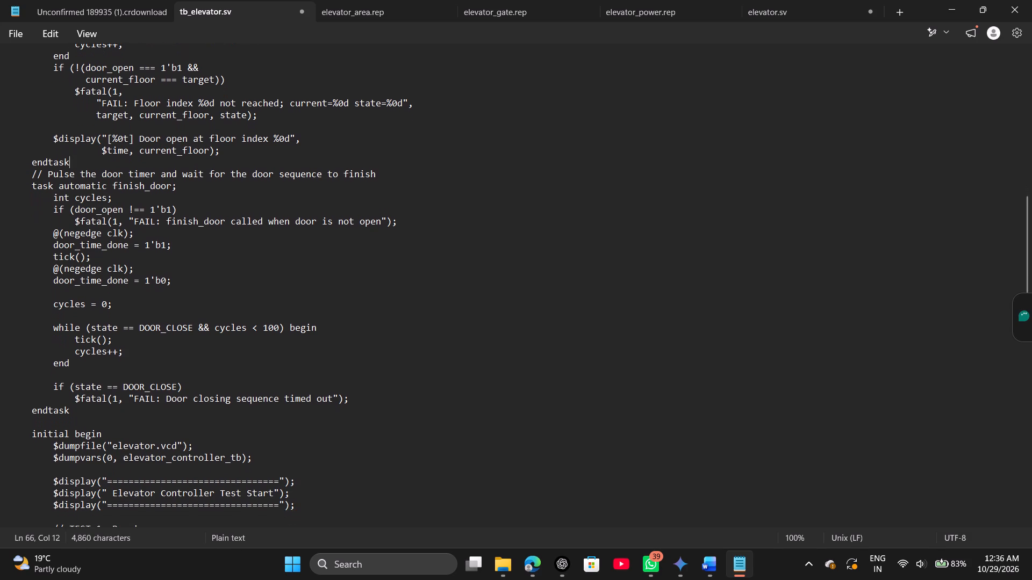
click(83, 289)
key(BackSpace)
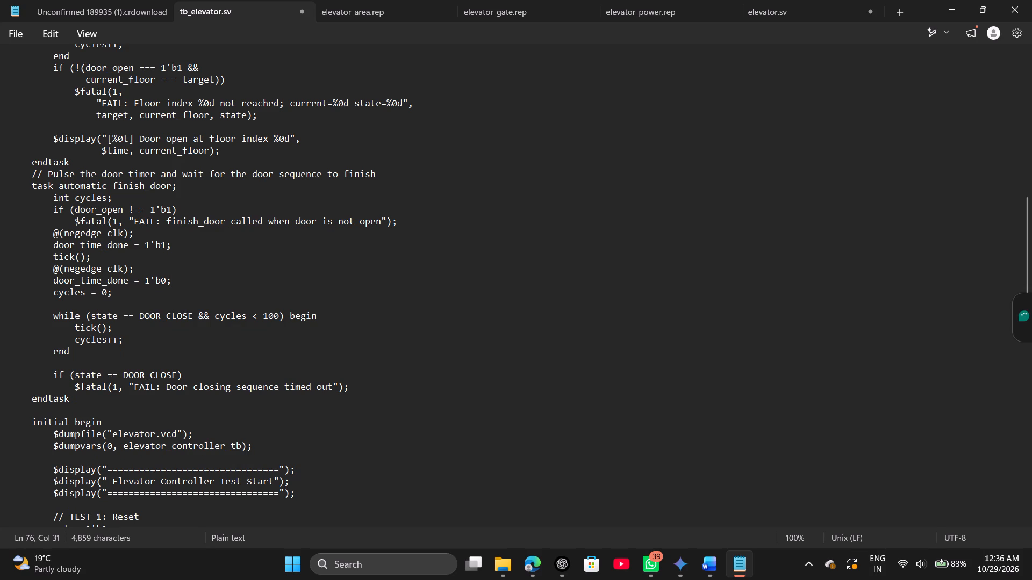
click(79, 307)
key(BackSpace)
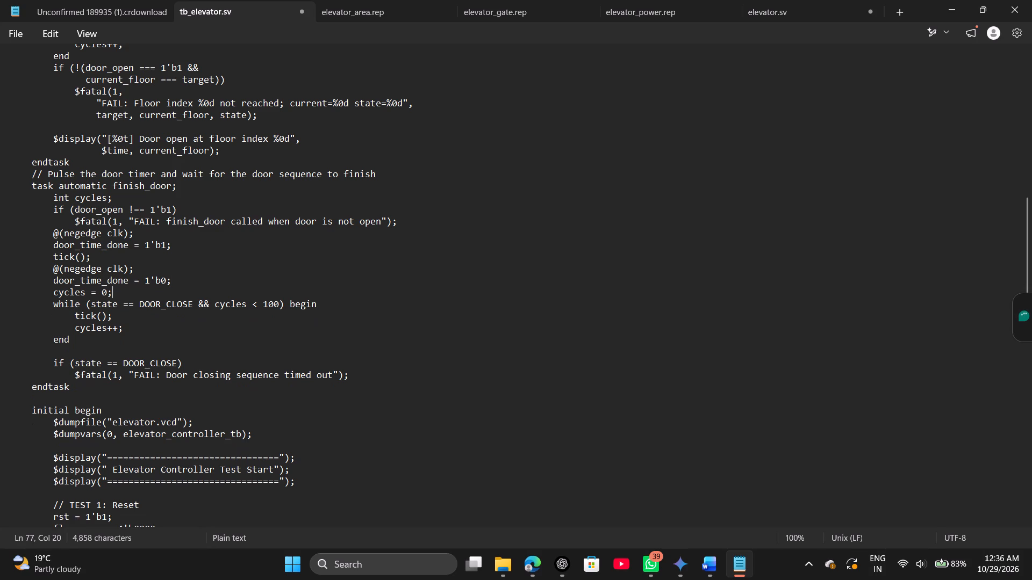
click(87, 350)
key(BackSpace)
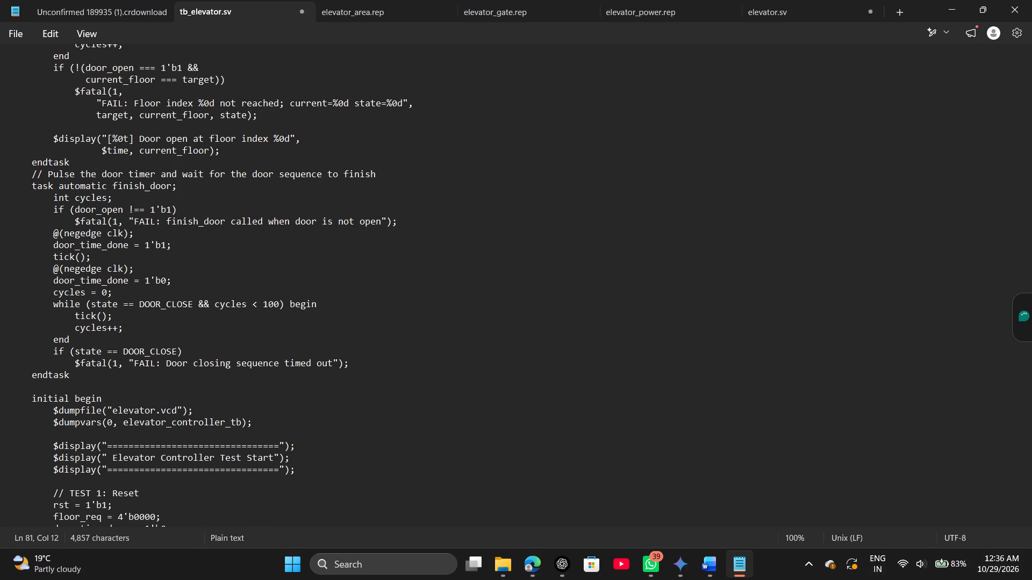
Delete the blank lines above initial begin, the first banner $display line and the "// TEST 1: Reset" comment.
click(90, 394)
click(67, 387)
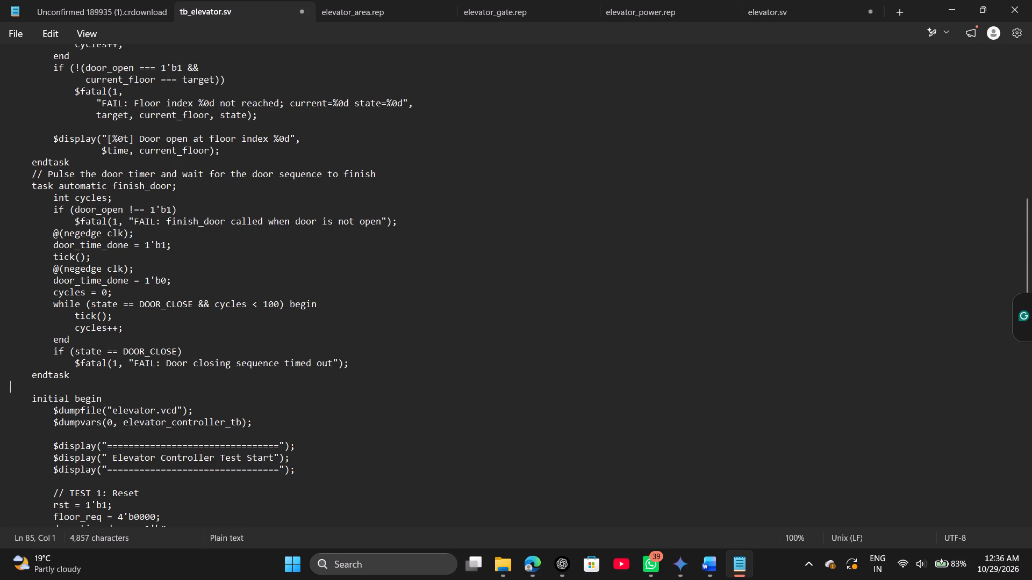
key(BackSpace)
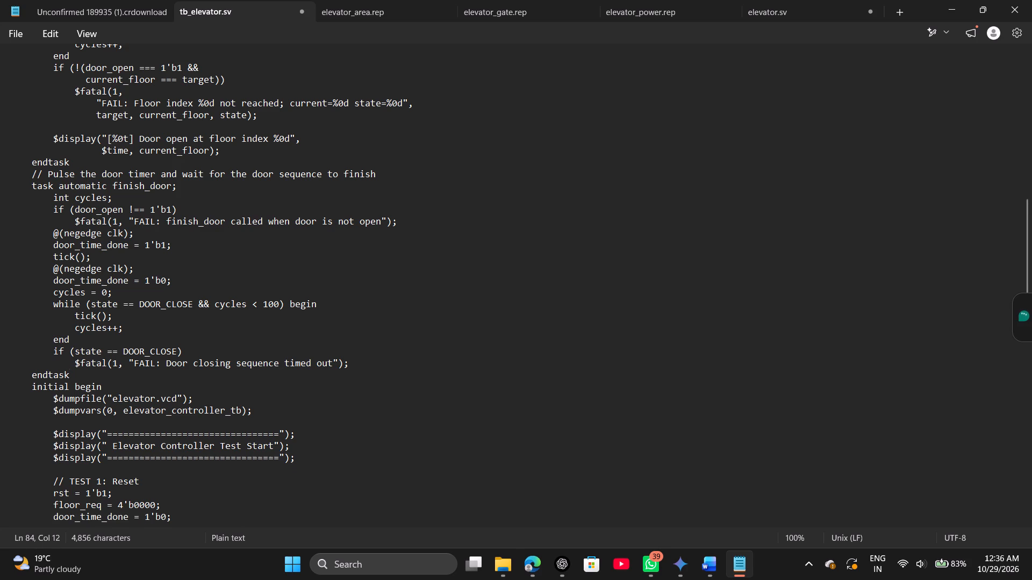
scroll(65, 408, down, 1)
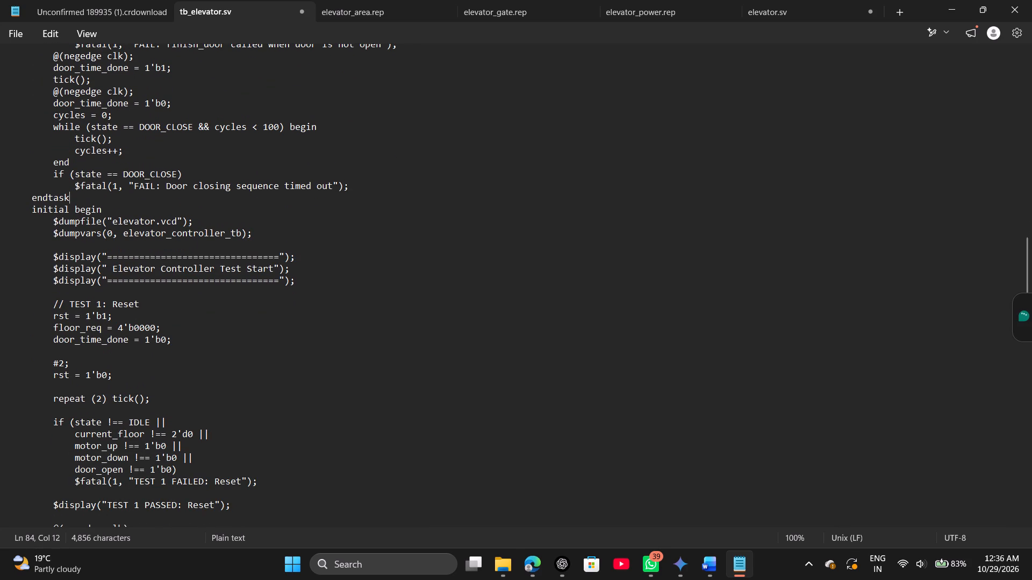
click(66, 247)
key(BackSpace)
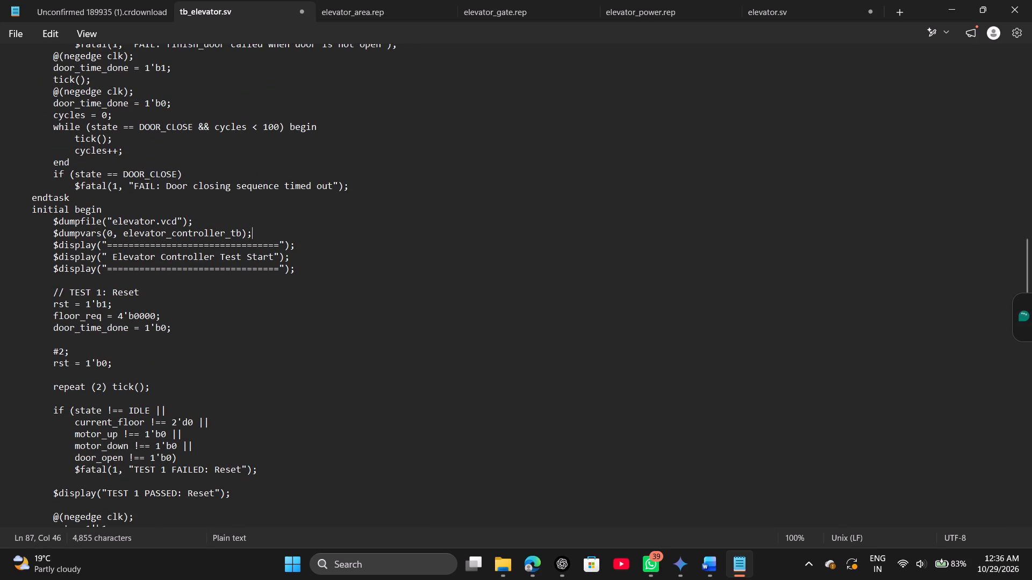
click(62, 282)
key(BackSpace)
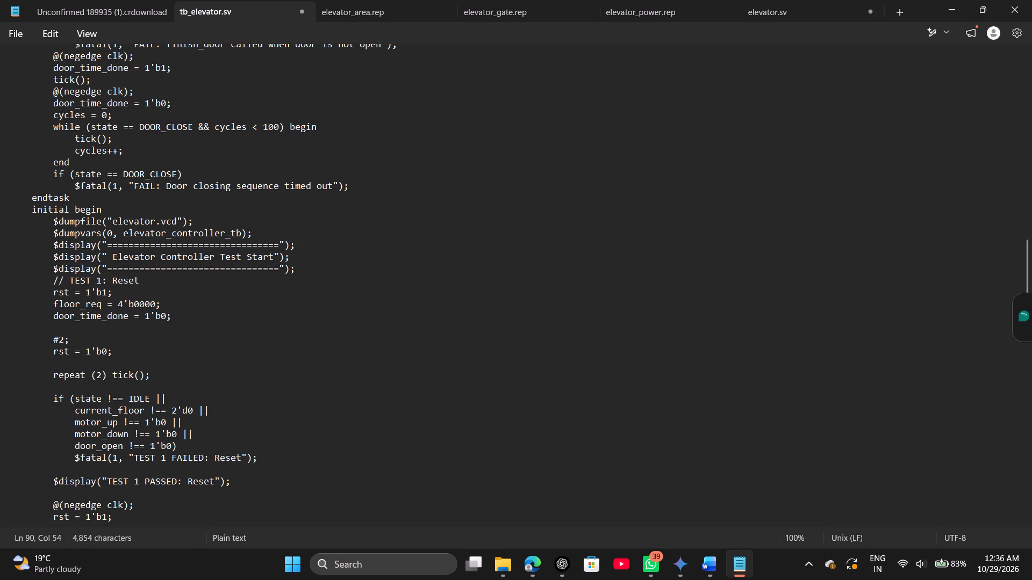
Delete the blank lines in TEST 1 above #2, repeat (2) tick(), the IDLE state check and the TEST 1 PASSED $display.
click(76, 332)
key(BackSpace)
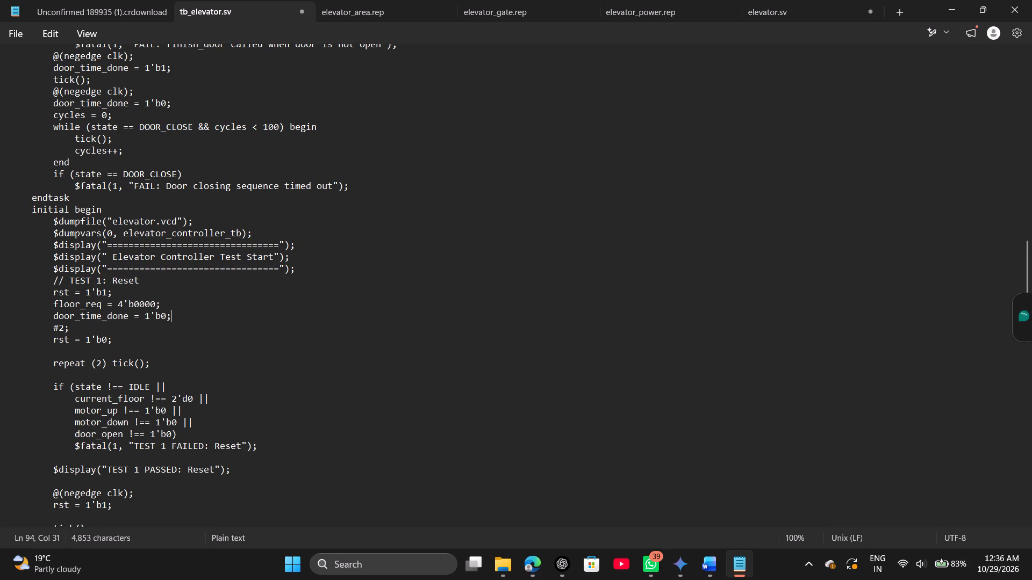
click(82, 350)
key(BackSpace)
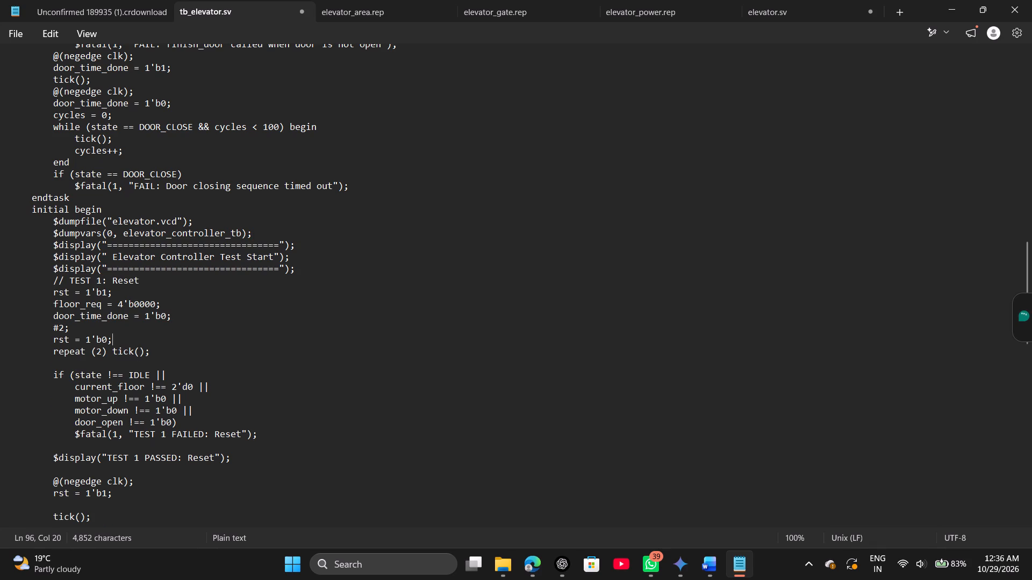
click(92, 367)
key(BackSpace)
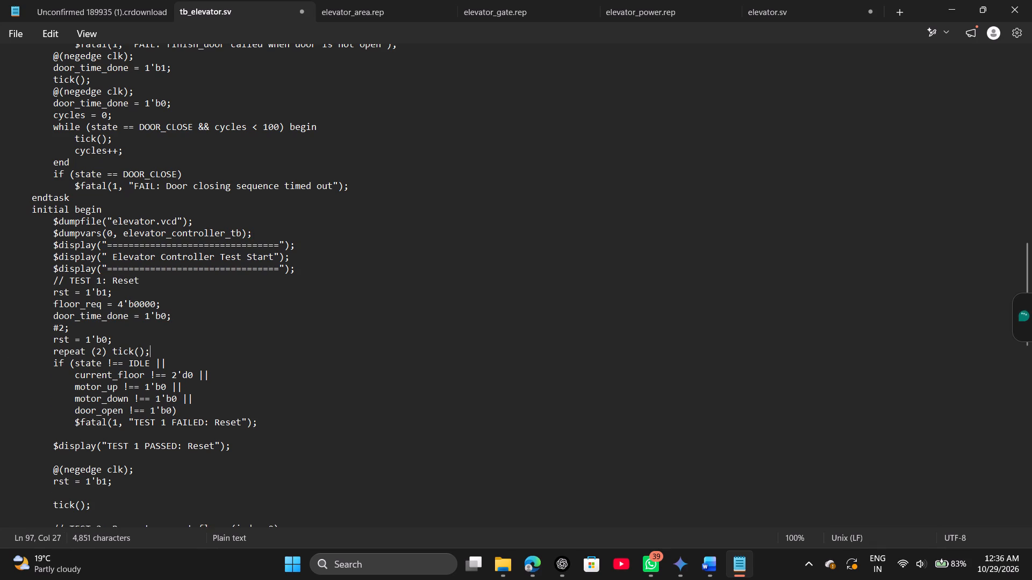
click(107, 436)
key(BackSpace)
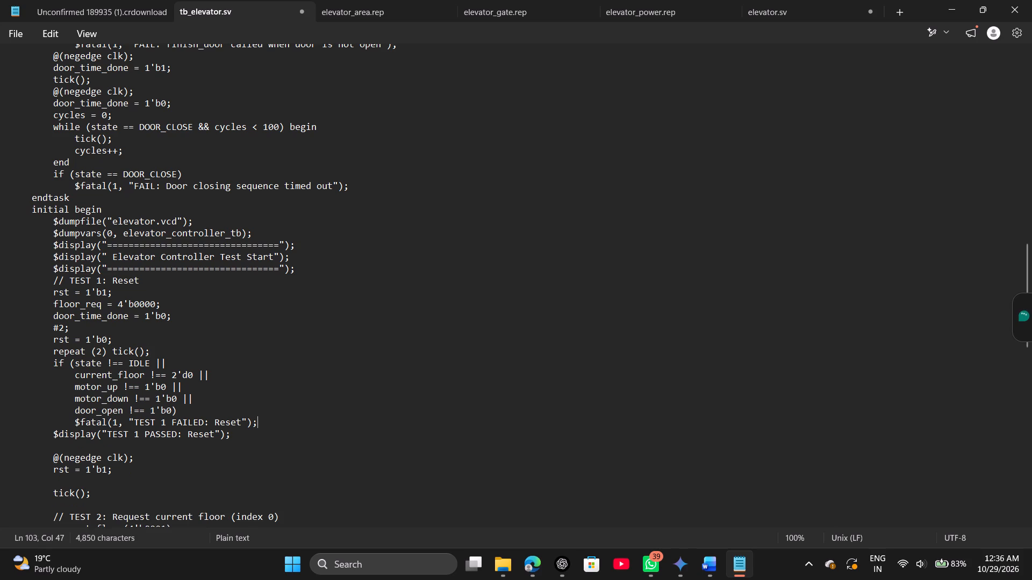
Delete the blank lines after the TEST 1 PASSED $display, above @(negedge clk), tick() and the "// TEST 2" comment.
scroll(107, 436, down, 1)
click(85, 370)
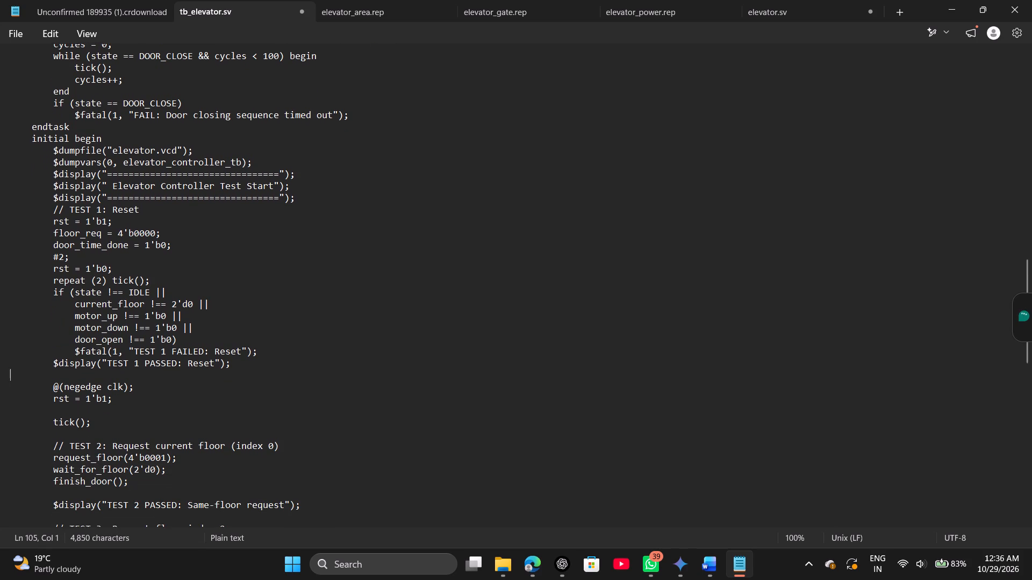
key(BackSpace)
click(86, 402)
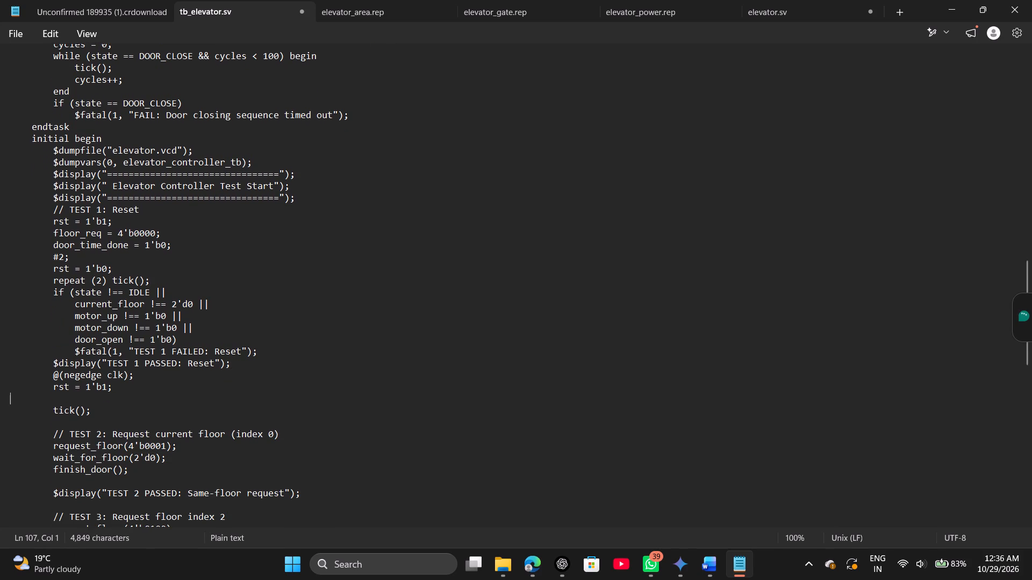
key(BackSpace)
click(88, 415)
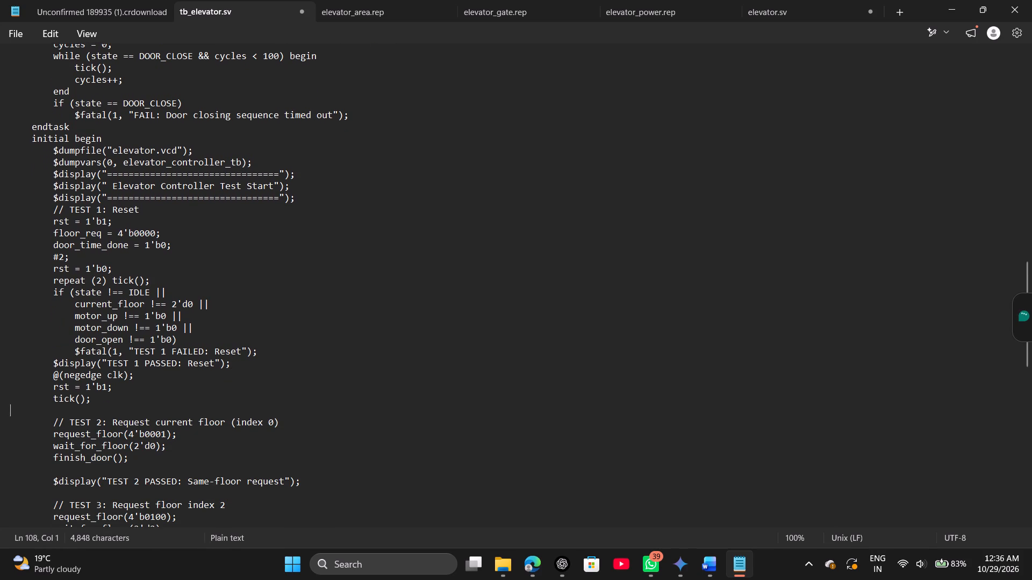
key(BackSpace)
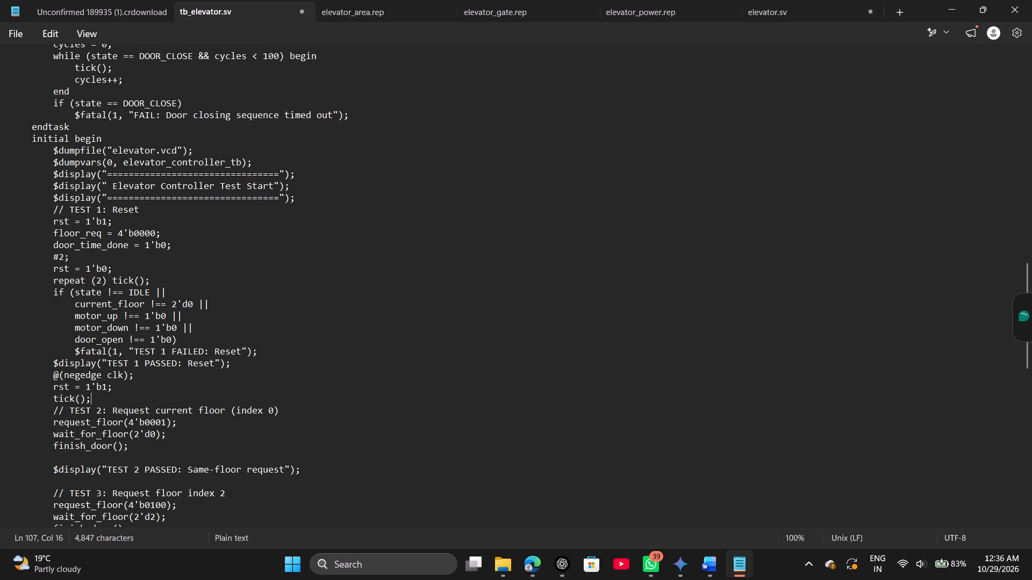
Delete the blank lines above the TEST 2 PASSED $display and the "// TEST 3: Request floor index 2" comment.
click(97, 457)
key(BackSpace)
scroll(97, 457, down, 1)
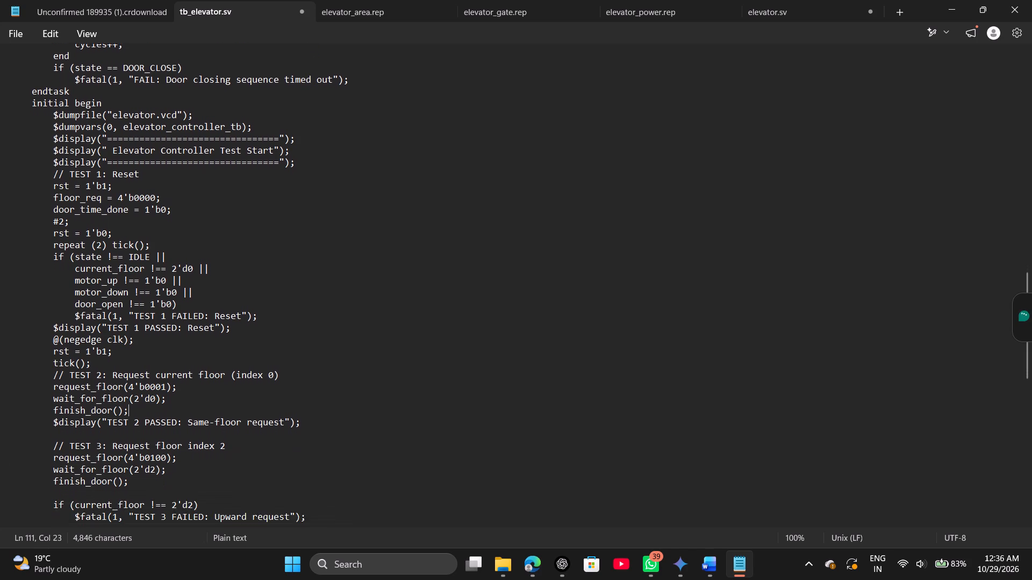
scroll(97, 457, down, 1)
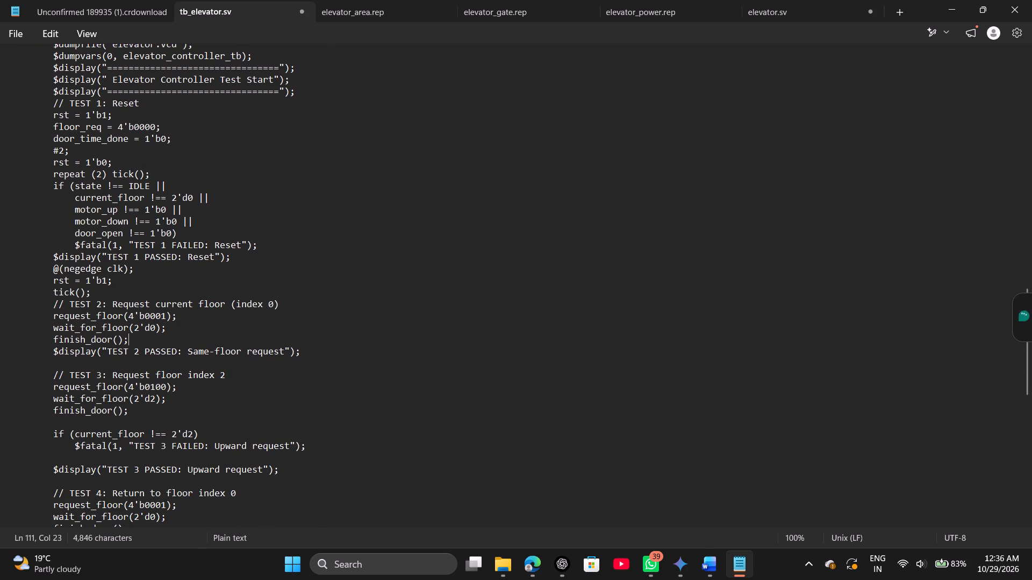
click(55, 365)
key(BackSpace)
scroll(55, 365, down, 1)
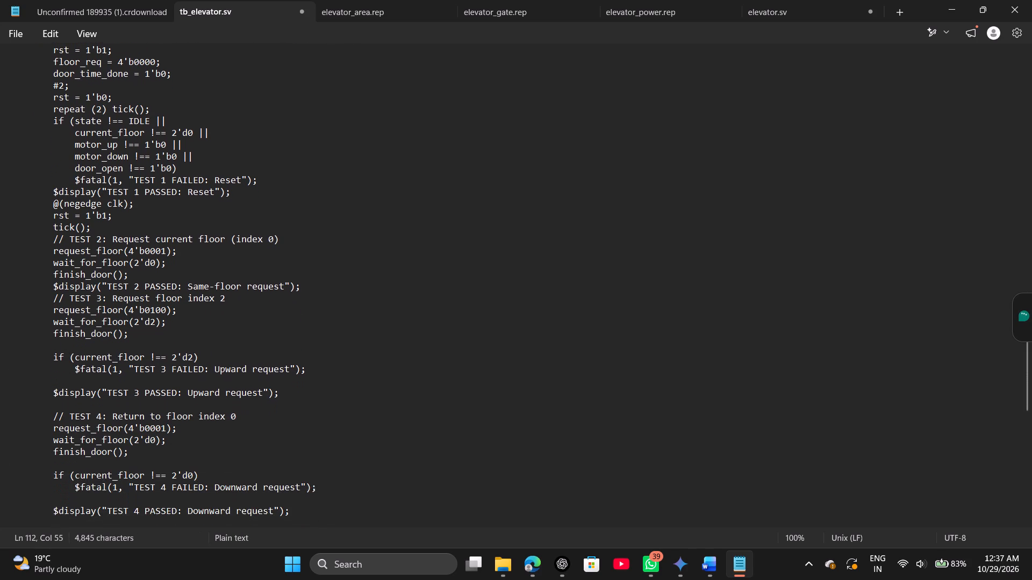
Delete the blank lines above the TEST 3 current_floor check, the TEST 3 PASSED $display and the "// TEST 4" comment.
click(41, 335)
key(BackSpace)
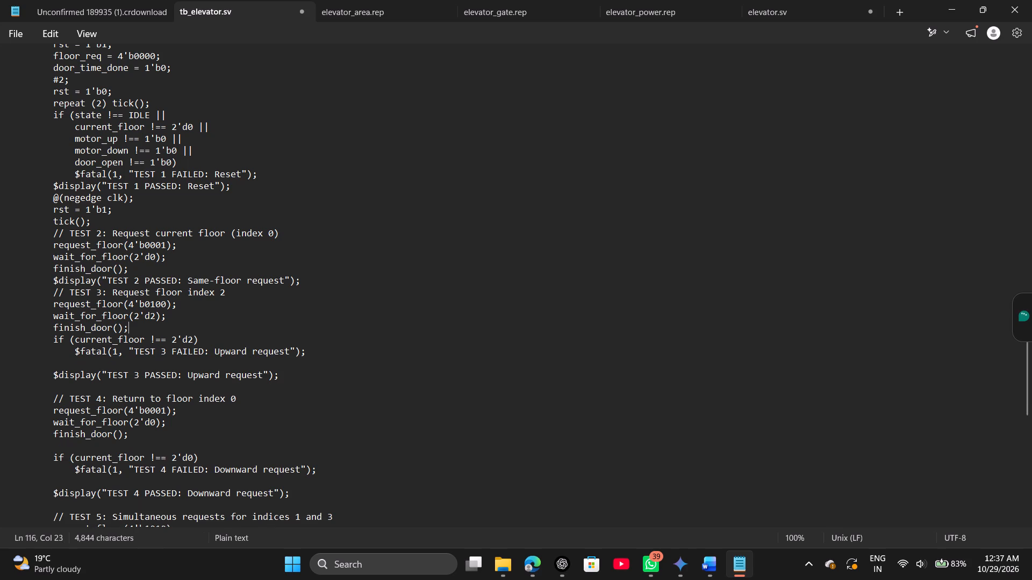
click(52, 357)
key(BackSpace)
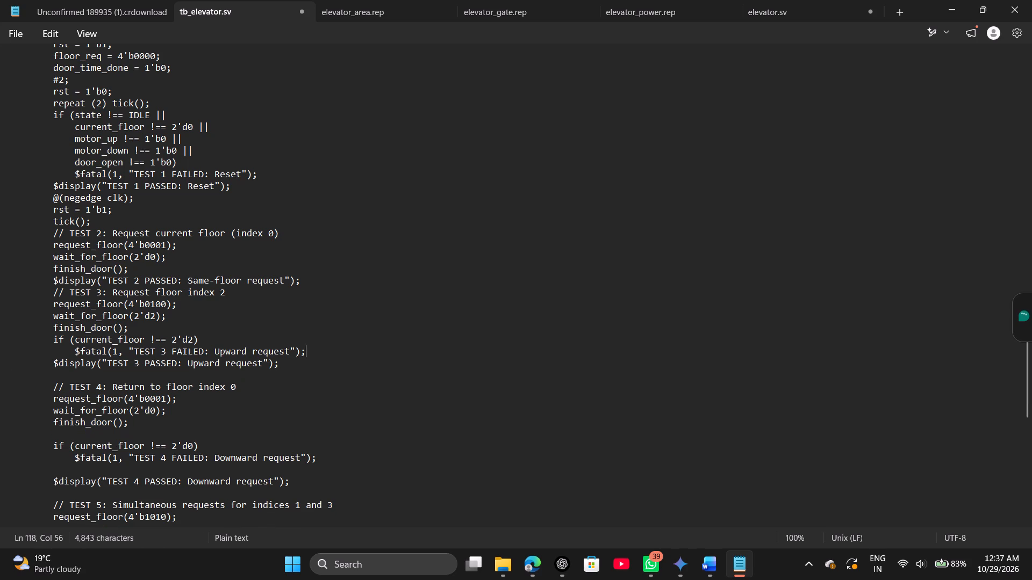
click(58, 371)
key(BackSpace)
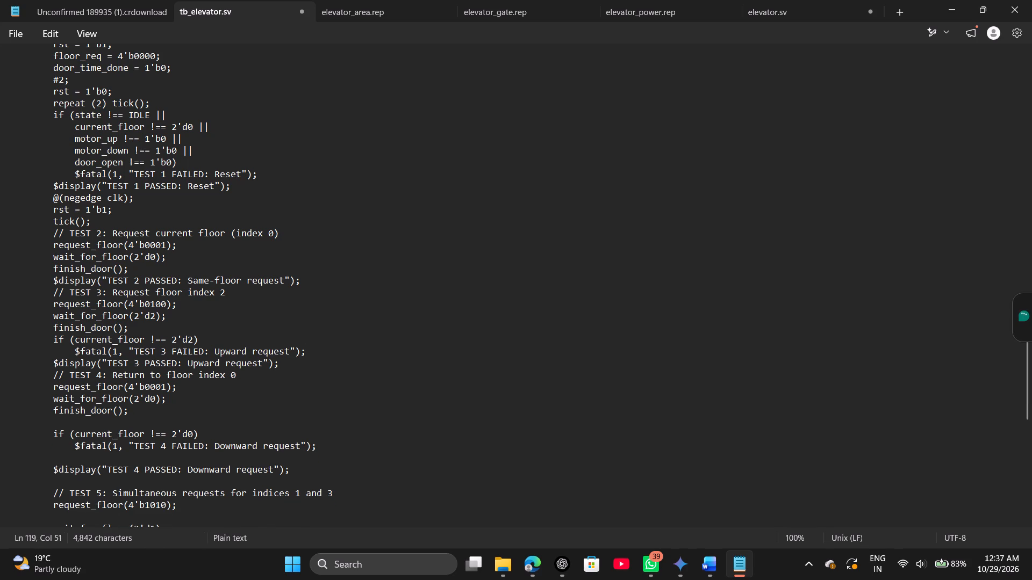
Delete the blank lines above the TEST 4 current_floor check and the TEST 4 PASSED $display.
click(59, 424)
key(BackSpace)
scroll(59, 424, down, 1)
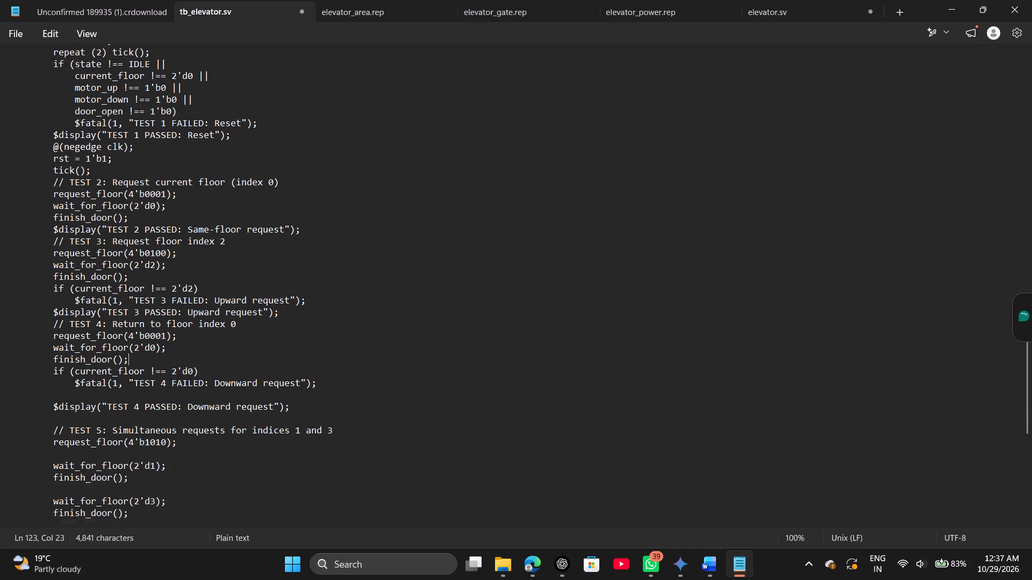
scroll(59, 424, down, 1)
click(55, 335)
key(BackSpace)
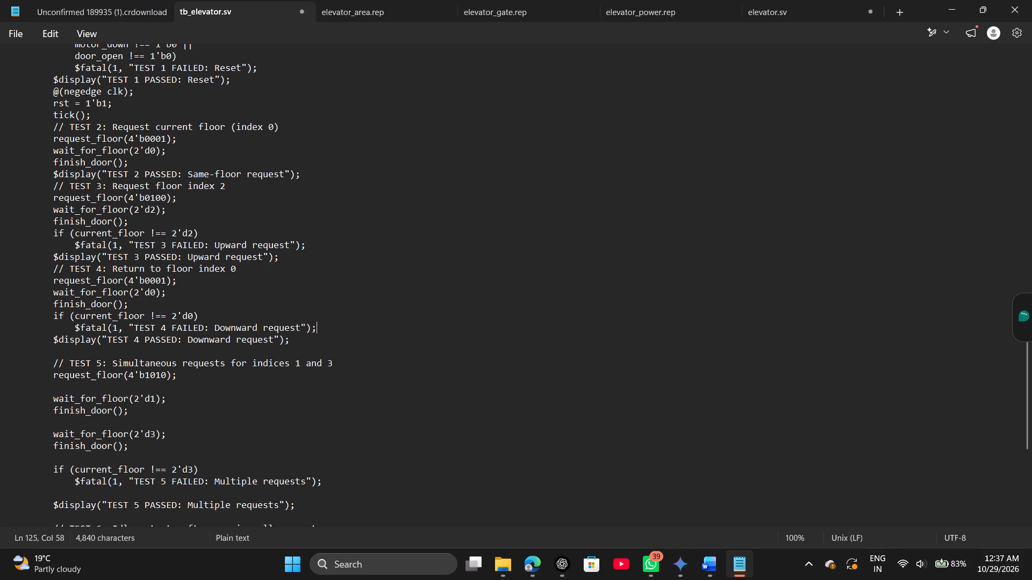
Delete the blank lines in TEST 5 above wait_for_floor(2'd1), wait_for_floor(2'd3) and the current_floor check.
click(67, 385)
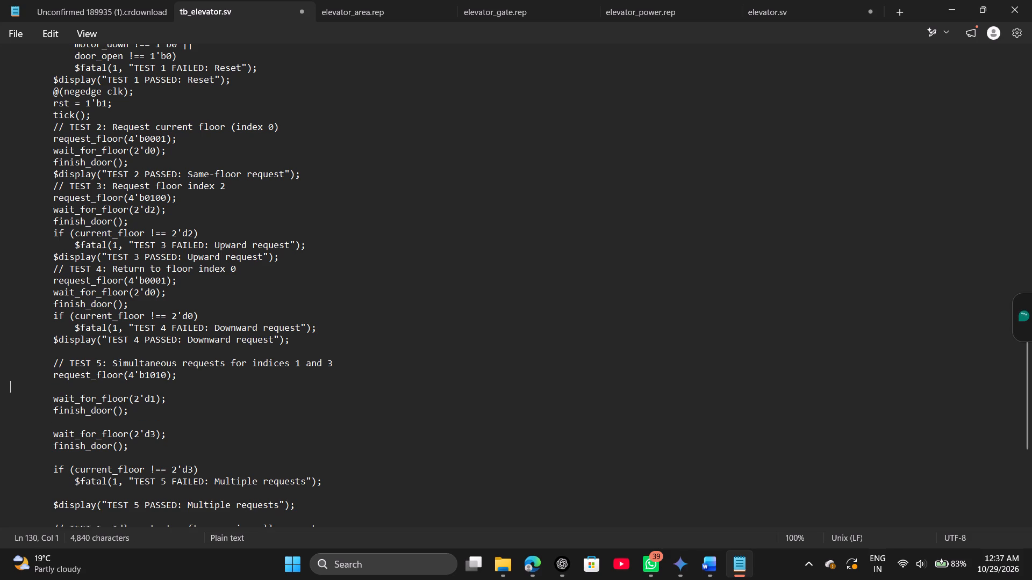
key(BackSpace)
click(73, 410)
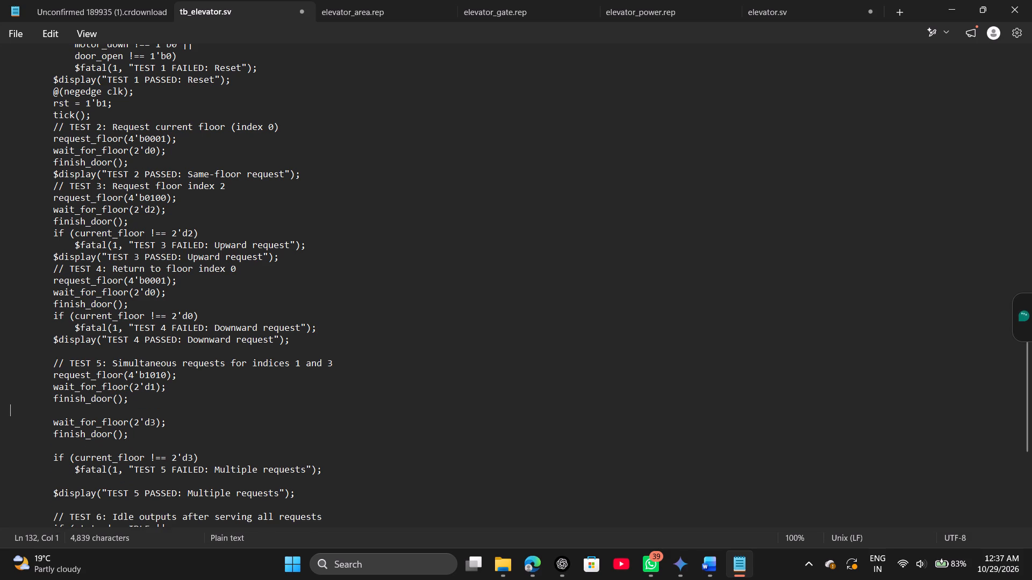
key(BackSpace)
scroll(73, 410, down, 3)
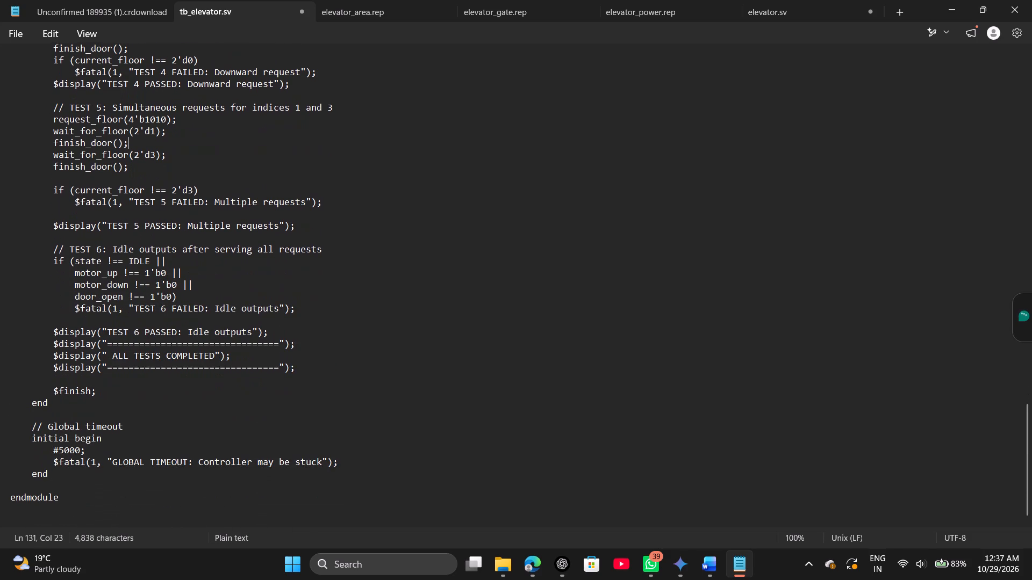
click(76, 179)
key(BackSpace)
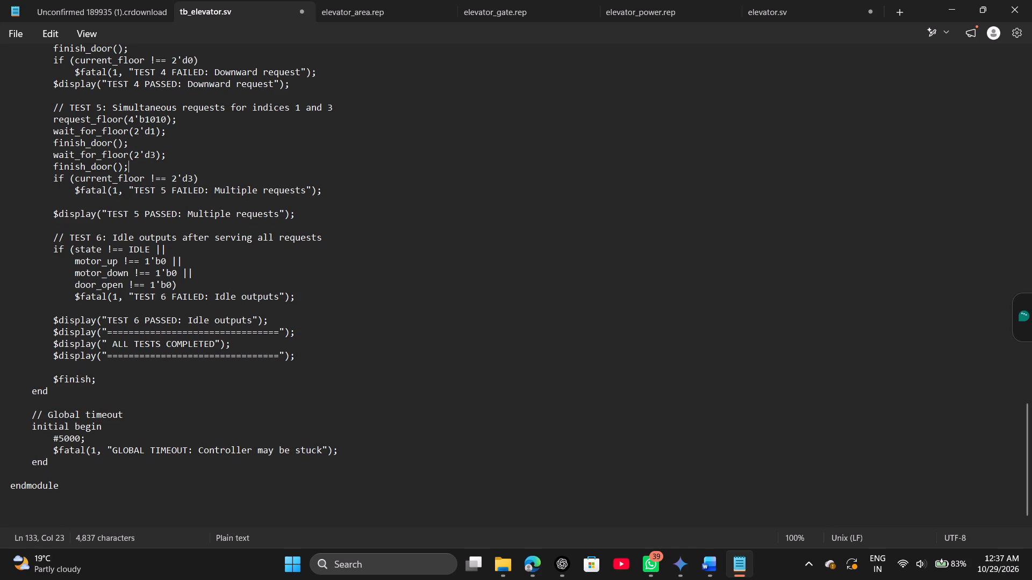
Delete the blank lines above the TEST 6 PASSED $display, the "// TEST 6" comment and the TEST 5 PASSED $display.
click(77, 311)
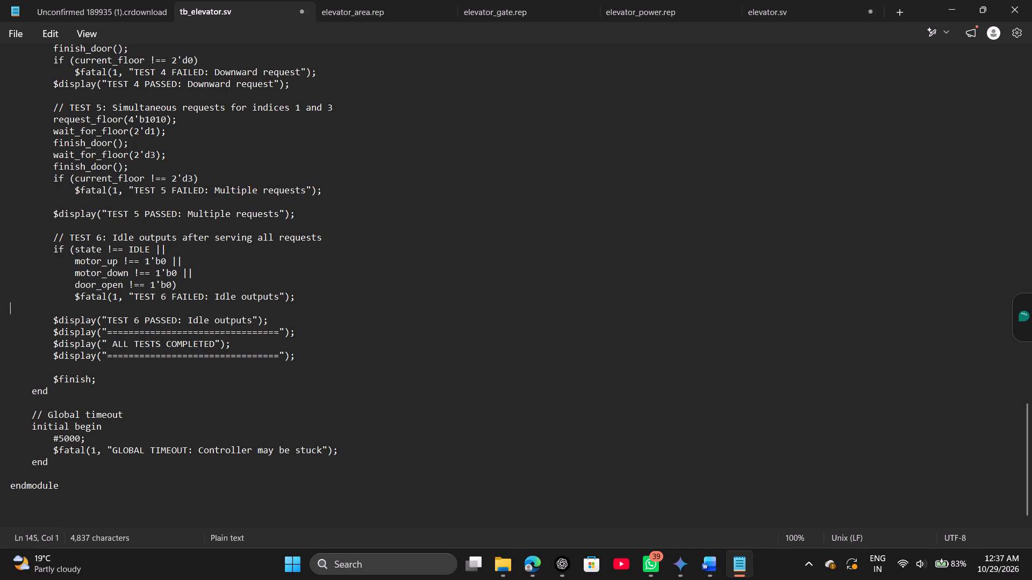
key(BackSpace)
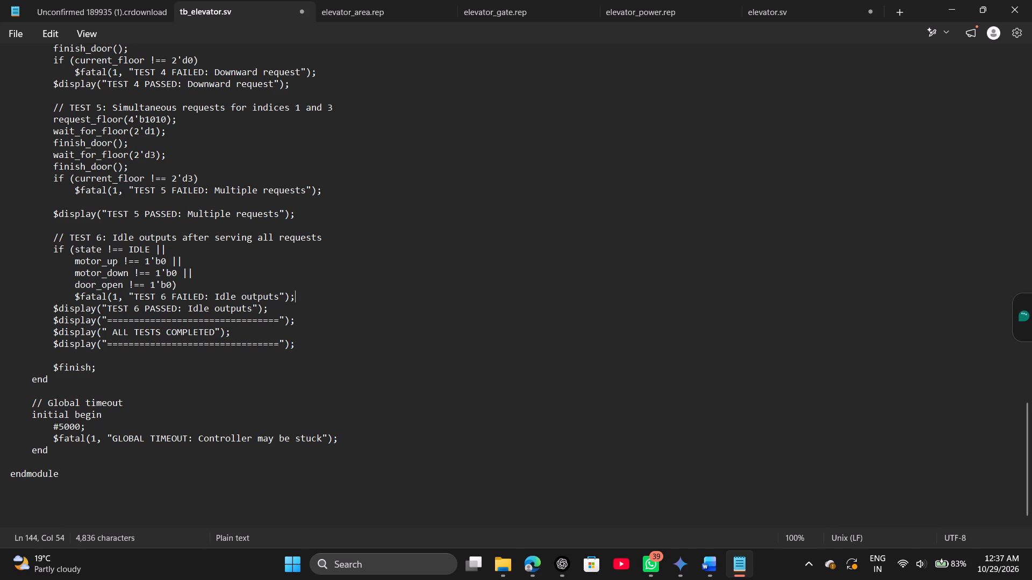
click(75, 223)
key(BackSpace)
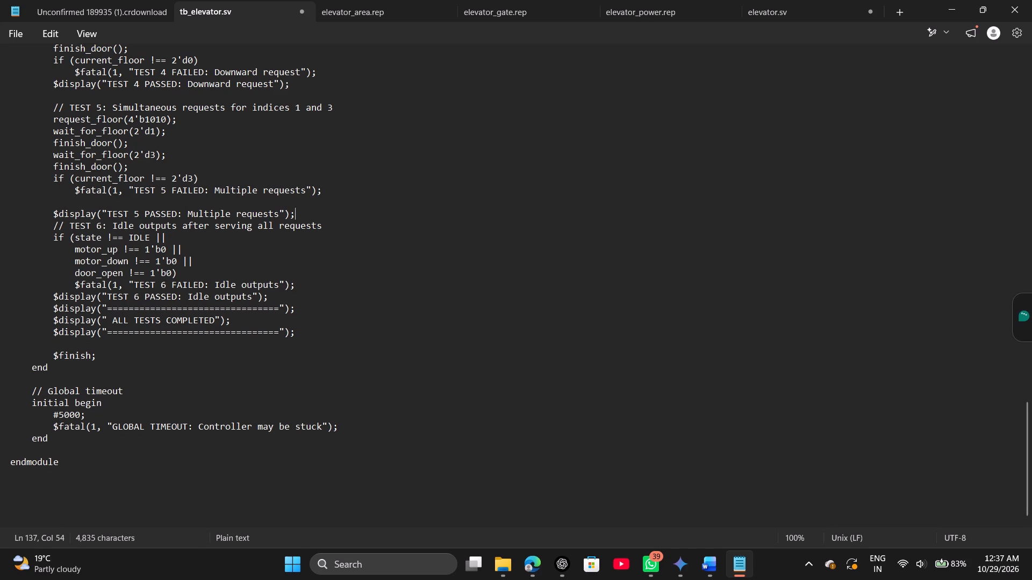
click(55, 205)
key(BackSpace)
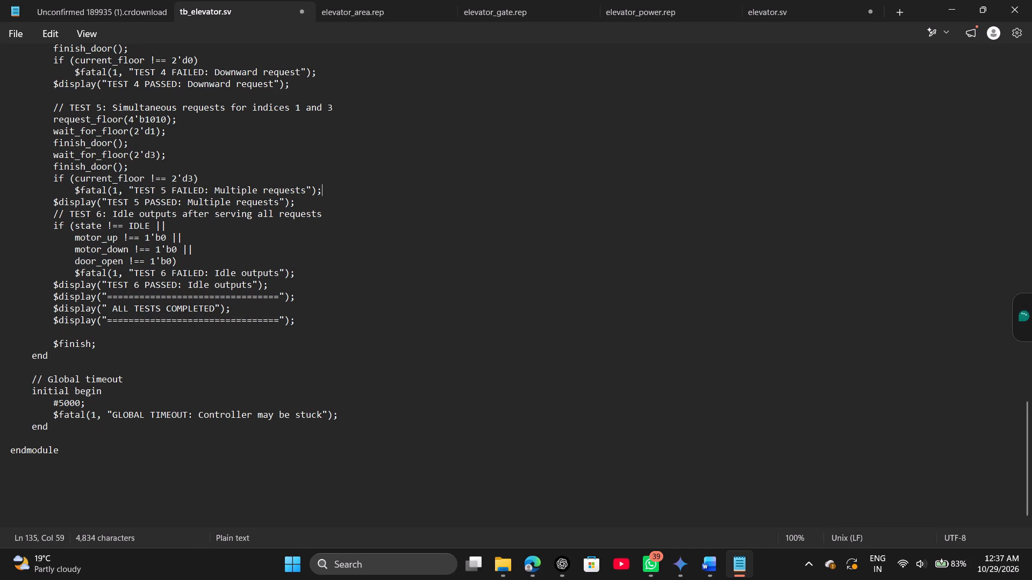
Delete the blank lines above $finish, the "// Global timeout" comment and endmodule at the end of the file.
click(72, 336)
key(BackSpace)
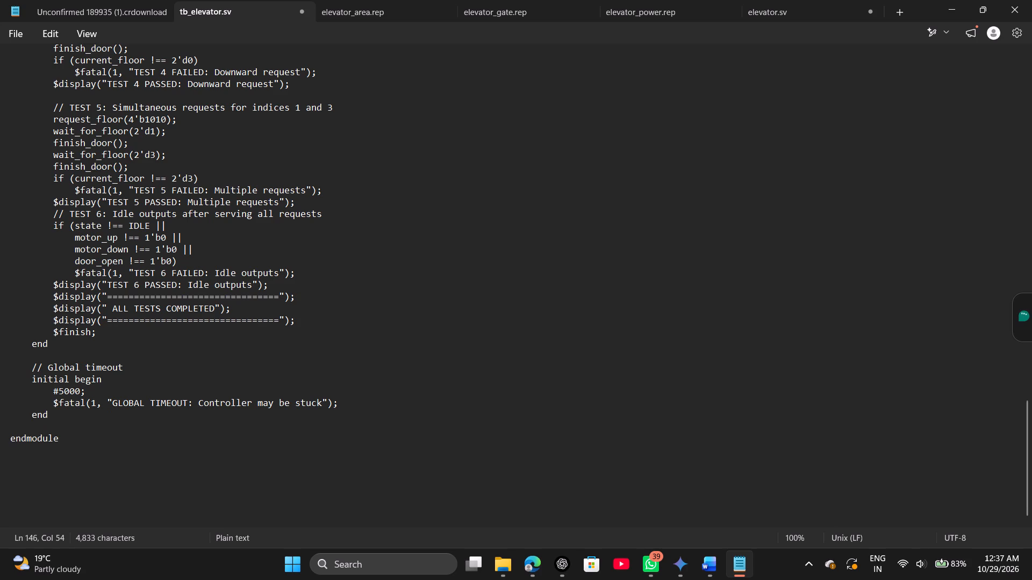
click(74, 359)
key(BackSpace)
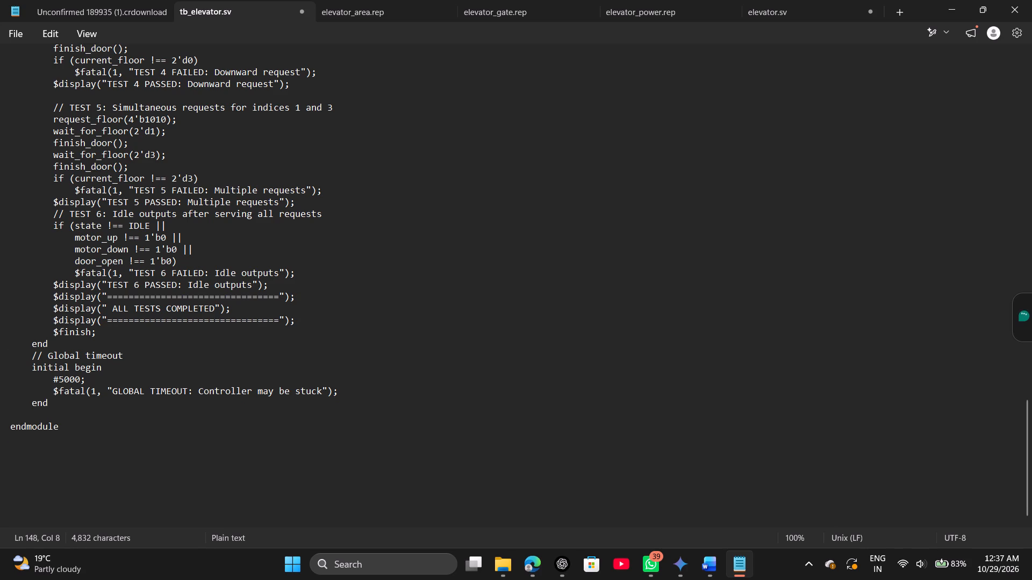
click(64, 410)
key(BackSpace)
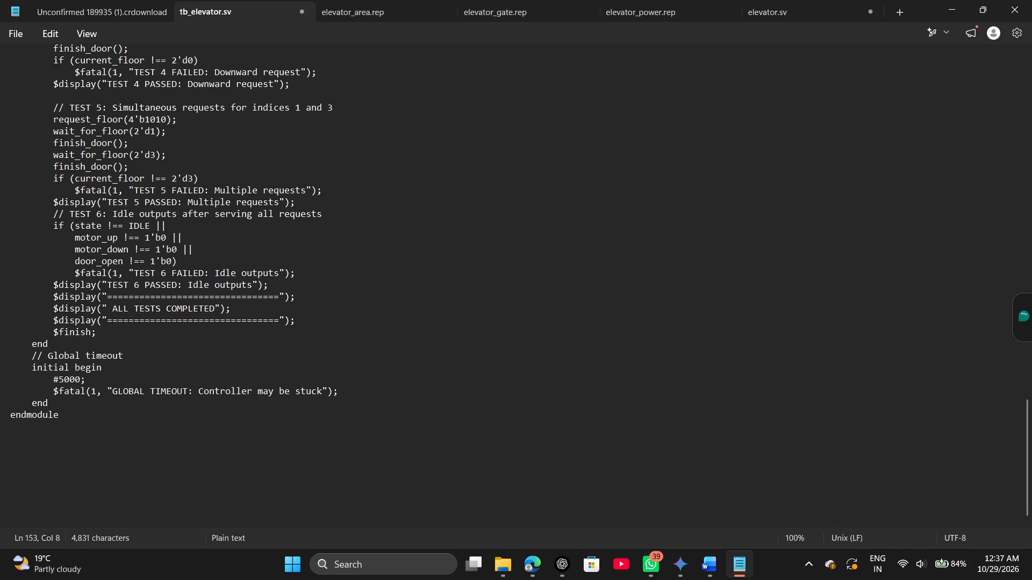
Delete the blank line above the "// 10 ns clock period" comment near the start of the file.
scroll(64, 410, up, 5)
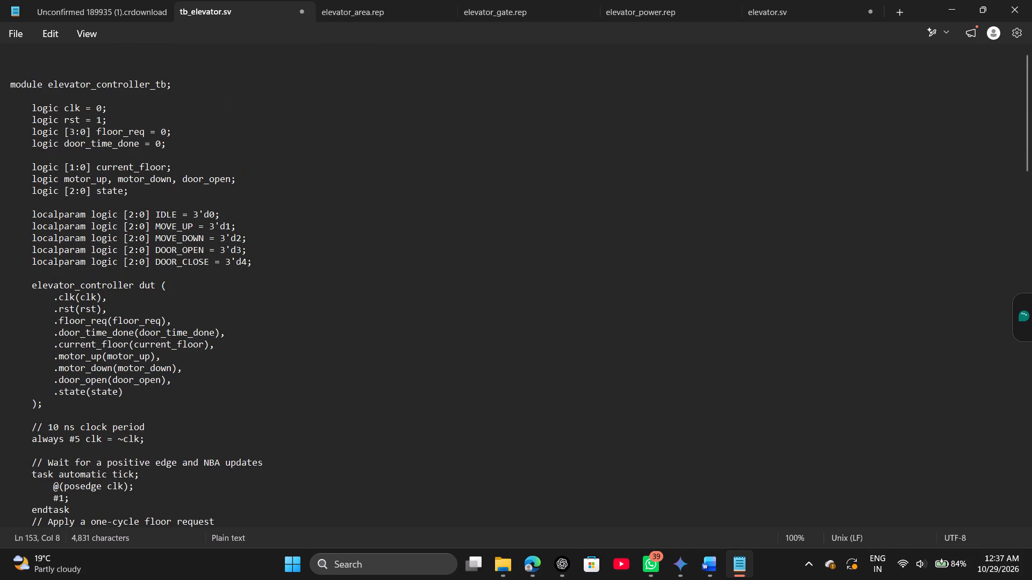
click(49, 420)
key(BackSpace)
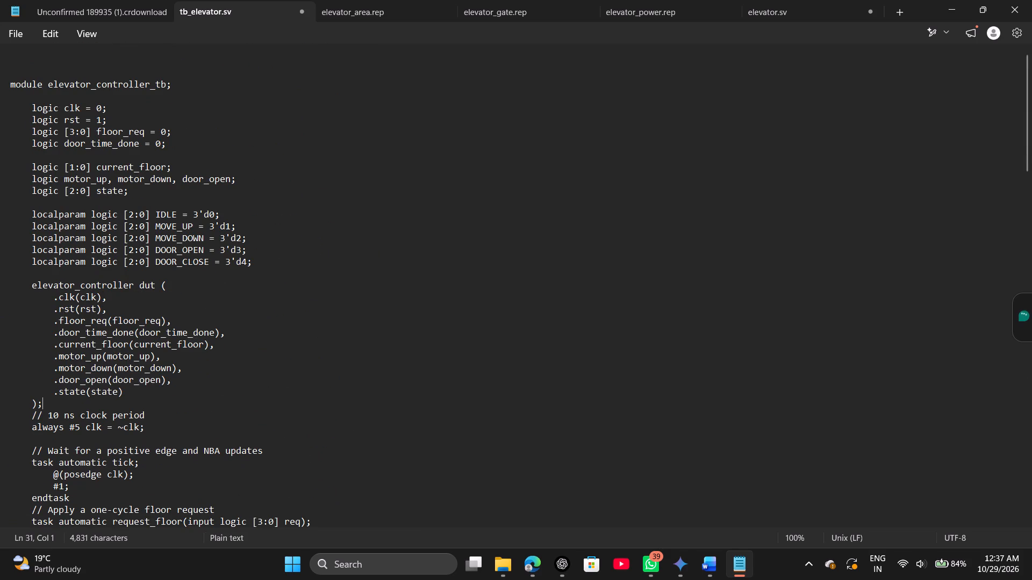
click(73, 272)
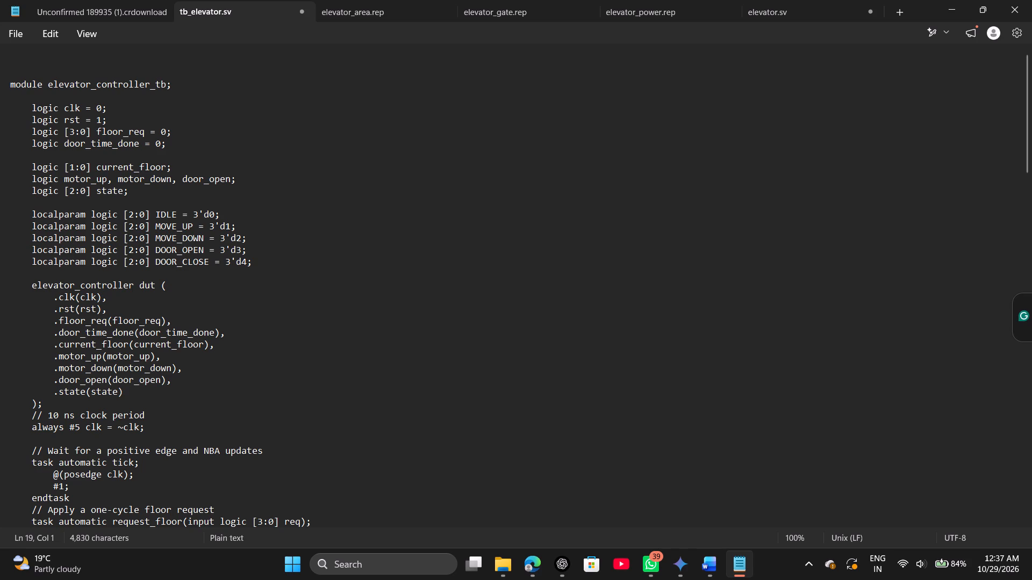
Copy the testbench code from module elevator_controller_tb through endmodule and paste it under the Testbench heading in the Word report.
drag(11, 84, 295, 579)
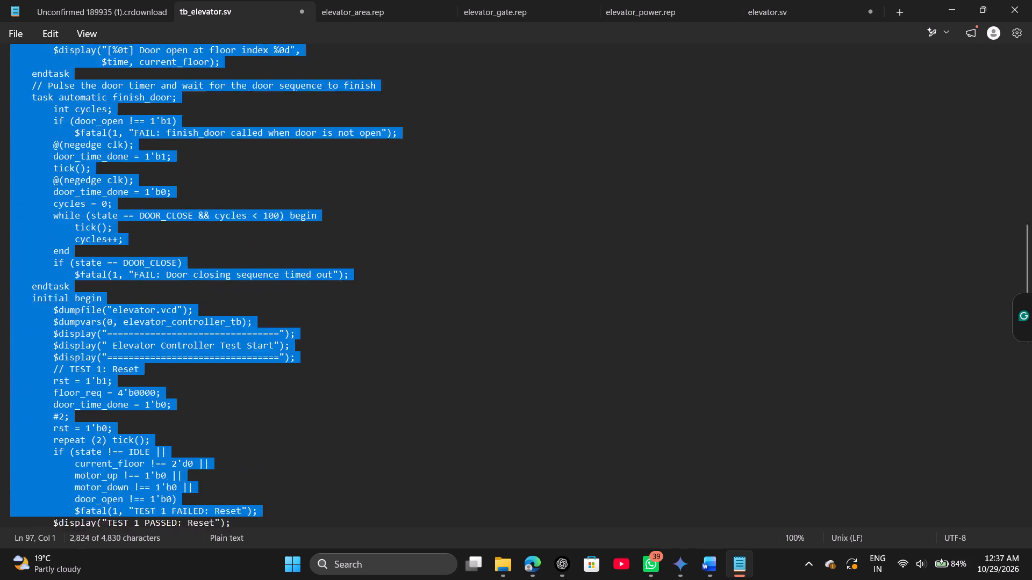
drag(295, 579, 278, 562)
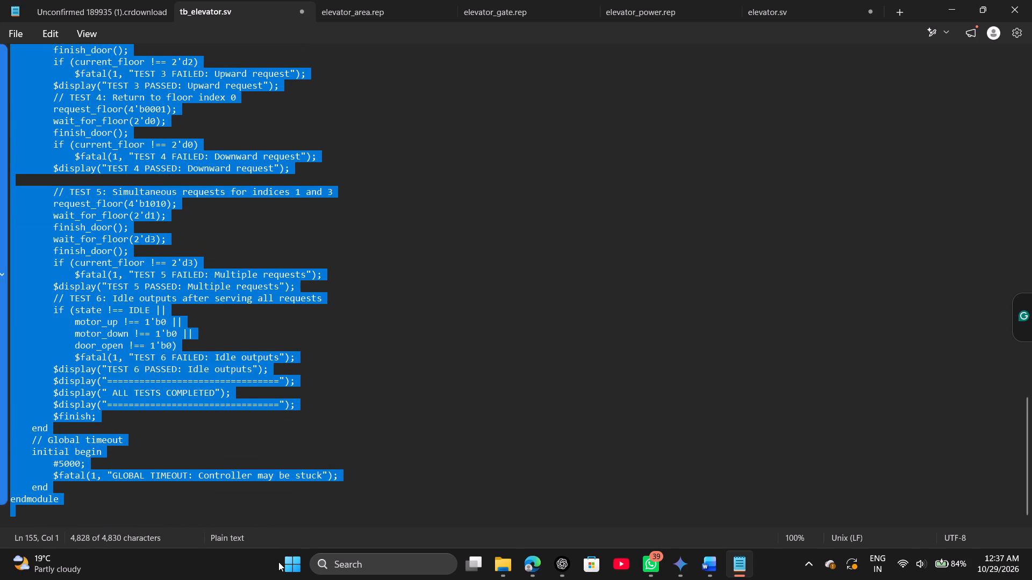
key(ctrl+c)
click(706, 566)
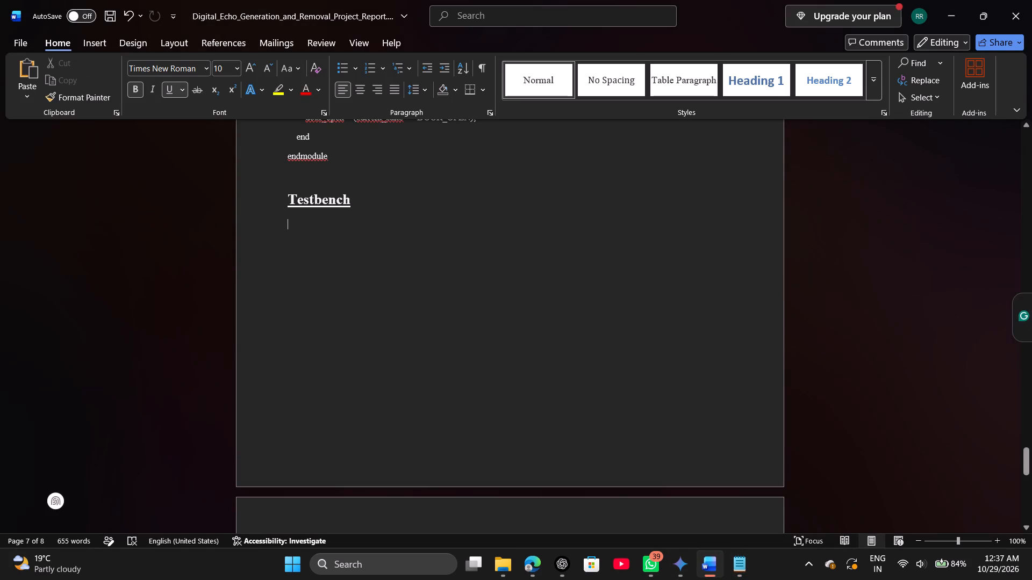
key(ctrl+v)
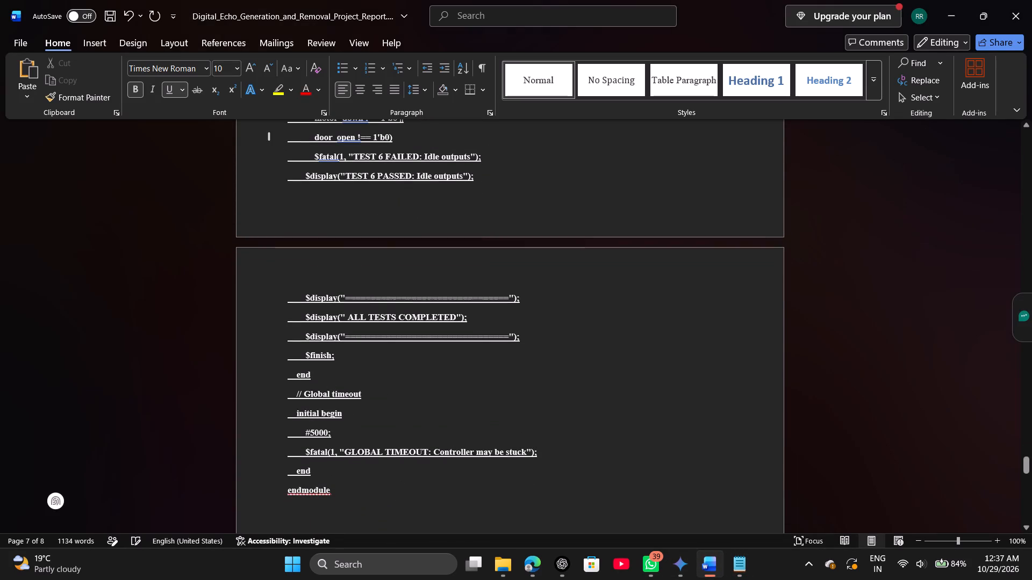
Remove underline and bold from all the pasted testbench code, from module elevator_controller_tb through endmodule, leaving out the Testbench heading.
click(175, 84)
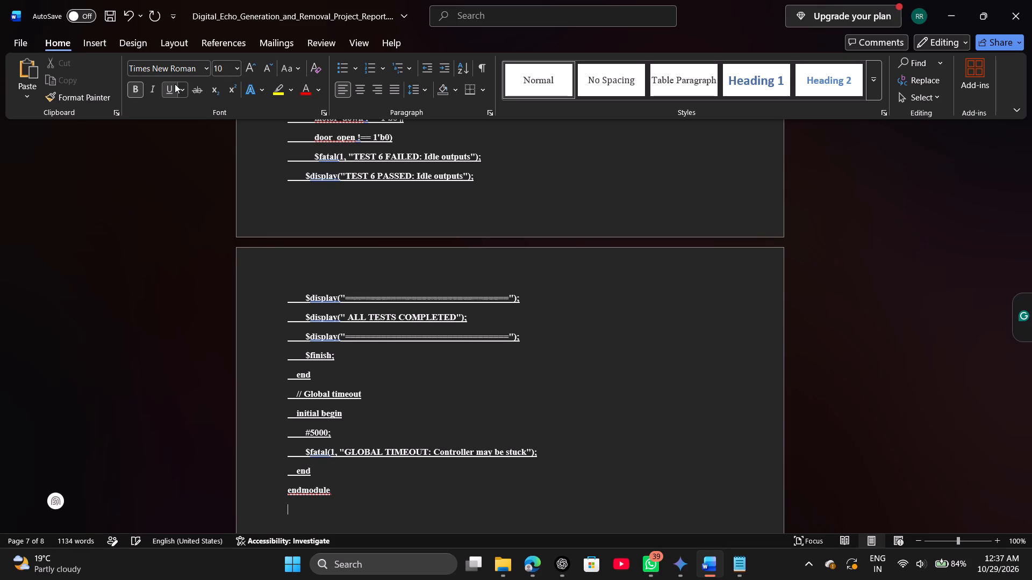
scroll(386, 278, up, 4)
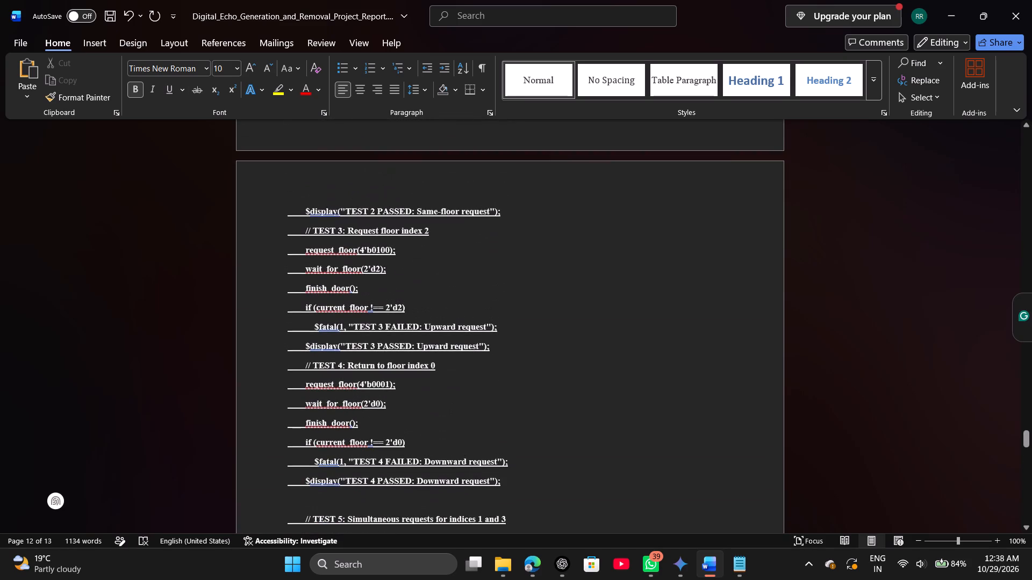
scroll(386, 278, up, 2)
scroll(307, 189, up, 2)
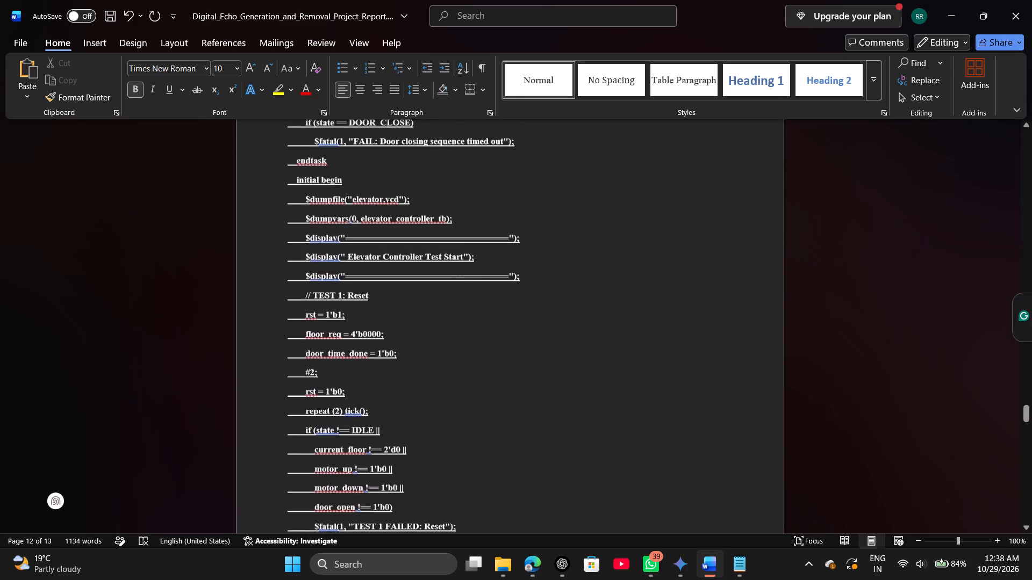
scroll(307, 189, up, 1)
scroll(306, 288, up, 3)
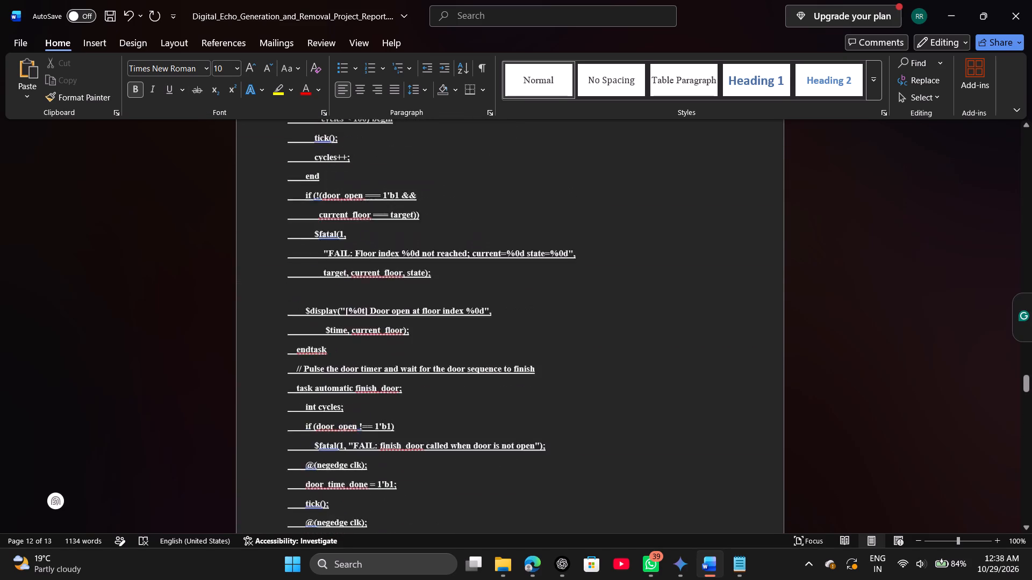
scroll(306, 288, up, 8)
scroll(306, 288, down, 1)
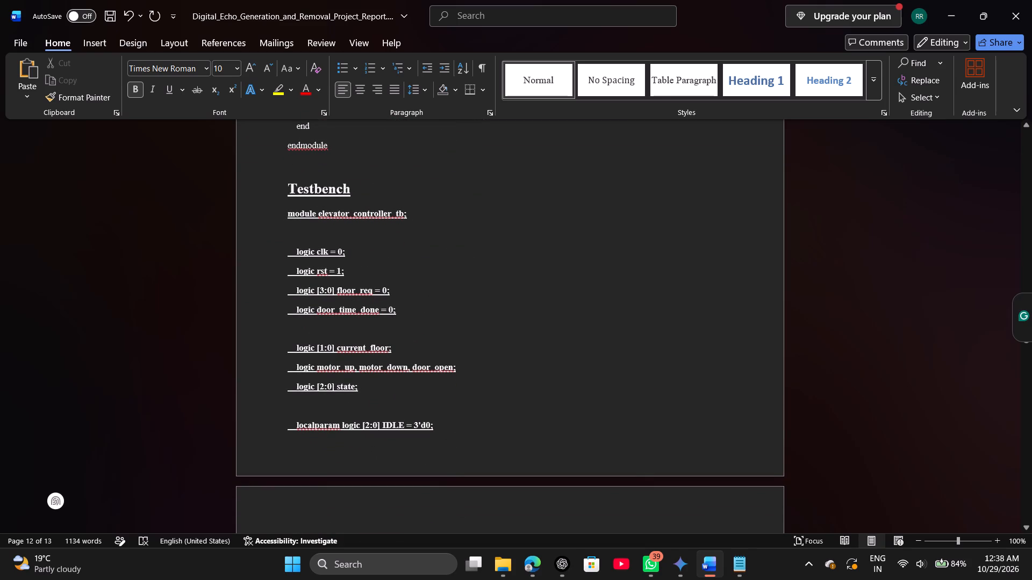
drag(285, 214, 506, 579)
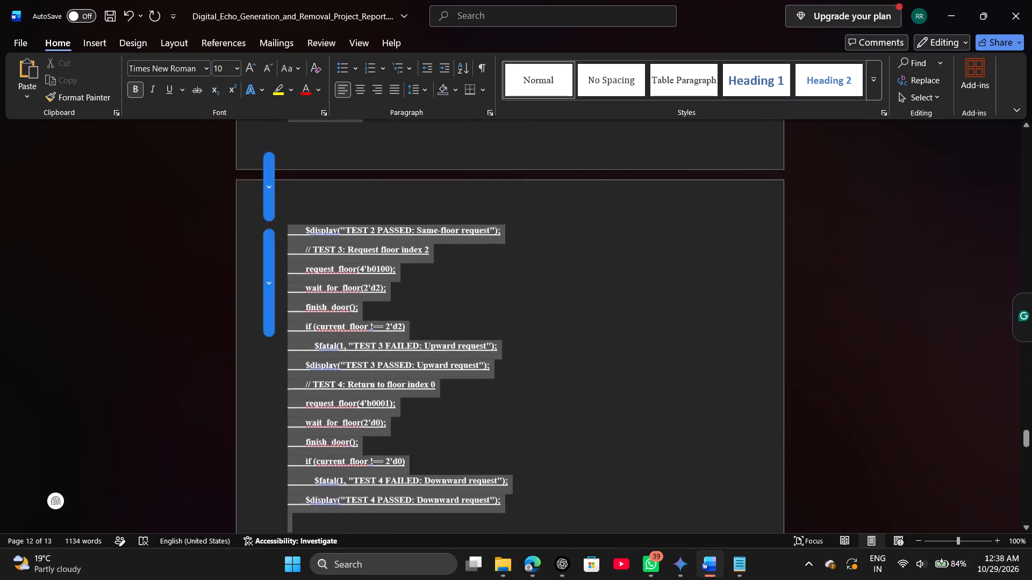
drag(506, 579, 332, 88)
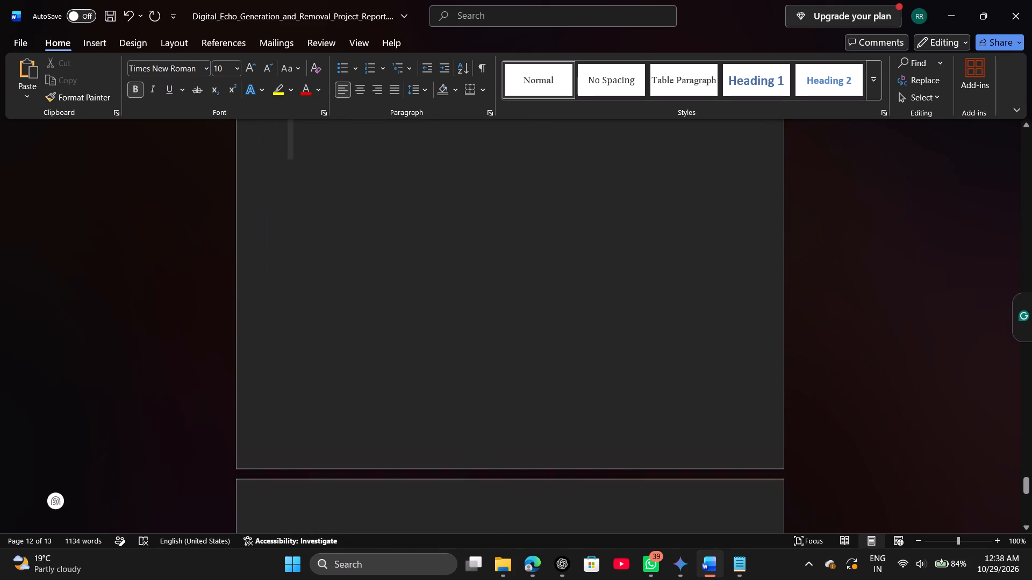
drag(332, 88, 354, 301)
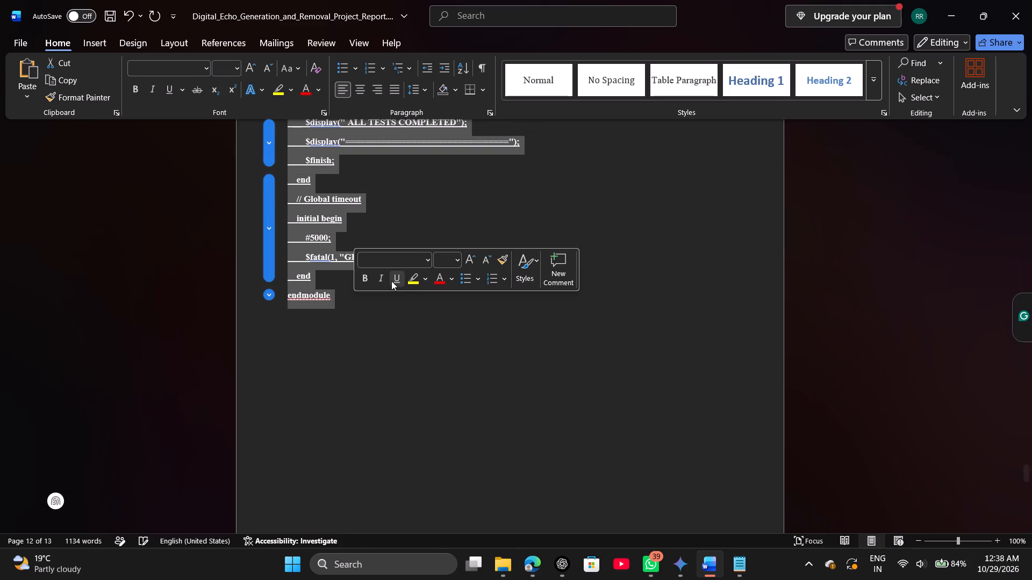
click(391, 281)
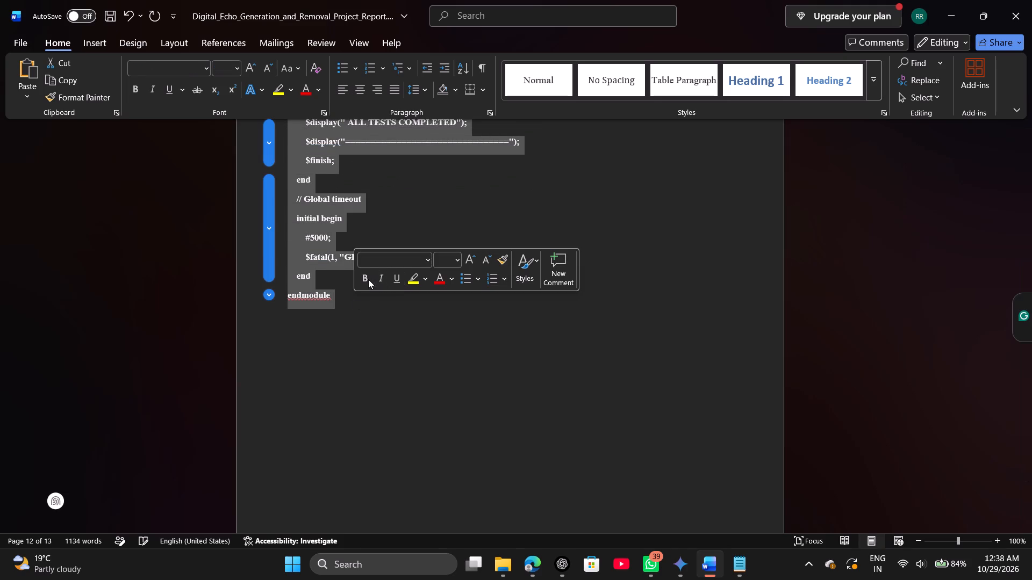
click(368, 279)
click(475, 201)
scroll(475, 201, up, 1)
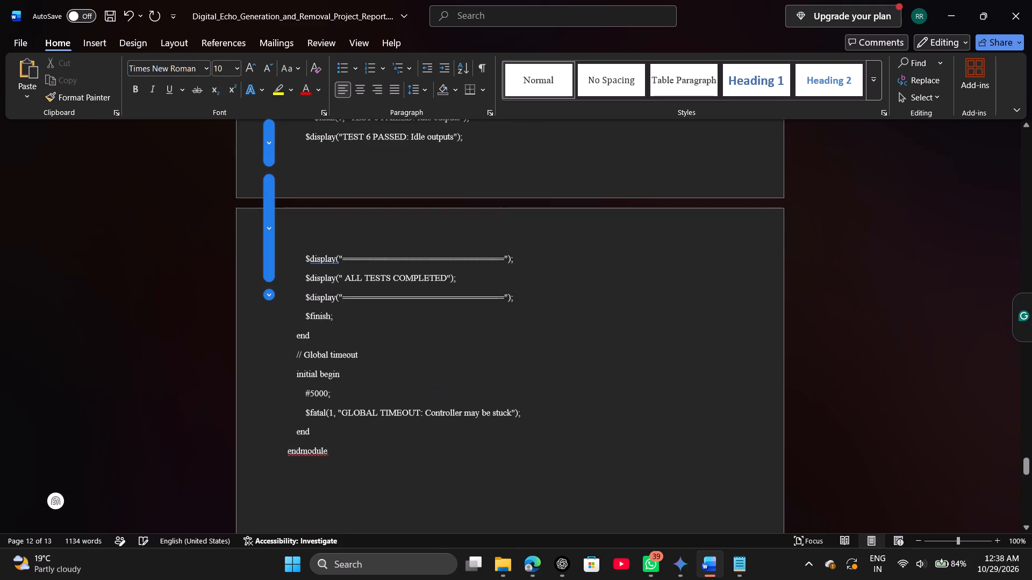
Delete the blank line above the "// TEST 5: Simultaneous requests for indices 1 and 3" comment in the pasted testbench code.
scroll(475, 201, up, 1)
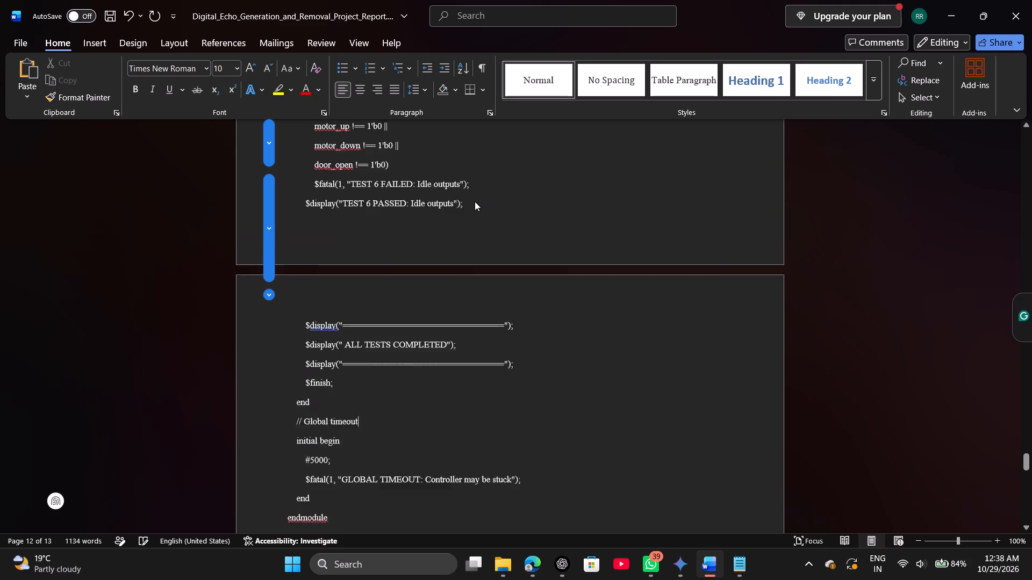
scroll(475, 201, up, 3)
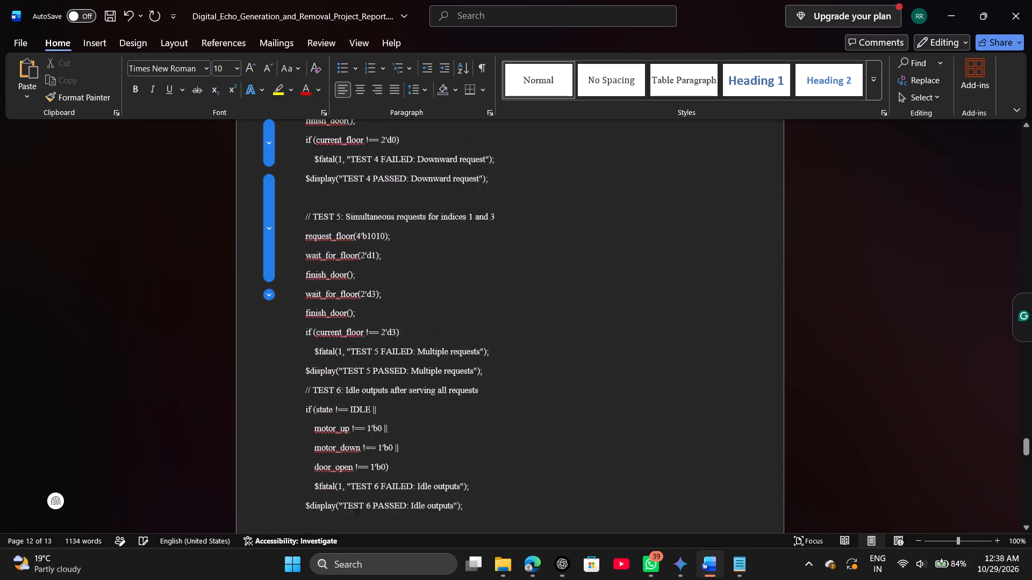
scroll(475, 201, up, 1)
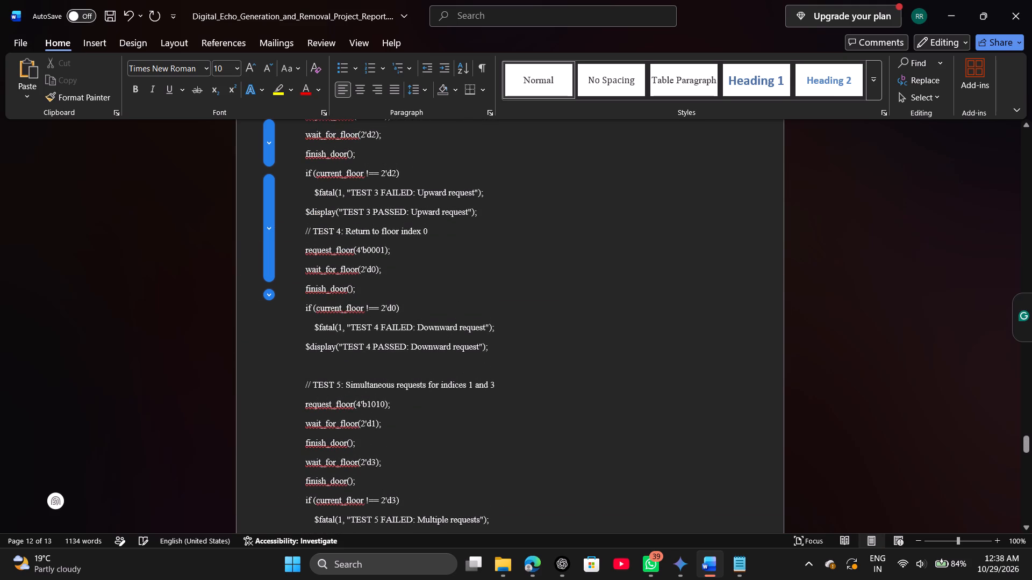
click(403, 371)
key(BackSpace)
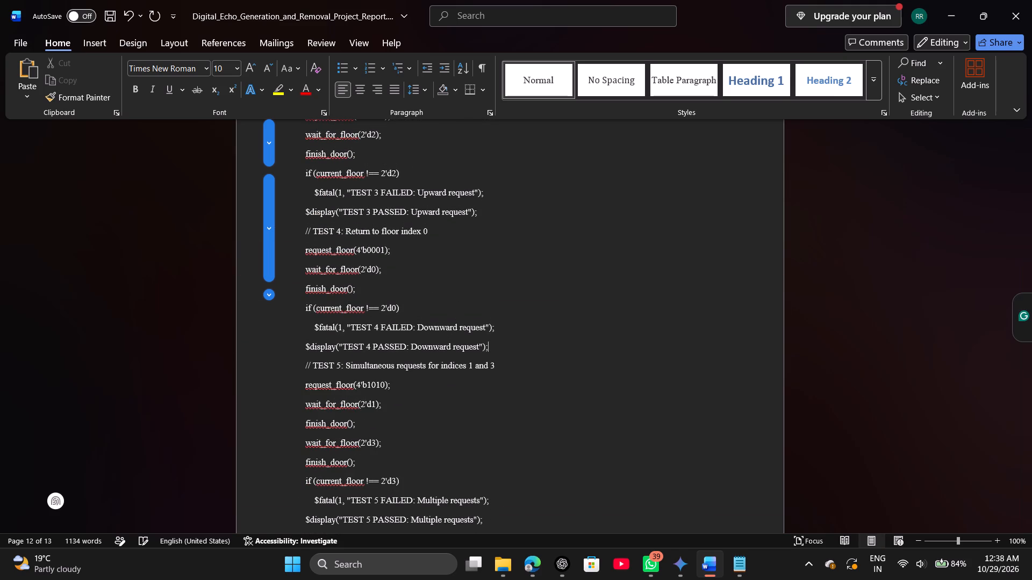
Review the pasted testbench code in the report and the tb_elevator.sv source in Notepad for remaining blank lines.
scroll(403, 371, up, 3)
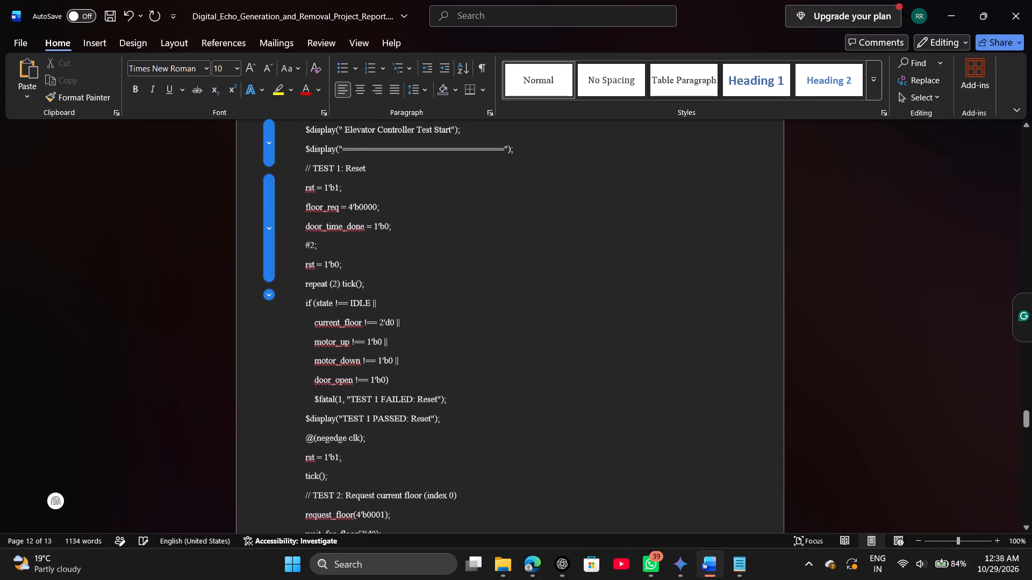
scroll(403, 371, up, 1)
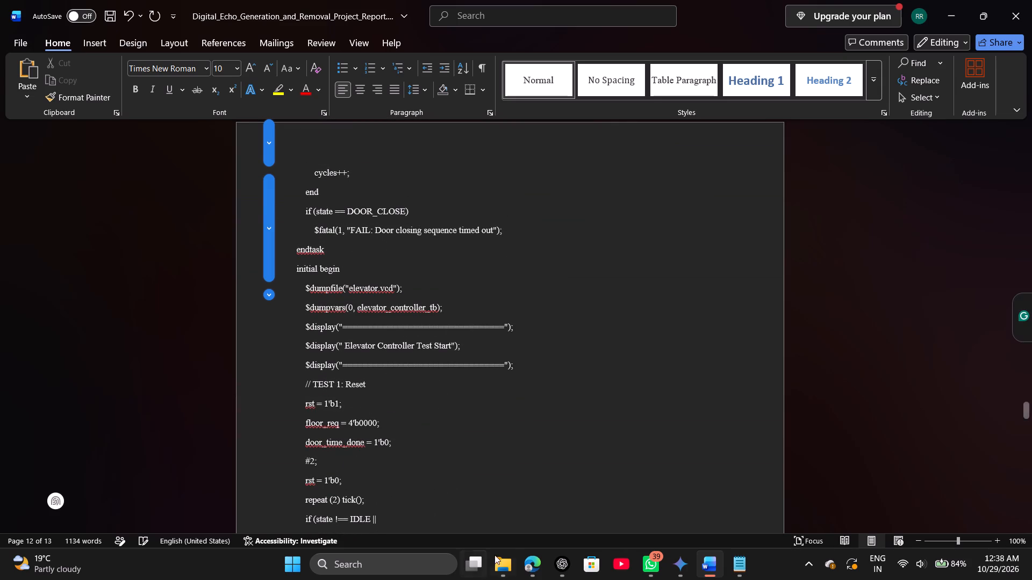
click(733, 569)
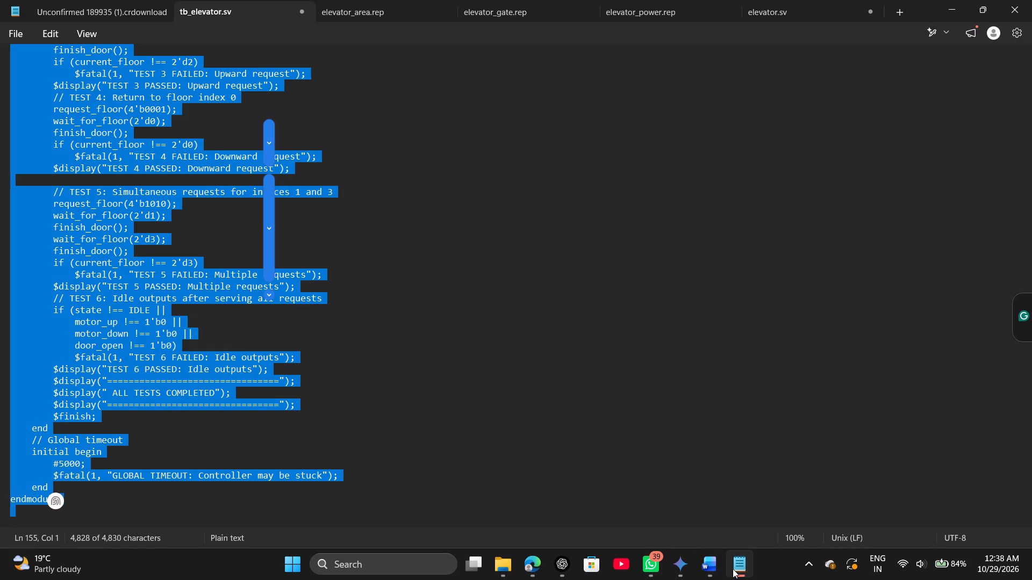
click(544, 371)
scroll(544, 371, up, 1)
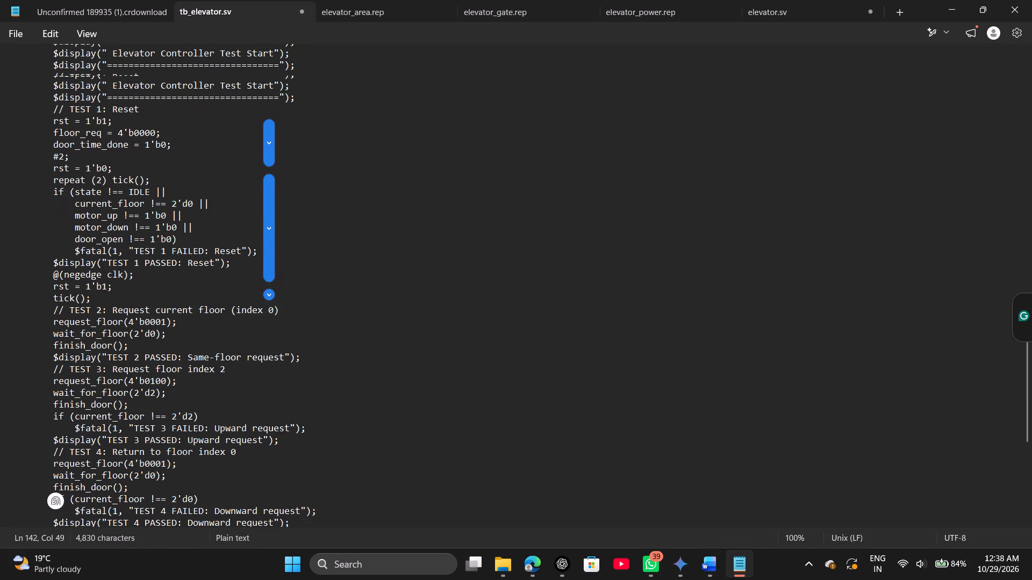
scroll(544, 371, up, 4)
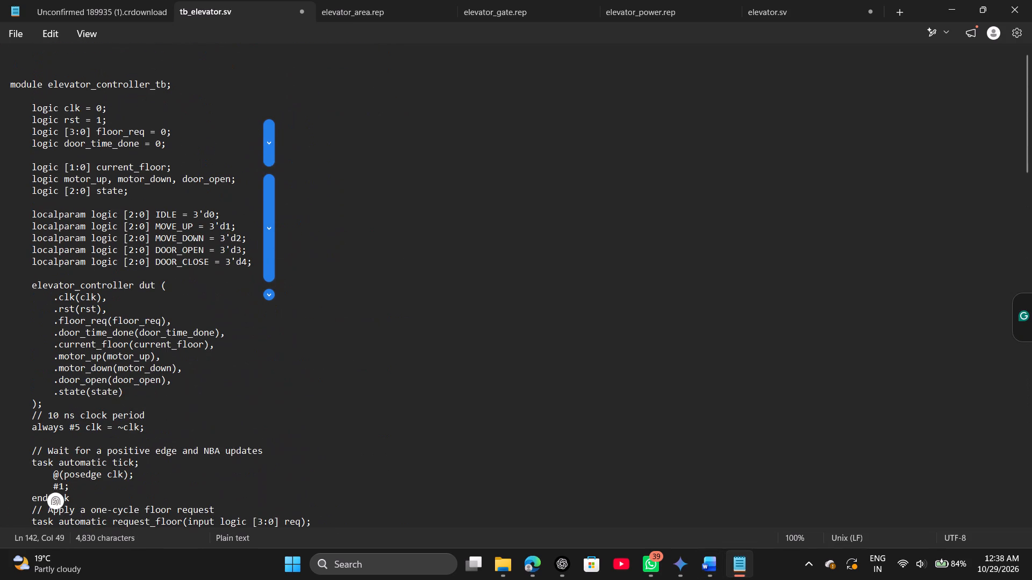
scroll(544, 371, up, 1)
scroll(544, 371, down, 2)
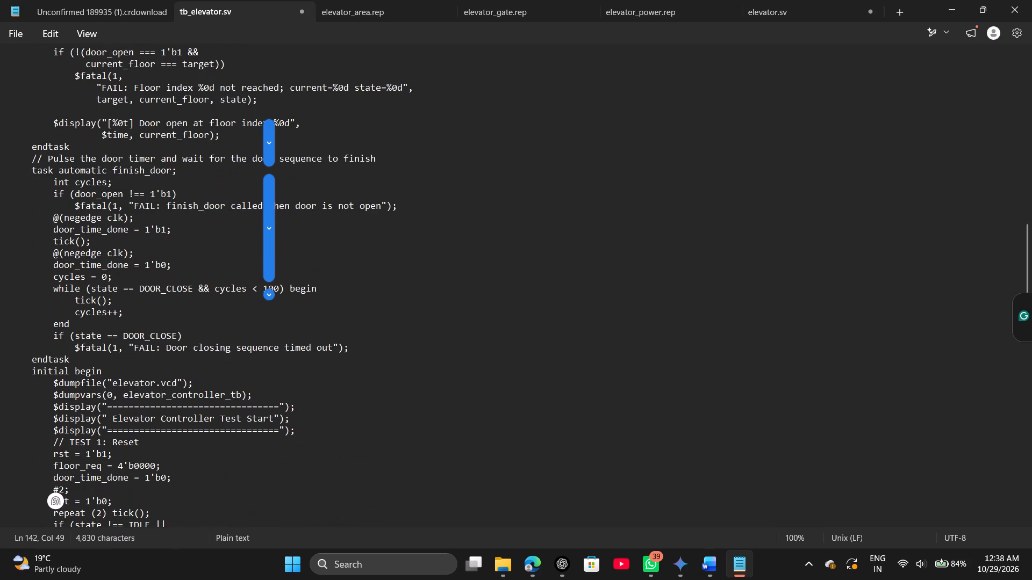
click(699, 572)
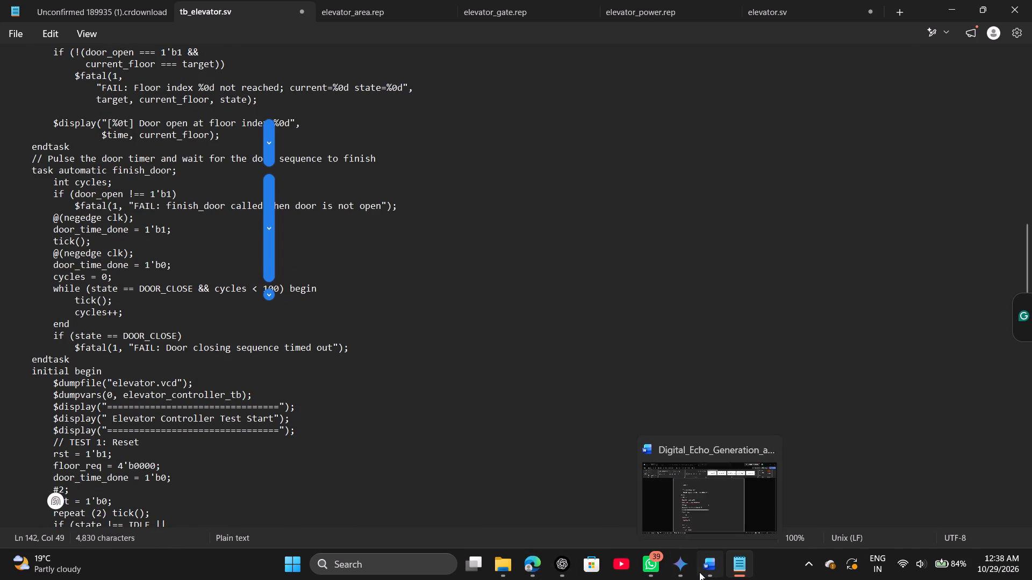
scroll(606, 416, down, 5)
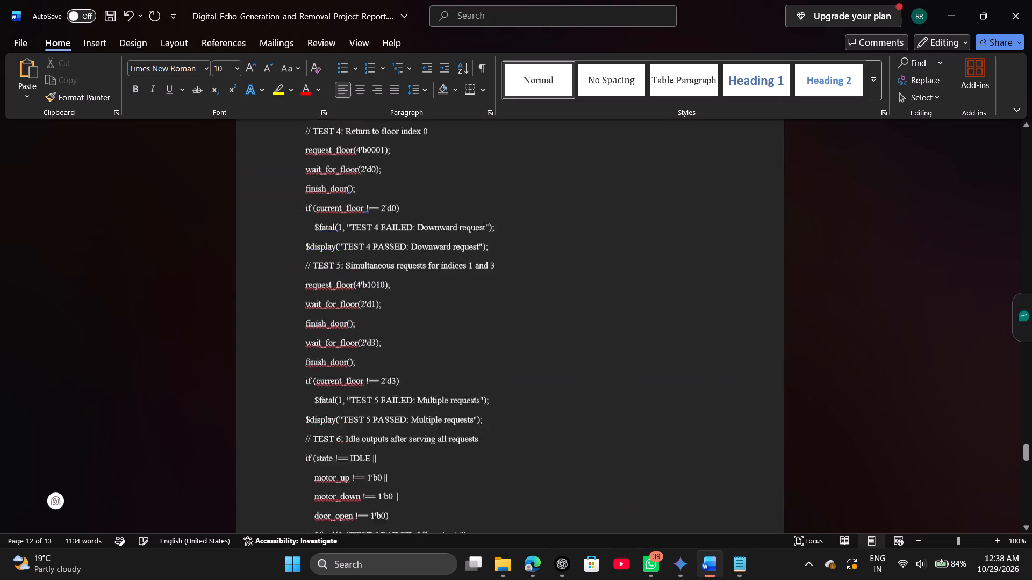
scroll(606, 416, down, 4)
In the Word report, delete the blank lines below module elevator_controller_tb, above logic [1:0] current_floor and above the localparam IDLE line.
scroll(606, 416, up, 1)
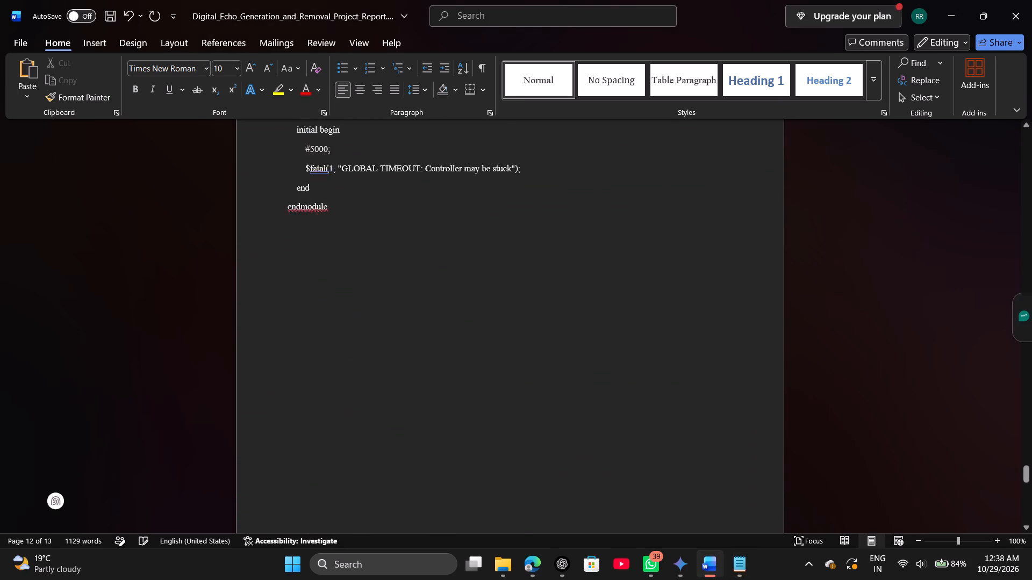
scroll(606, 416, up, 7)
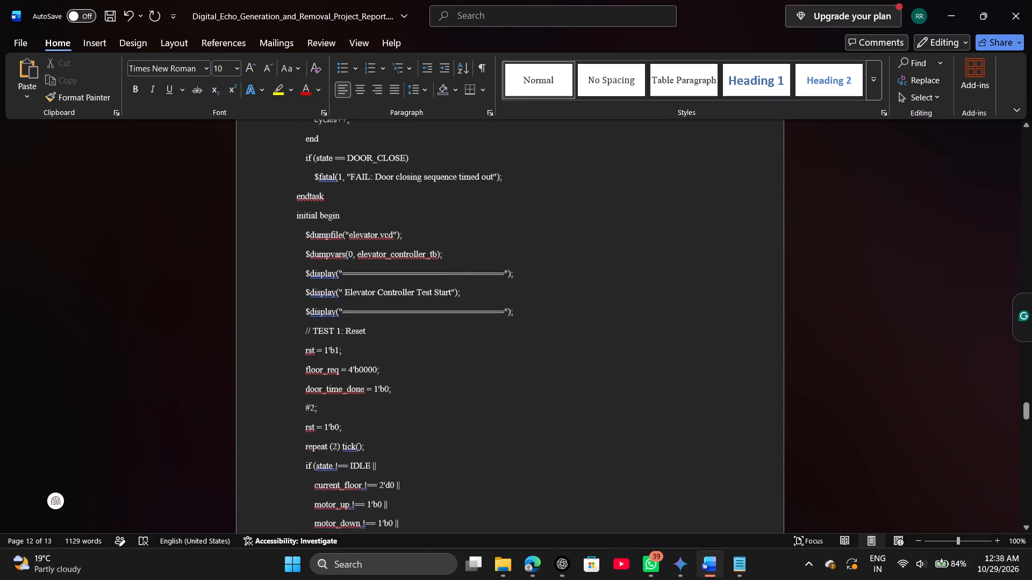
scroll(606, 416, up, 6)
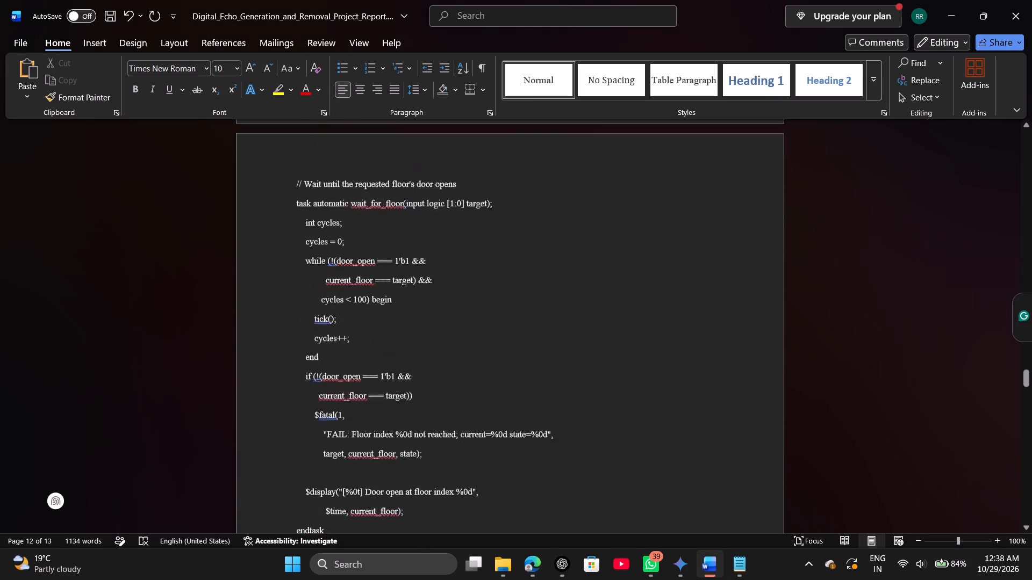
scroll(606, 416, up, 3)
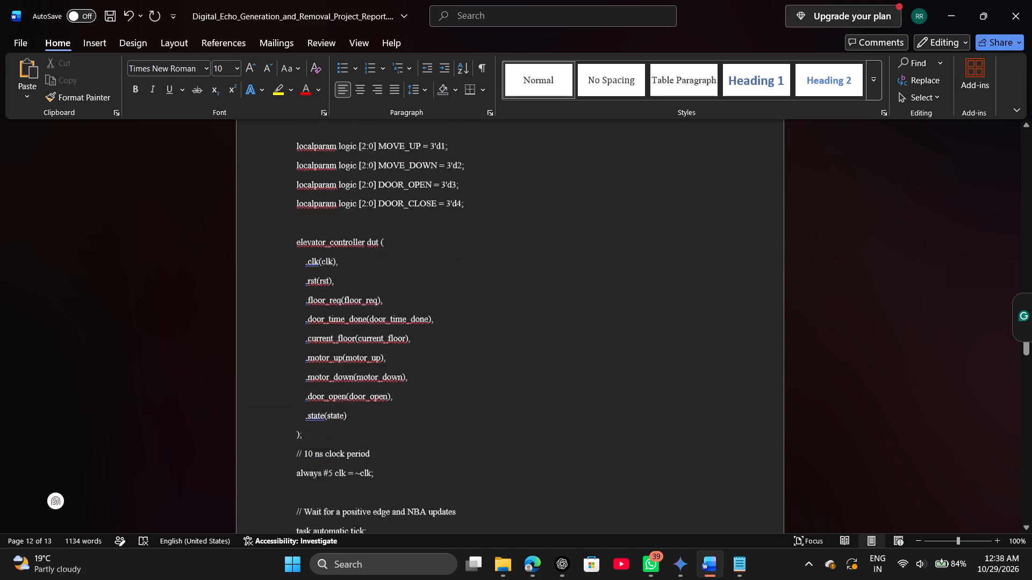
scroll(606, 416, up, 3)
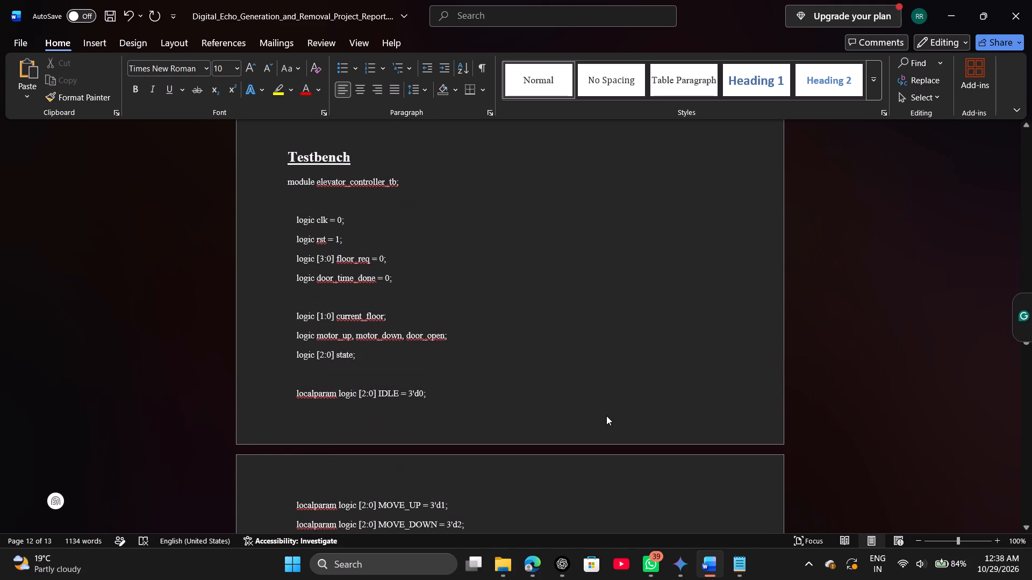
click(346, 210)
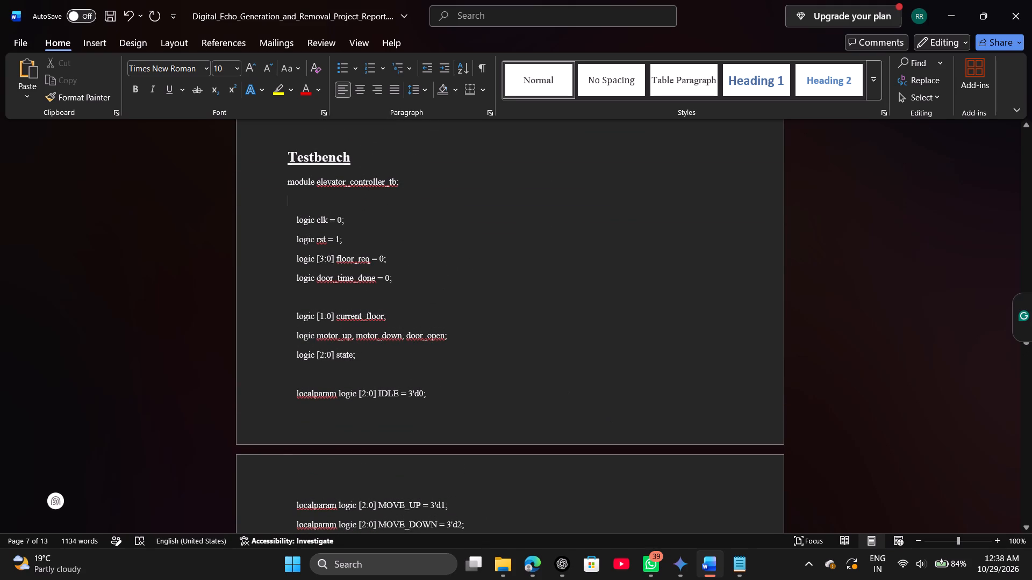
key(BackSpace)
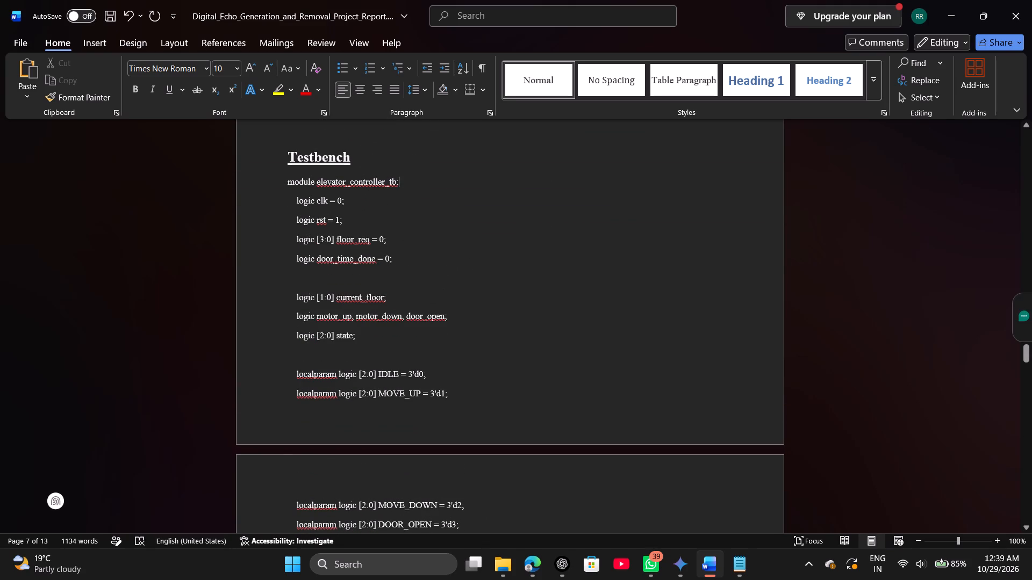
click(368, 351)
key(BackSpace)
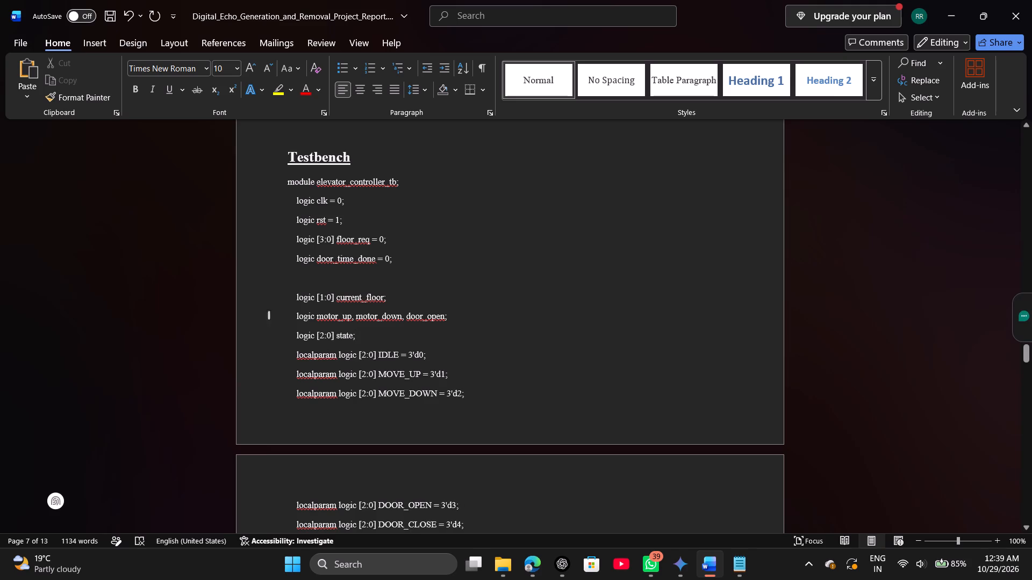
click(359, 288)
key(BackSpace)
scroll(359, 288, down, 1)
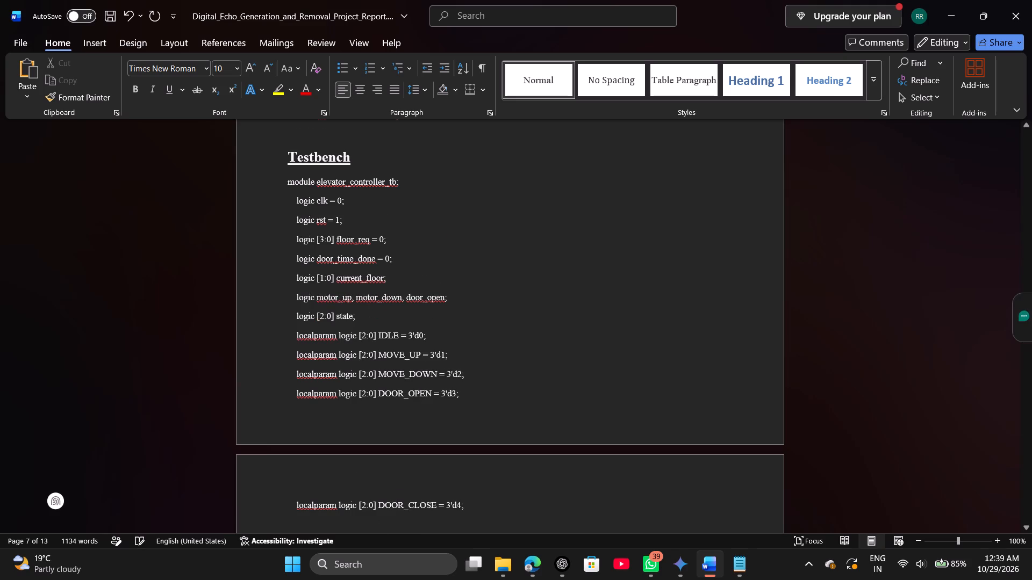
scroll(359, 288, down, 1)
click(347, 363)
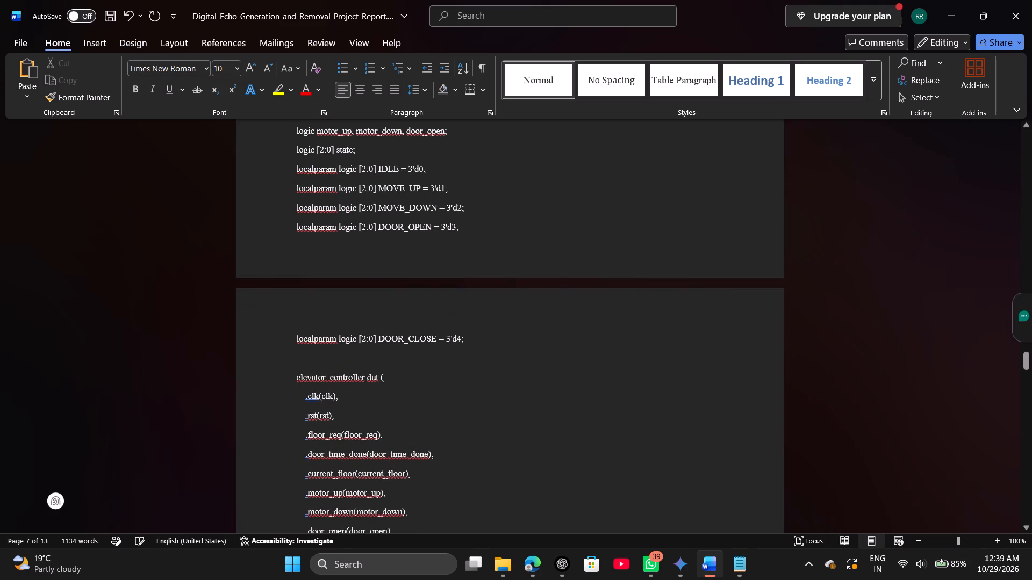
Delete the blank line above the elevator_controller dut instantiation in the testbench code.
key(BackSpace)
Copy the "Simulation Waveforms" section title from the PBL assignment mail in Edge and paste it into the Word report, one blank line below endmodule.
scroll(382, 369, down, 3)
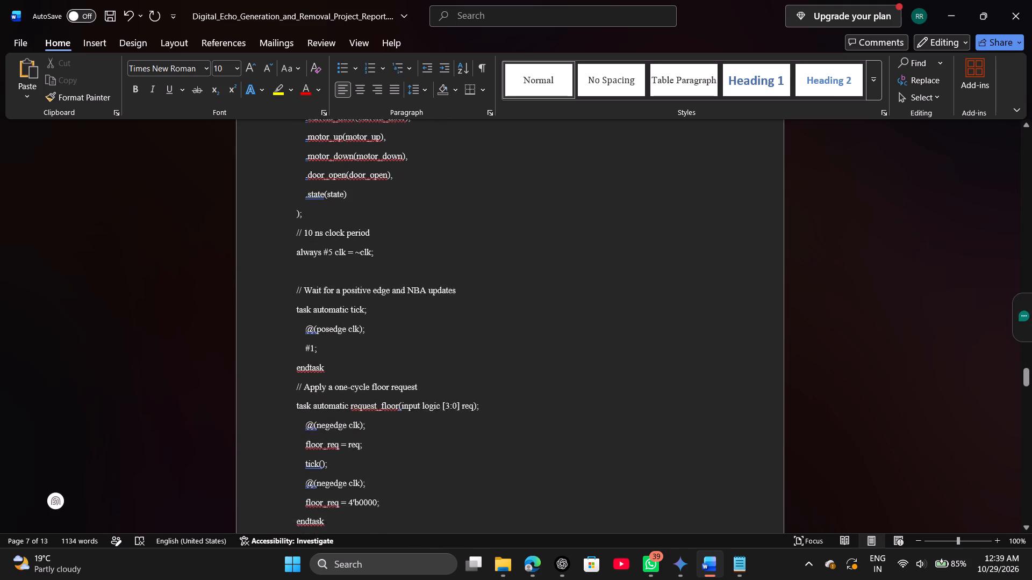
scroll(382, 369, down, 5)
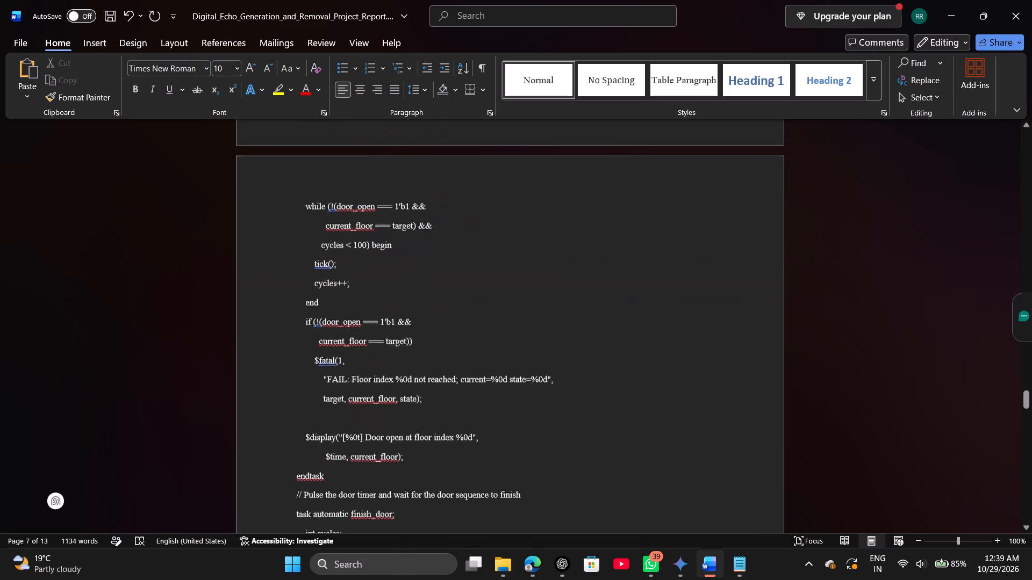
scroll(382, 369, down, 5)
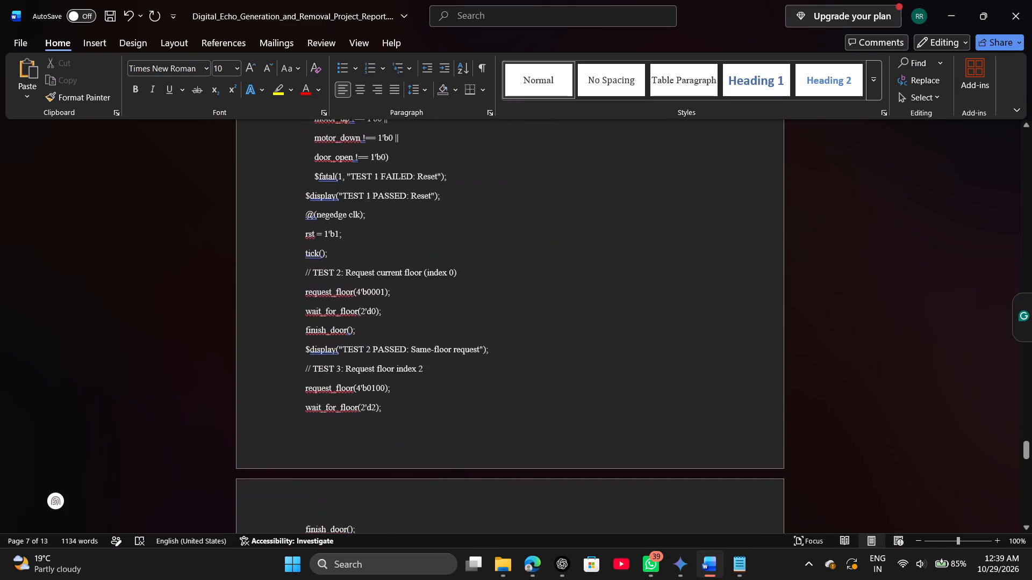
scroll(382, 369, down, 4)
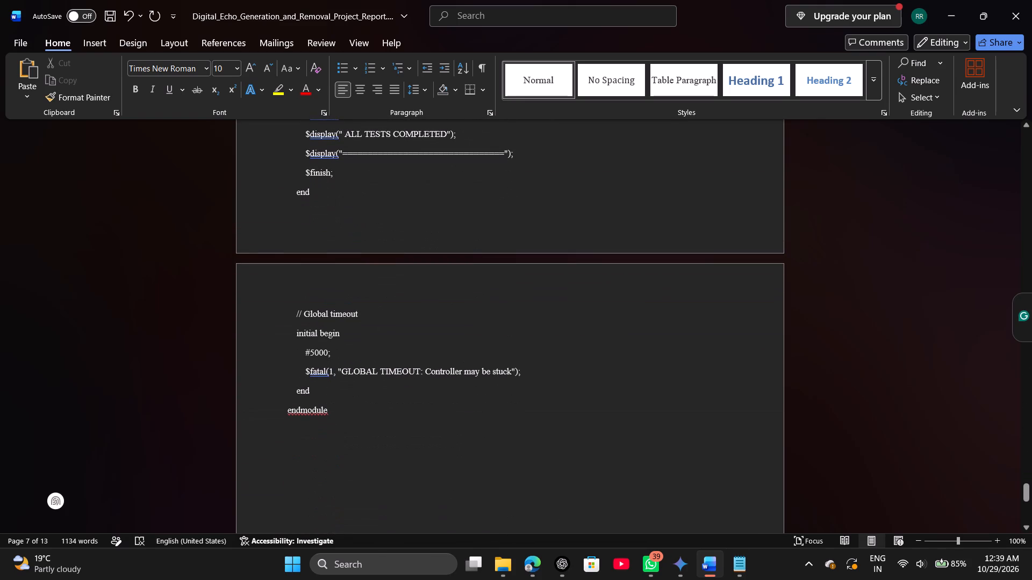
click(370, 419)
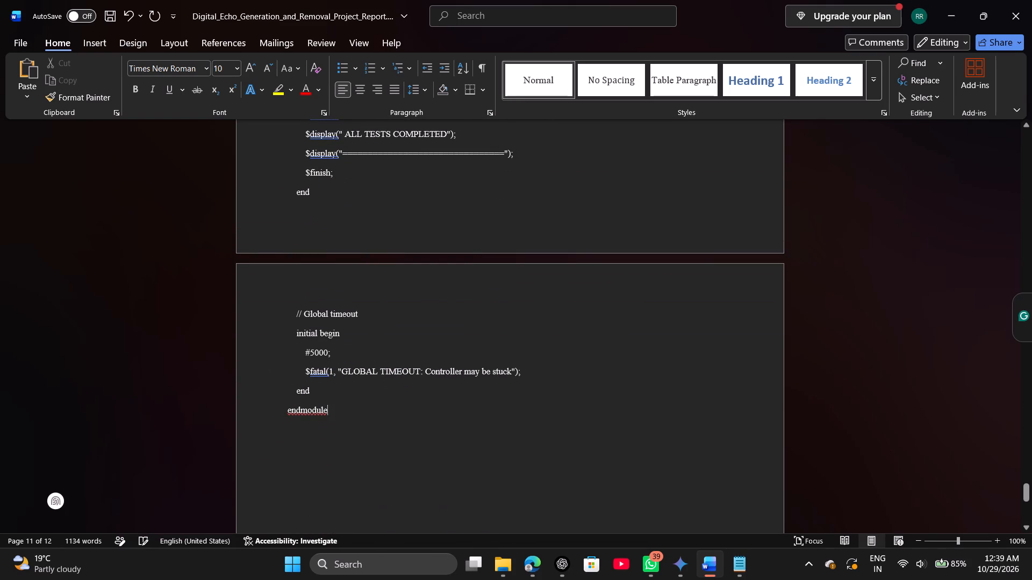
key(Return)
key(Return)
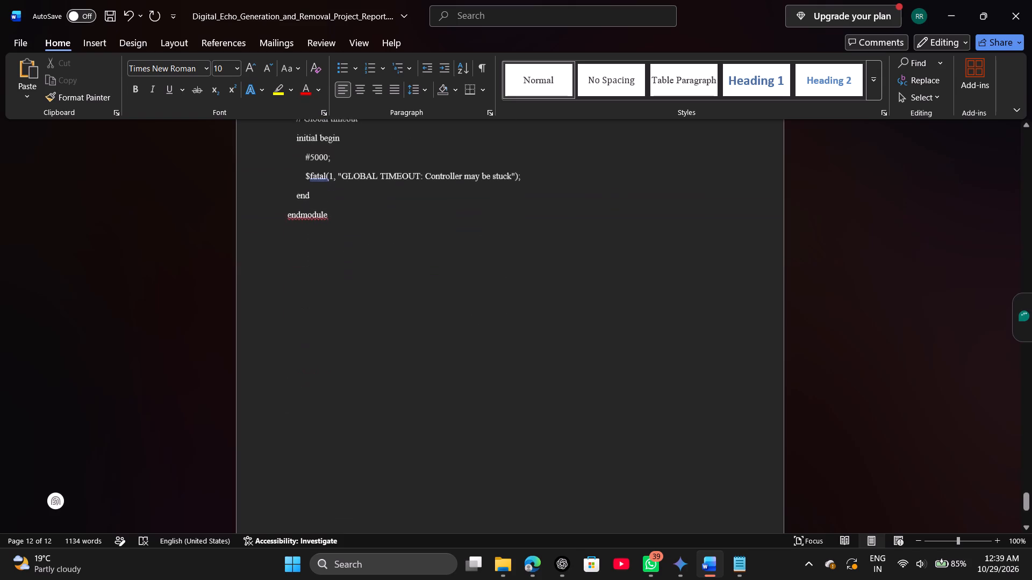
scroll(370, 419, down, 1)
click(531, 562)
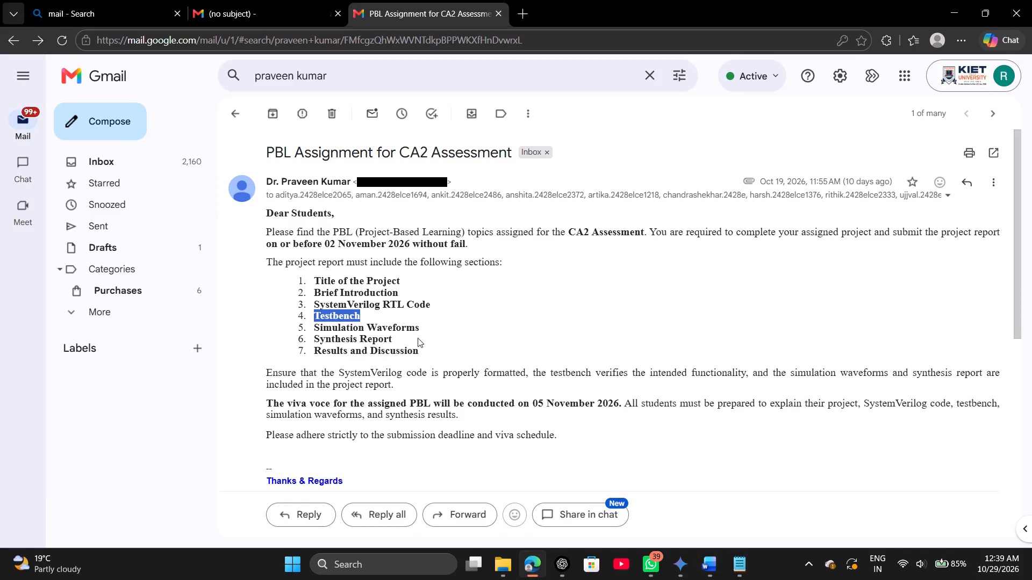
drag(421, 323, 309, 324)
key(ctrl+c)
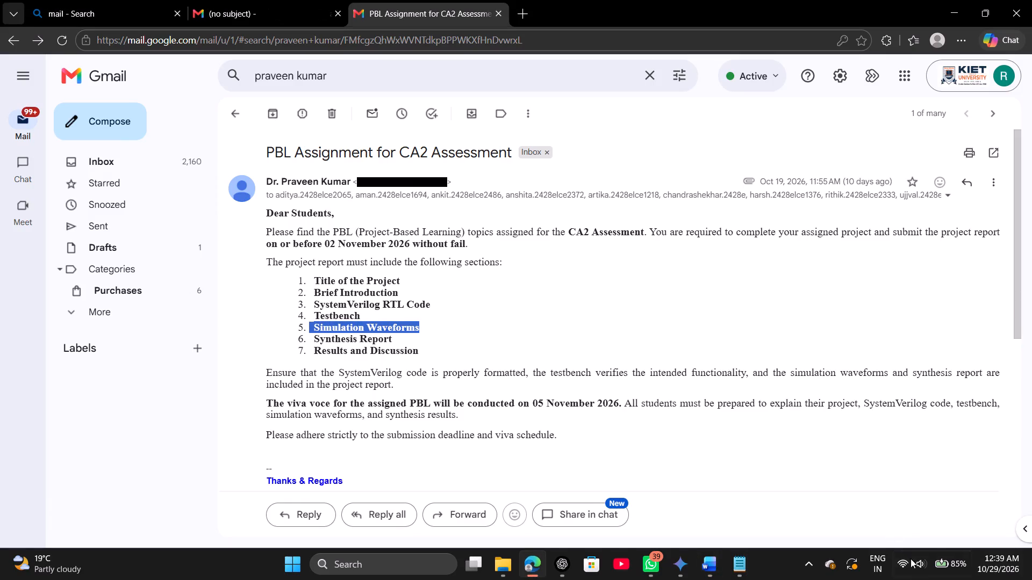
click(698, 557)
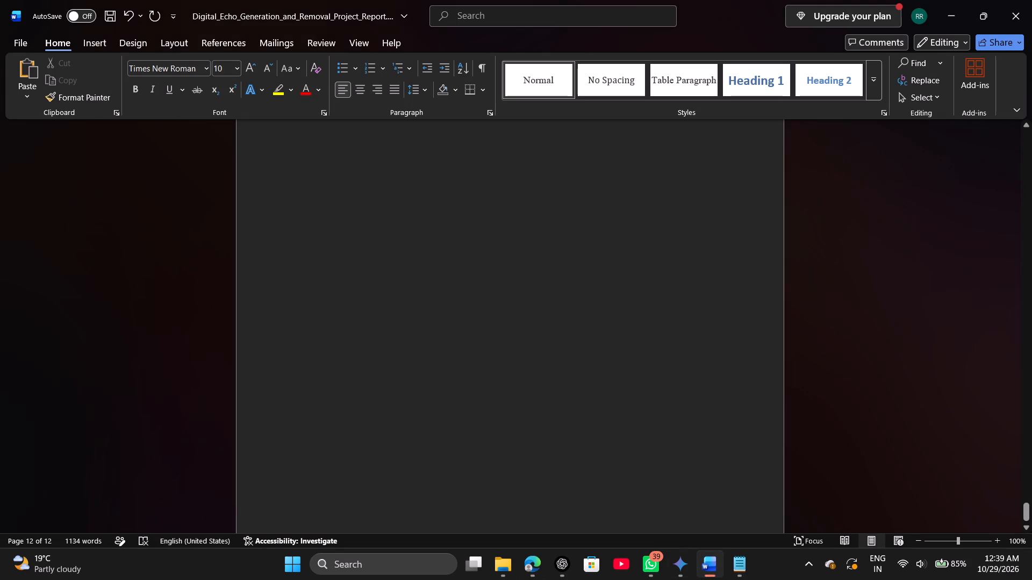
scroll(432, 305, up, 1)
key(ctrl+v)
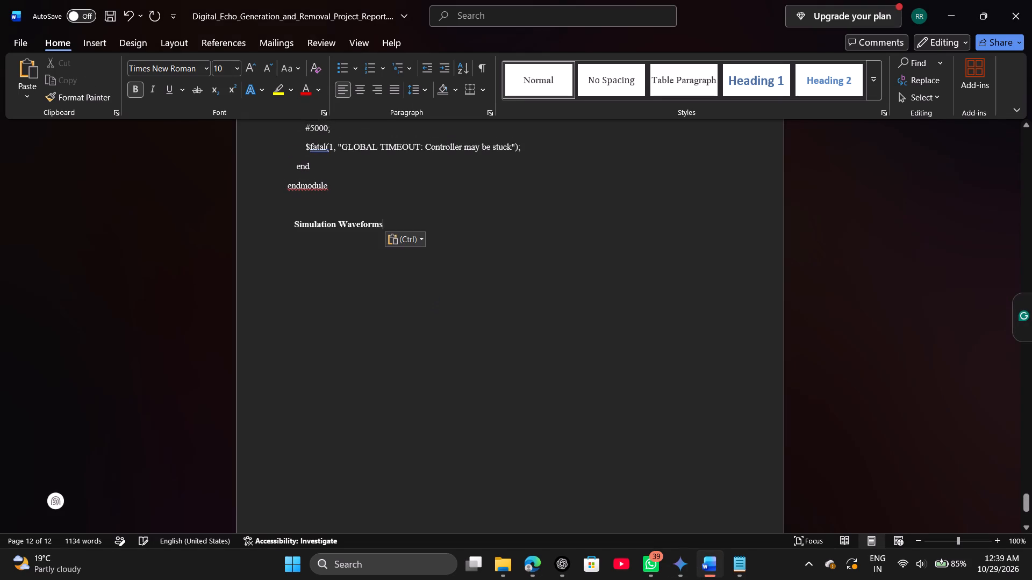
Underline the Simulation Waveforms heading and open its font size choices.
drag(393, 214, 313, 223)
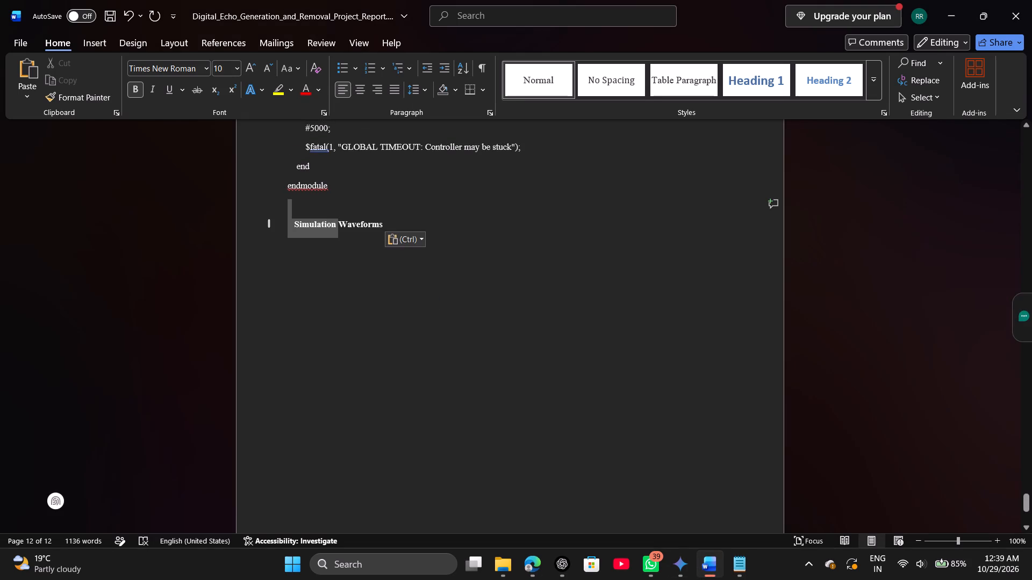
drag(313, 223, 386, 226)
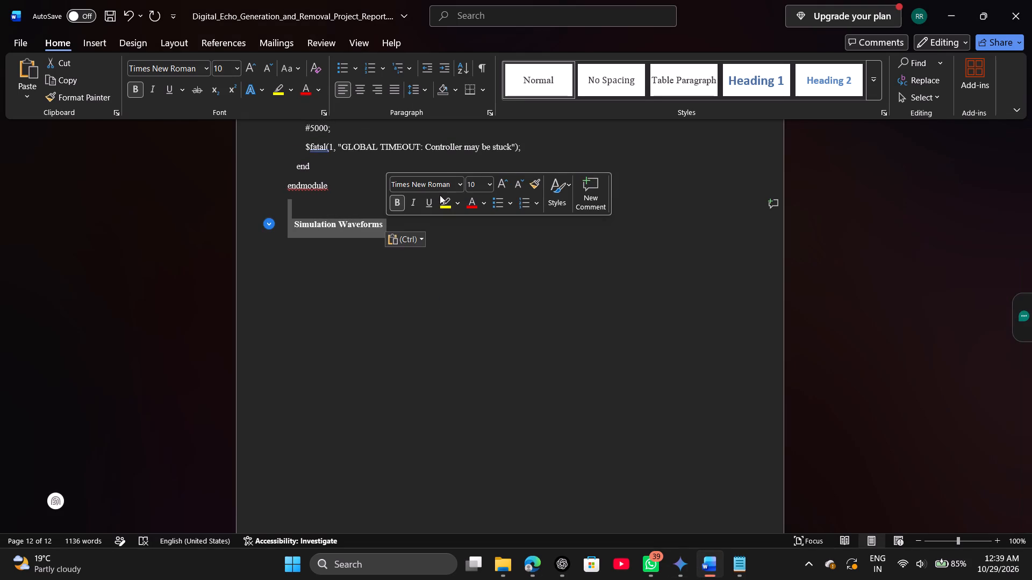
click(434, 196)
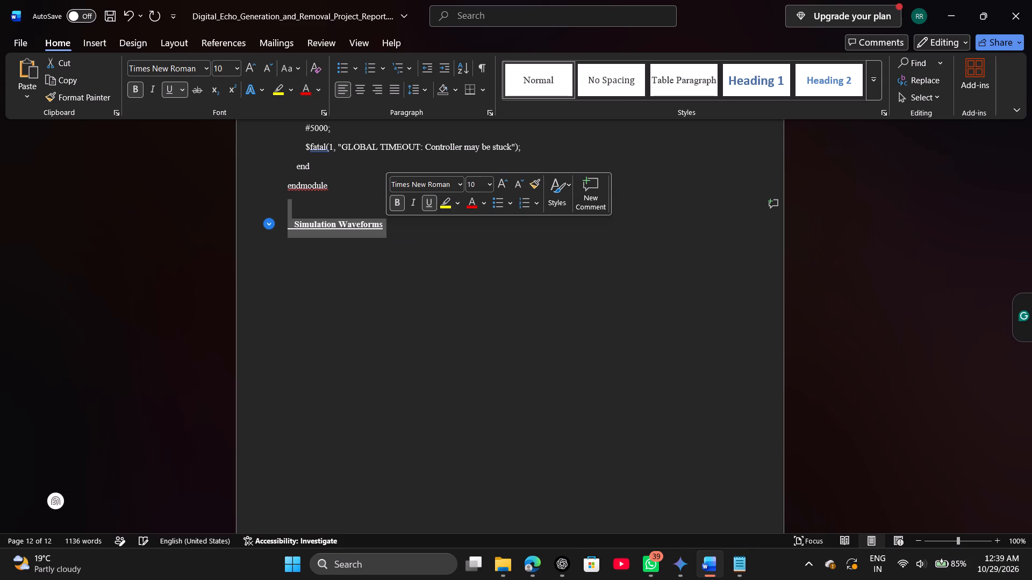
click(484, 185)
click(486, 190)
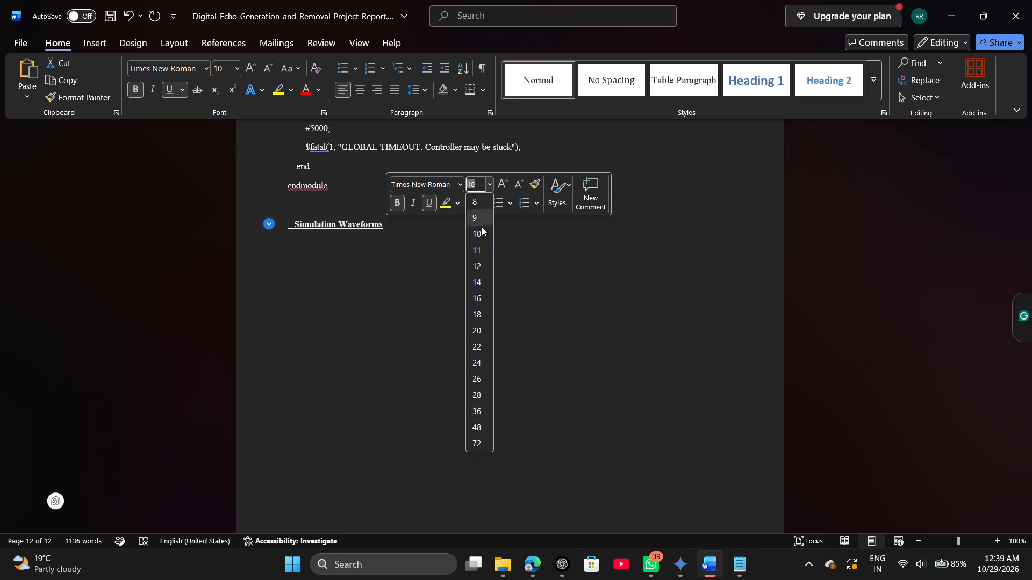
Set the font size of the Simulation Waveforms heading below endmodule to 16.
click(485, 293)
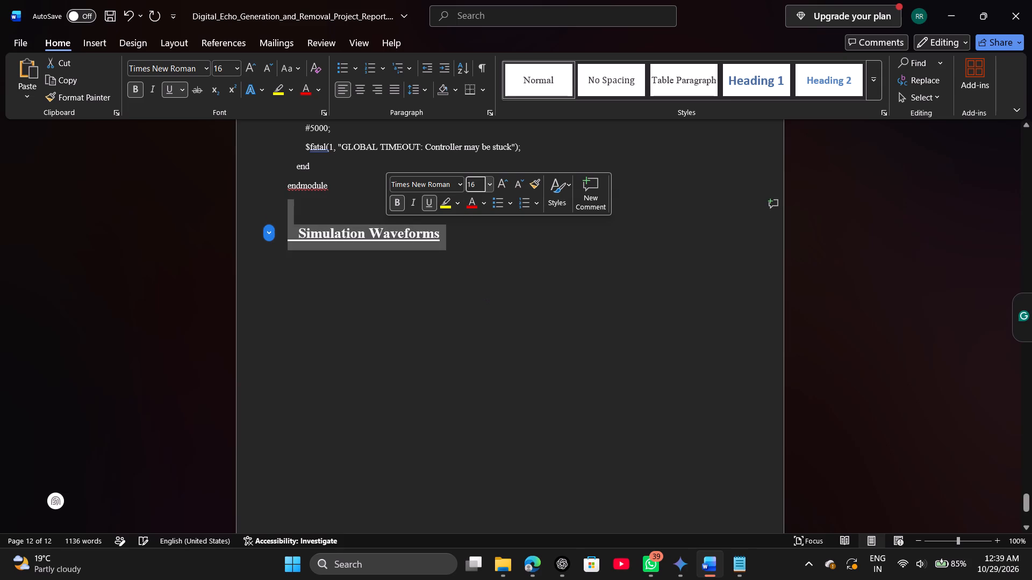
click(477, 276)
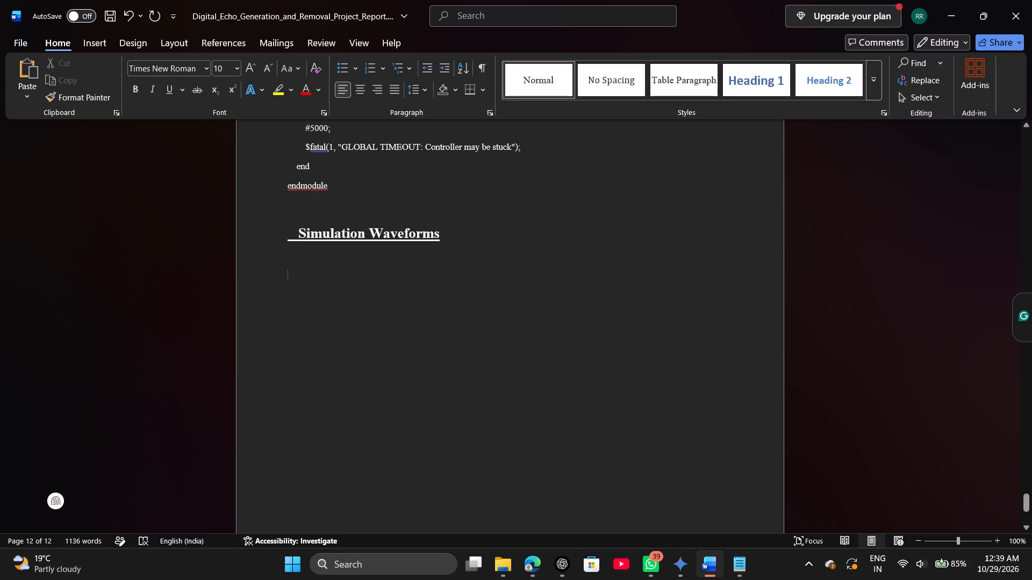
Delete the underlined leading spaces before the Simulation Waveforms heading and underline only the heading text.
drag(442, 232, 311, 240)
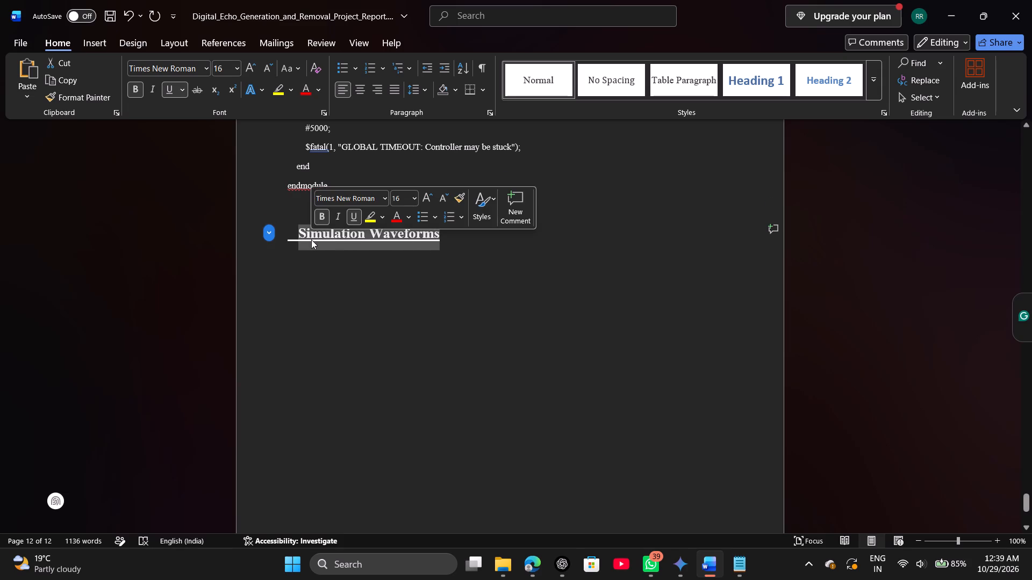
click(350, 214)
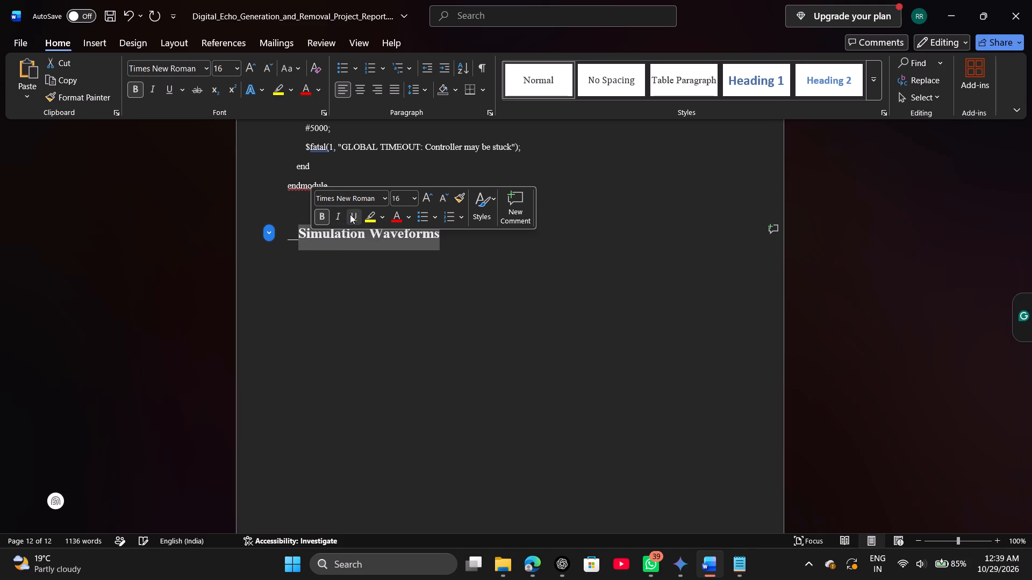
click(363, 262)
click(295, 243)
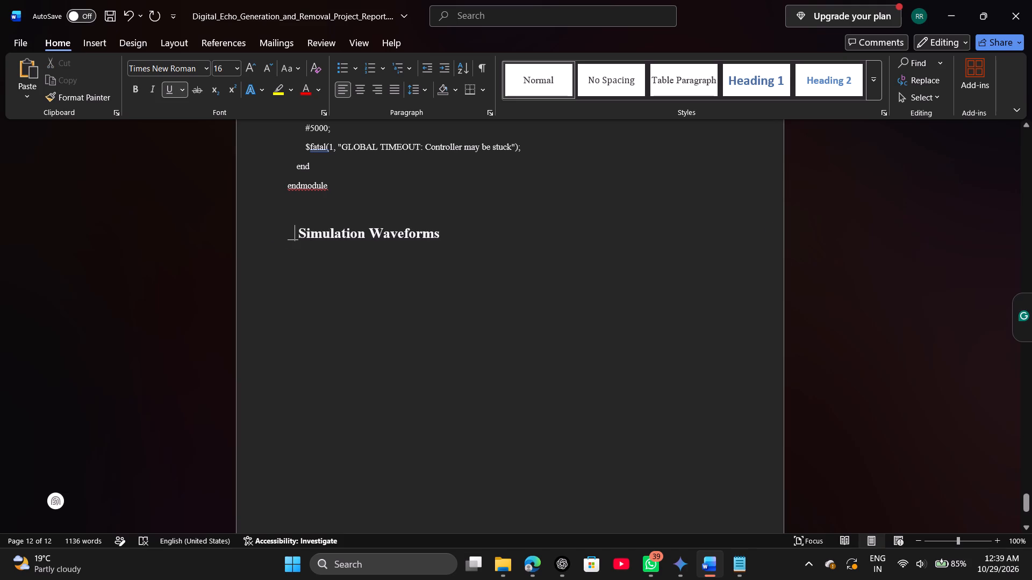
click(297, 238)
key(BackSpace)
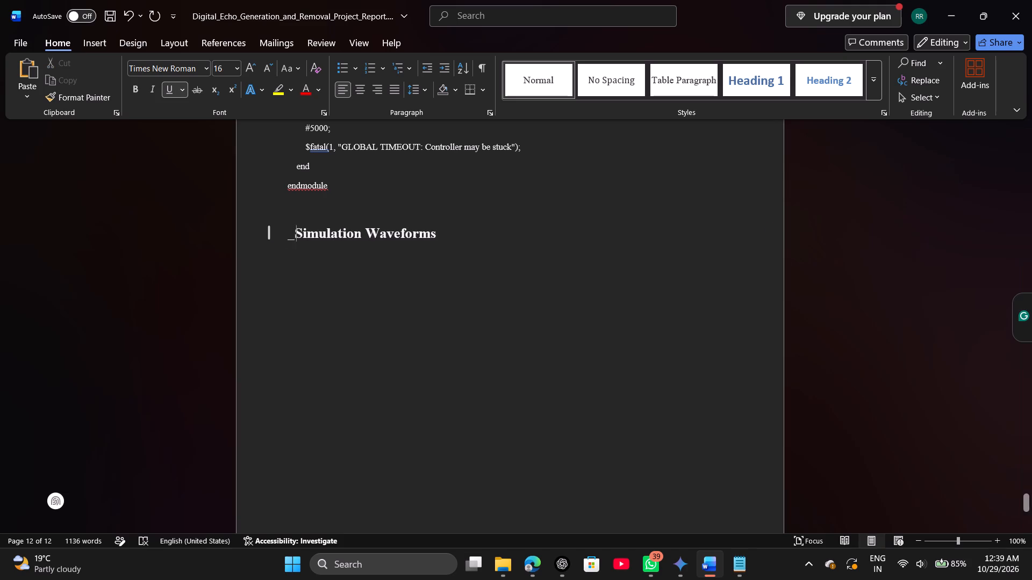
key(BackSpace)
key(BackSpace)
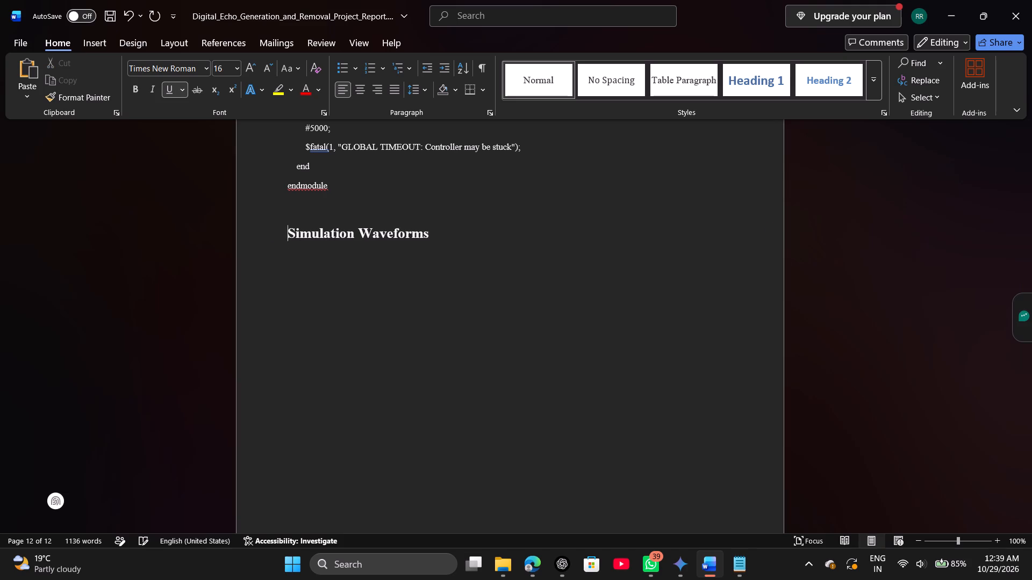
drag(434, 238, 385, 231)
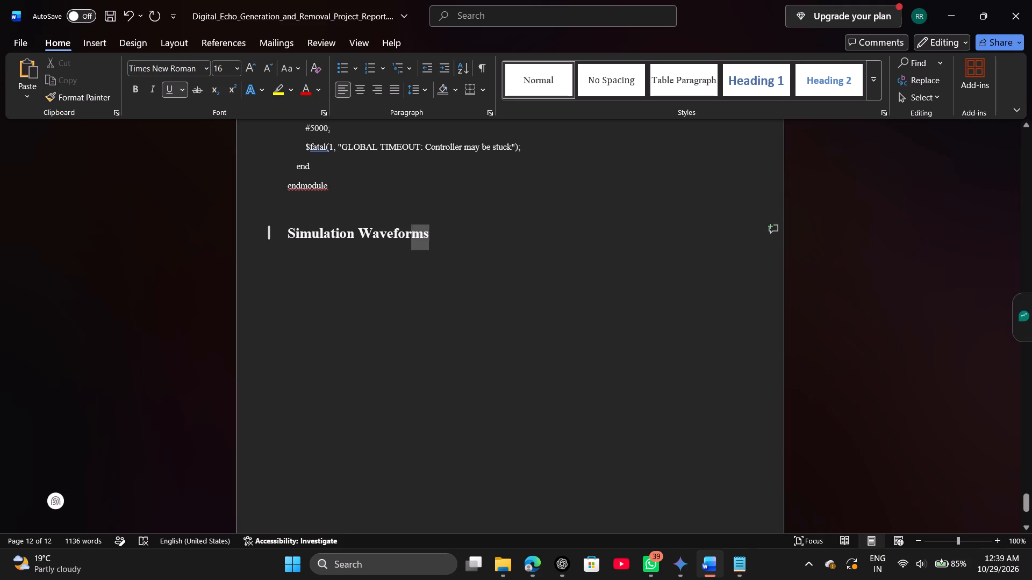
drag(385, 231, 286, 242)
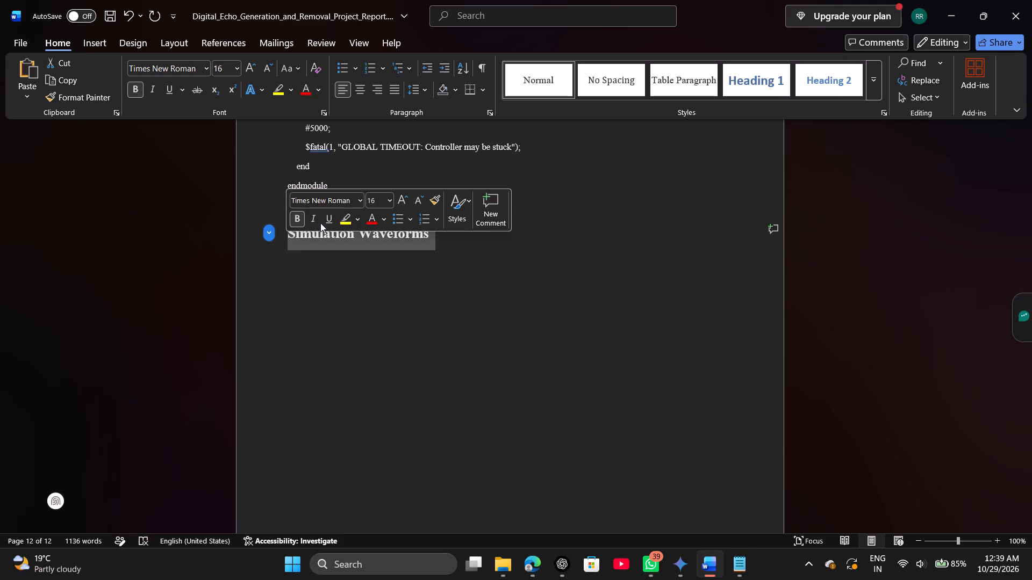
click(322, 222)
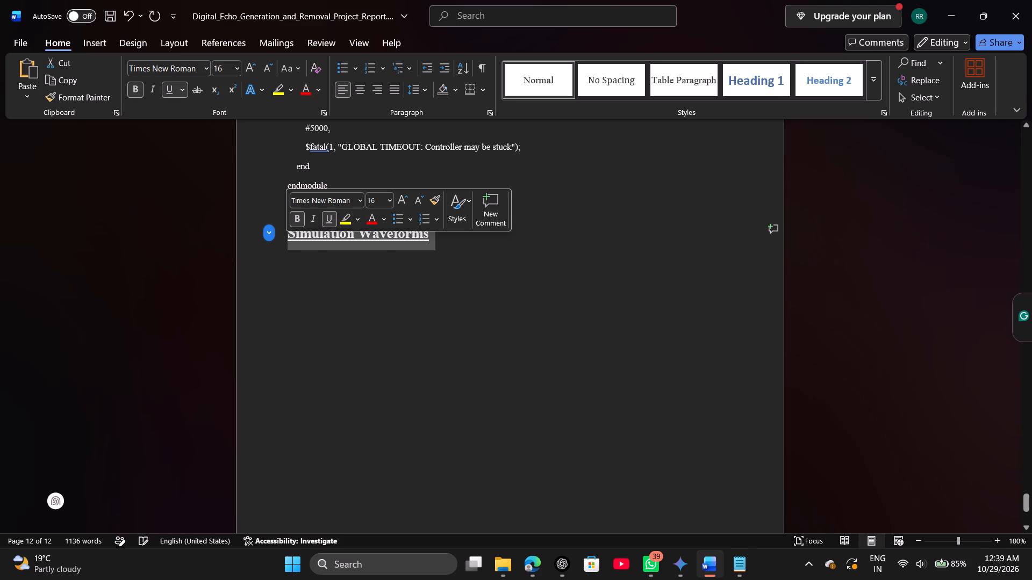
click(424, 255)
Add two new lines below the Simulation Waveforms heading.
click(446, 236)
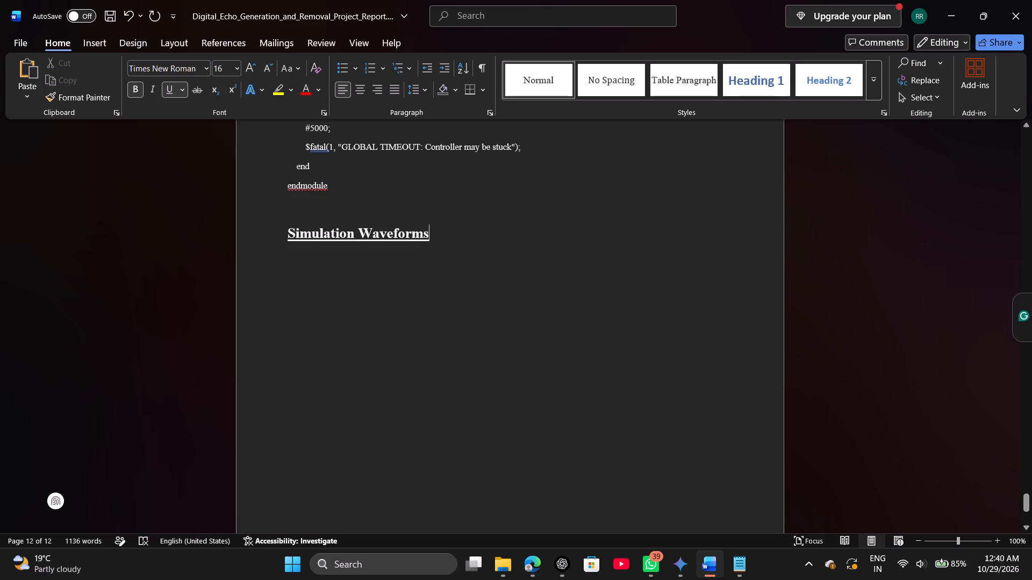
key(Return)
key(Return)
scroll(446, 236, down, 1)
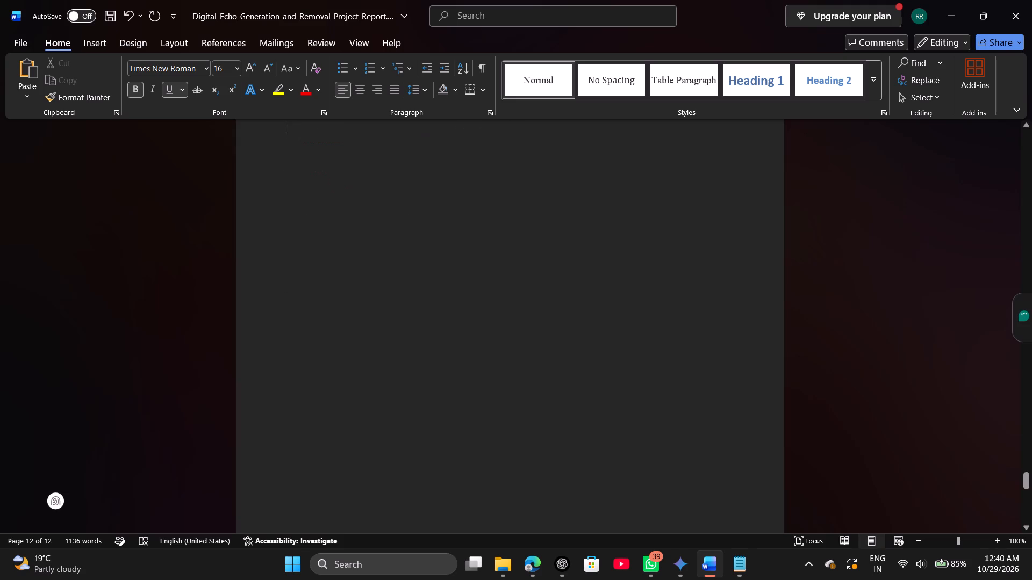
click(507, 567)
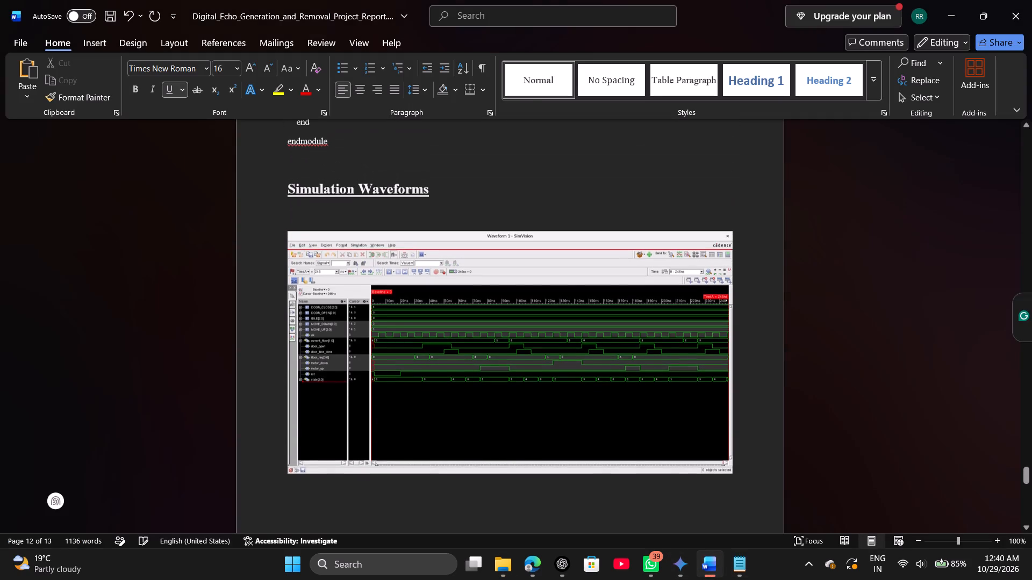
Add four new lines below the simulation waveform image in the Word report.
scroll(518, 429, down, 1)
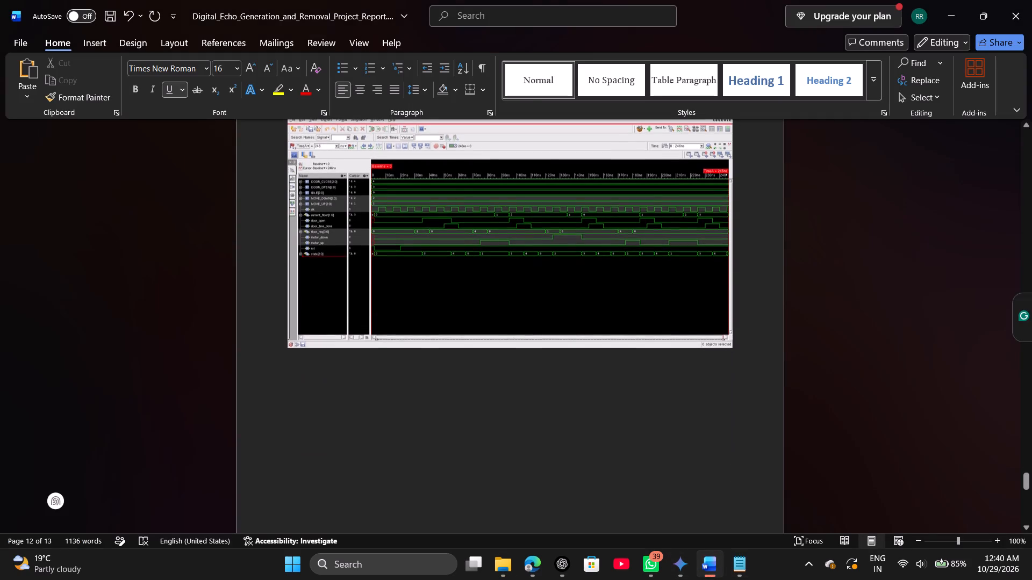
scroll(518, 429, down, 1)
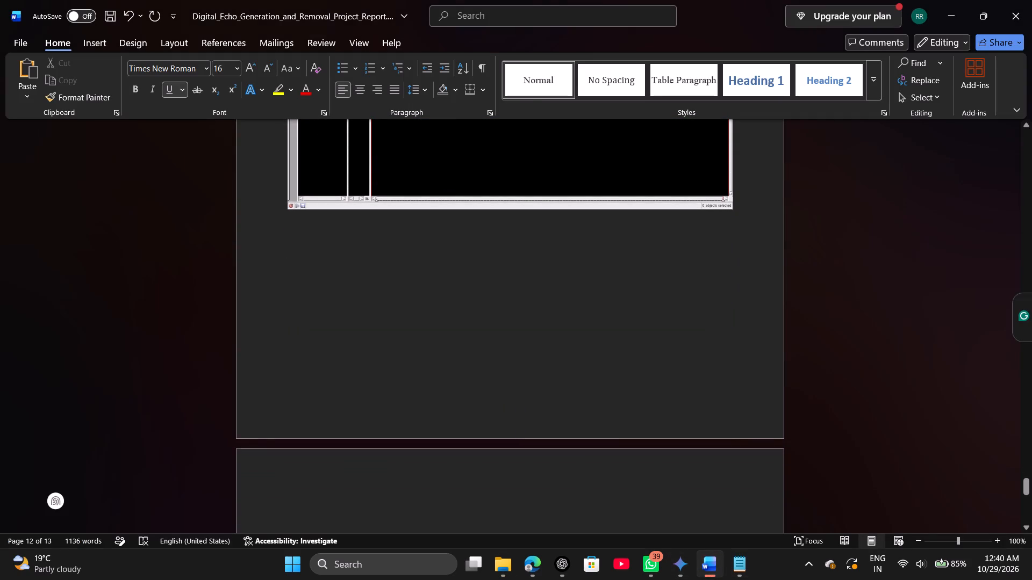
click(463, 286)
key(Return)
key(Return)
key(Return)
key(Return)
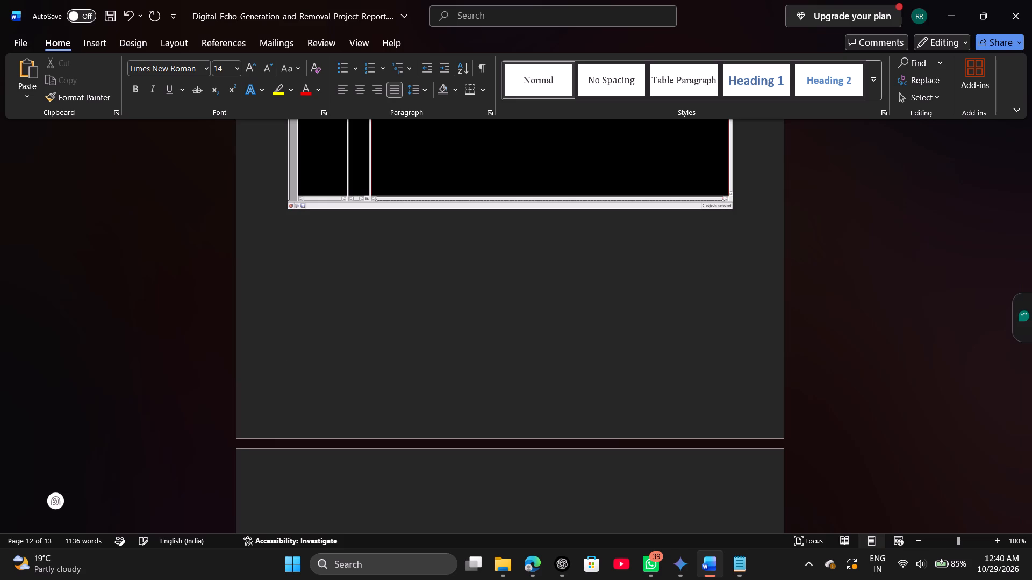
Copy the section title Synthesis Report from the PBL assignment mail in Edge and paste it into the Word report below the waveform image.
click(537, 556)
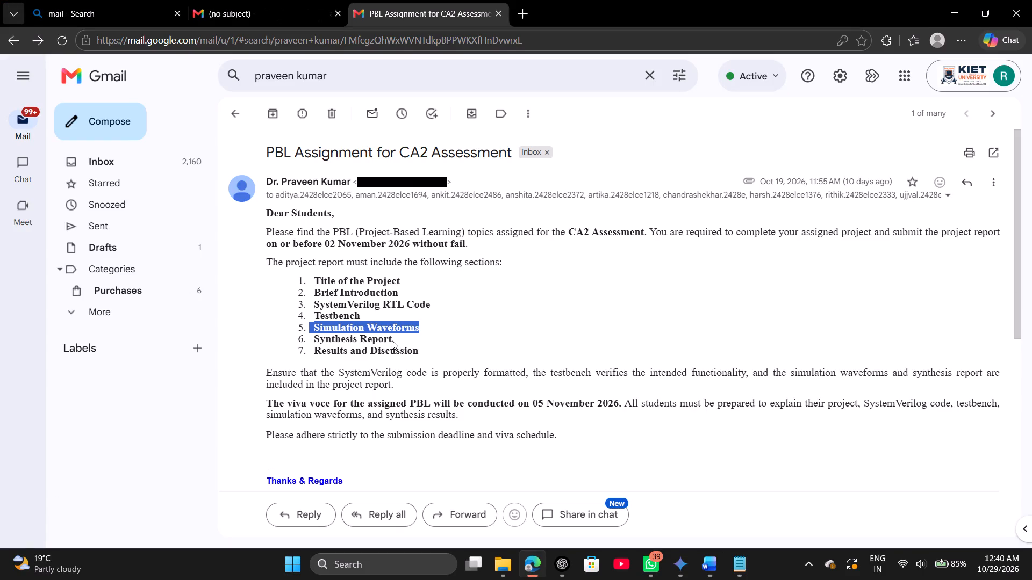
drag(392, 340, 314, 339)
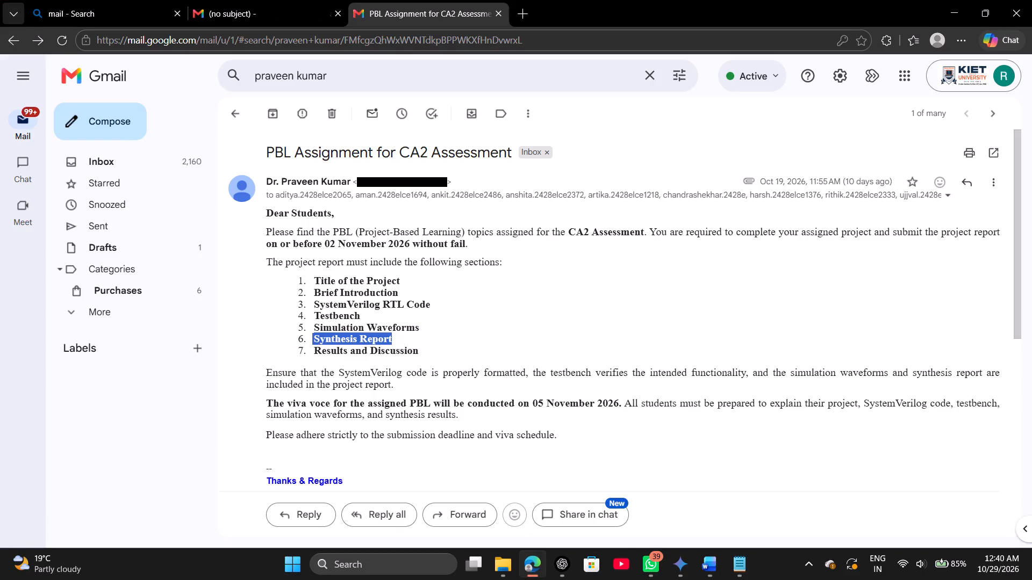
drag(314, 339, 314, 339)
key(ctrl+c)
click(700, 570)
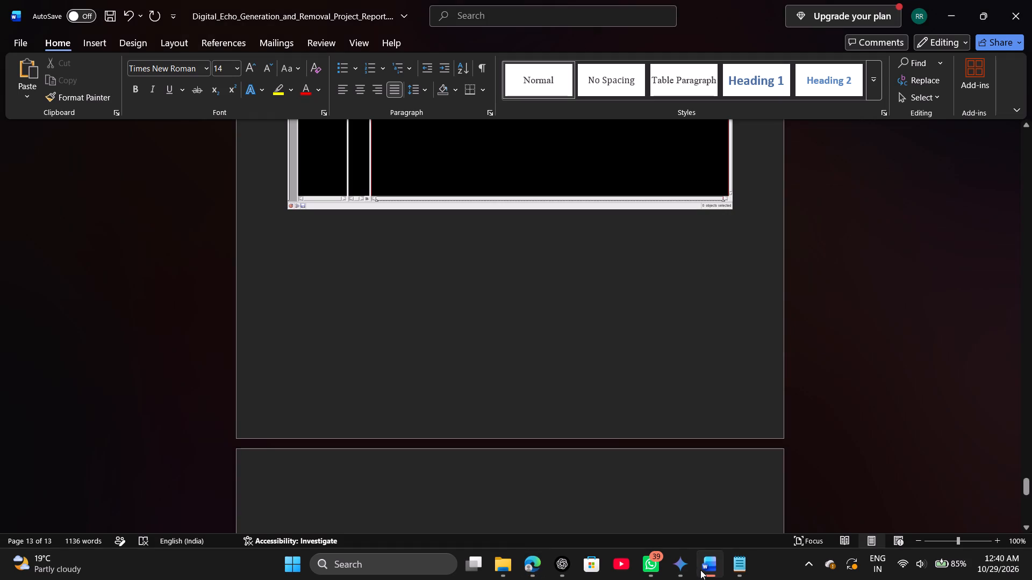
key(ctrl+v)
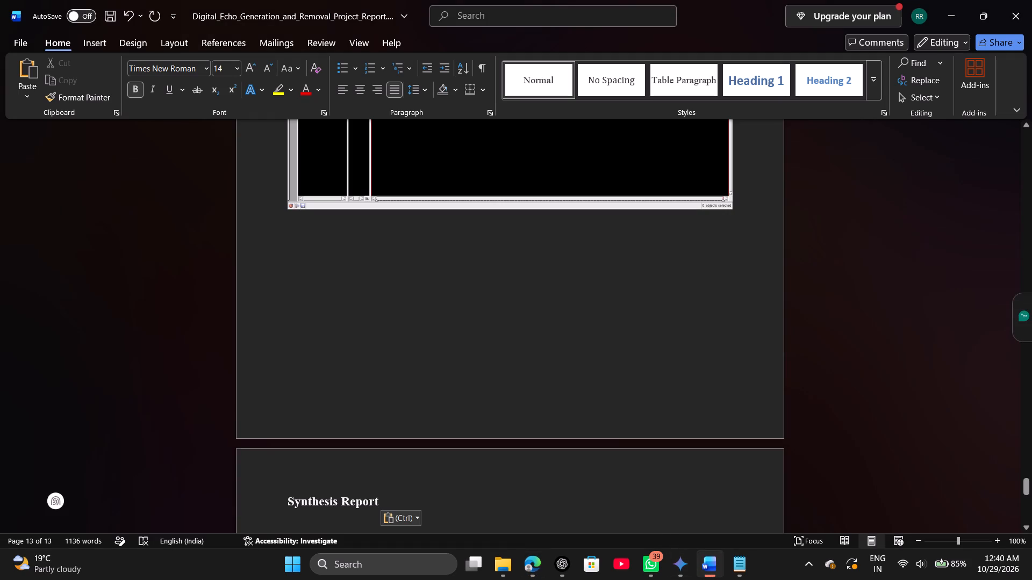
Underline the Synthesis Report heading and open its font size choices.
drag(386, 502, 326, 495)
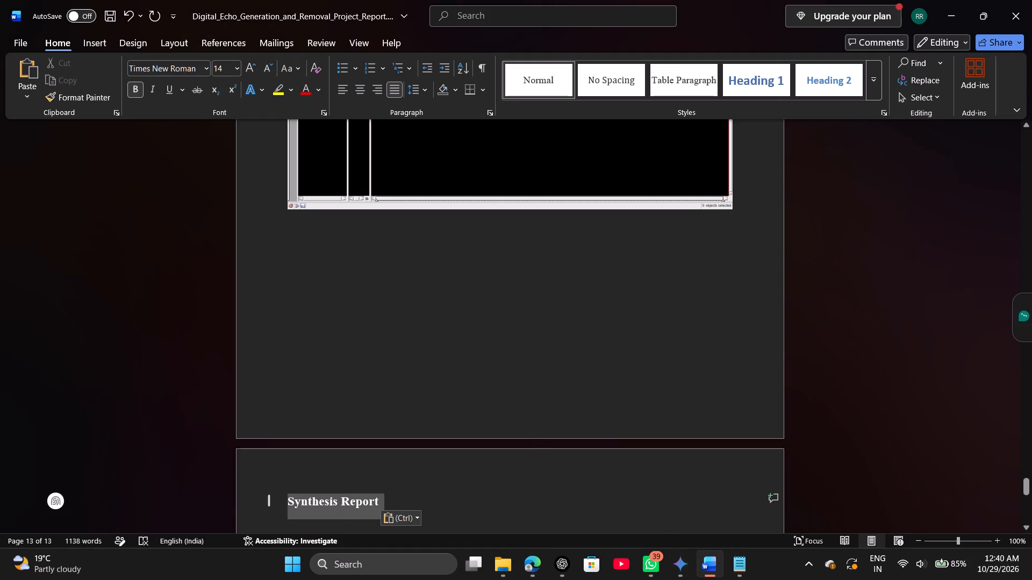
drag(326, 495, 308, 493)
click(352, 469)
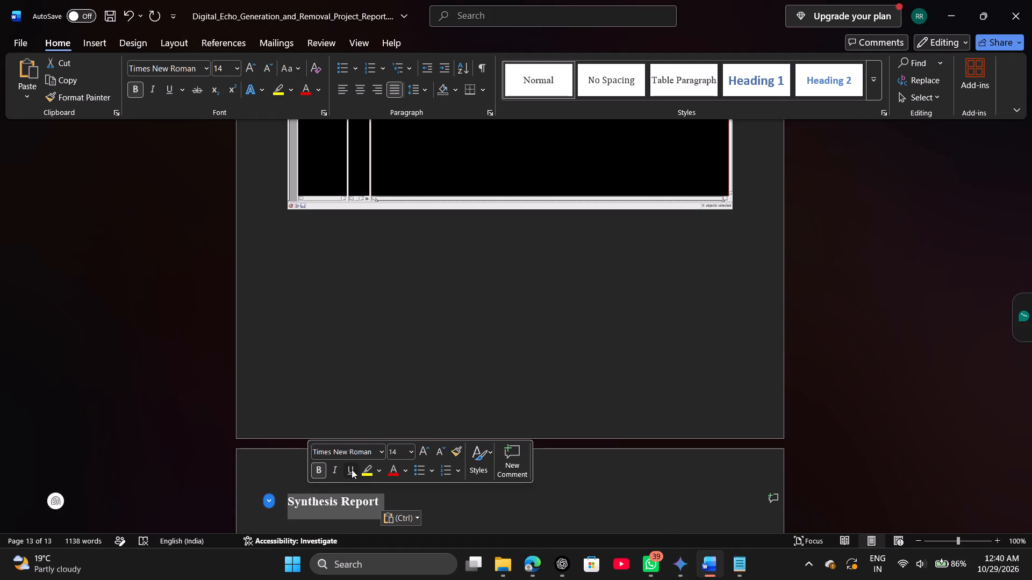
click(409, 452)
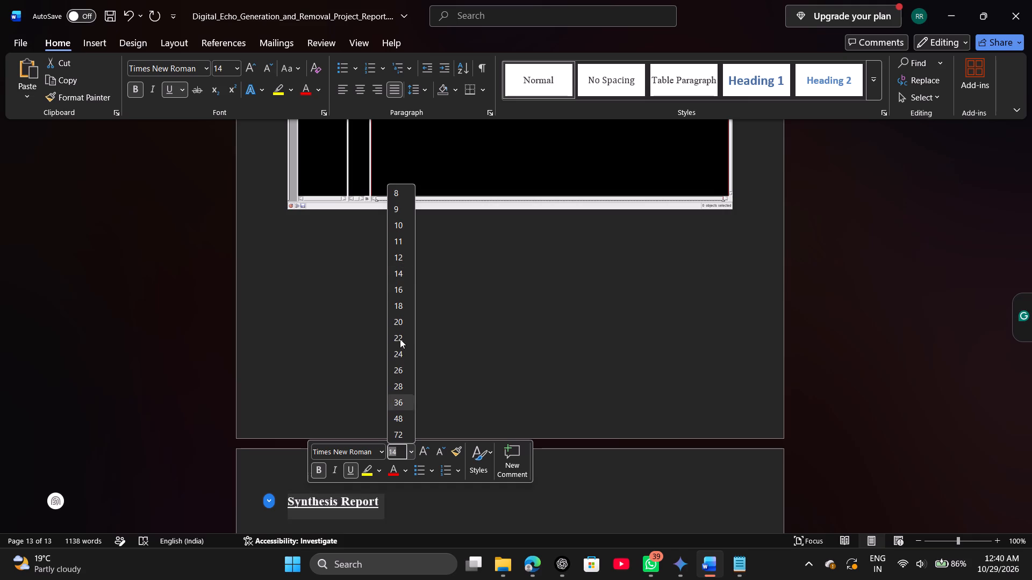
Set the font size of the Synthesis Report heading to 16.
click(399, 289)
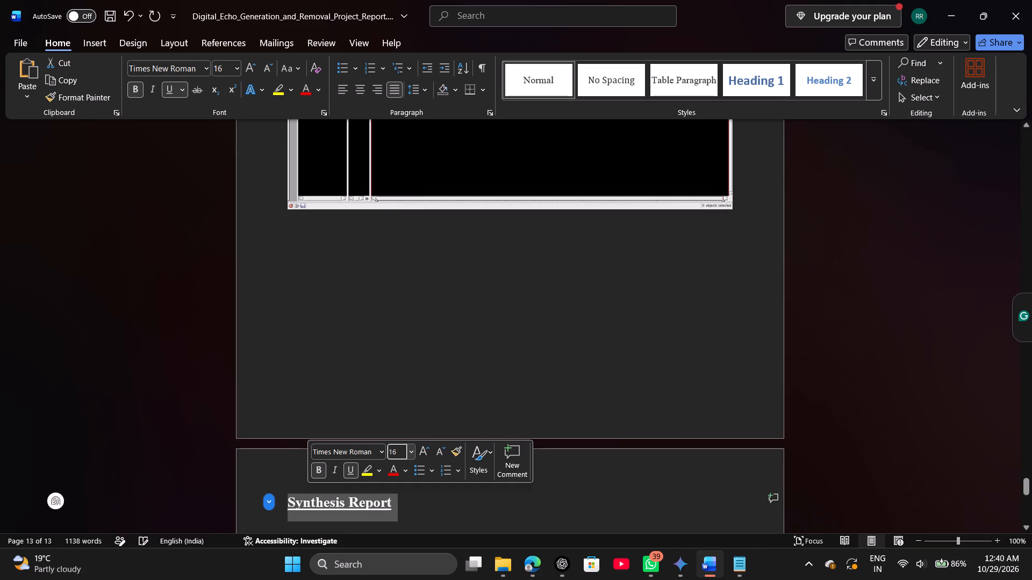
click(424, 363)
Add a new line below the Synthesis Report heading and indent it with spaces towards the middle of the page.
scroll(424, 363, down, 1)
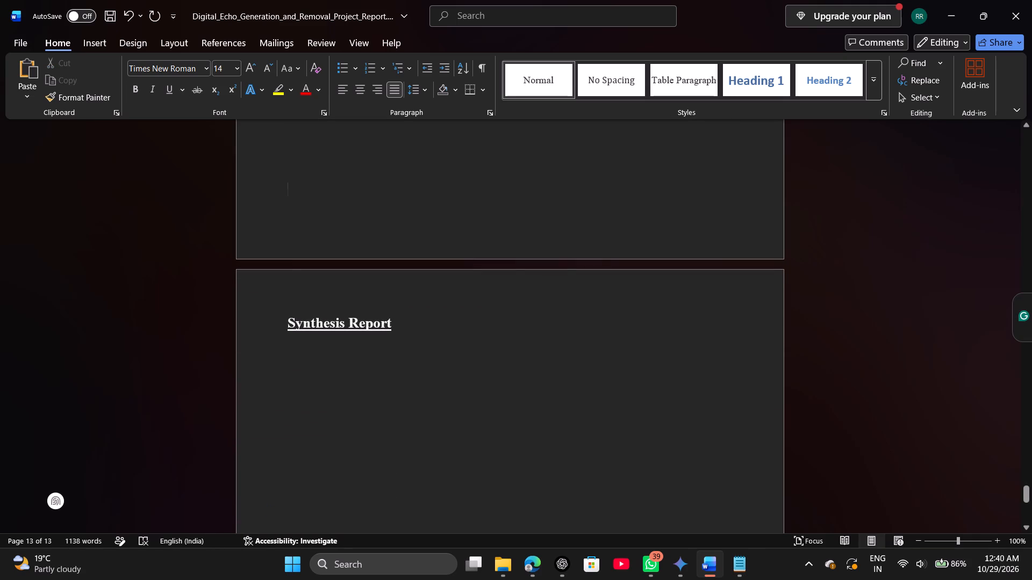
click(411, 331)
key(Return)
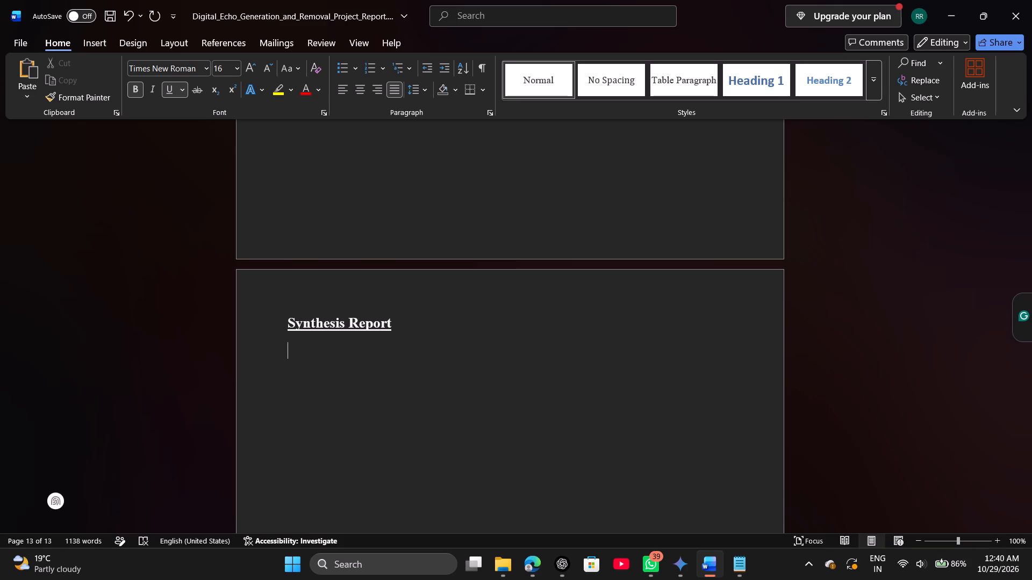
key(space)
key(space)
key(space)
key(space)
key(space)
key(space)
key(space)
key(space)
key(space)
key(space)
key(space)
key(space)
key(space)
key(space)
key(space)
key(space)
key(space)
key(space)
key(space)
key(space)
key(space)
key(space)
key(space)
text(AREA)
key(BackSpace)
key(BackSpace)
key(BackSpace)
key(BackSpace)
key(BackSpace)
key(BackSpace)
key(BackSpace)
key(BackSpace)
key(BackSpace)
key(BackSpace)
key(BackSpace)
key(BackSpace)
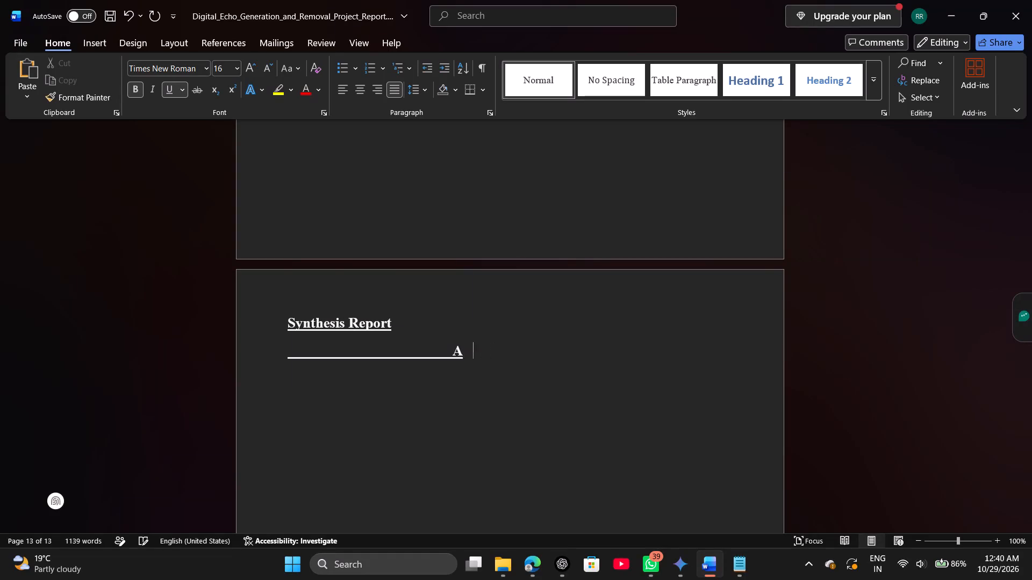
Enter the title AREA REPORT on the indented line below Synthesis Report and remove the underline from that line.
click(174, 91)
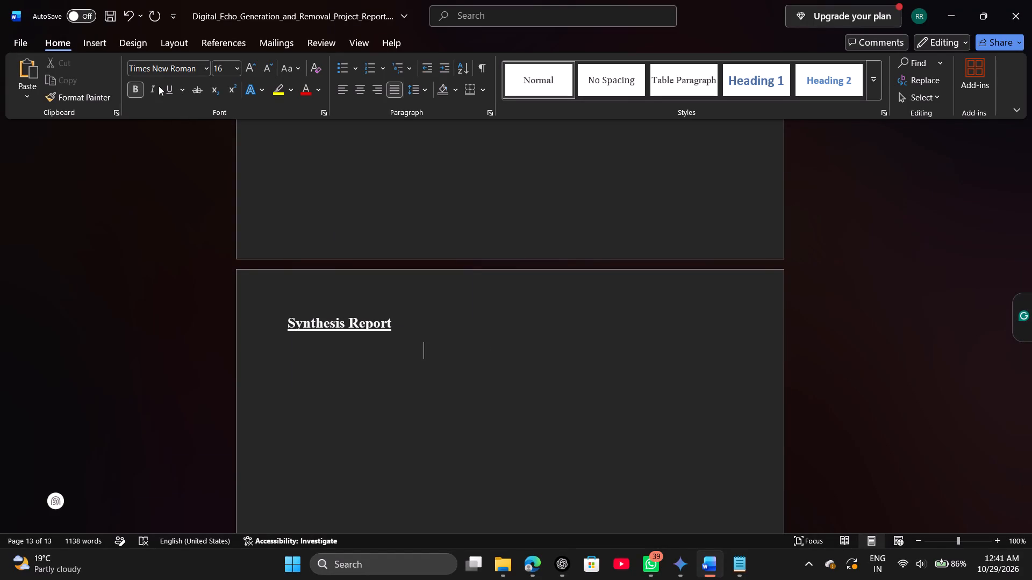
key(a)
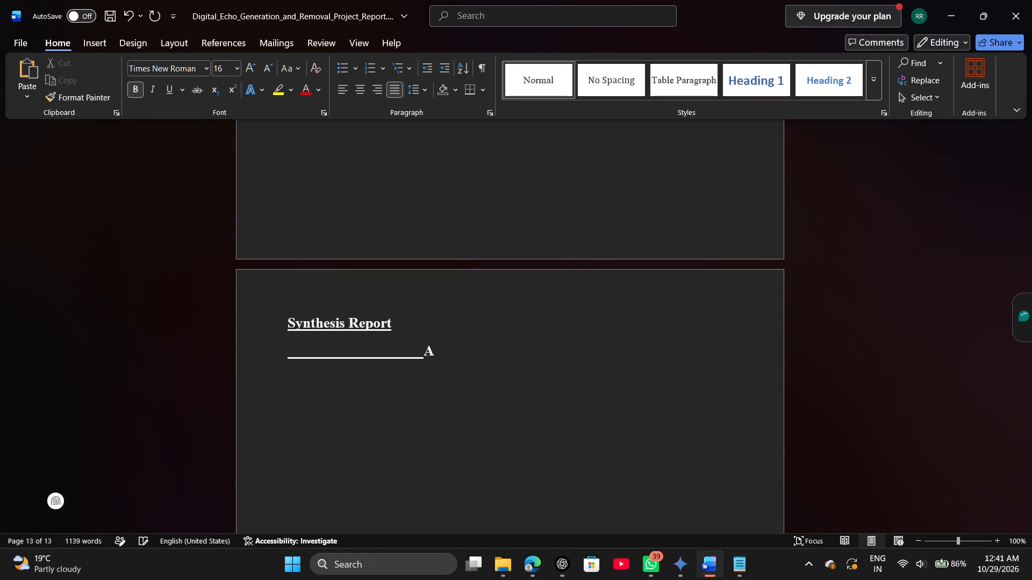
drag(434, 352, 316, 360)
click(357, 339)
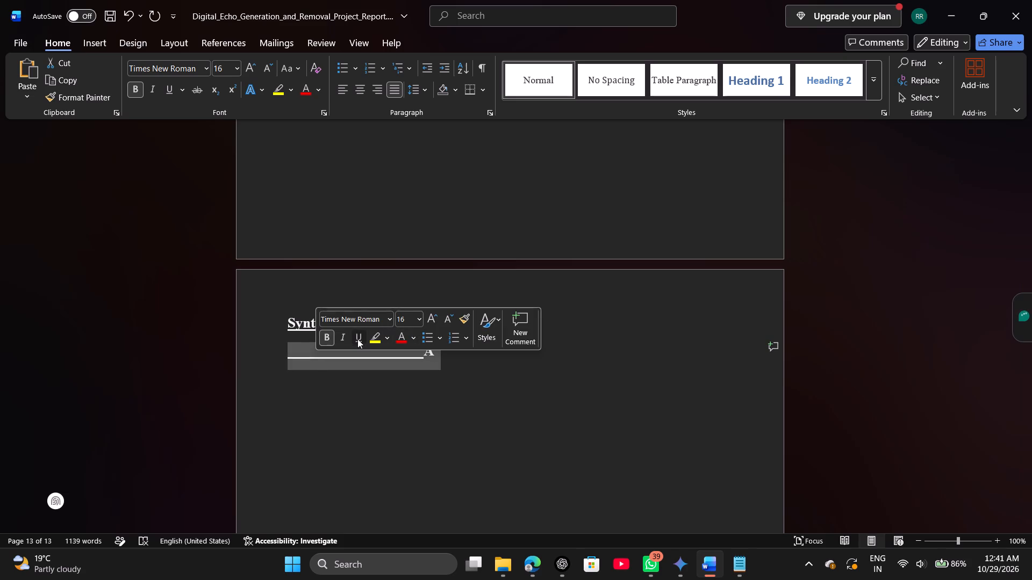
click(438, 371)
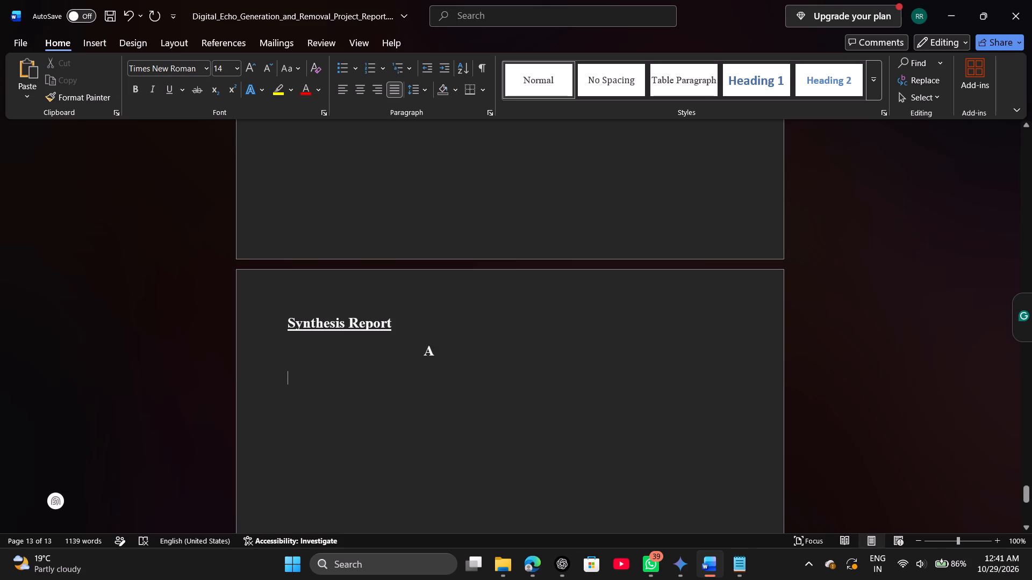
click(441, 347)
text(REA)
key(space)
text(RE)
text(PORT)
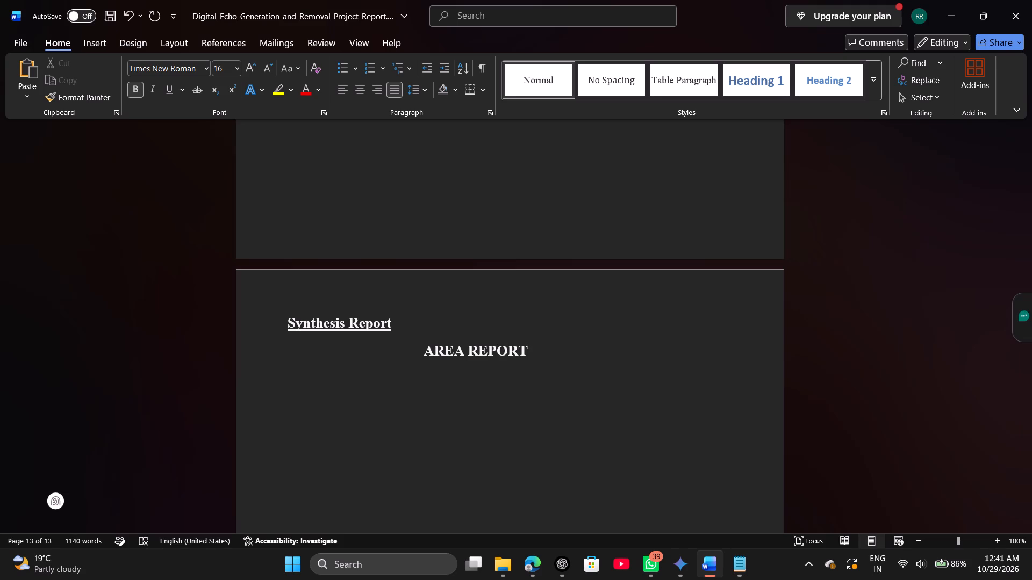
Insert more spaces before AREA REPORT to shift the title to about the centre of the page.
key(Left)
key(Left)
key(Left)
key(Left)
key(Left)
key(Left)
key(Left)
key(Left)
key(Left)
key(Left)
key(Left)
key(Left)
key(Left)
key(Left)
key(Right)
key(space)
key(space)
key(space)
key(space)
key(space)
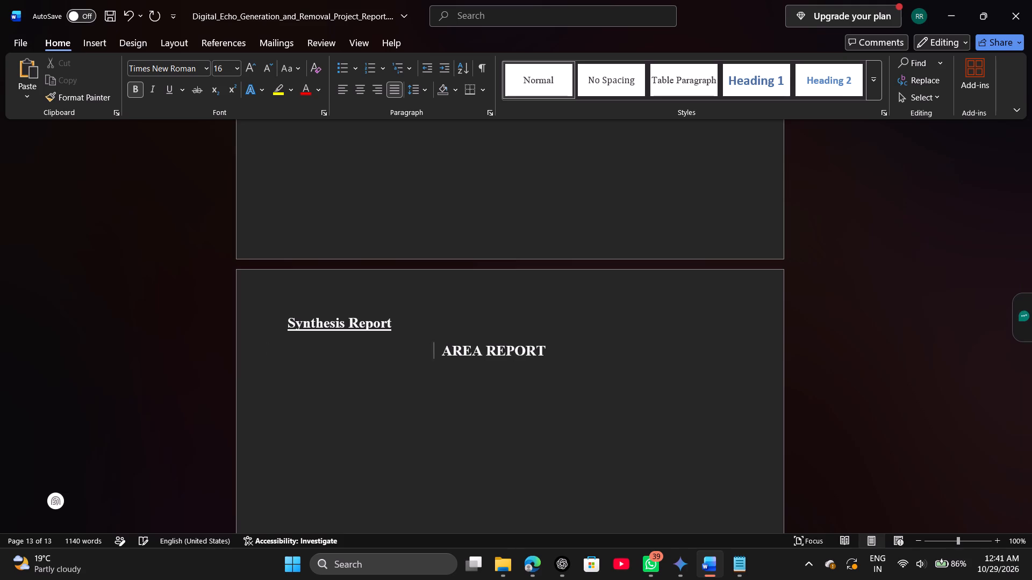
key(space)
key(space)
key(space)
key(space)
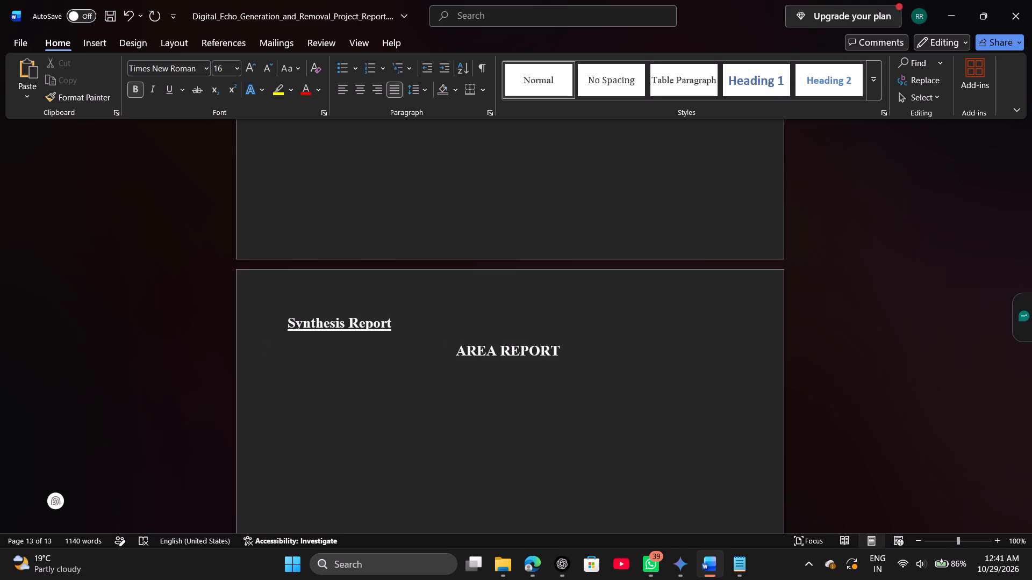
key(space)
key(space)
key(space)
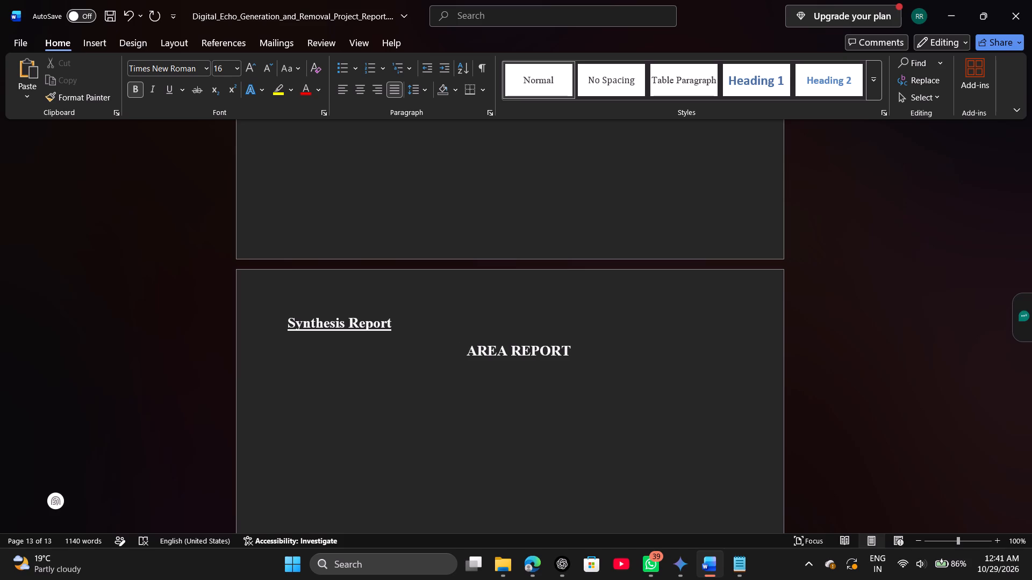
key(space)
key(Right)
key(Right)
key(Right)
key(Right)
key(Right)
key(Right)
key(Right)
key(Right)
key(Right)
key(Right)
key(Right)
key(Right)
key(Right)
key(Right)
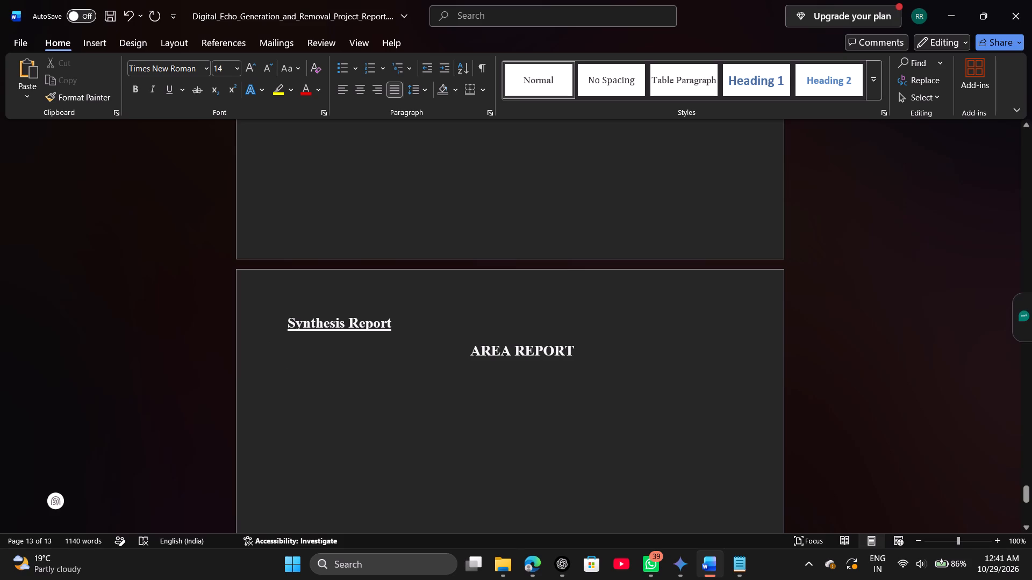
Copy the entire contents of elevator_area.rep from Notepad and paste them into the Word report below the AREA REPORT title.
click(535, 565)
click(711, 550)
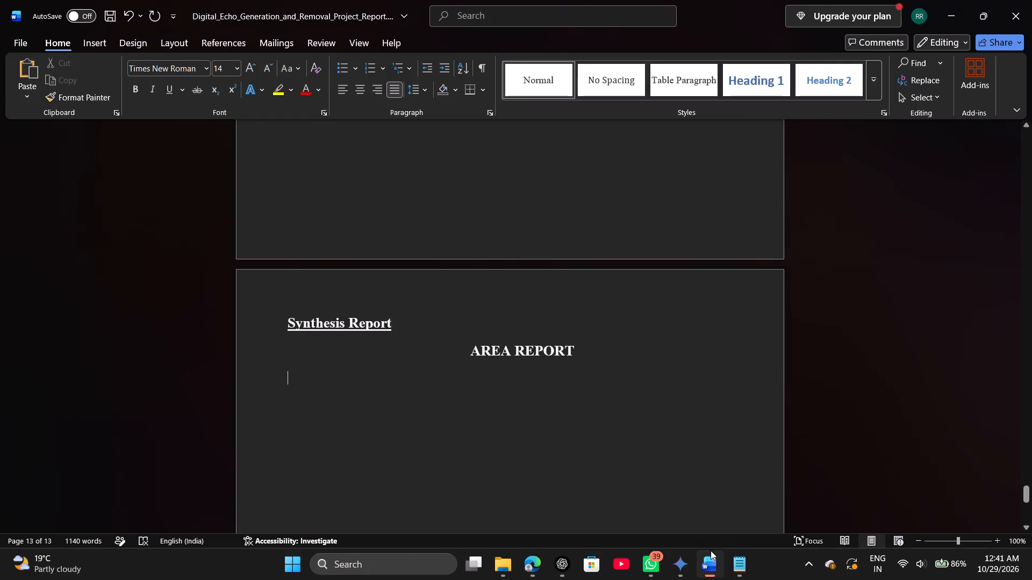
click(738, 564)
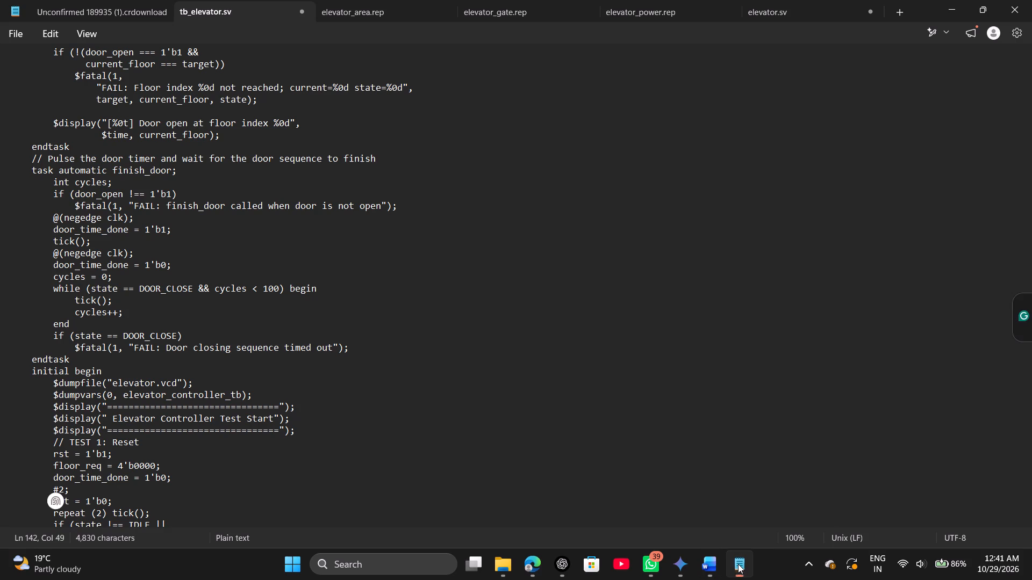
click(333, 10)
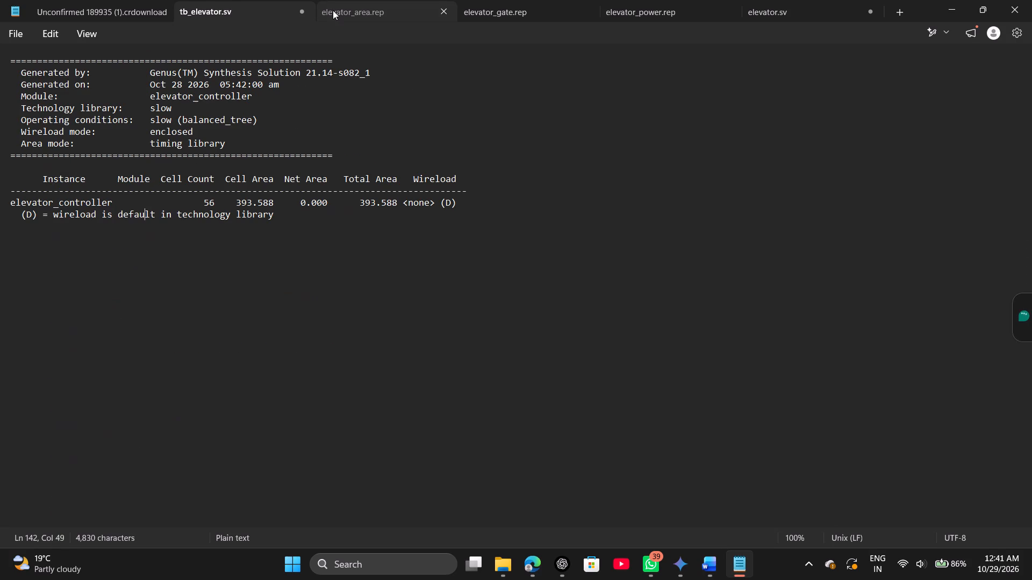
right_click(218, 288)
click(157, 287)
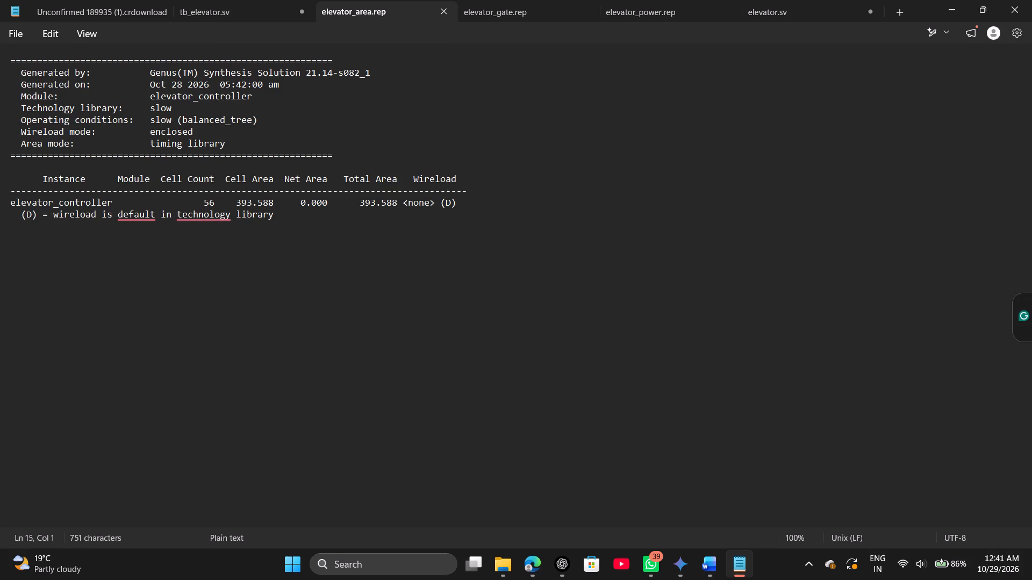
drag(8, 59, 334, 143)
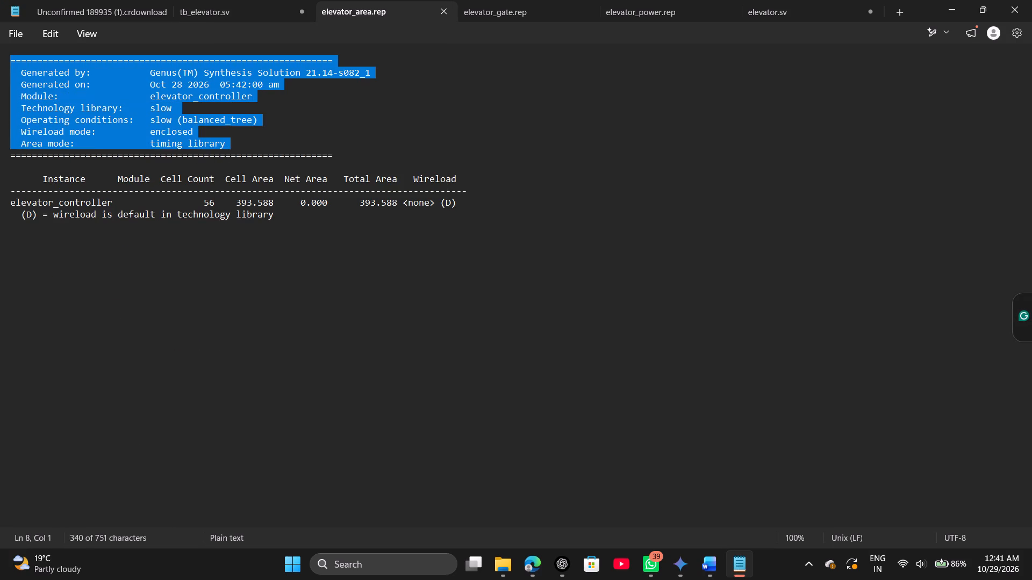
drag(334, 143, 529, 222)
key(ctrl+c)
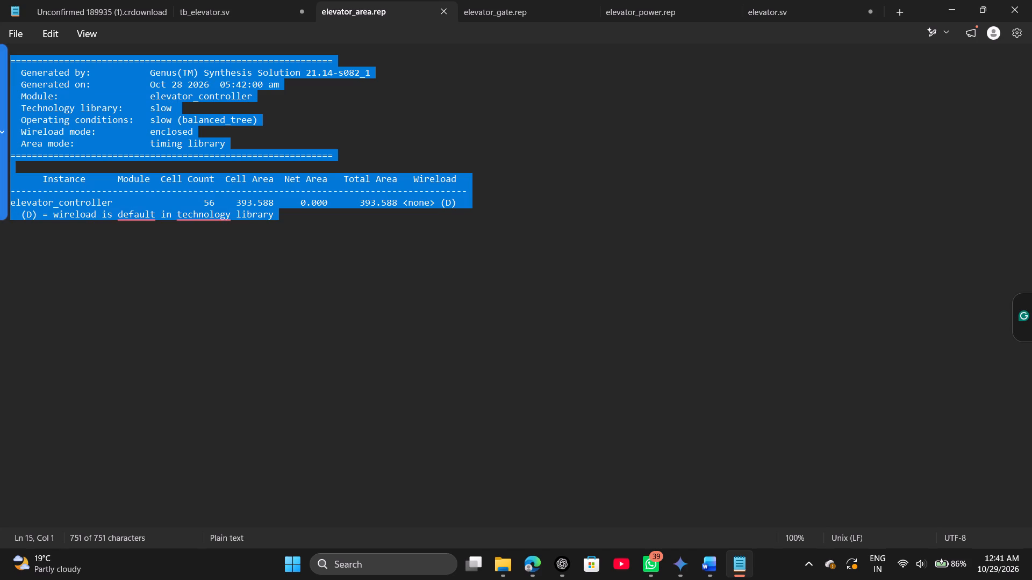
click(703, 579)
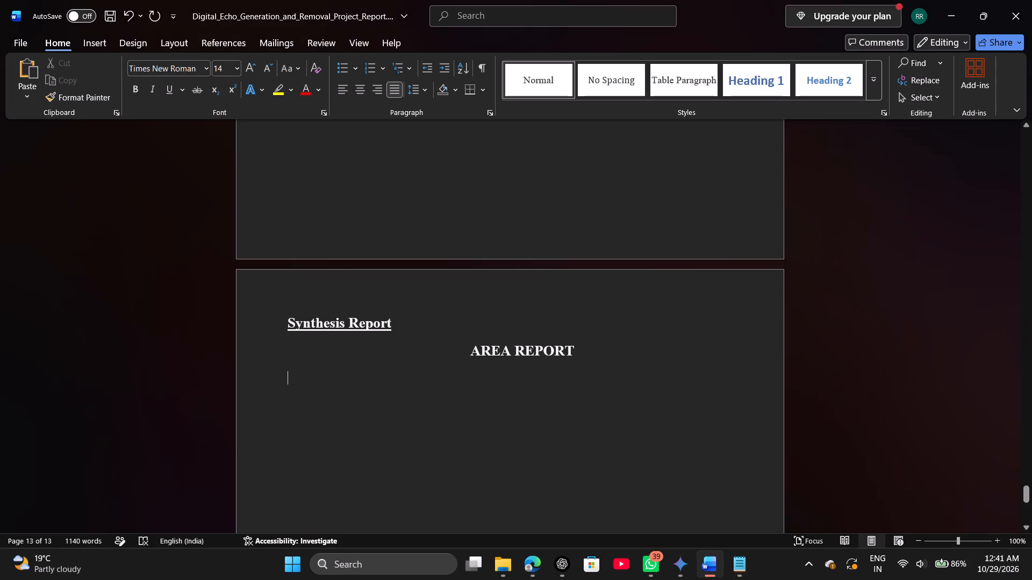
key(ctrl+v)
Set the font size of the whole pasted area report text to 10.
scroll(526, 444, down, 1)
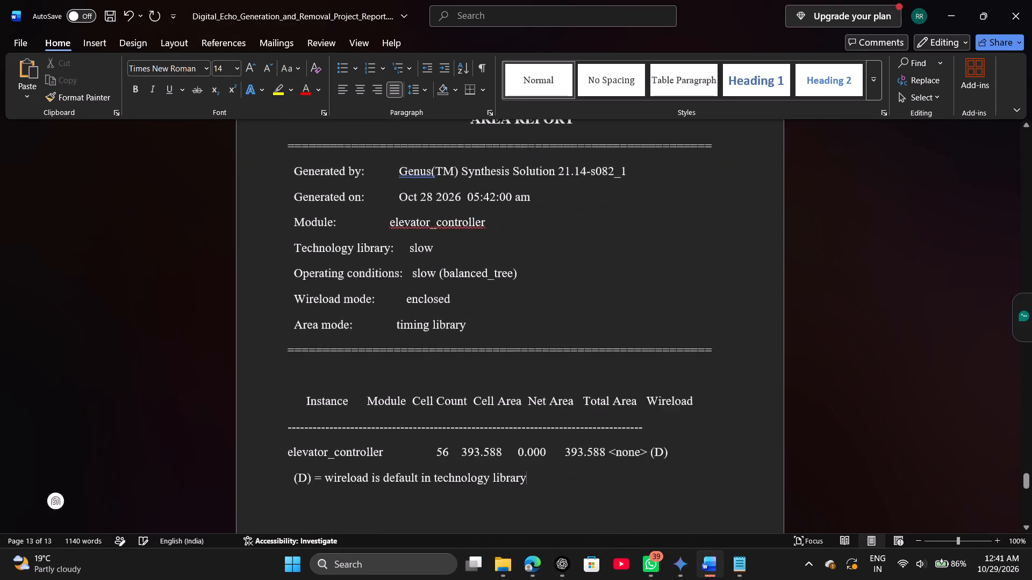
scroll(526, 444, down, 1)
scroll(526, 444, up, 2)
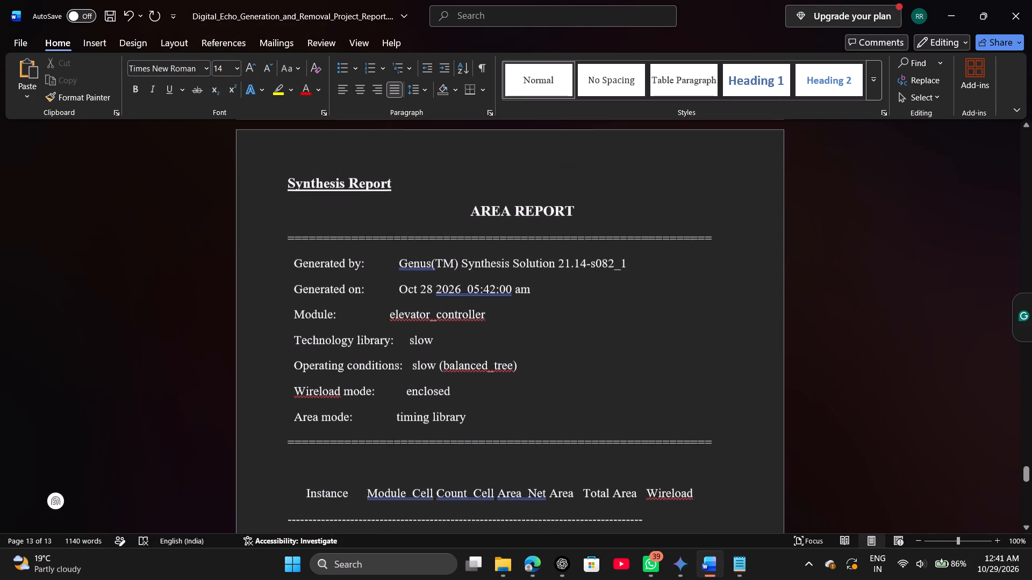
drag(279, 240, 615, 565)
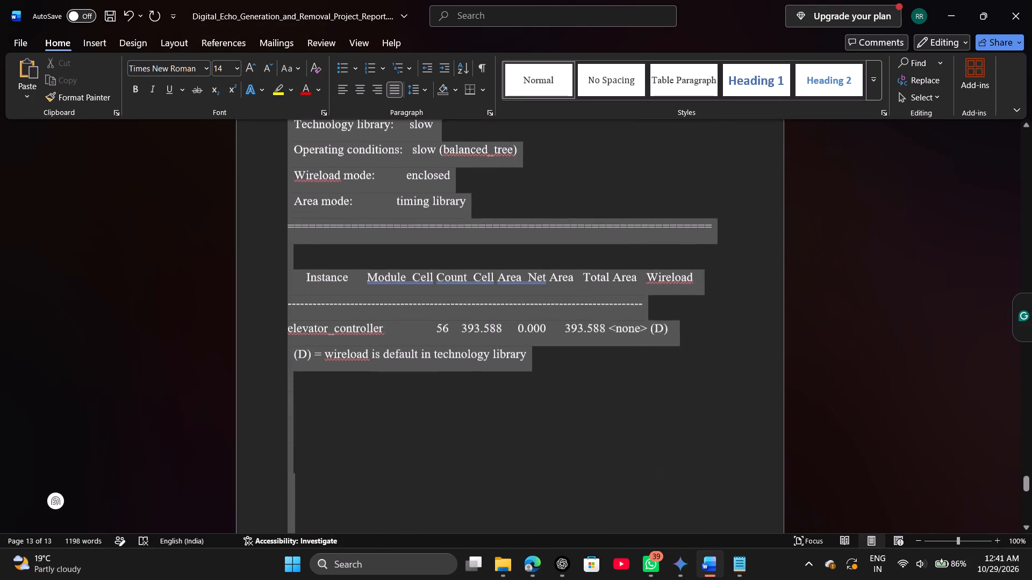
drag(615, 565, 540, 205)
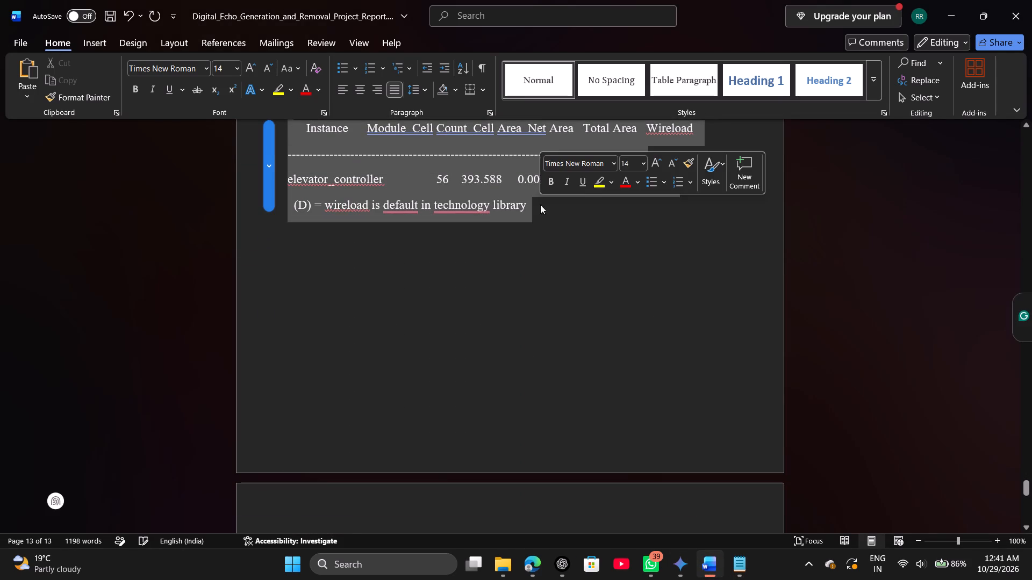
click(640, 169)
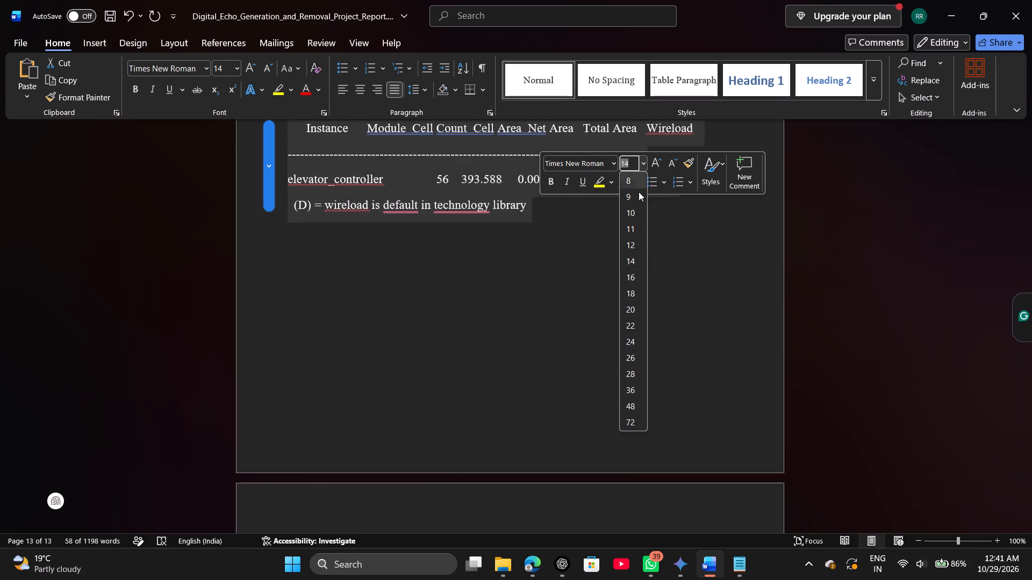
click(636, 208)
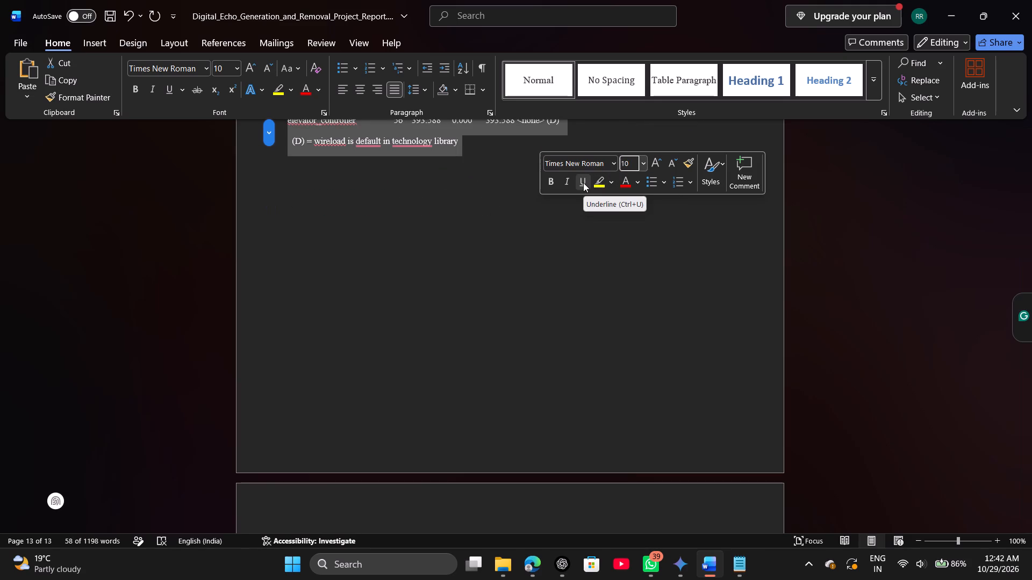
Add two new lines below the last line of the area report and indent the second one with spaces.
scroll(583, 183, up, 3)
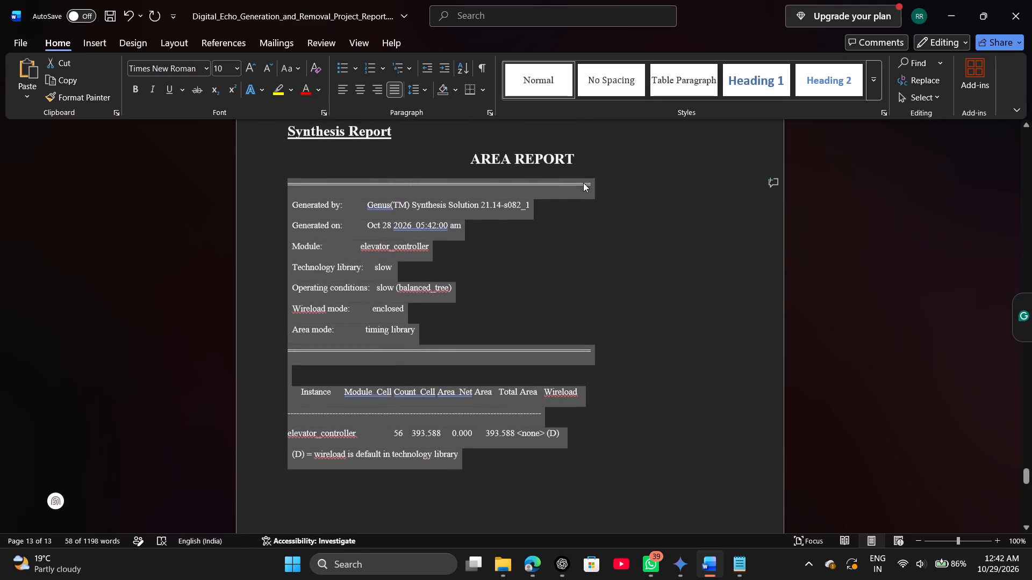
click(636, 171)
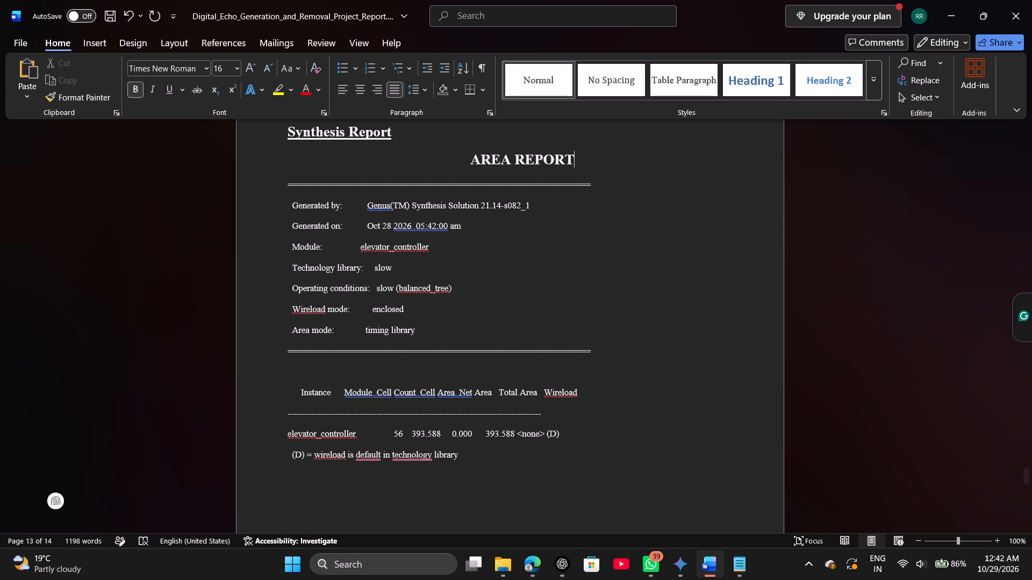
scroll(636, 171, down, 1)
scroll(636, 171, up, 1)
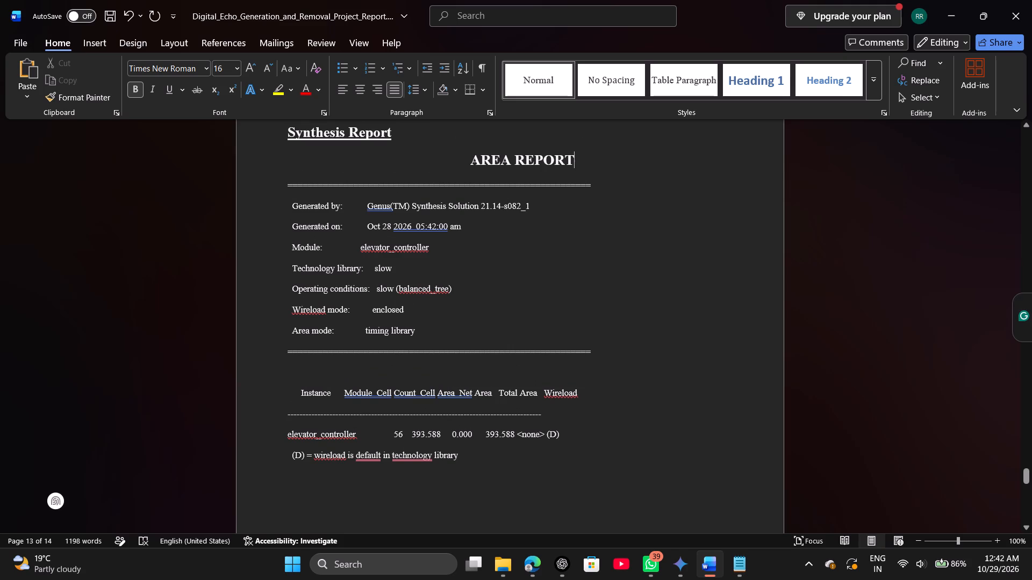
scroll(605, 302, down, 1)
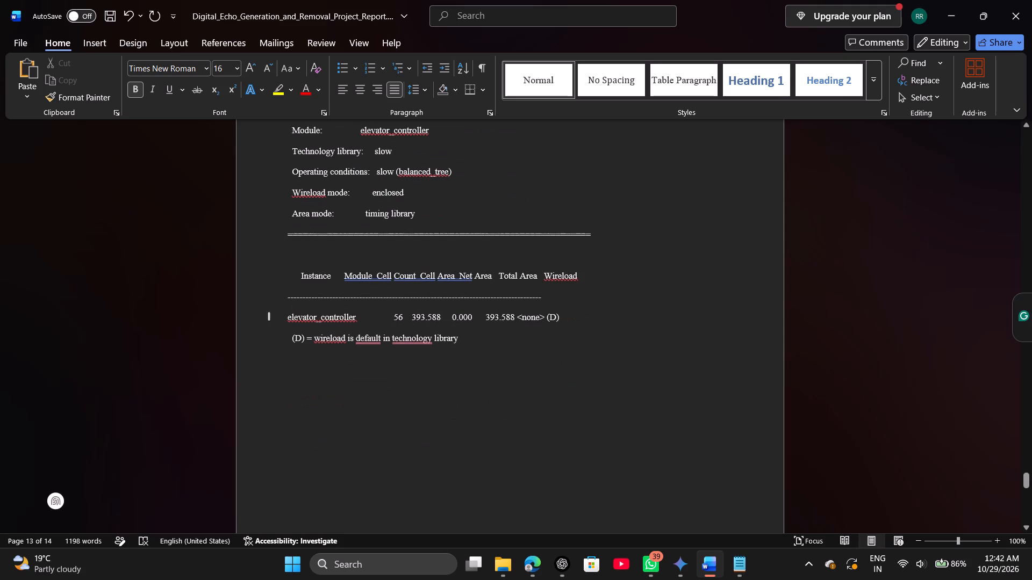
click(492, 341)
key(Return)
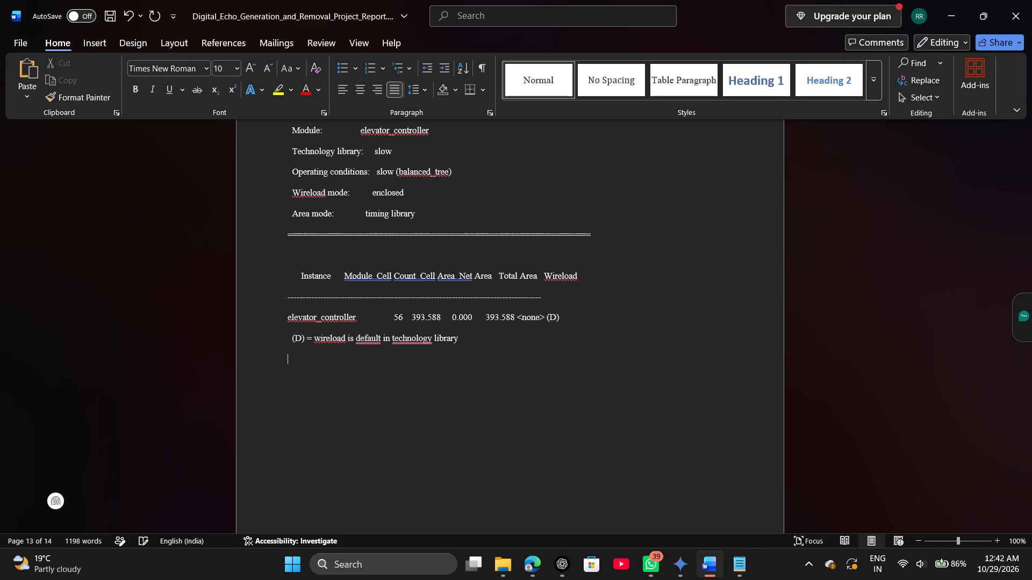
key(space)
key(space)
key(space)
key(space)
key(space)
key(space)
key(space)
key(space)
key(space)
key(space)
key(space)
key(space)
key(Return)
key(space)
key(space)
key(space)
key(space)
key(space)
key(space)
key(space)
key(space)
key(space)
key(space)
key(space)
key(space)
scroll(492, 341, down, 1)
key(space)
key(space)
key(space)
key(space)
key(space)
key(space)
key(space)
key(space)
key(space)
key(space)
key(space)
key(space)
key(space)
key(space)
key(space)
key(space)
key(space)
key(space)
key(space)
key(space)
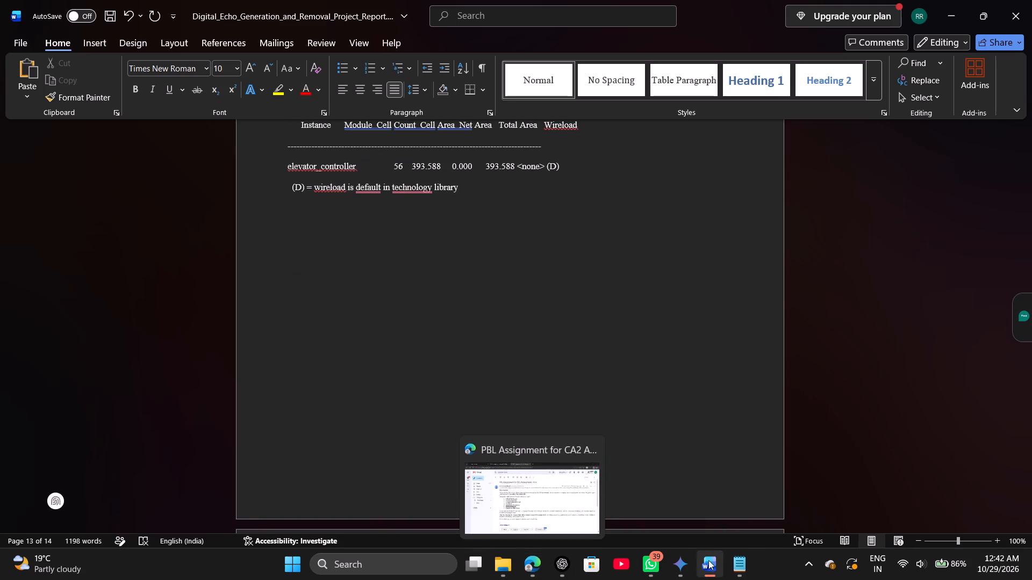
Switch to Notepad and view the elevator_power.rep report.
click(729, 570)
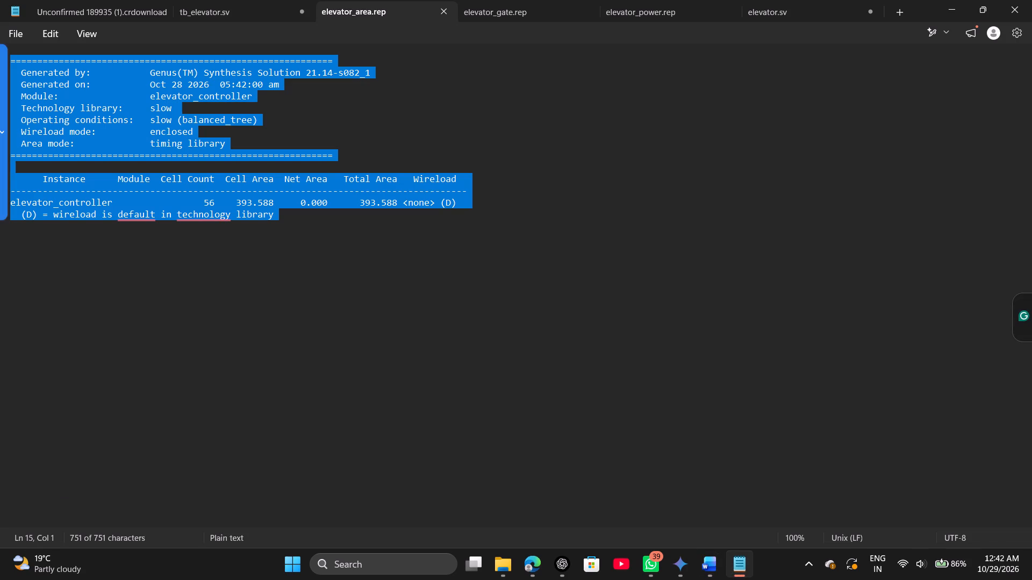
click(496, 0)
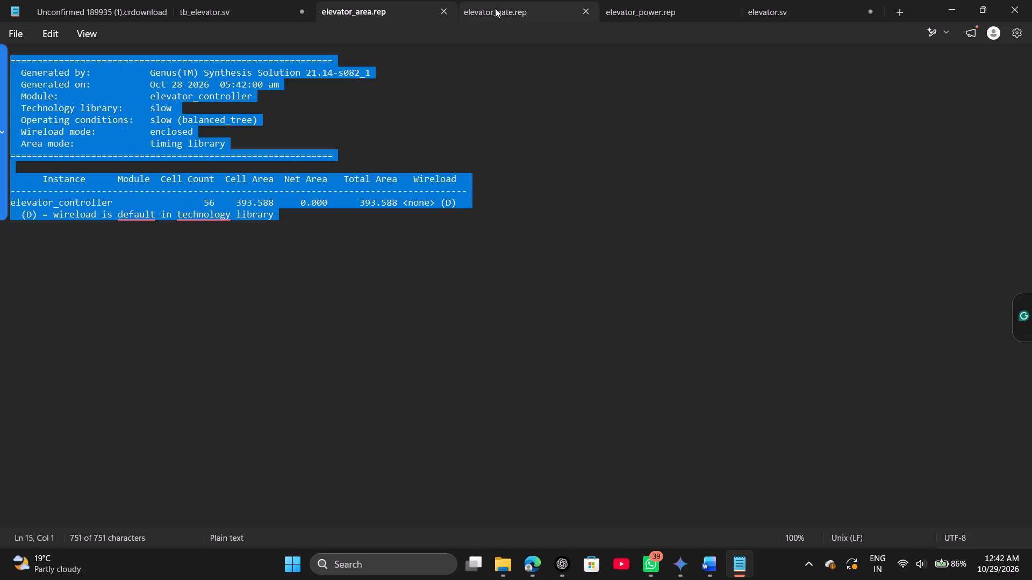
click(495, 8)
click(635, 3)
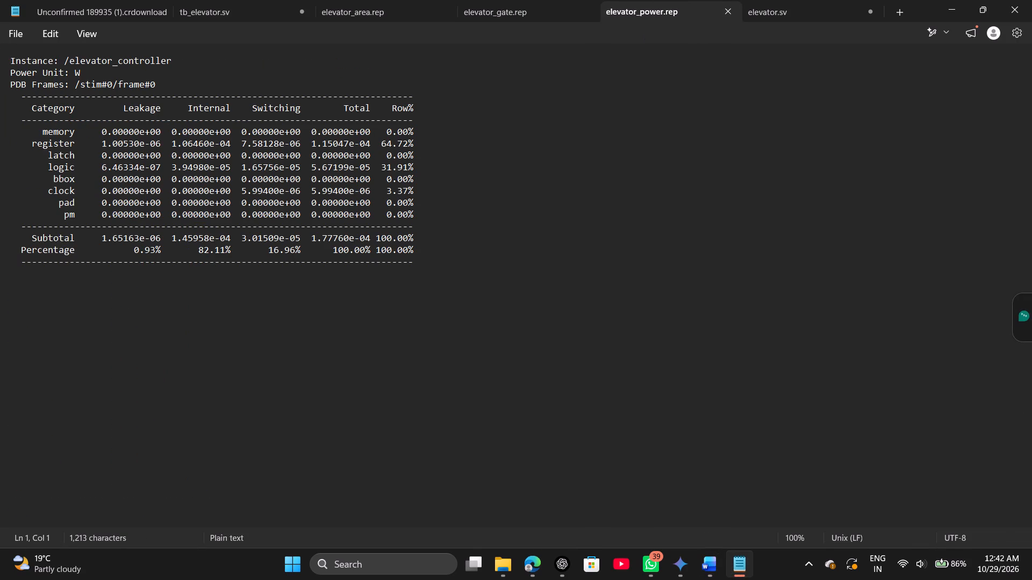
Back in Word, extend the indent to near the page centre and enter the title POWER REPORT.
click(710, 573)
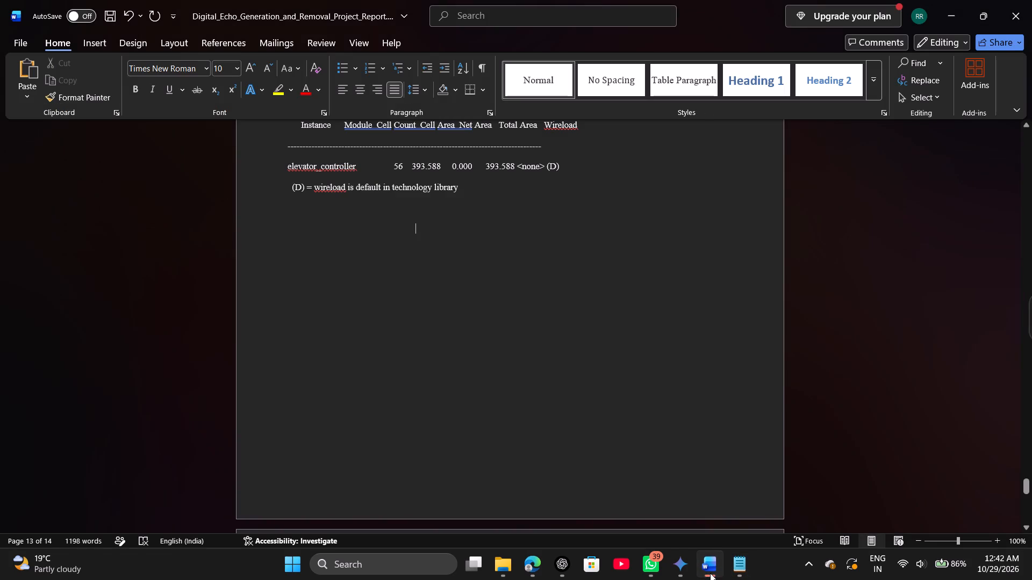
key(space)
key(space)
key(space)
key(space)
key(space)
key(space)
key(space)
key(space)
key(space)
key(space)
key(space)
key(space)
key(space)
key(space)
key(space)
key(space)
key(space)
key(space)
key(space)
key(space)
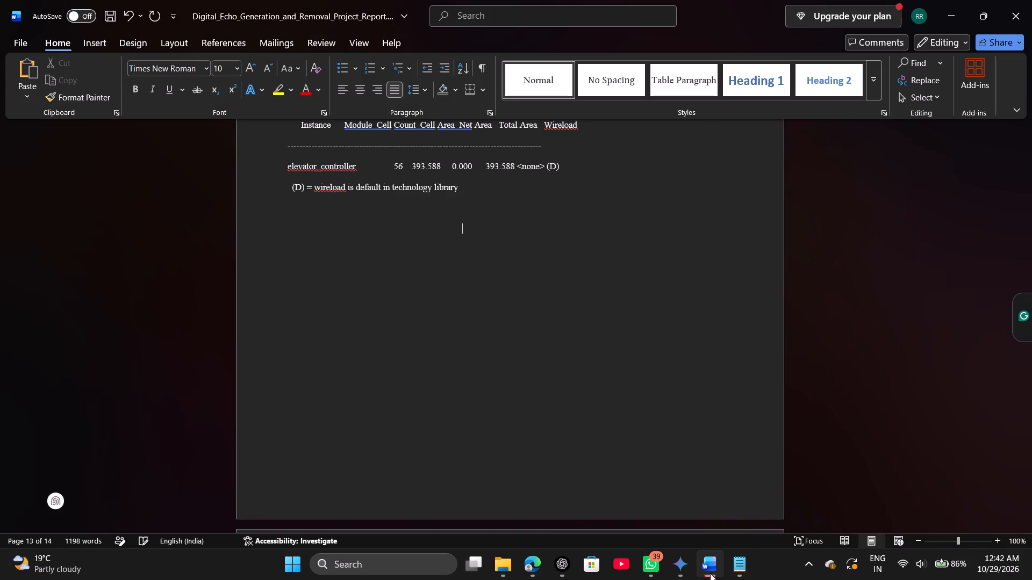
text(POWER)
key(space)
text(REPORT)
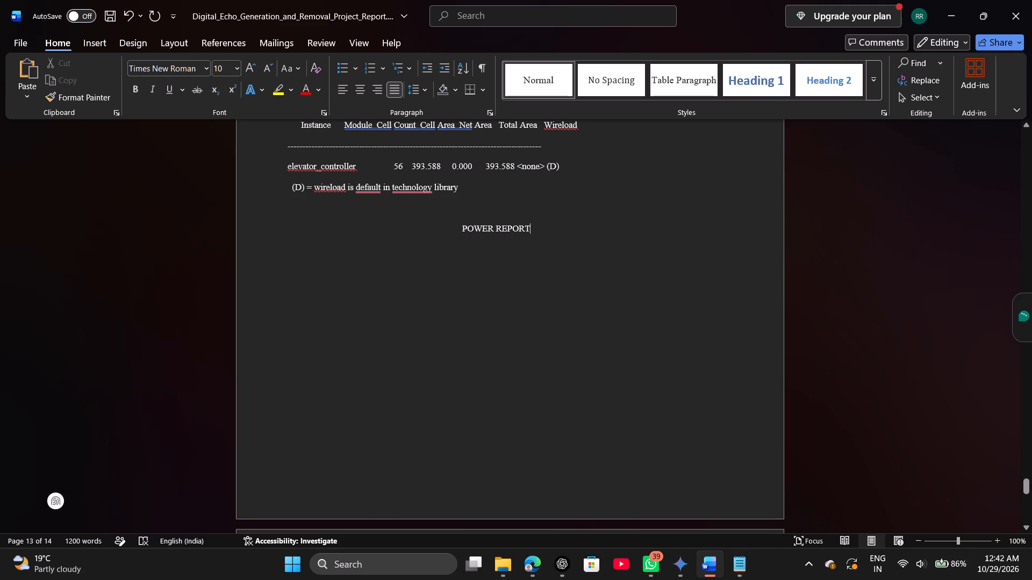
Format the POWER REPORT title in size 16, underlined and bold.
drag(535, 225, 470, 231)
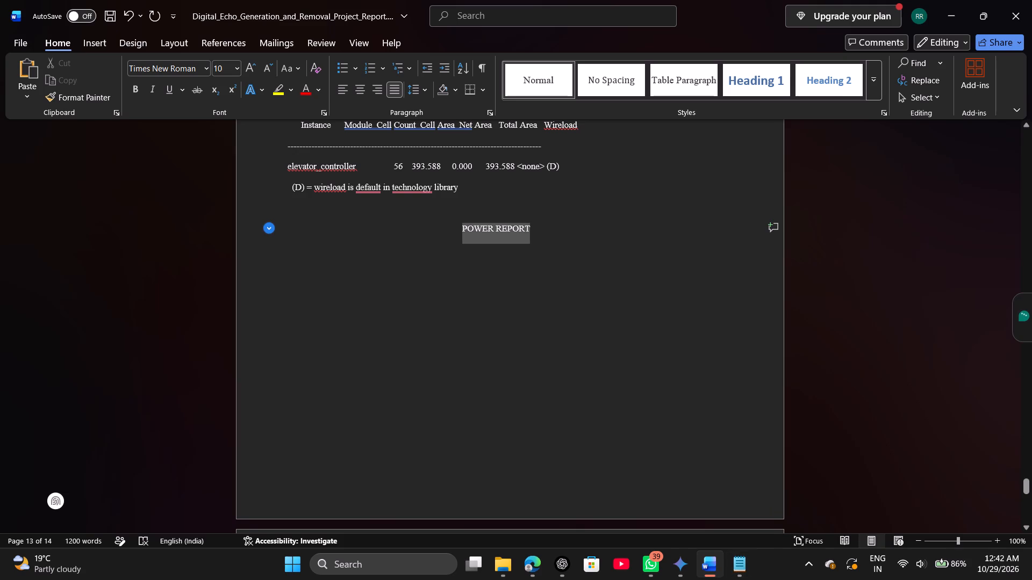
drag(470, 231, 469, 230)
click(575, 185)
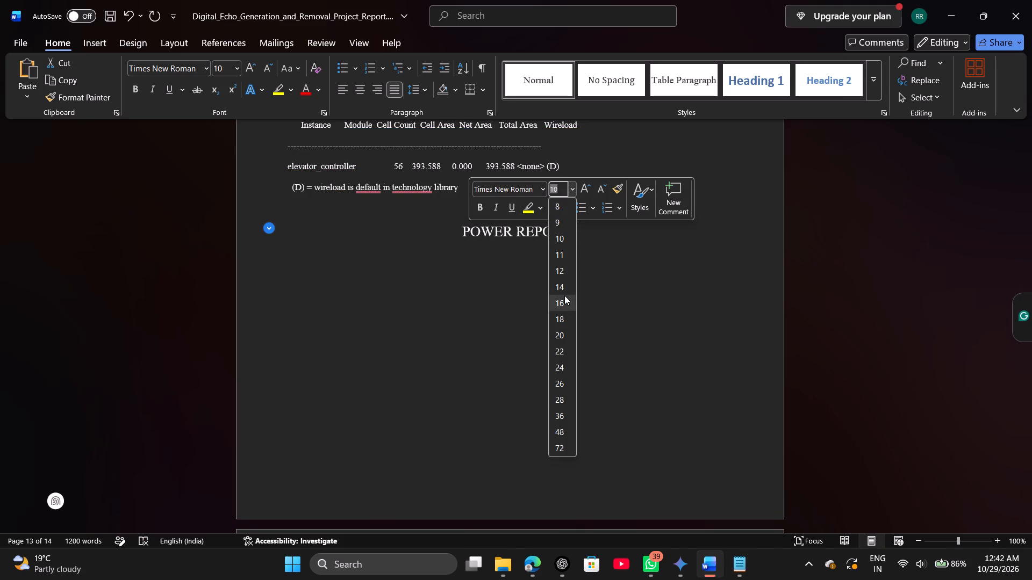
click(564, 295)
click(507, 199)
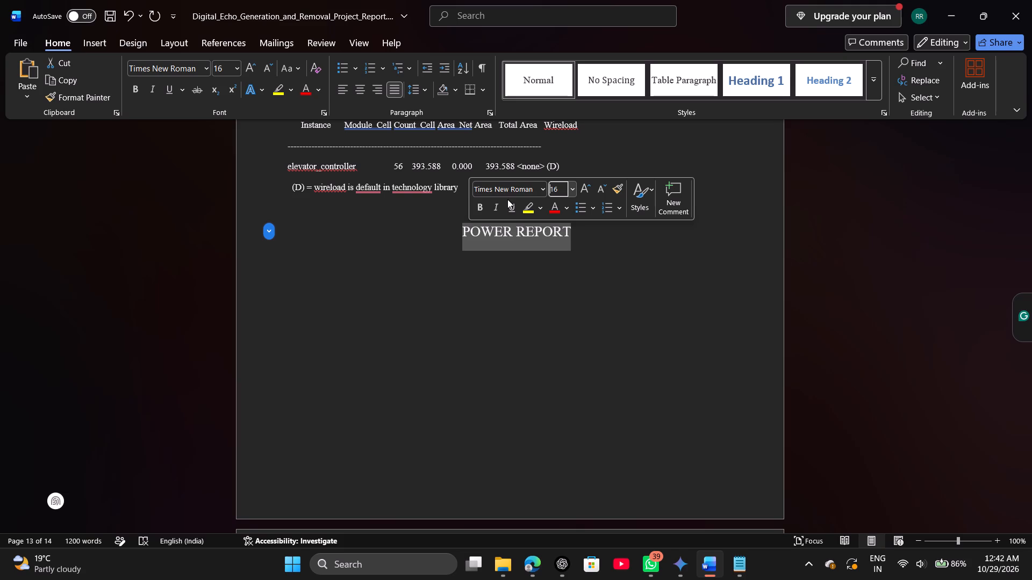
click(509, 207)
click(476, 208)
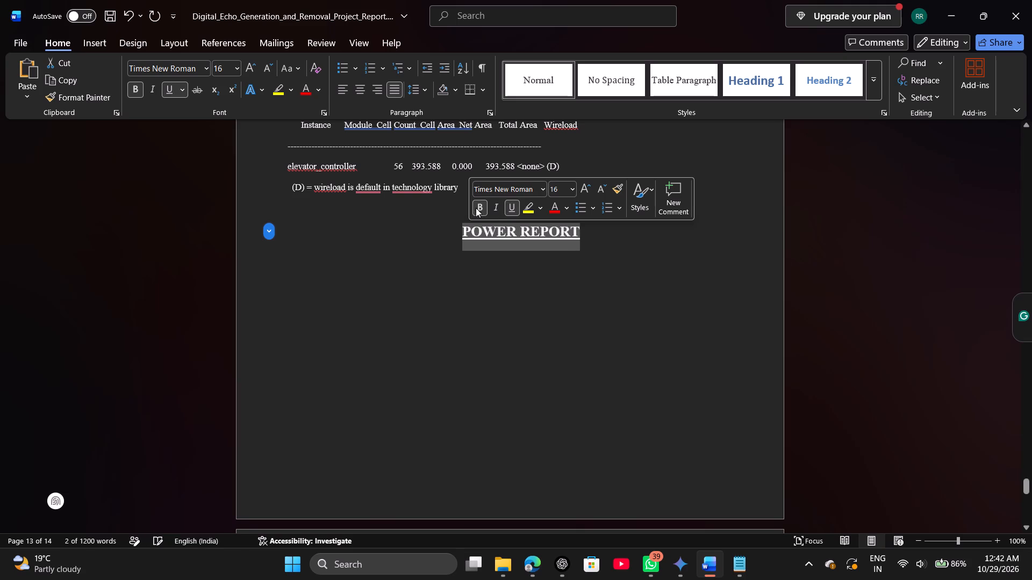
click(592, 232)
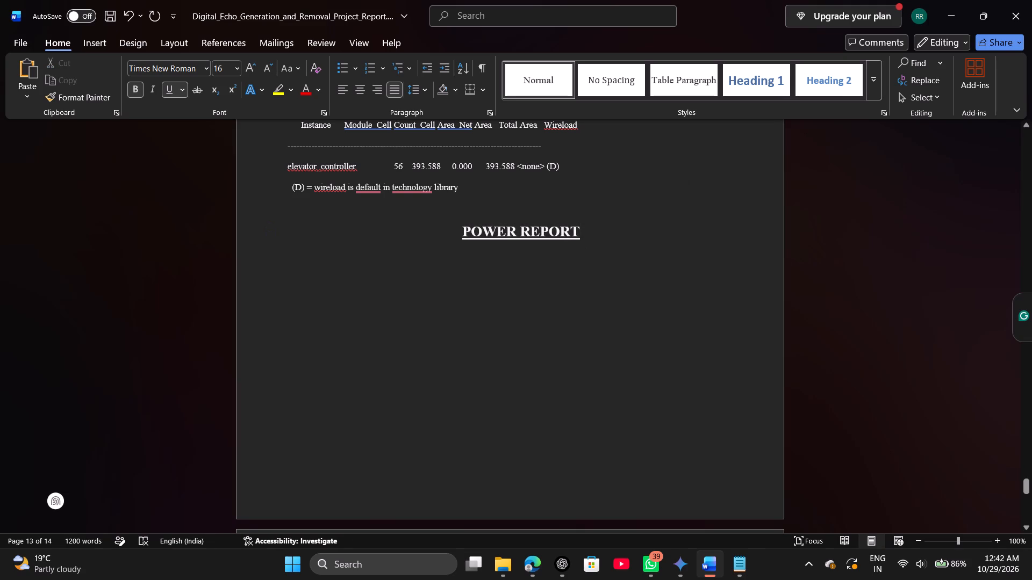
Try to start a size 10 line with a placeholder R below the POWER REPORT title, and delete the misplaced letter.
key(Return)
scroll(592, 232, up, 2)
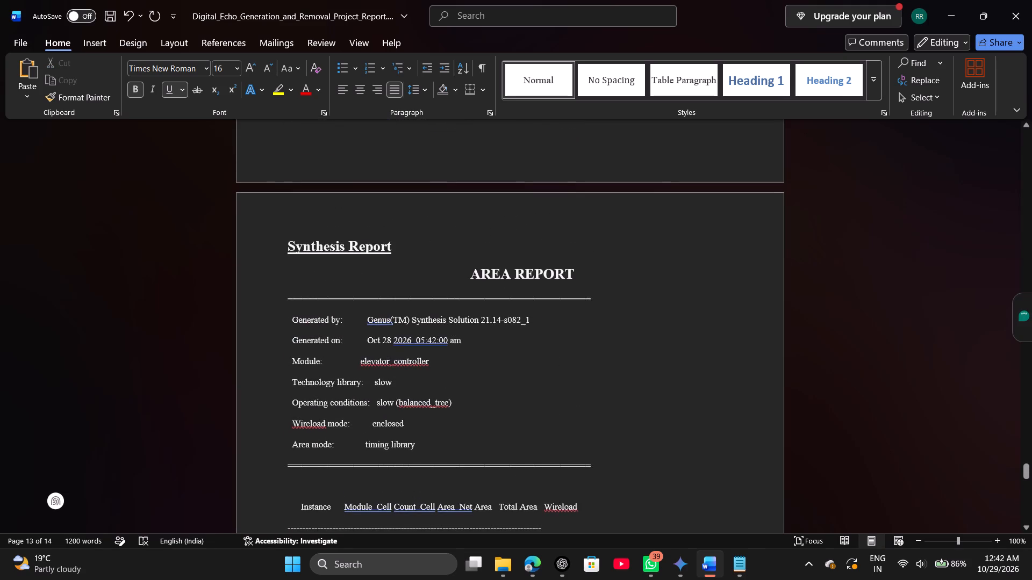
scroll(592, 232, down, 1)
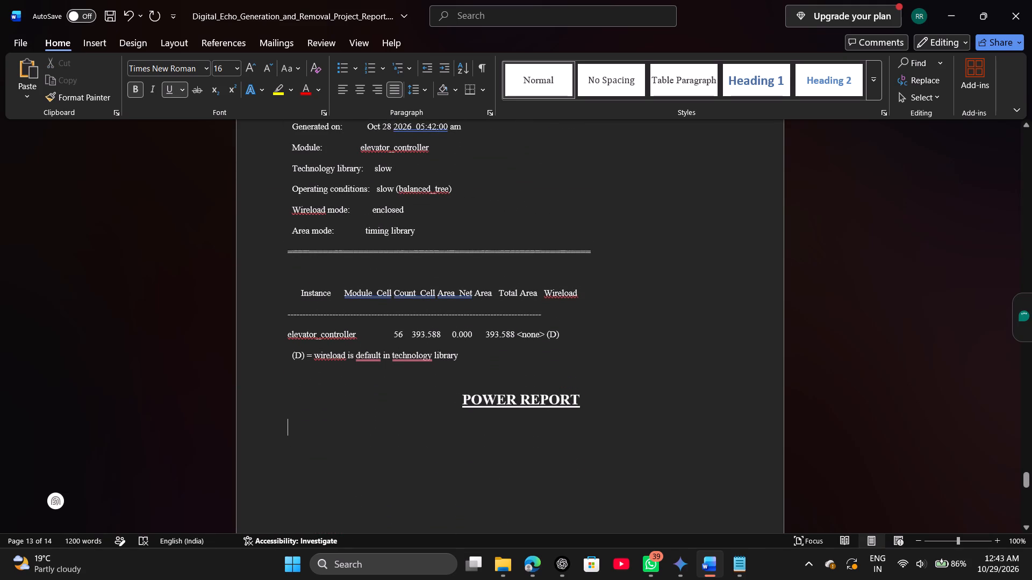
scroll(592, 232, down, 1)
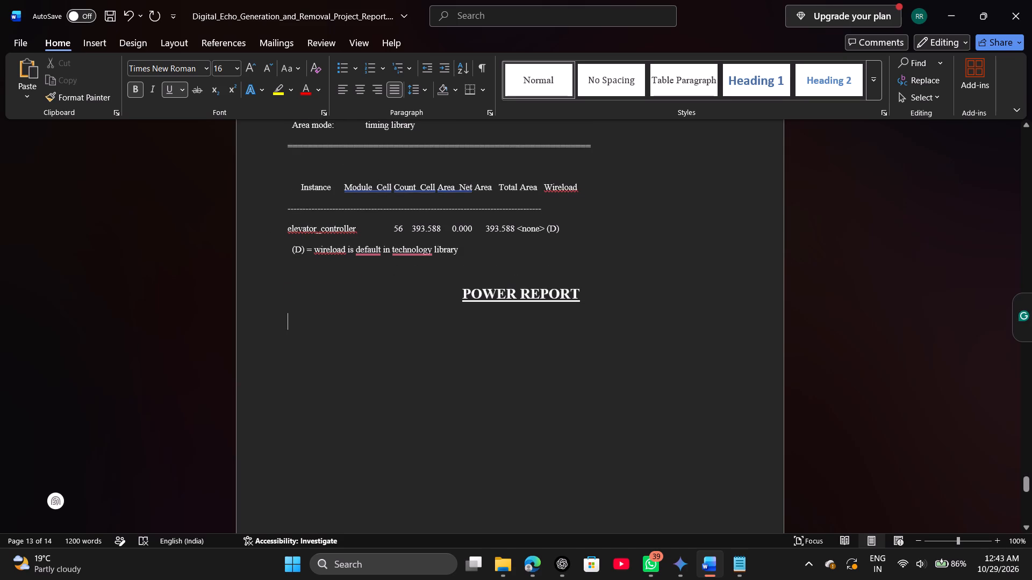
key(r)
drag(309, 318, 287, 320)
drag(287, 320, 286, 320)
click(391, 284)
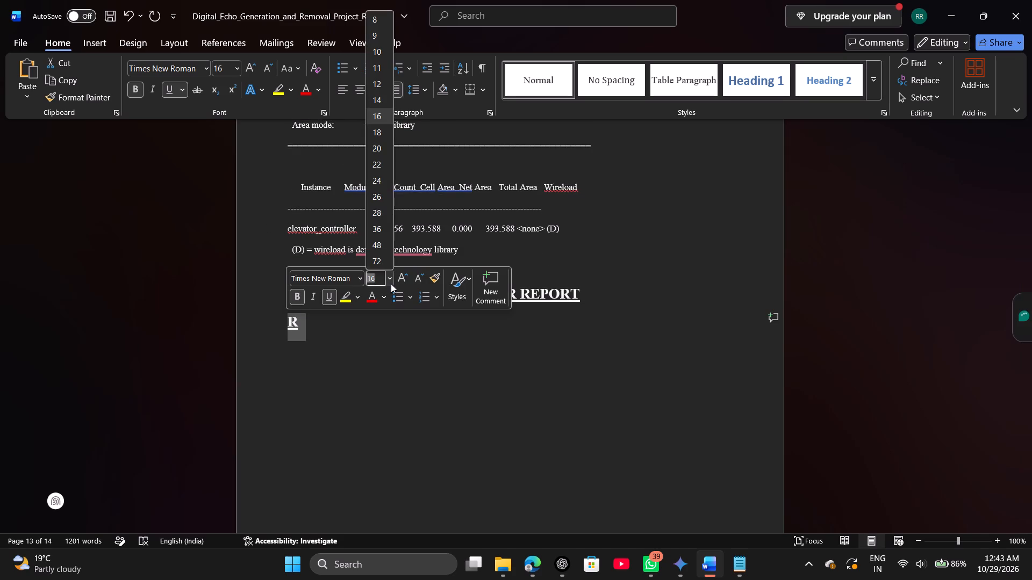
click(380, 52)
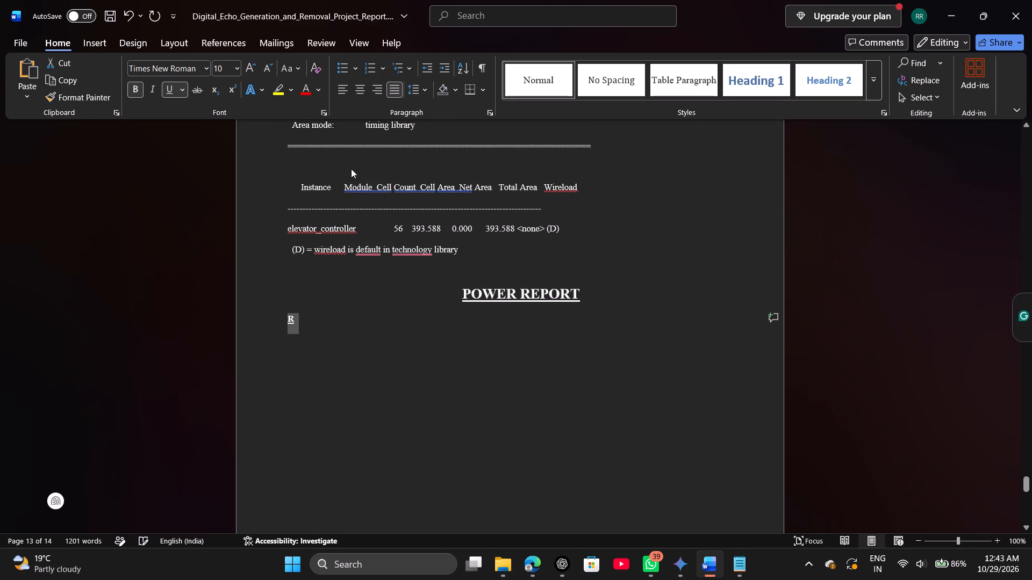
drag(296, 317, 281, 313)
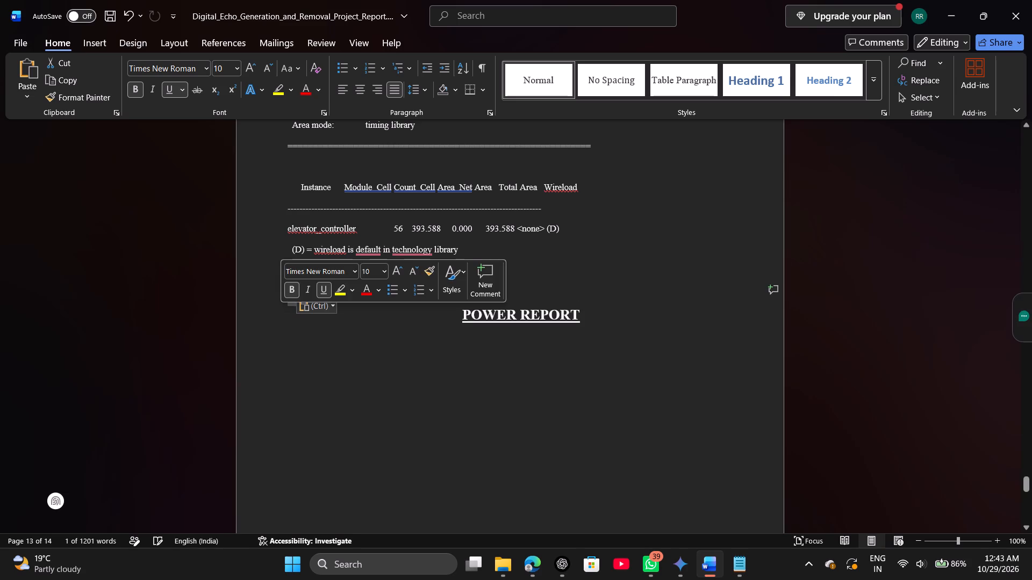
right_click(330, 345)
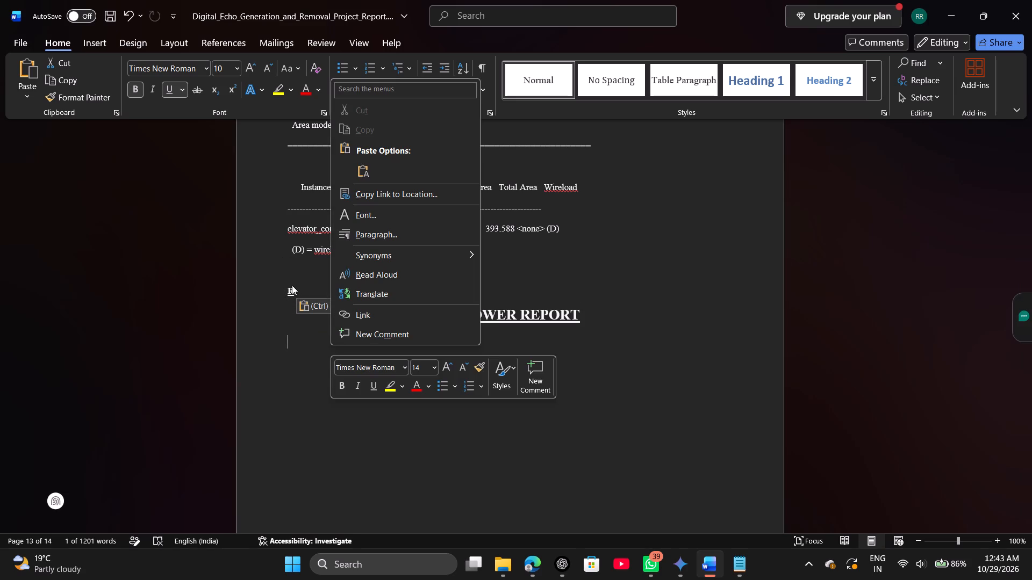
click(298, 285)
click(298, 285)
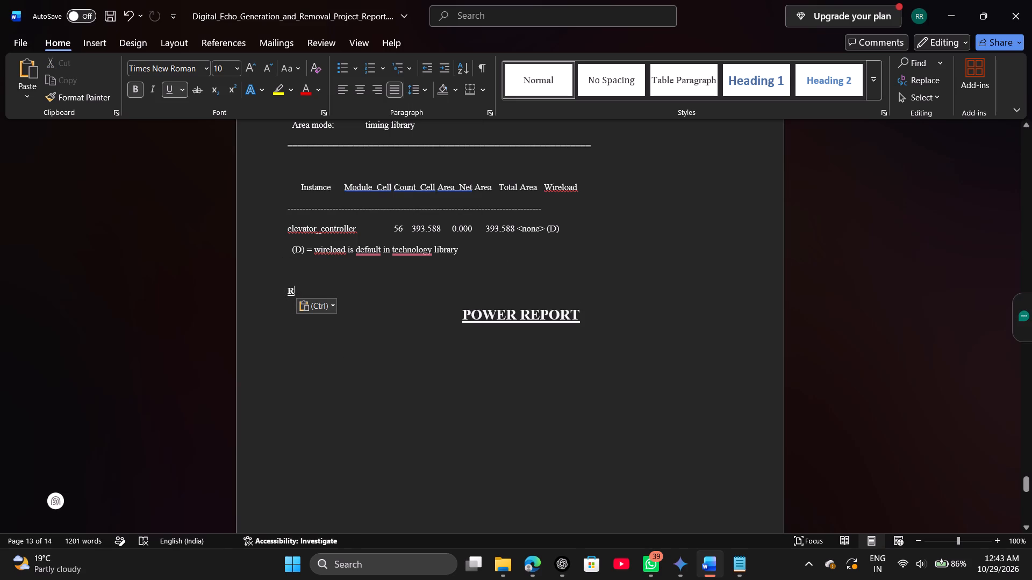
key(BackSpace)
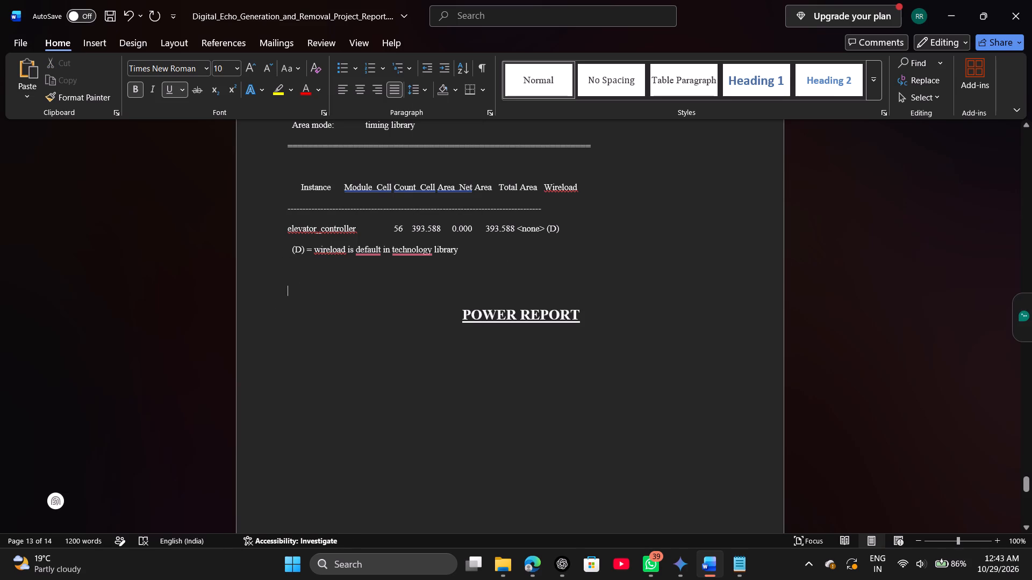
Add a placeholder R on a new line below POWER REPORT, without bold or underline, at font size 10.
click(600, 314)
key(Return)
key(r)
drag(297, 342, 281, 339)
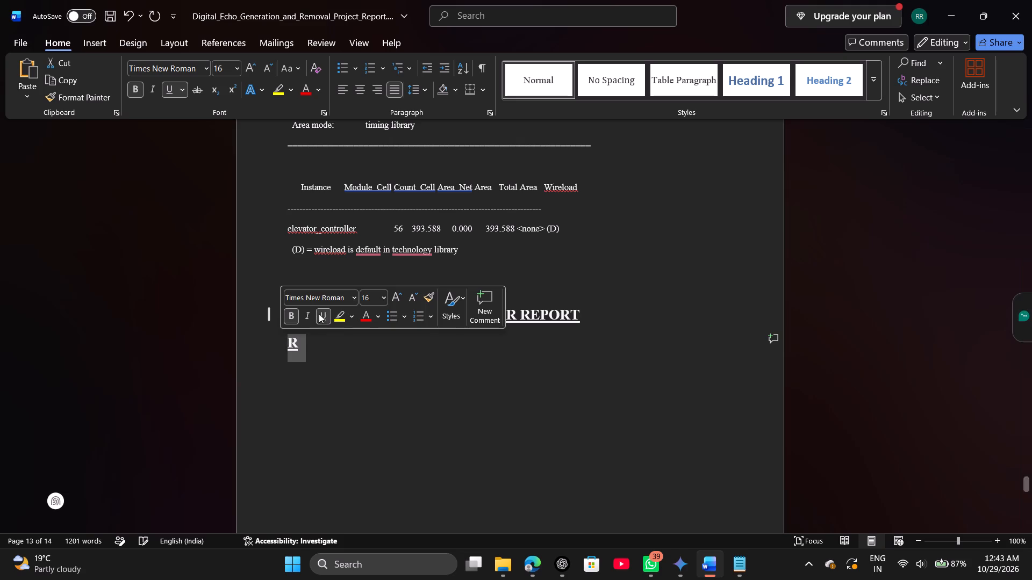
click(299, 314)
click(328, 316)
click(295, 320)
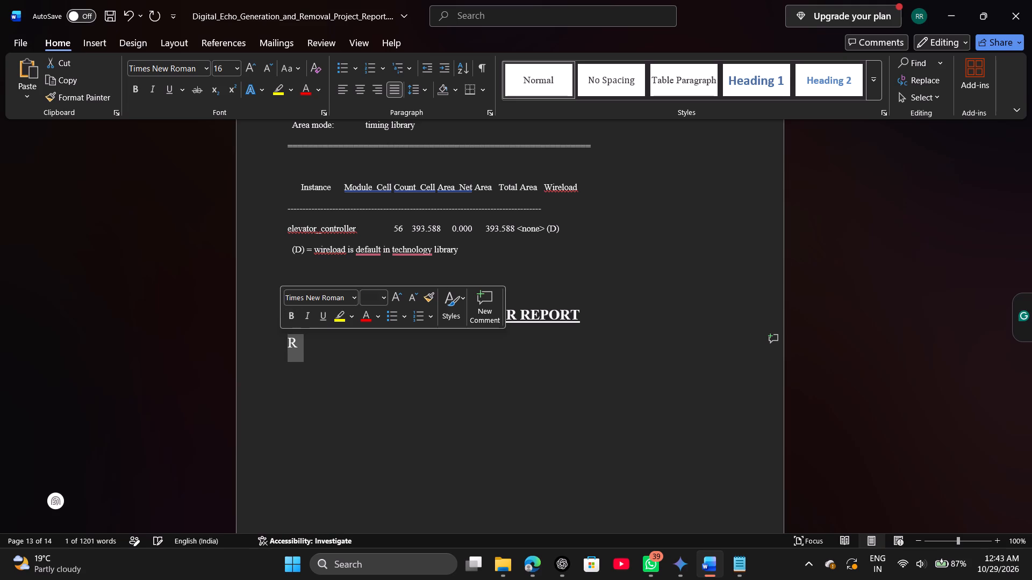
click(378, 298)
click(381, 298)
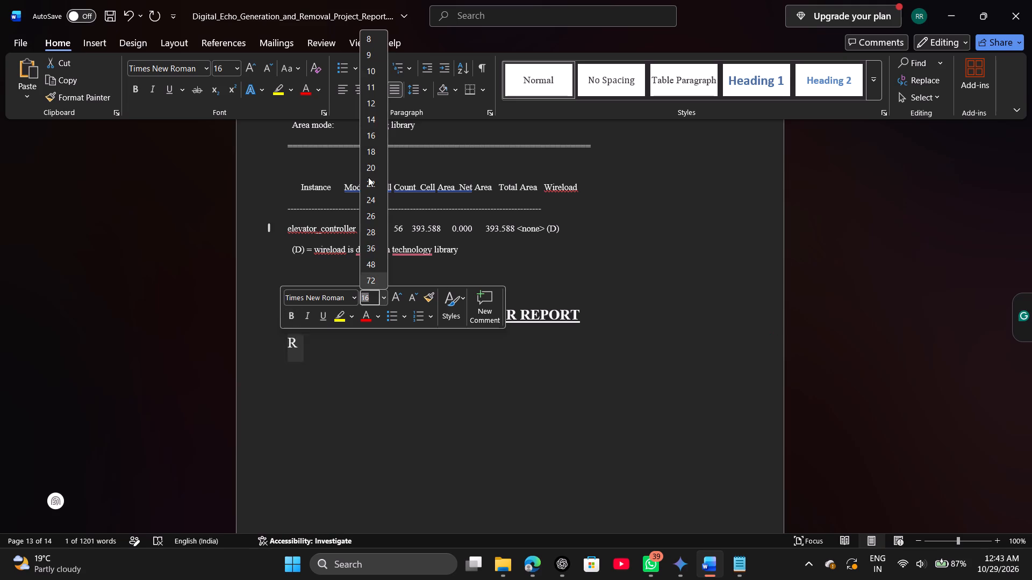
click(371, 75)
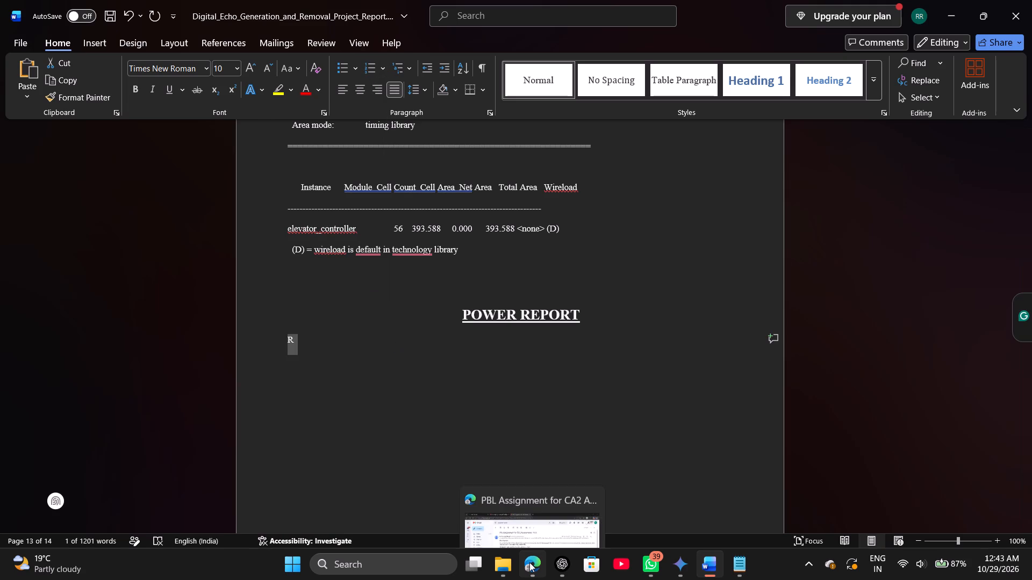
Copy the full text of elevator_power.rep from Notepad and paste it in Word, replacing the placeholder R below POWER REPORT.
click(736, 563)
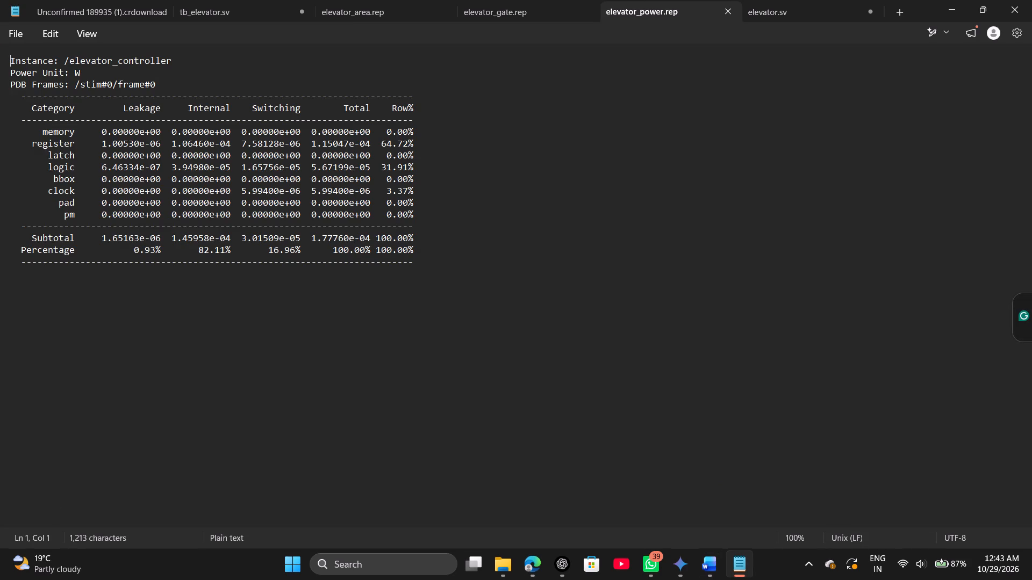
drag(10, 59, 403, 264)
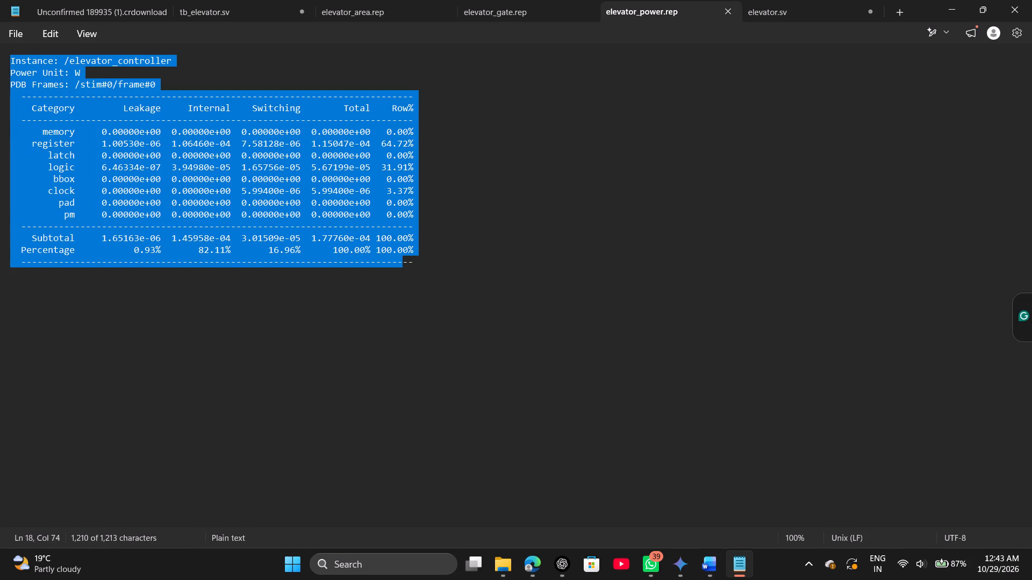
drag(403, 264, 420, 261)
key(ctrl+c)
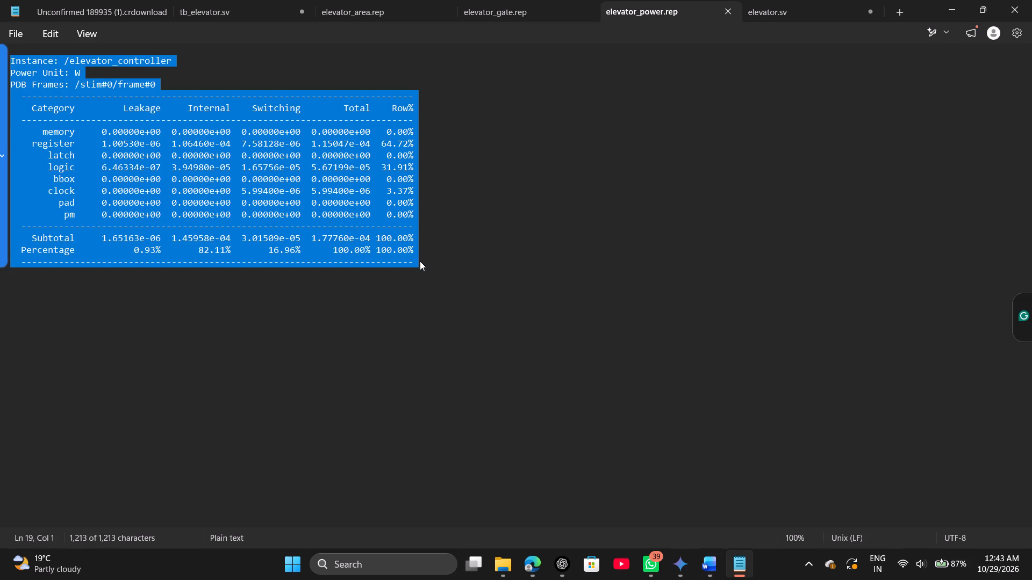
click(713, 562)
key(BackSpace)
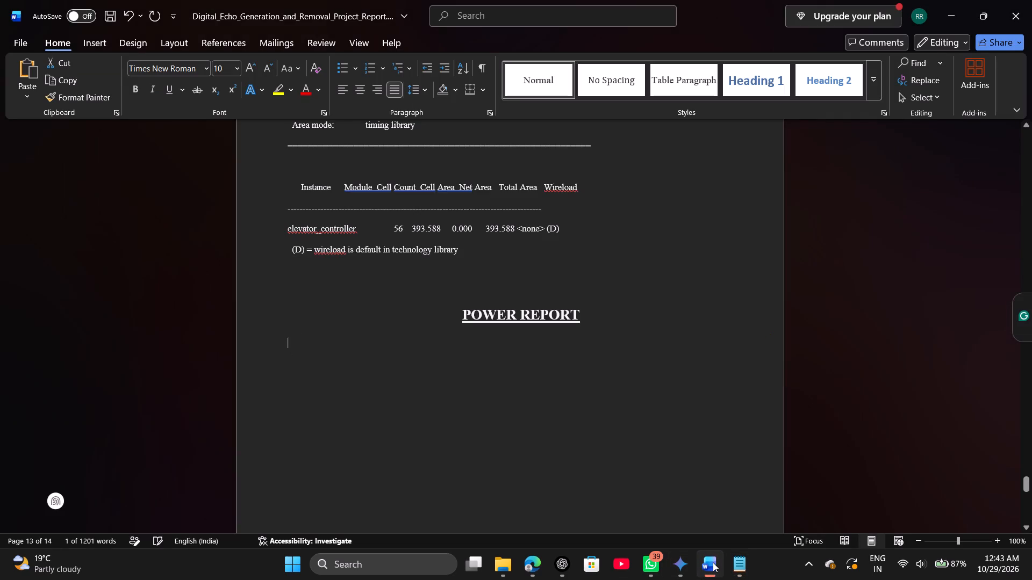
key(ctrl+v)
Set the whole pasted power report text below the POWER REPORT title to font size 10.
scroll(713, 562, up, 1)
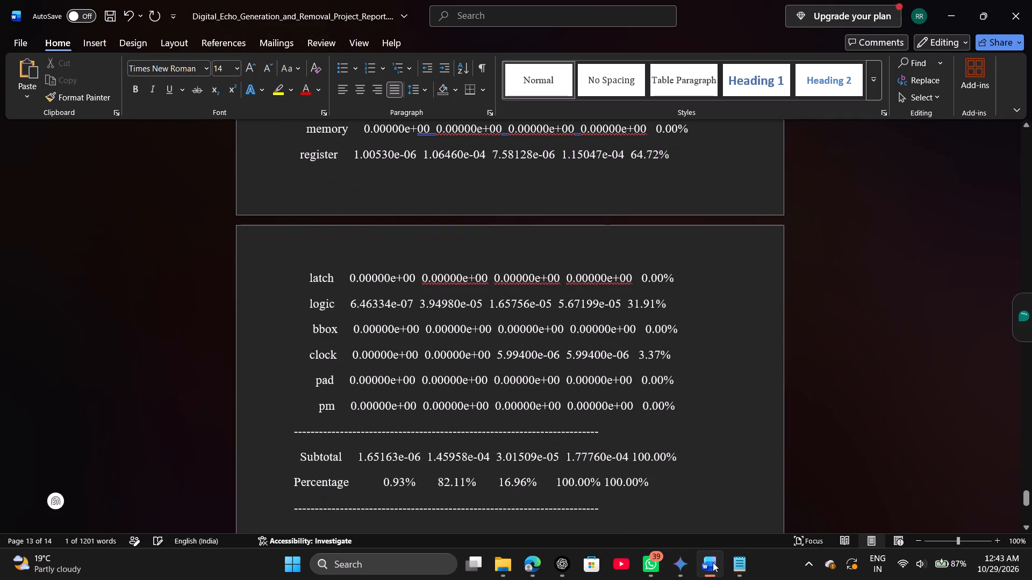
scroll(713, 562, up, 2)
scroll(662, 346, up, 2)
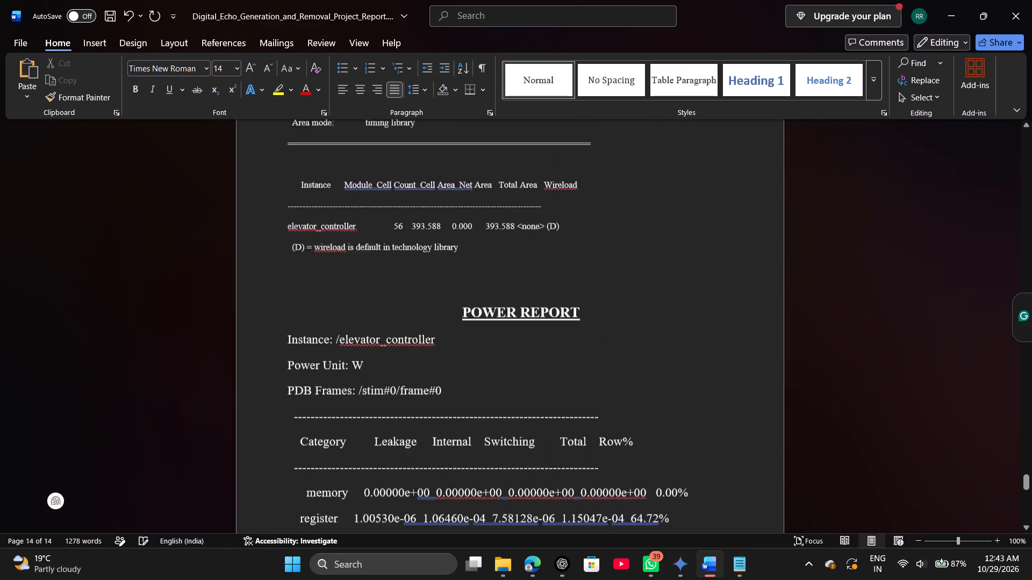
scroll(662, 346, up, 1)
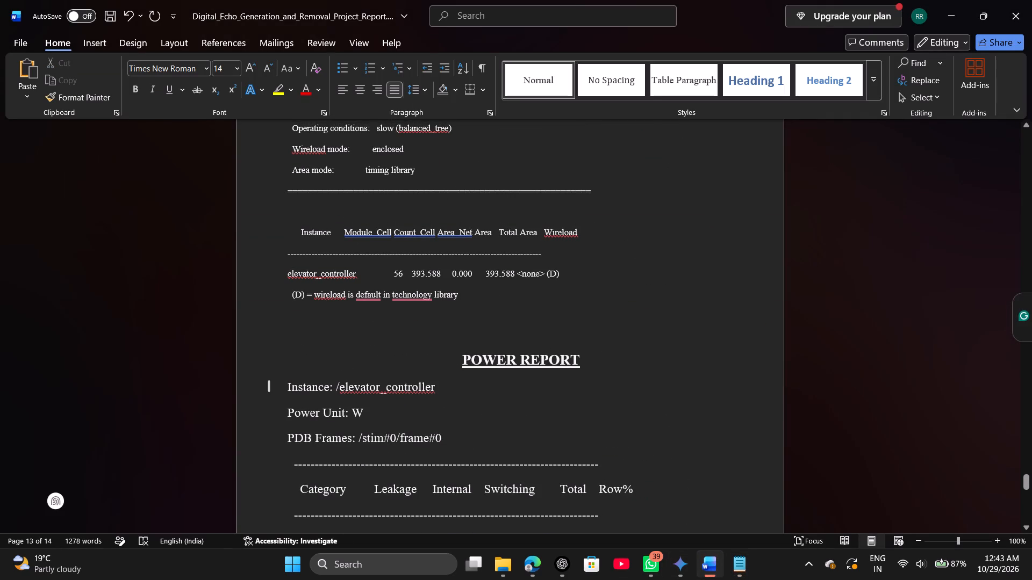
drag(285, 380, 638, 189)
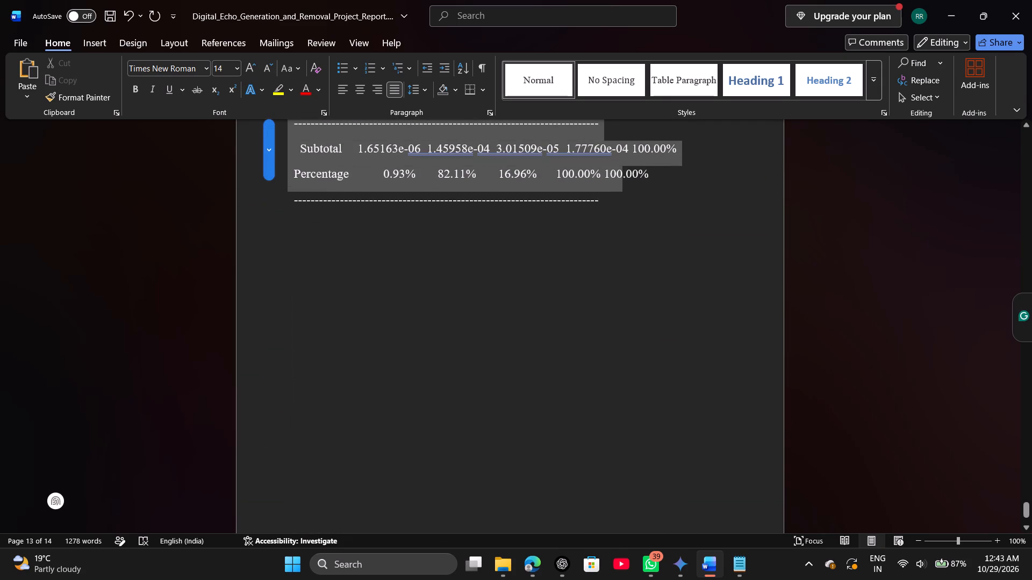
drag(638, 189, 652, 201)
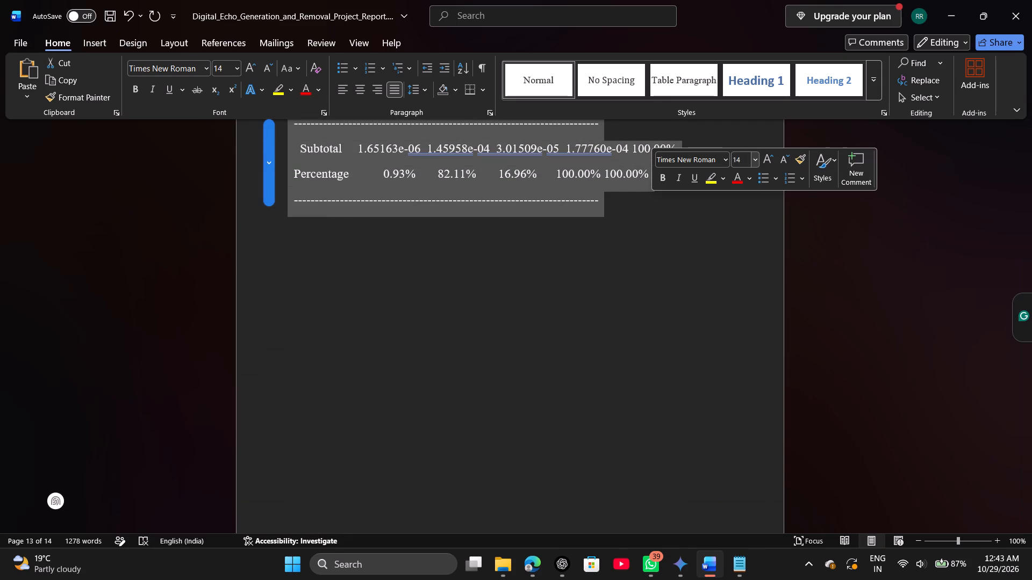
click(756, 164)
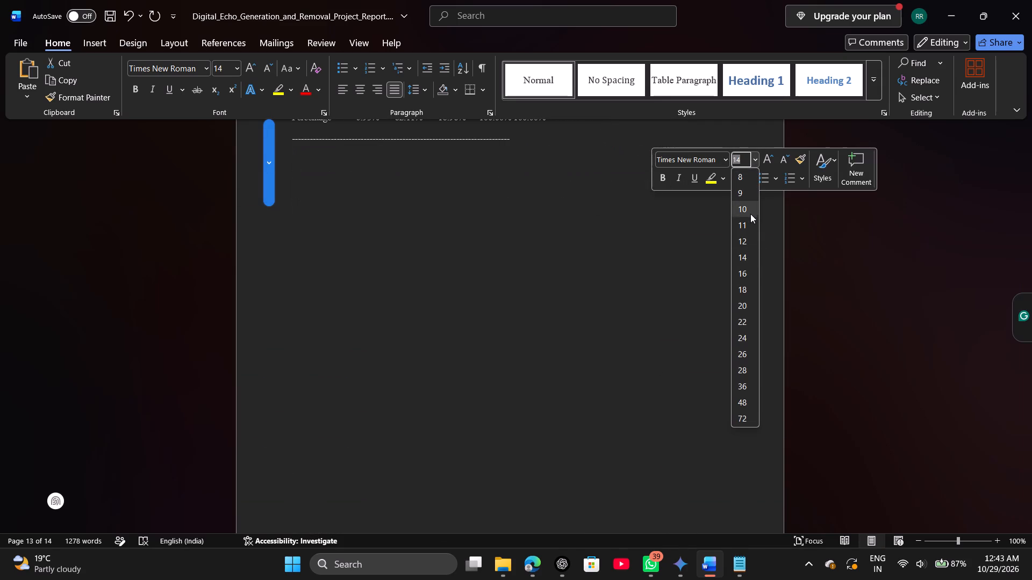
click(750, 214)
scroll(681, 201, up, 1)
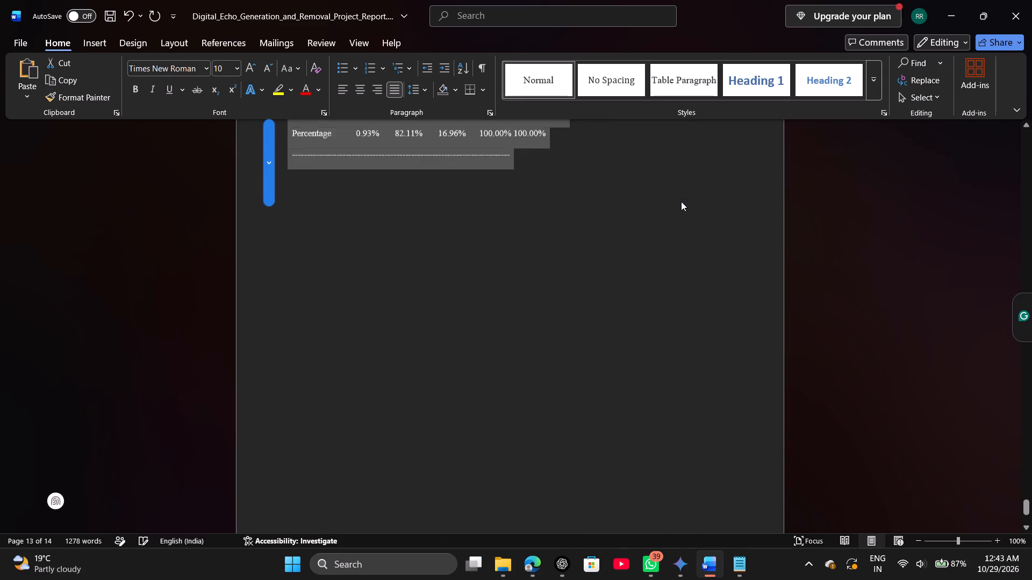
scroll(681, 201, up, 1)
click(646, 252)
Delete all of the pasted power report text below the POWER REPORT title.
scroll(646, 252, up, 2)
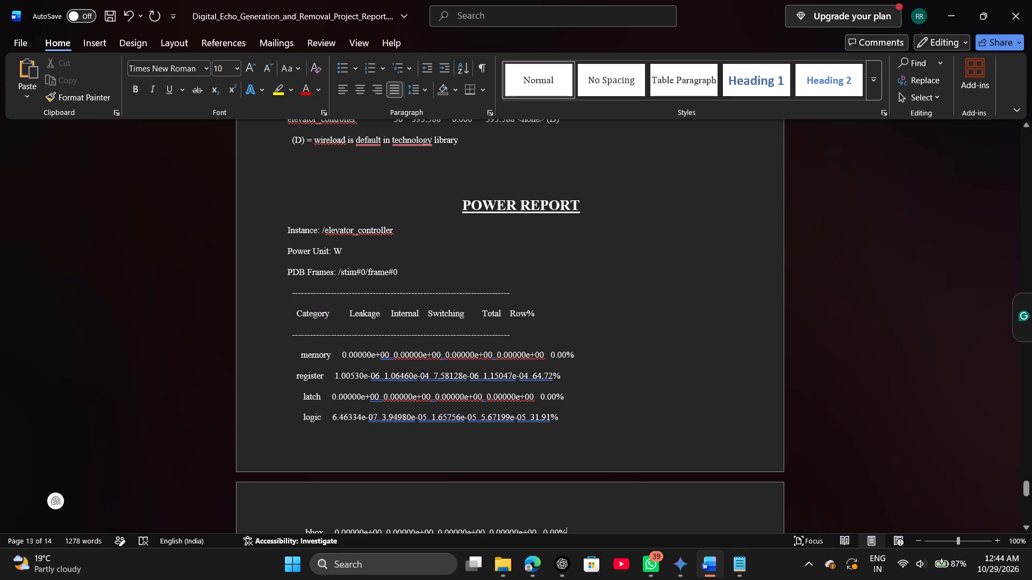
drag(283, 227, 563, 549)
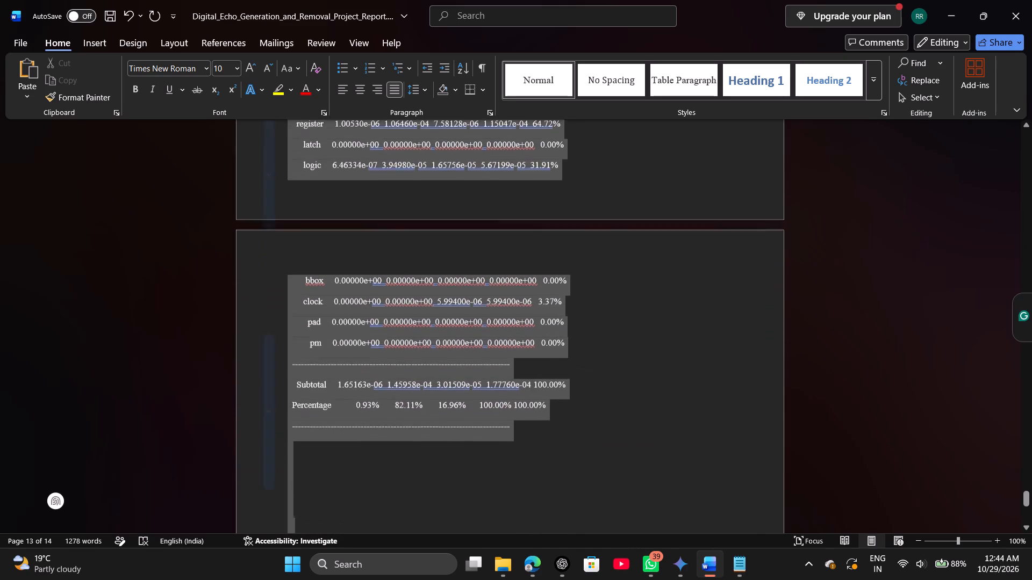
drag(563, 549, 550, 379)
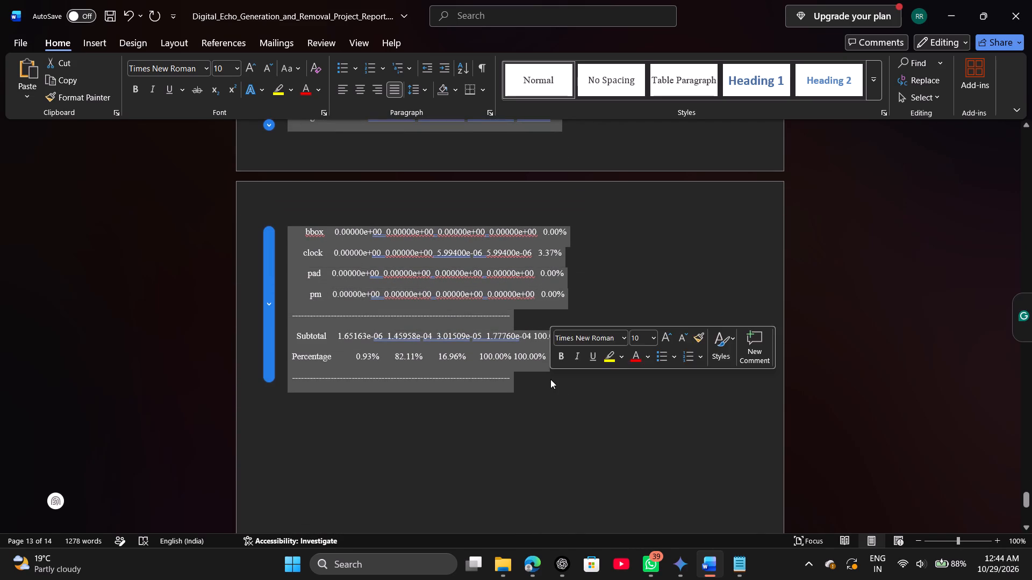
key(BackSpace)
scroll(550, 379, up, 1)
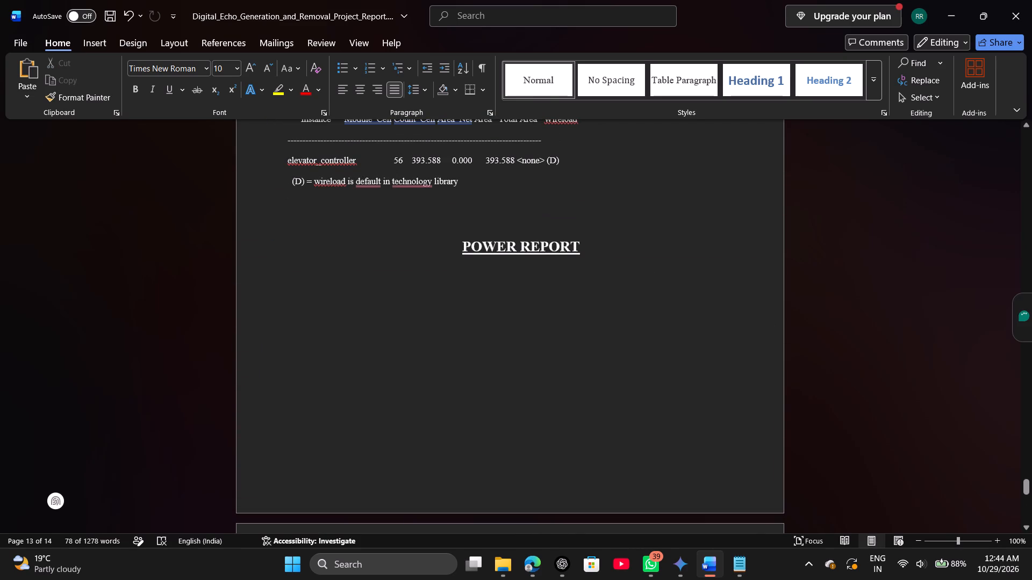
Switch to Notepad, capture a screenshot snip of the whole elevator_power.rep report, and copy it from Snipping Tool.
click(730, 574)
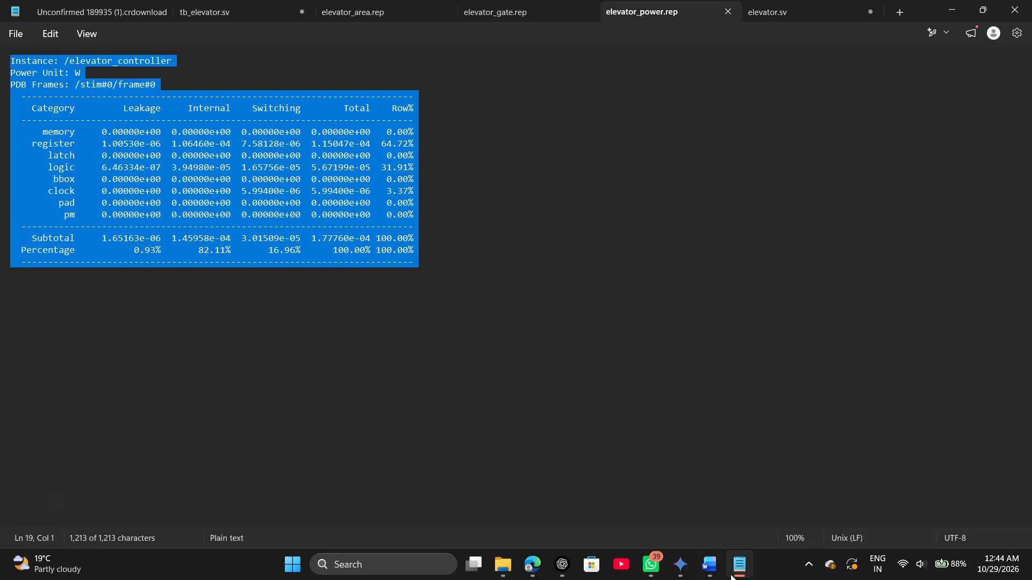
click(607, 429)
key(shift+super+s)
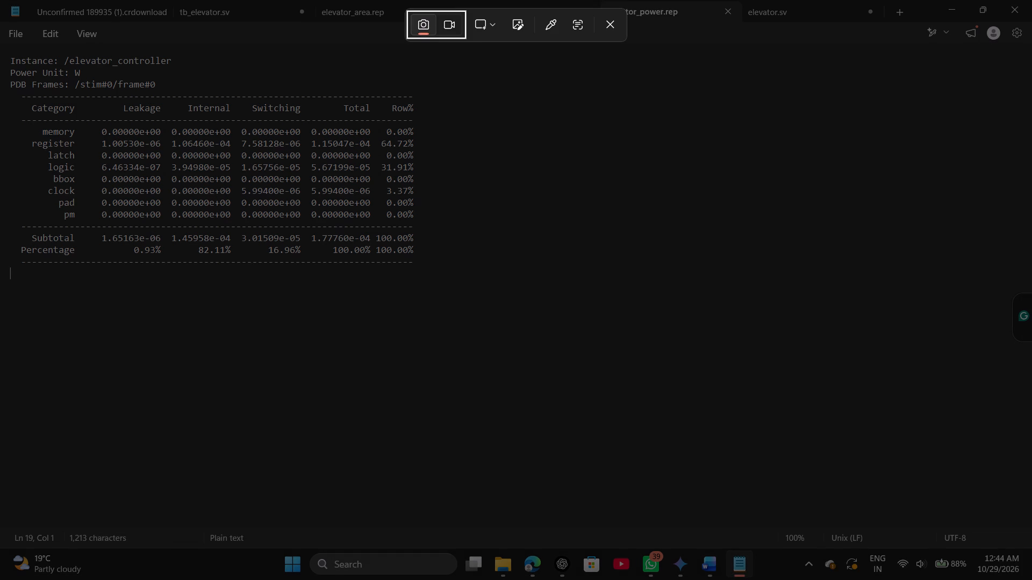
drag(2, 54, 432, 284)
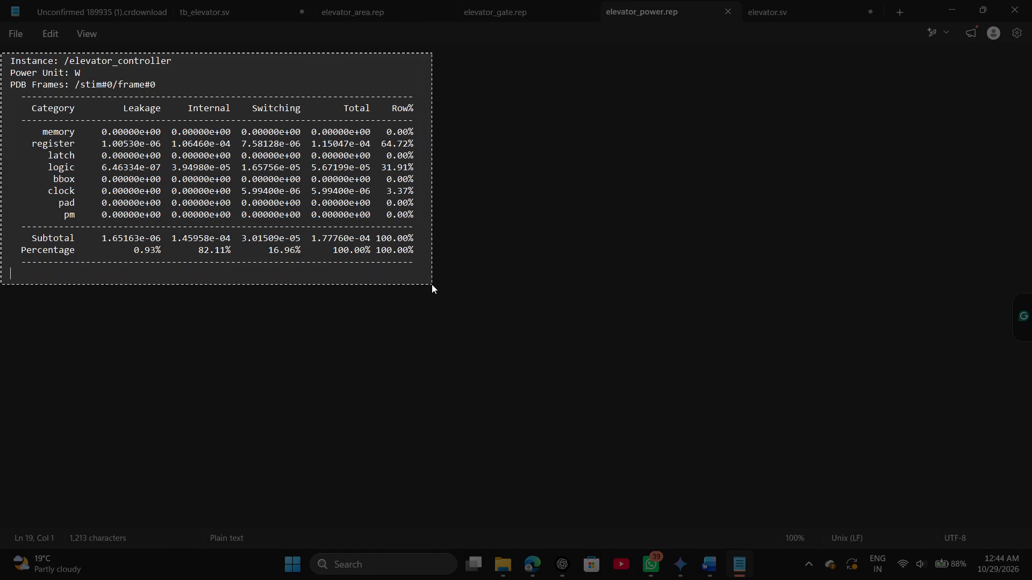
drag(432, 284, 432, 271)
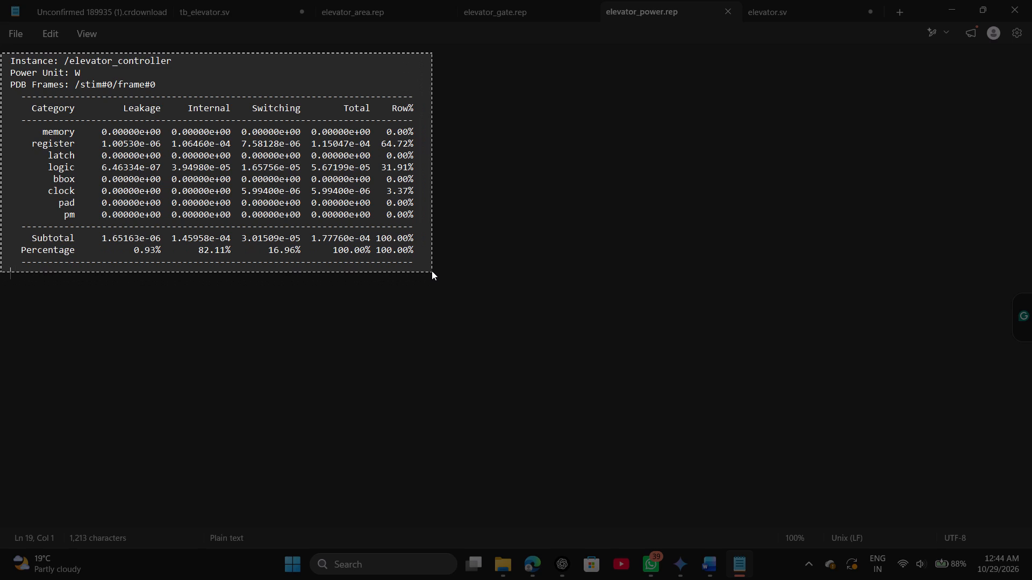
drag(432, 271, 431, 267)
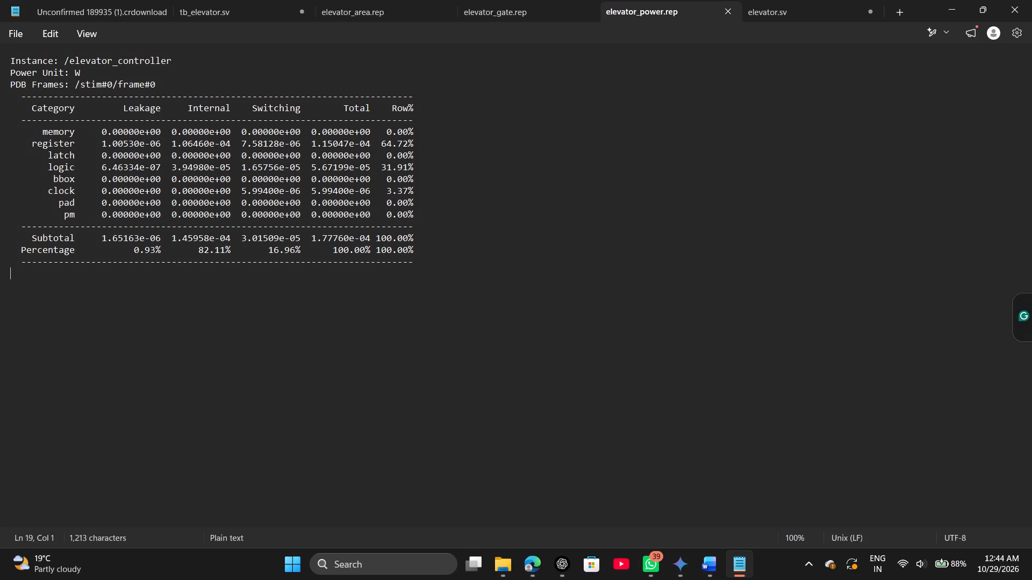
click(834, 343)
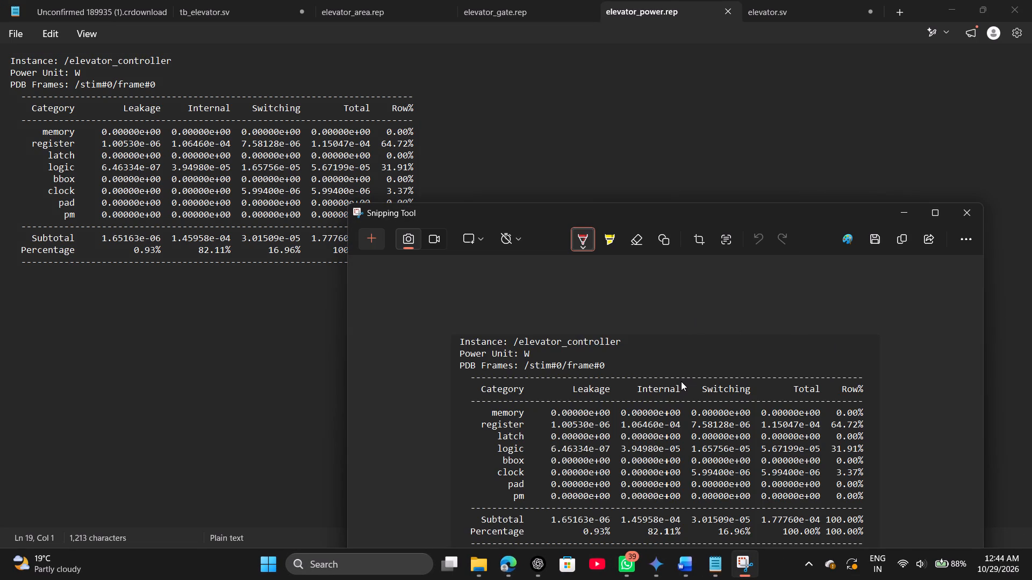
key(ctrl+c)
Paste the power report snip as an image below the POWER REPORT title in Word.
click(683, 578)
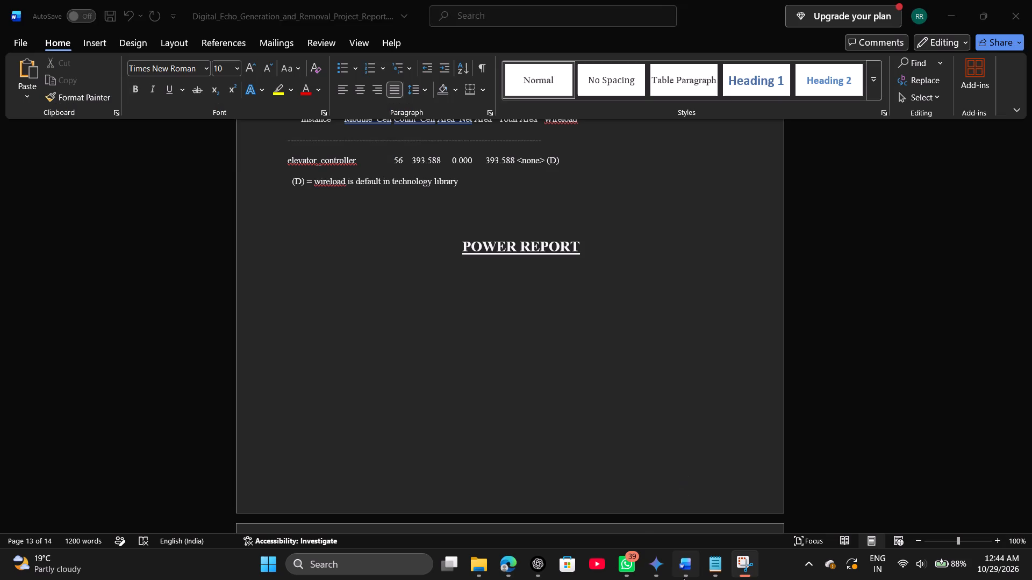
key(ctrl+v)
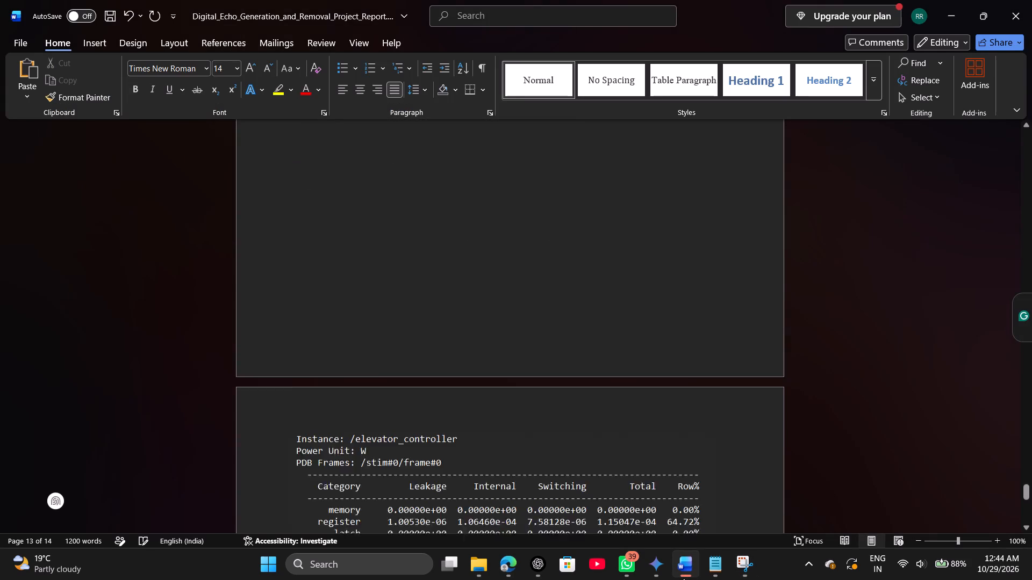
scroll(683, 578, down, 1)
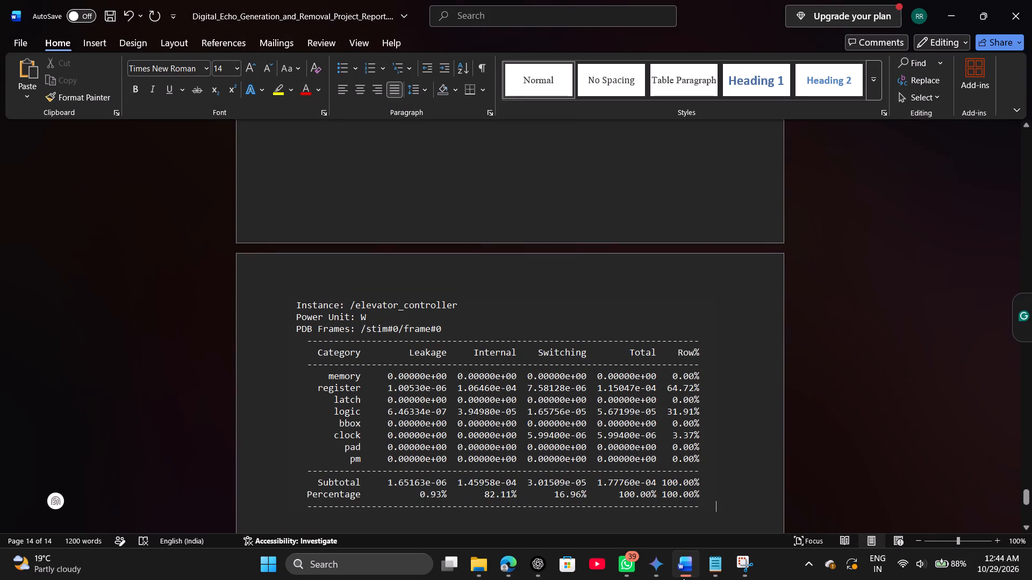
scroll(659, 535, down, 2)
scroll(677, 445, down, 1)
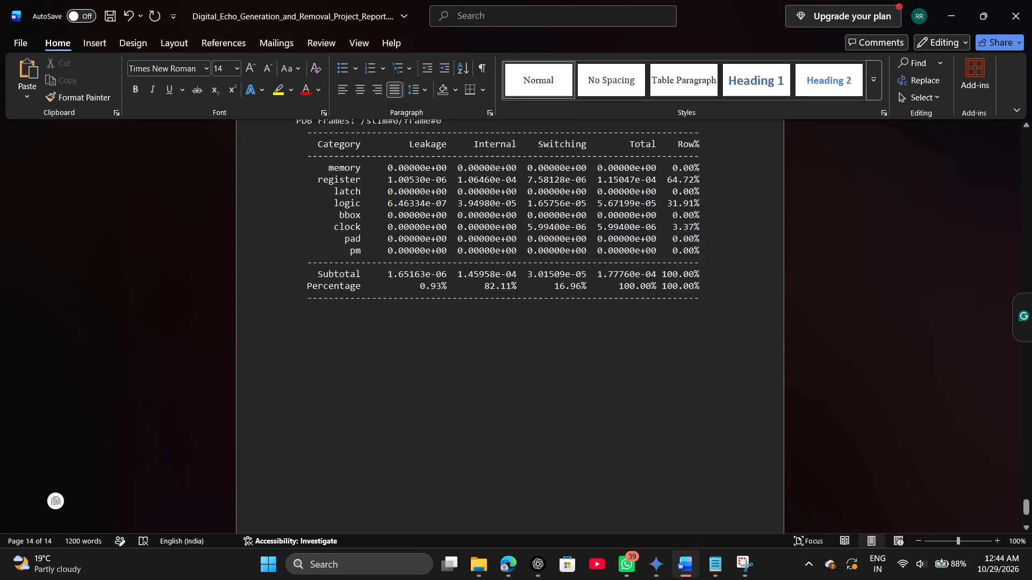
scroll(677, 445, down, 1)
Delete the area report text between the AREA REPORT and POWER REPORT titles, keeping both titles.
scroll(677, 445, up, 3)
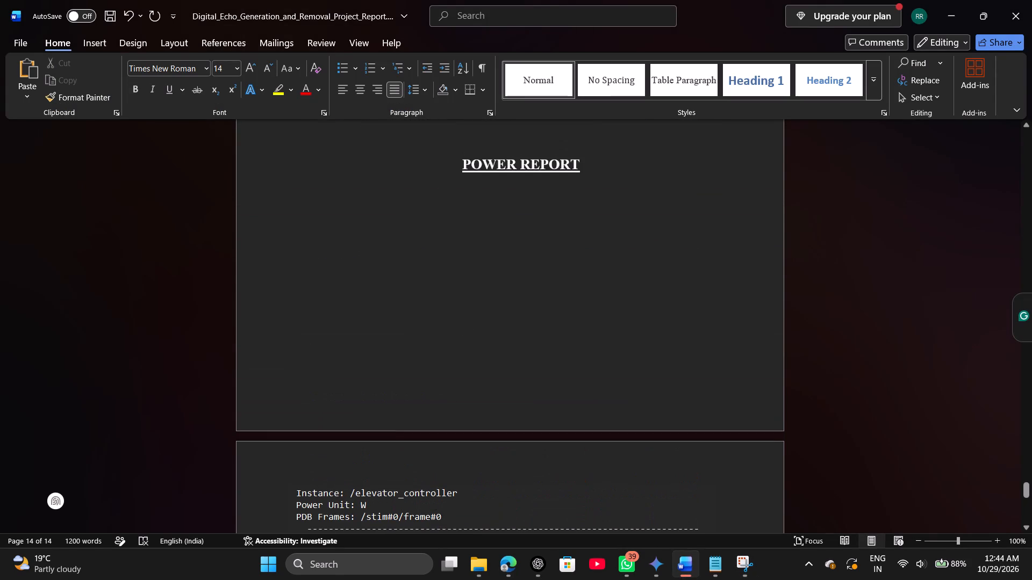
click(465, 165)
scroll(465, 165, up, 1)
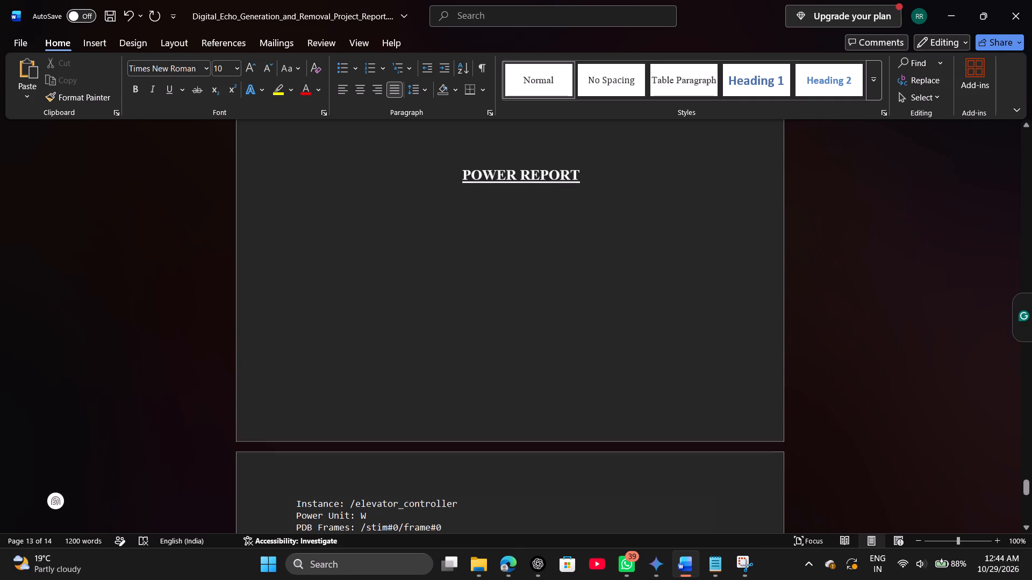
scroll(465, 165, up, 2)
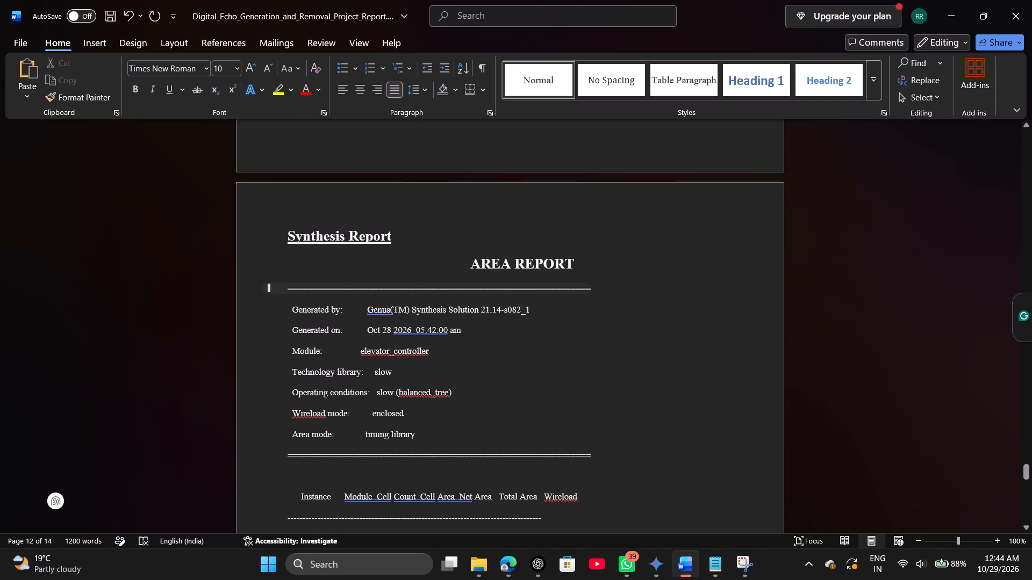
drag(276, 288, 496, 541)
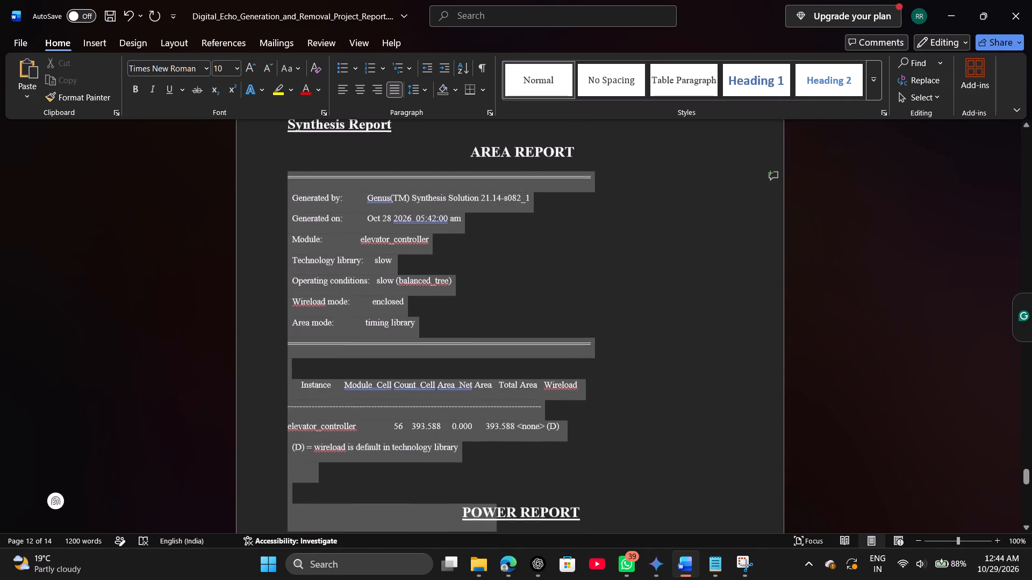
drag(496, 541, 470, 425)
key(BackSpace)
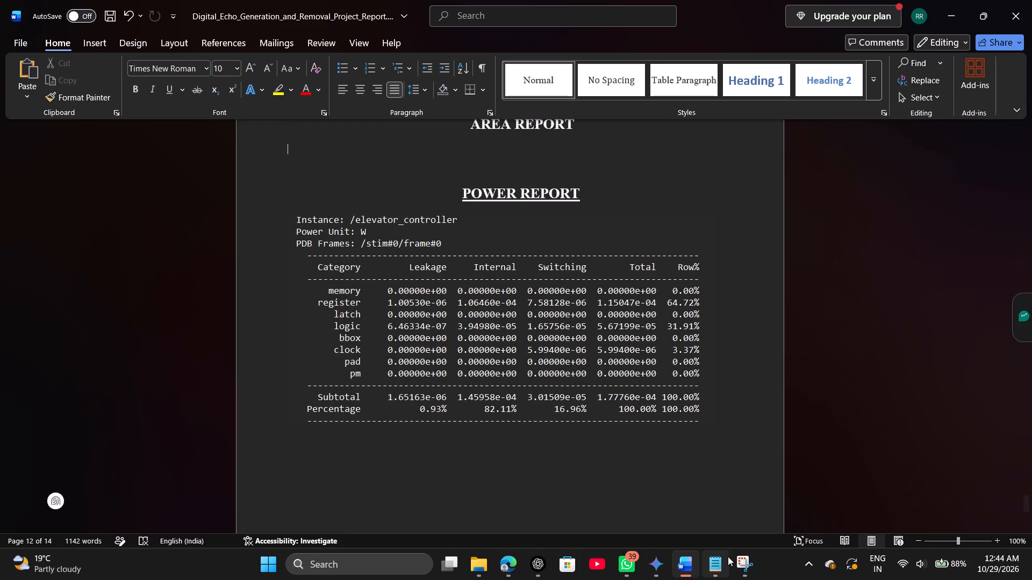
Switch to Notepad, open the elevator_area.rep file, and capture a screenshot snip of the whole area report.
click(715, 577)
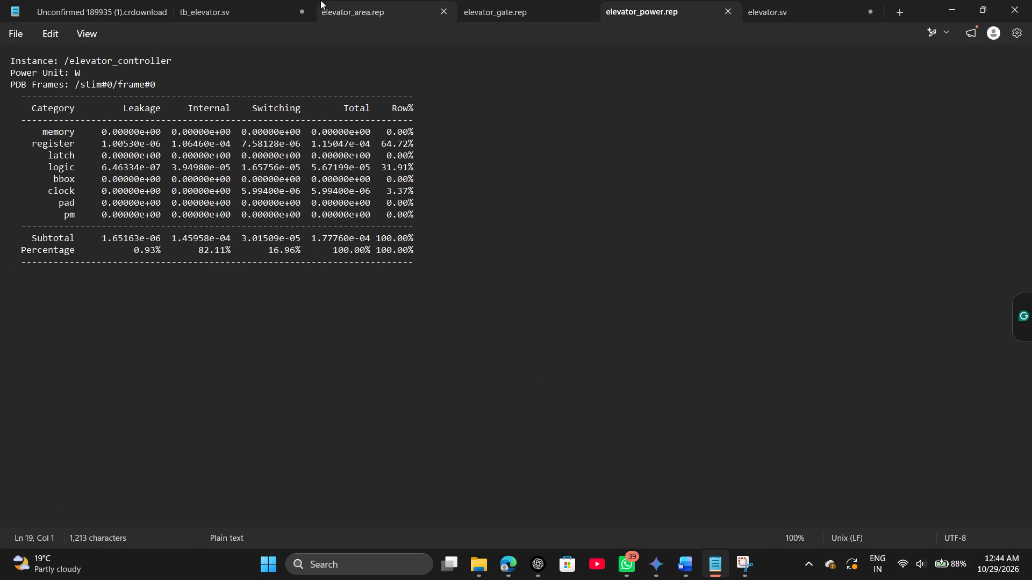
click(338, 1)
click(406, 76)
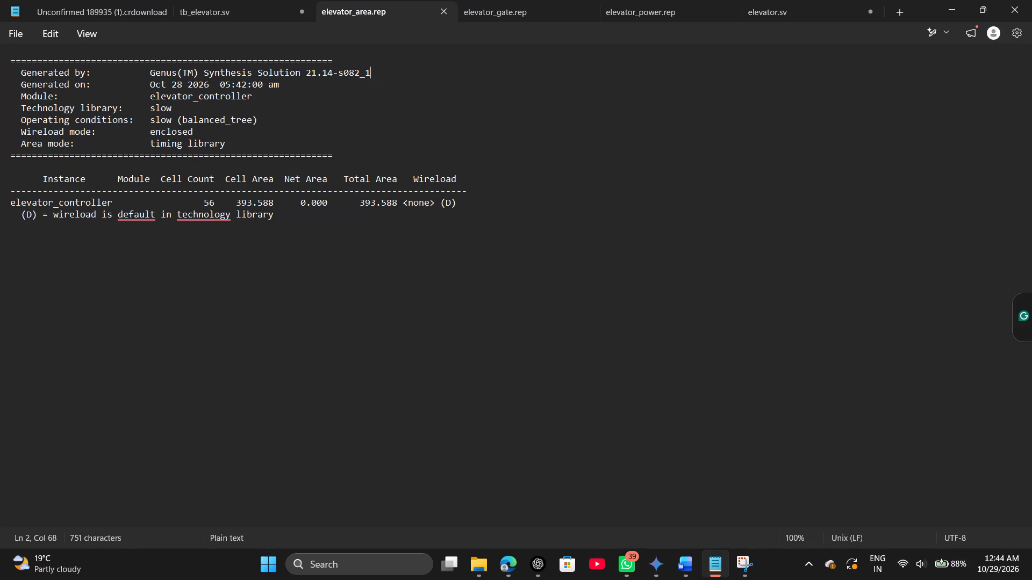
key(shift+super+s)
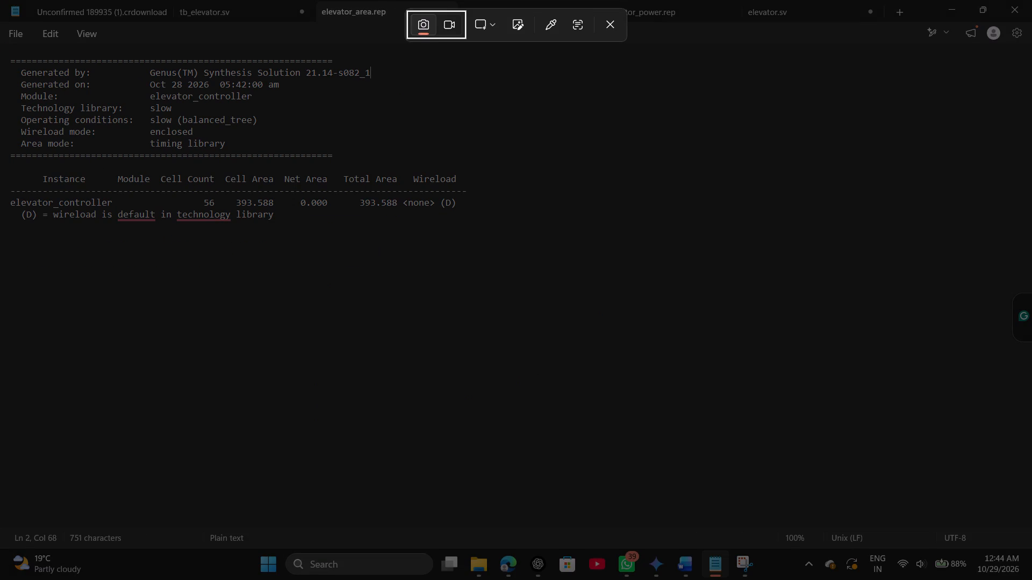
drag(3, 54, 464, 247)
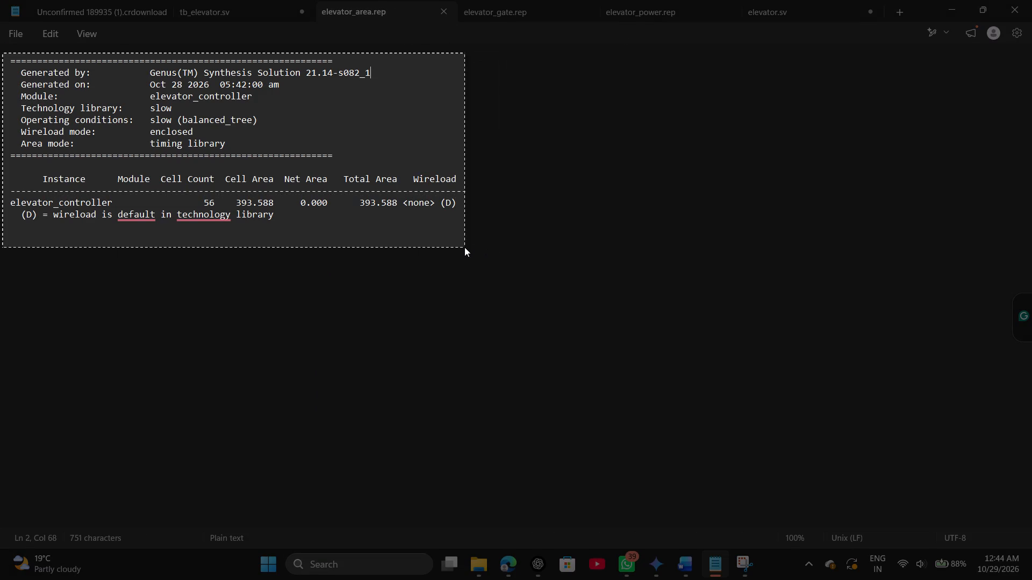
drag(464, 247, 476, 246)
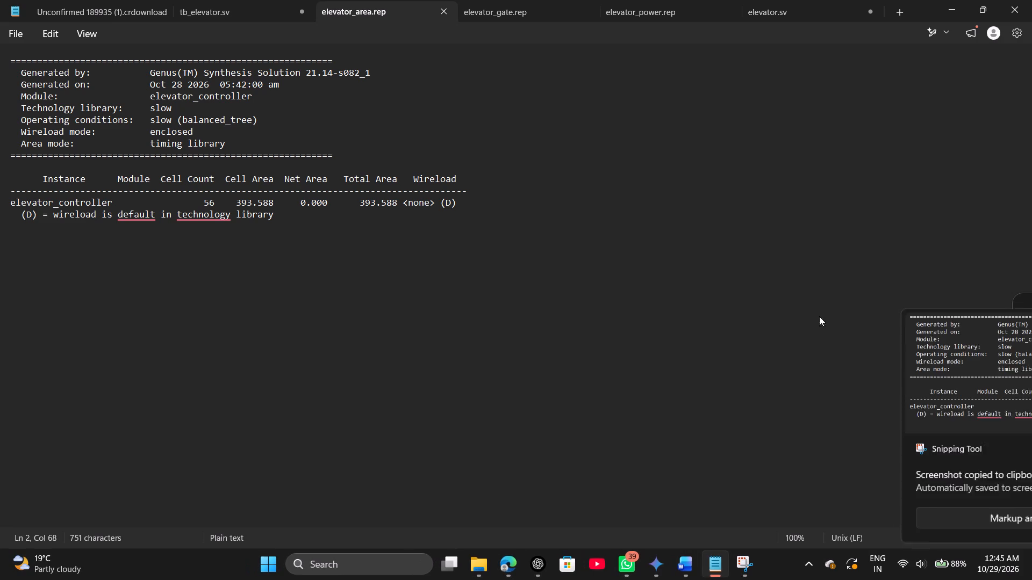
Copy the area report snip from Snipping Tool and paste it as an image below the AREA REPORT title in Word.
click(854, 325)
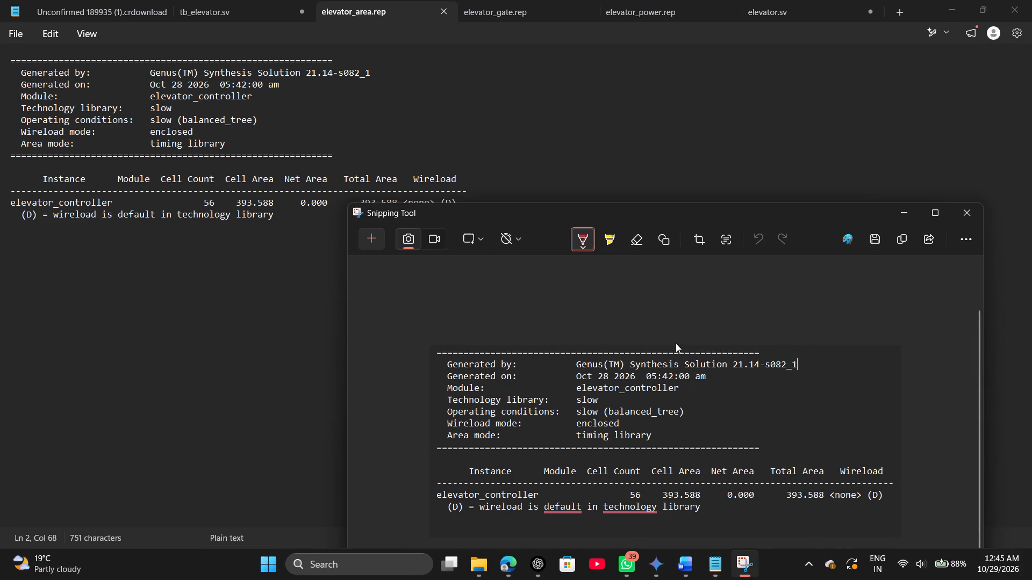
key(ctrl+c)
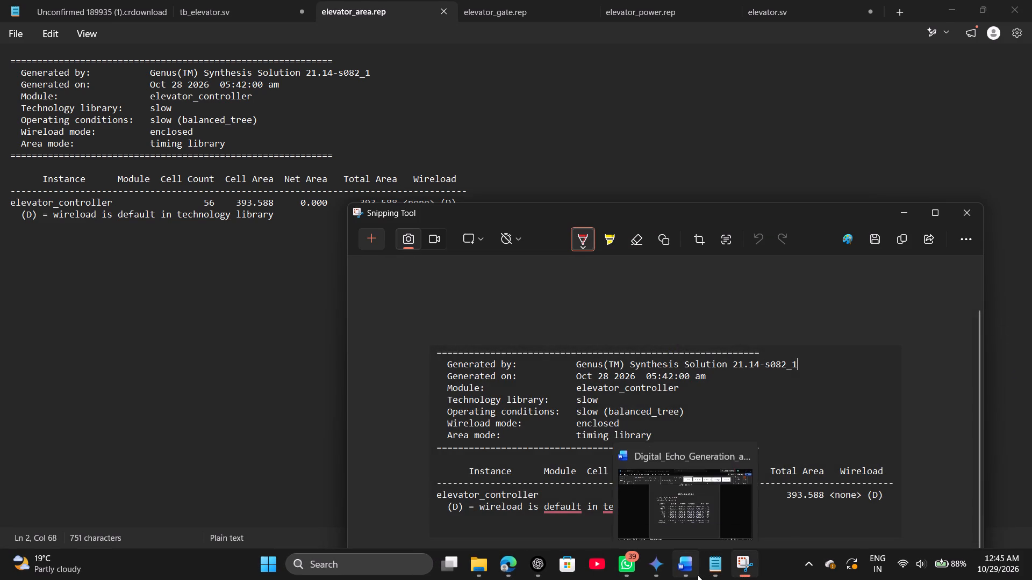
click(698, 575)
key(ctrl+v)
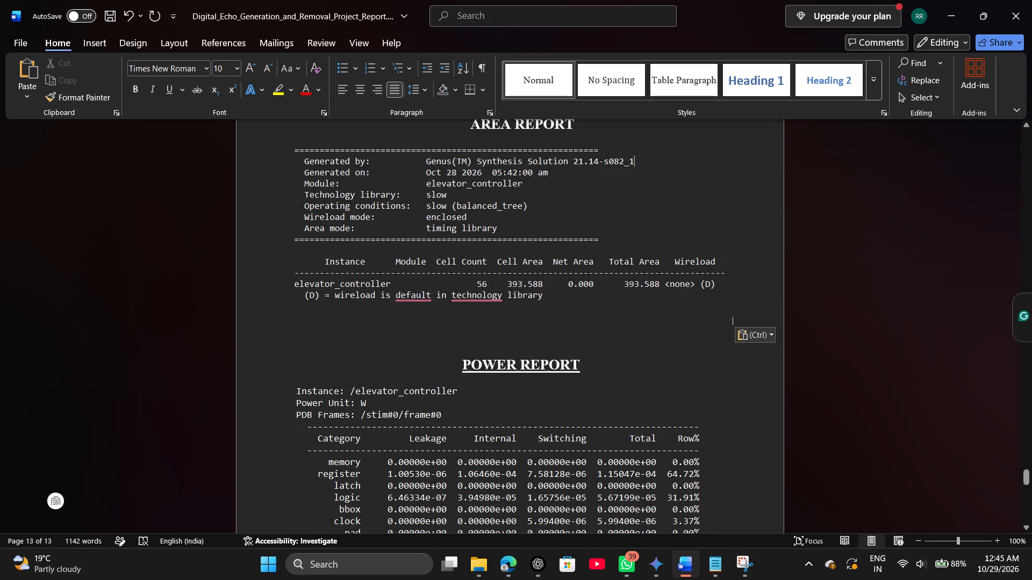
Add the title TIMING REPORT, roughly centred with spaces, at the top of the page after the power report image.
scroll(586, 337, down, 2)
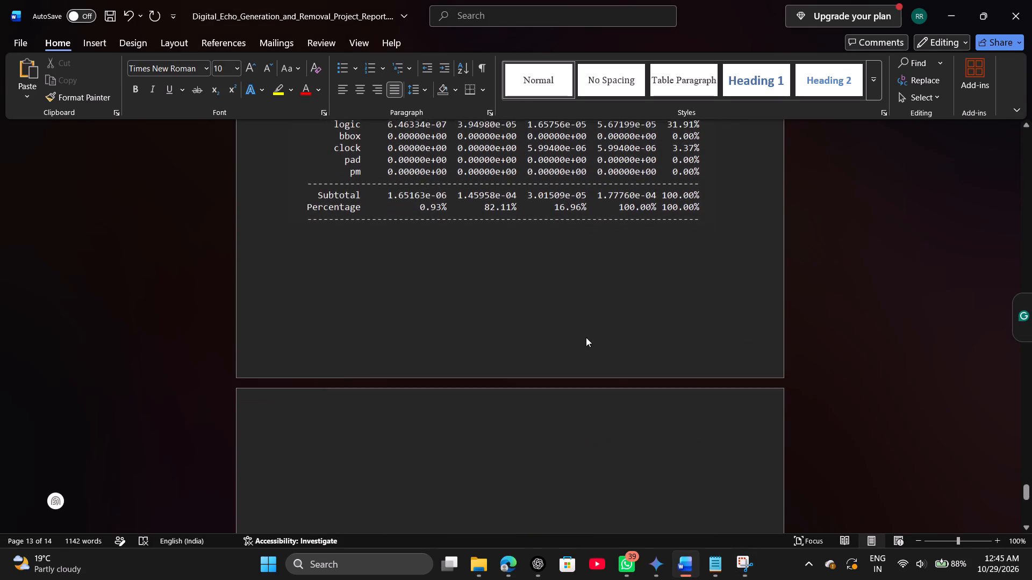
scroll(586, 337, up, 3)
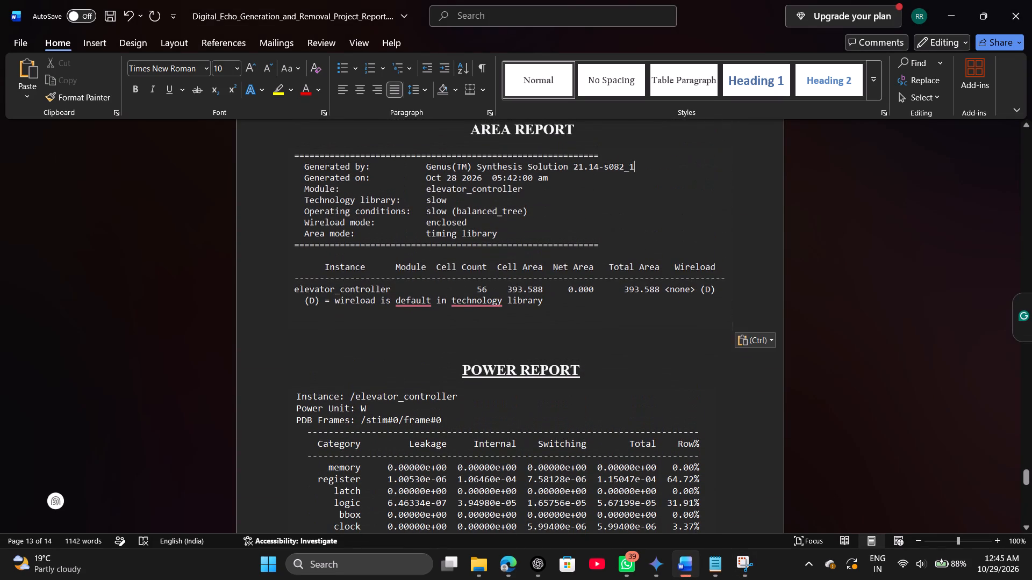
scroll(586, 337, down, 1)
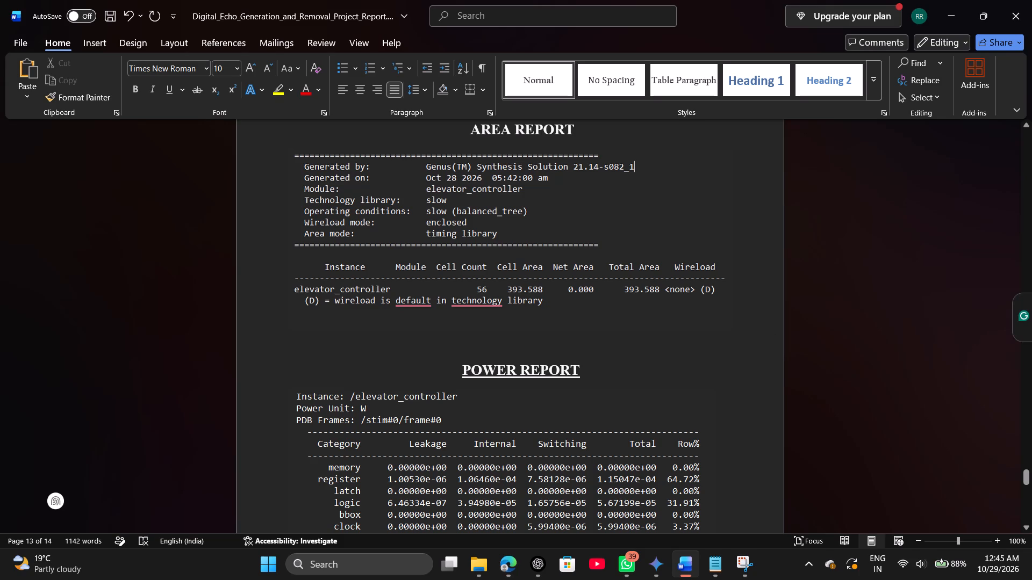
scroll(586, 337, down, 1)
click(719, 222)
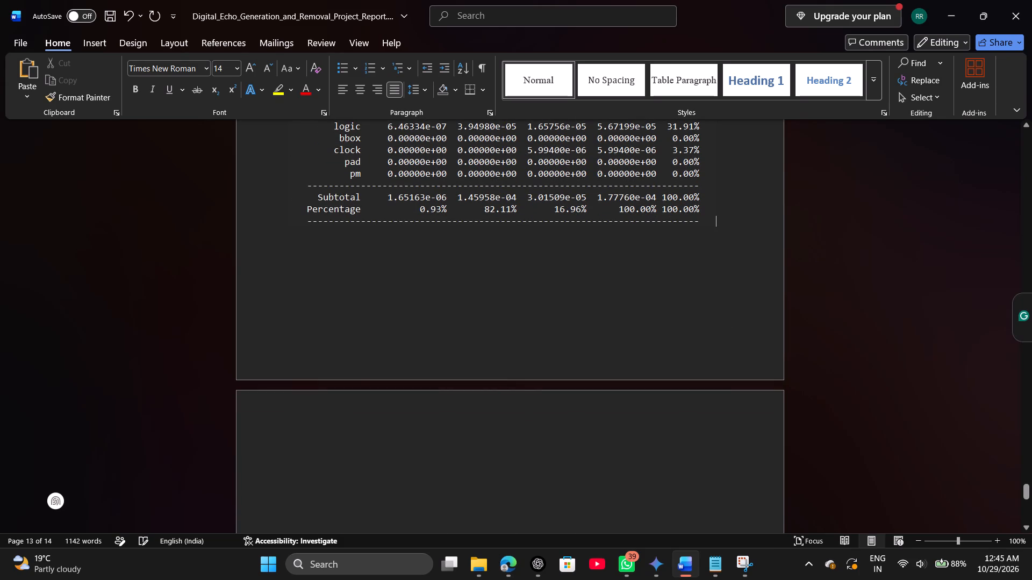
key(Return)
key(Return)
key(Return)
key(Return)
key(Return)
key(space)
key(space)
key(space)
key(space)
key(space)
key(space)
key(space)
key(space)
key(space)
key(space)
key(space)
key(space)
key(space)
key(space)
key(space)
key(space)
key(space)
key(space)
key(space)
key(space)
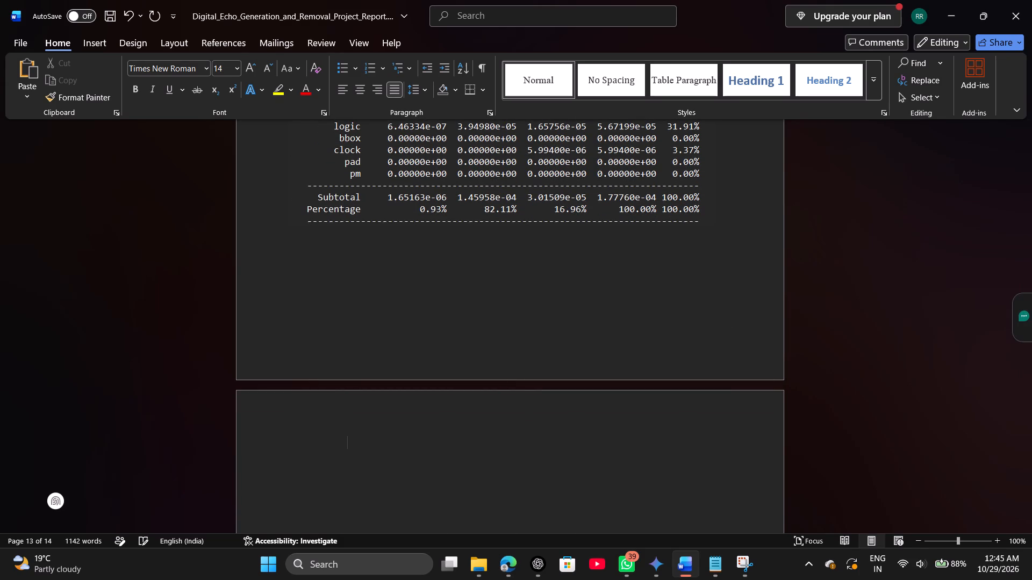
key(space)
key(space)
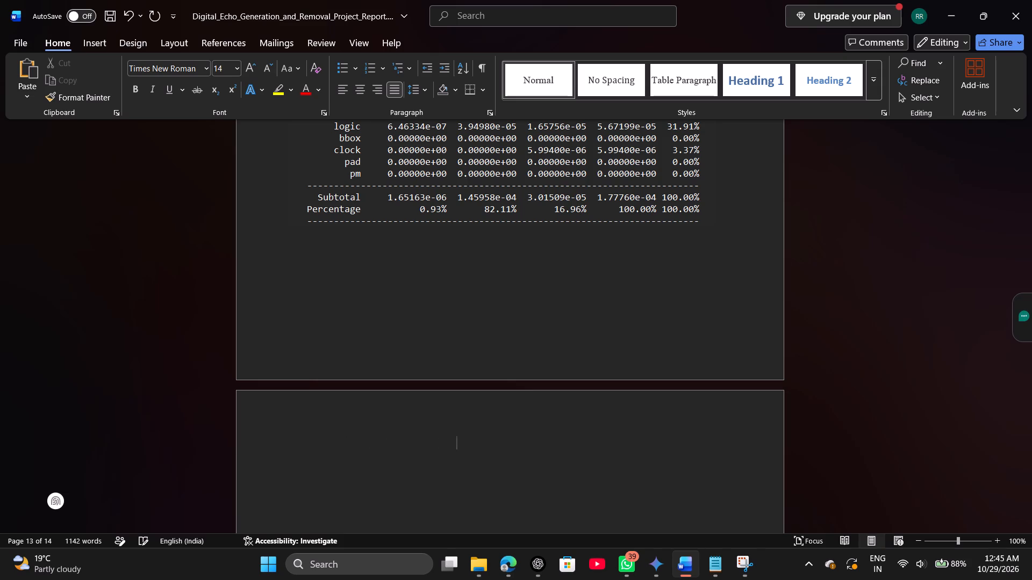
key(t)
text(IMING REPORT)
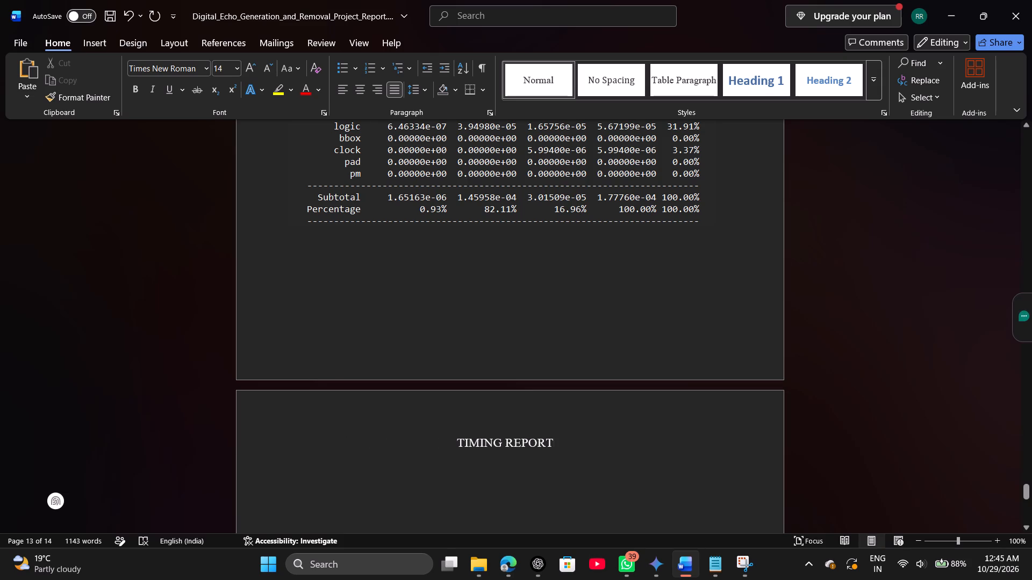
Format the TIMING REPORT title as 16 pt, underlined and bold, and start a new line below it.
drag(559, 443, 482, 446)
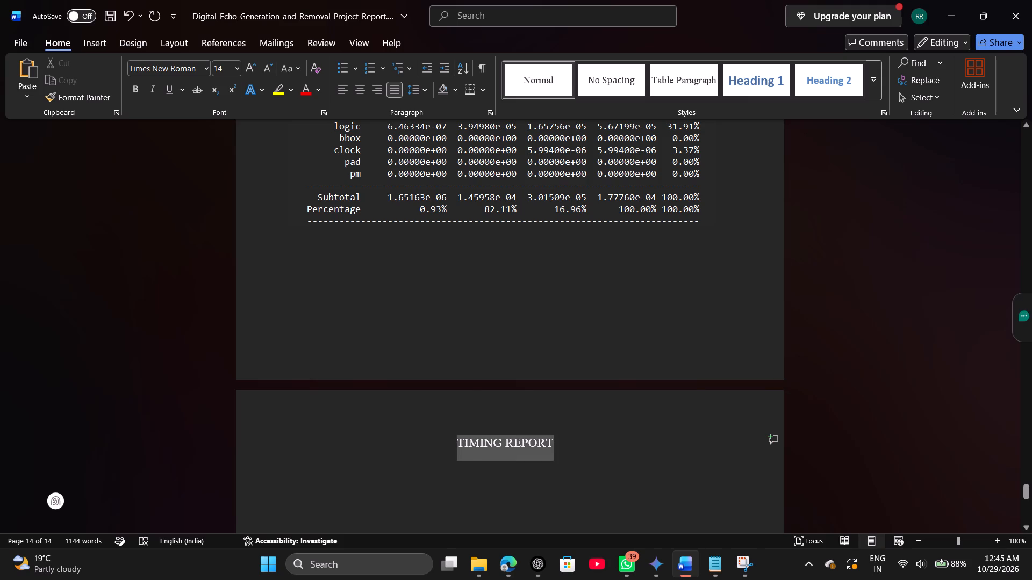
drag(482, 446, 472, 442)
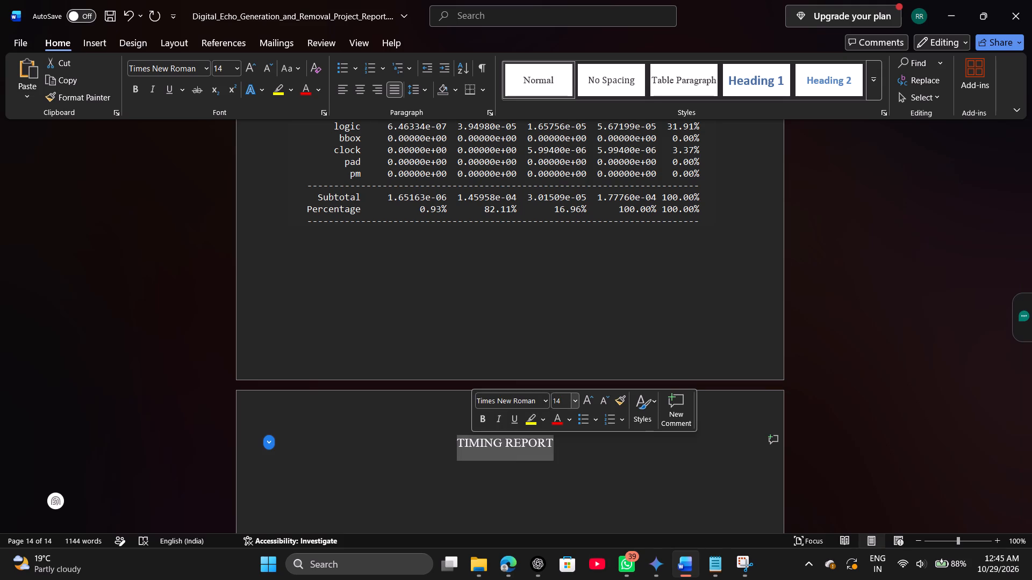
click(572, 401)
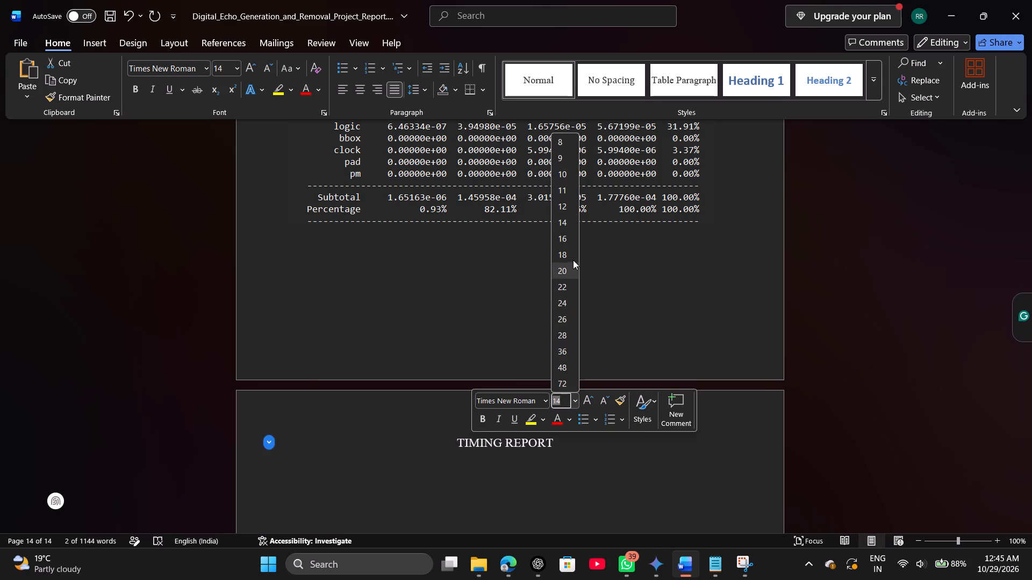
click(569, 238)
click(514, 425)
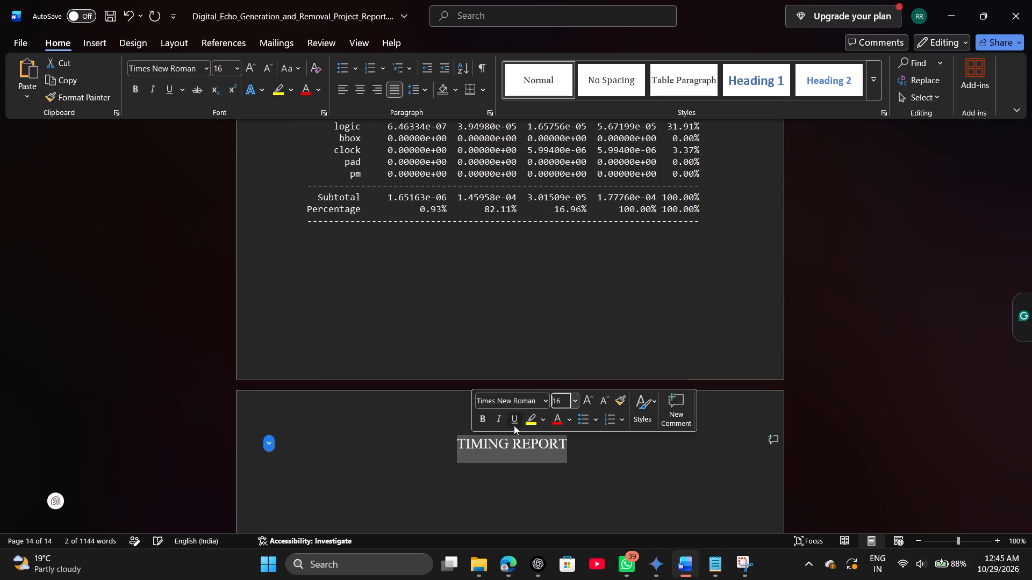
click(479, 421)
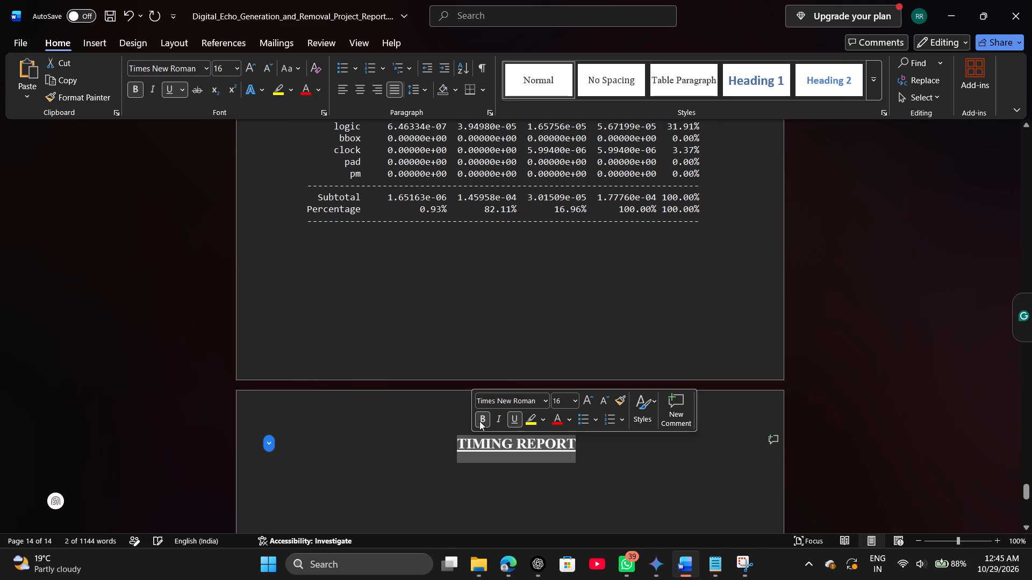
click(596, 443)
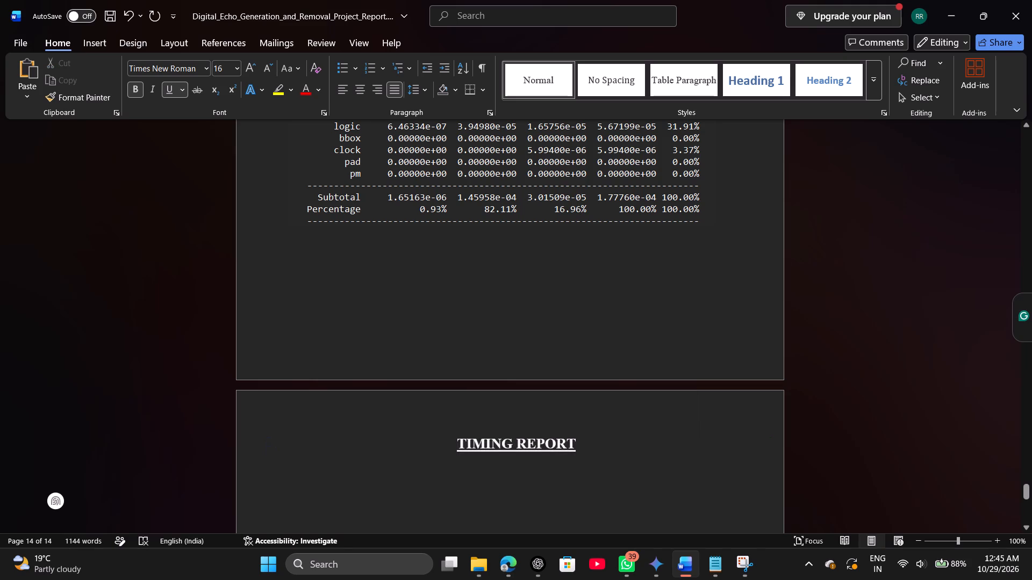
key(Return)
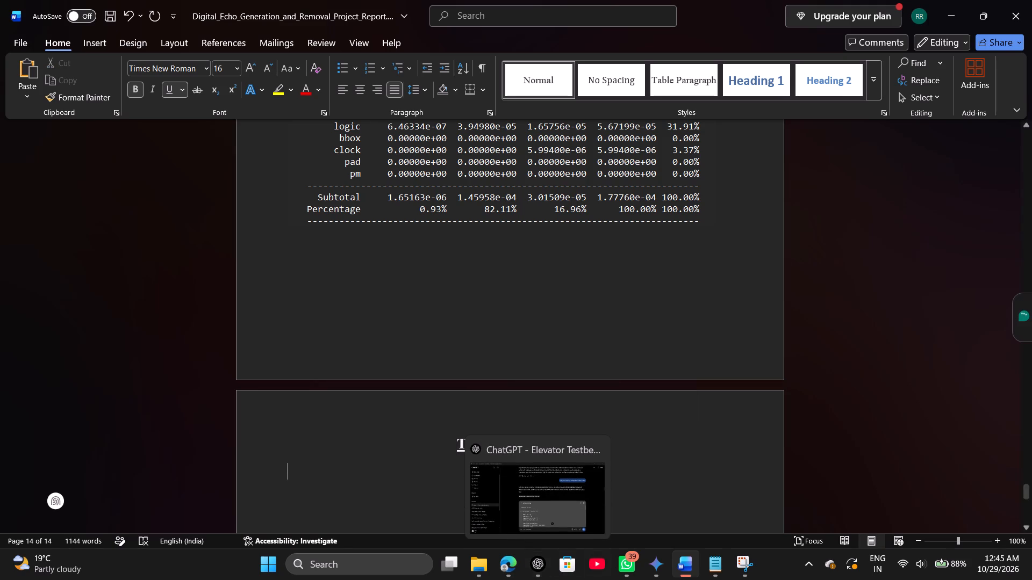
Switch to File Explorer and open elevator_timing.rep from the Downloads folder in Notepad.
click(710, 563)
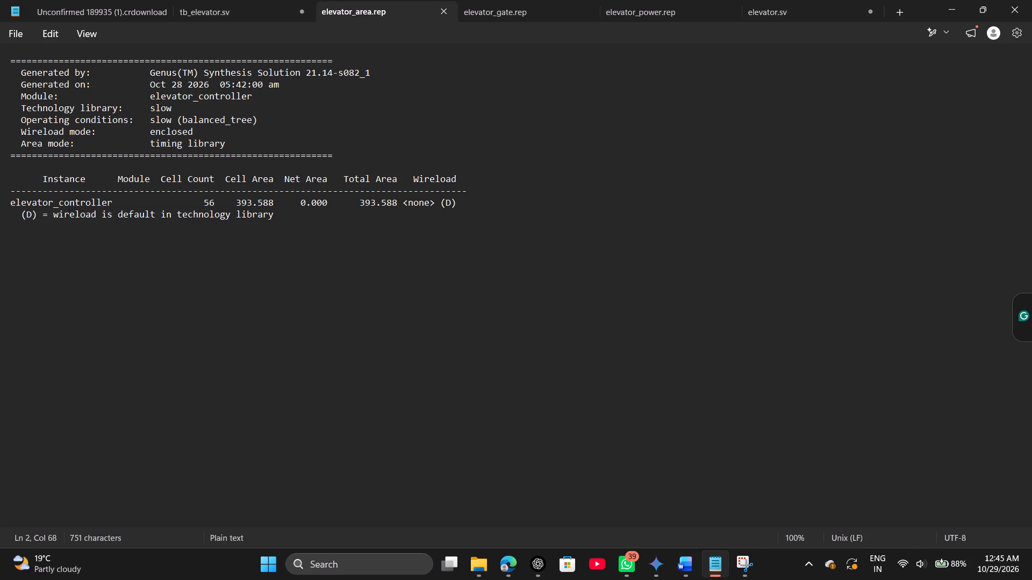
click(669, 0)
click(663, 6)
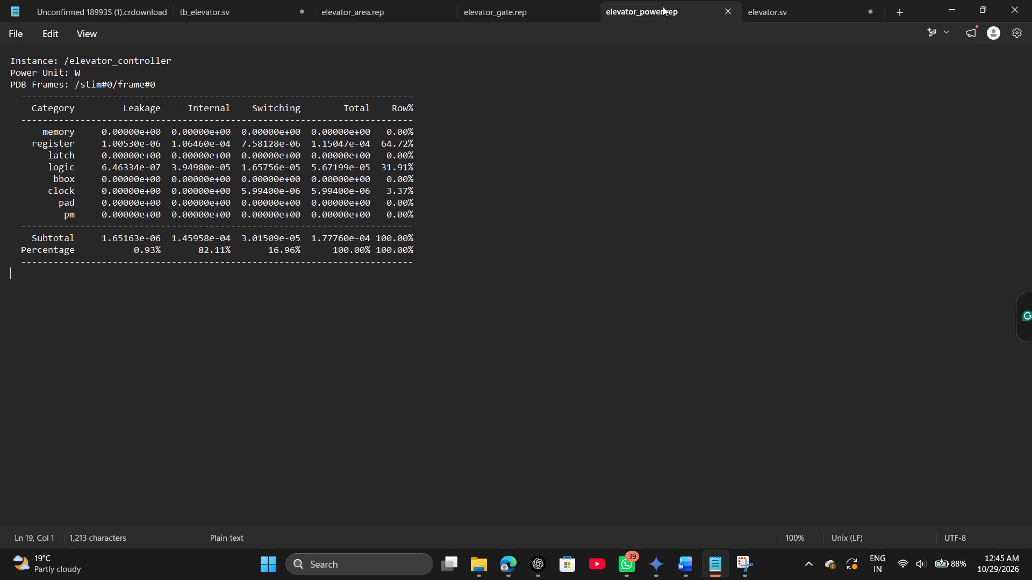
click(553, 0)
click(491, 559)
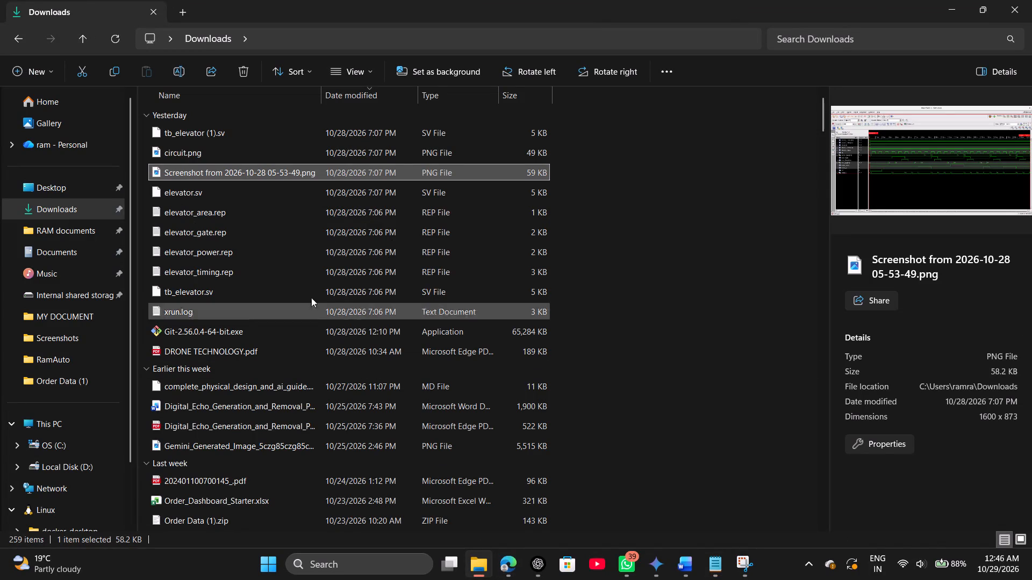
double_click(281, 278)
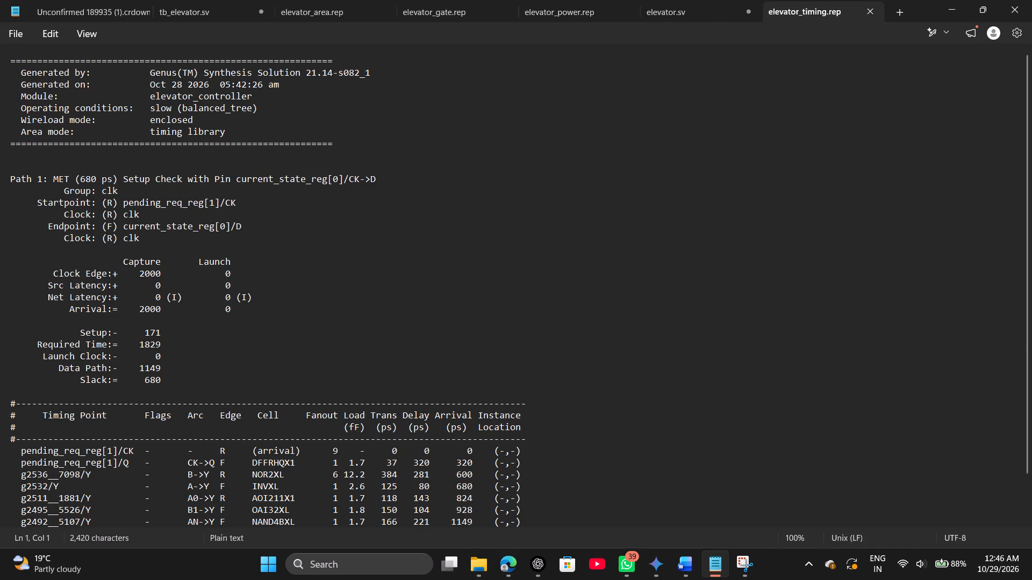
Capture a screenshot snip of the whole elevator_timing.rep report and copy it from Snipping Tool.
scroll(354, 219, down, 2)
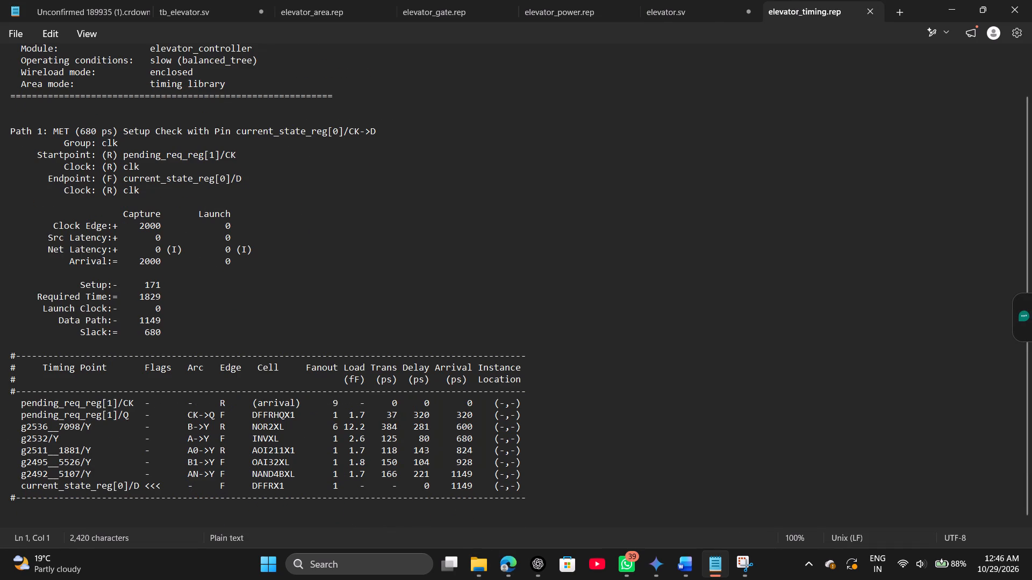
scroll(354, 219, up, 1)
scroll(354, 219, left, 1)
scroll(354, 219, right, 1)
scroll(354, 219, left, 1)
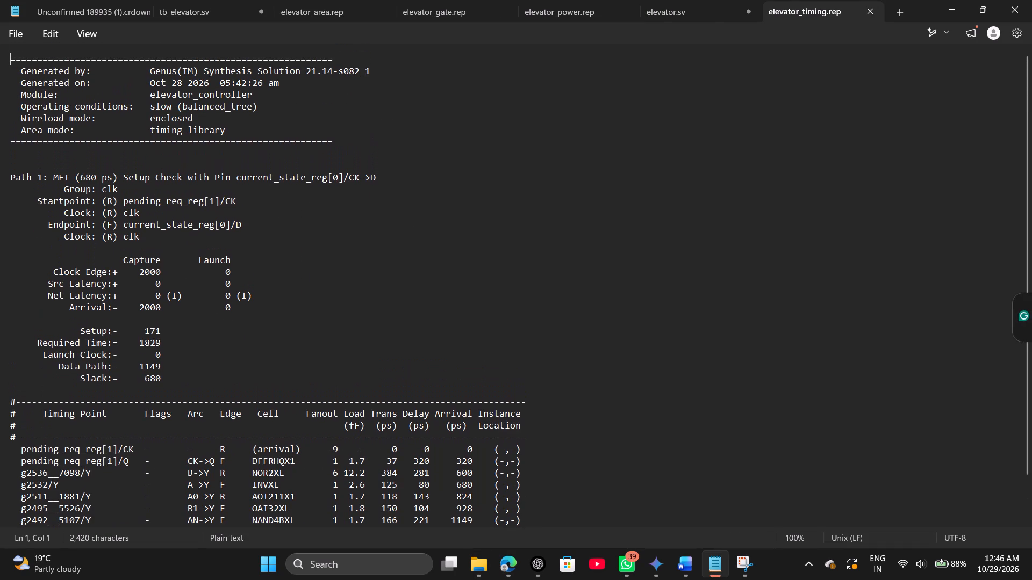
key(ctrl+minus)
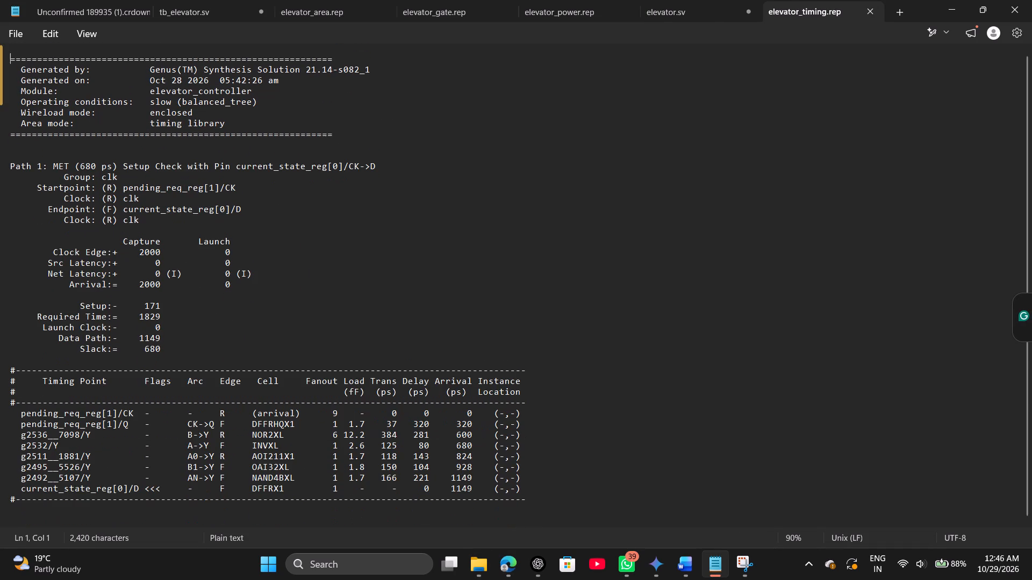
scroll(354, 219, up, 1)
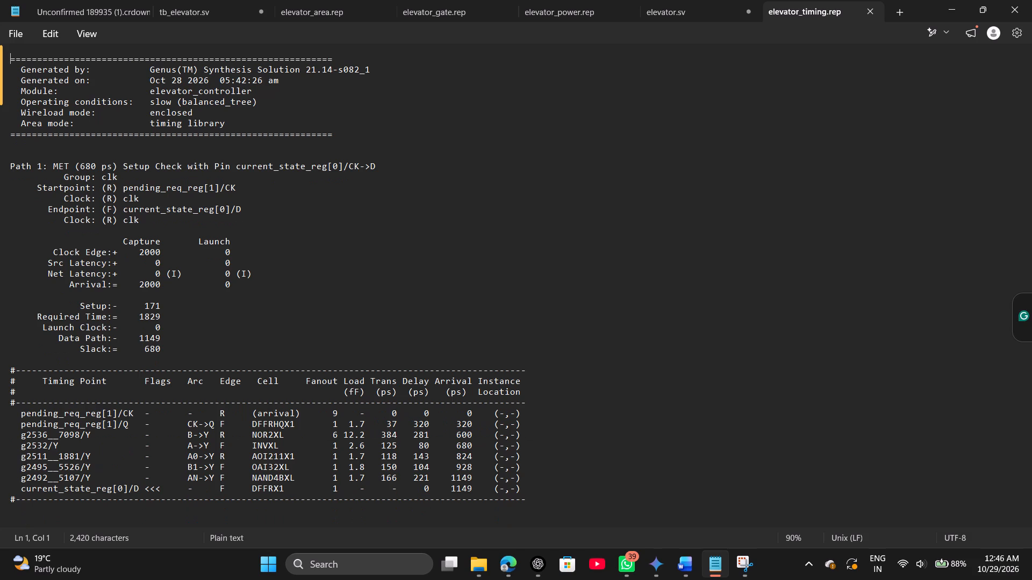
key(shift+super+s)
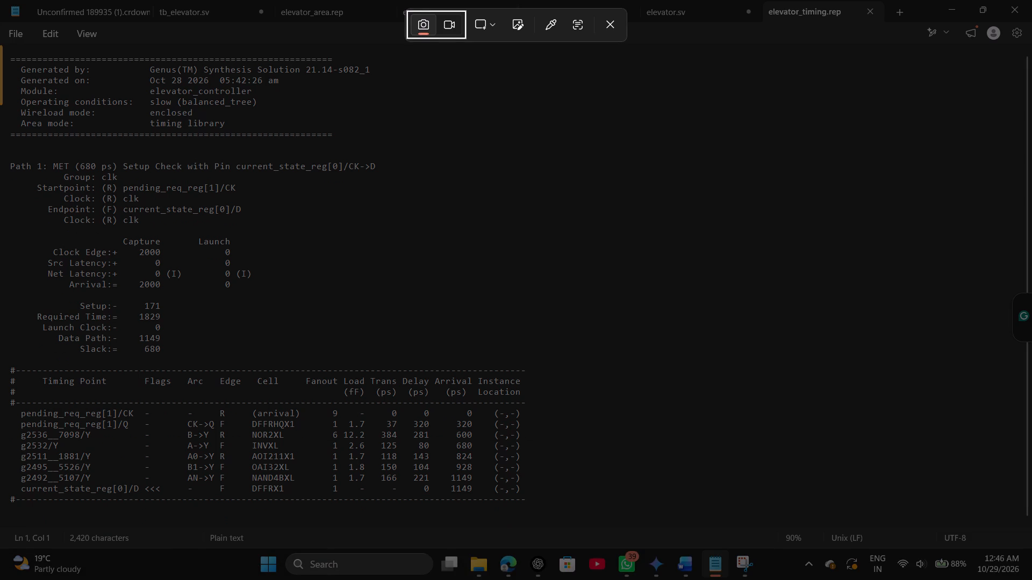
drag(6, 56, 621, 451)
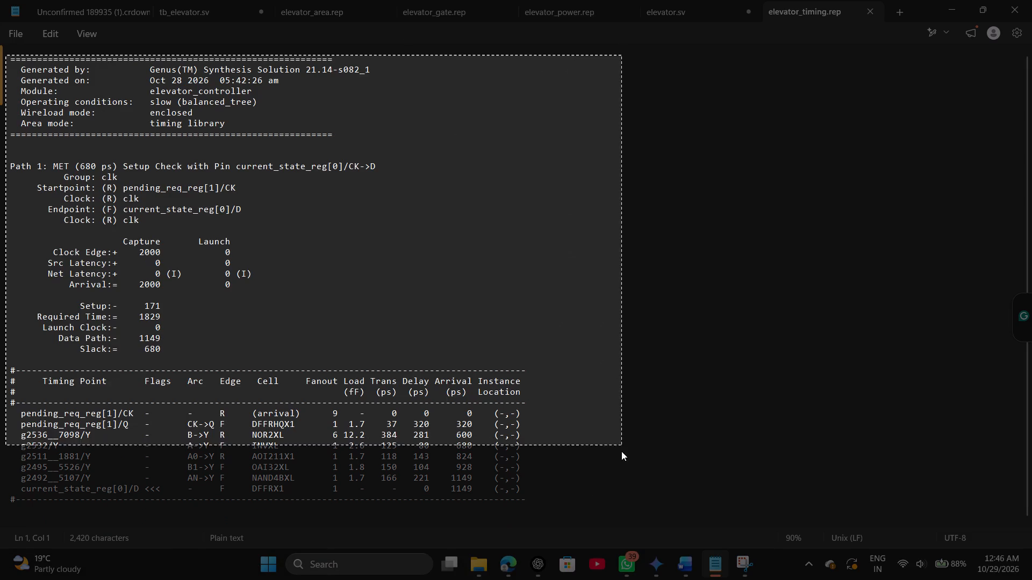
drag(621, 451, 558, 514)
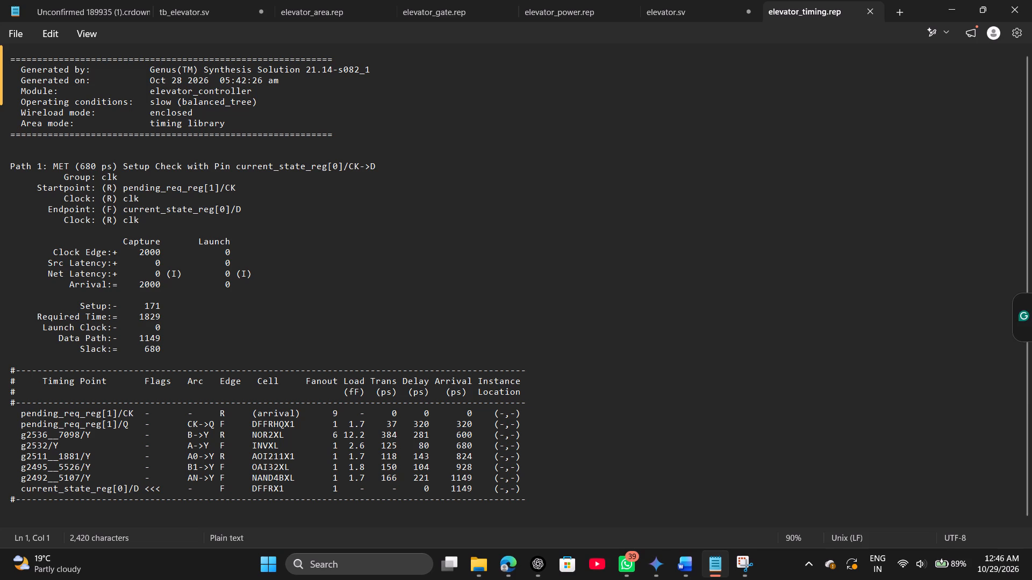
click(845, 400)
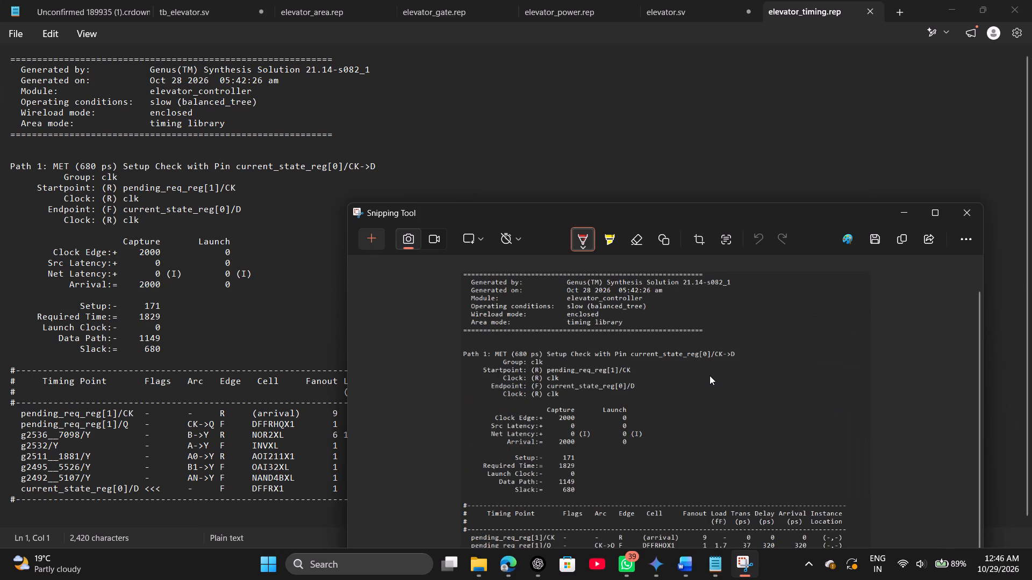
key(ctrl+c)
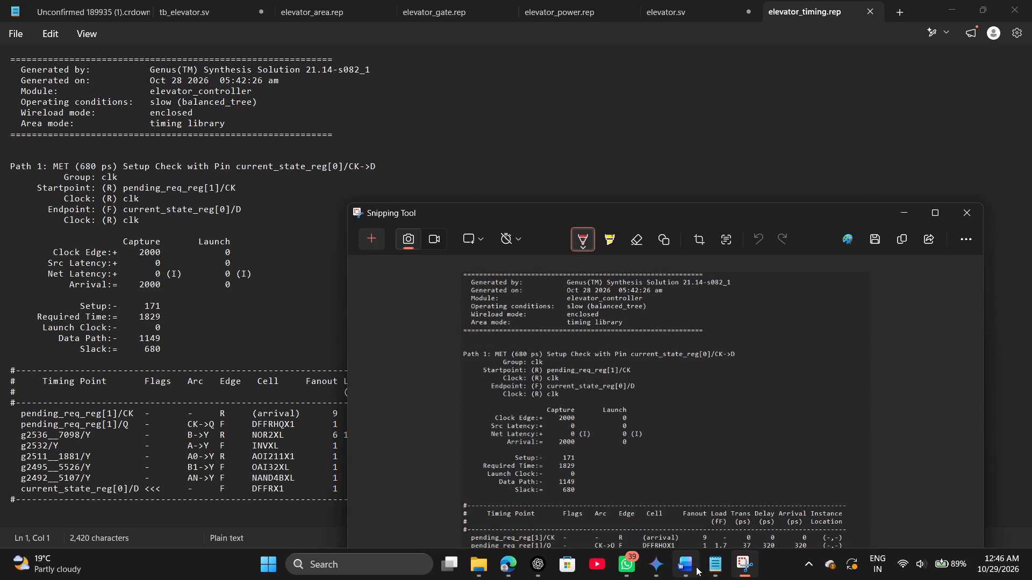
Switch to Word, paste the timing report snip below the TIMING REPORT title, and add a new line after the image.
click(691, 567)
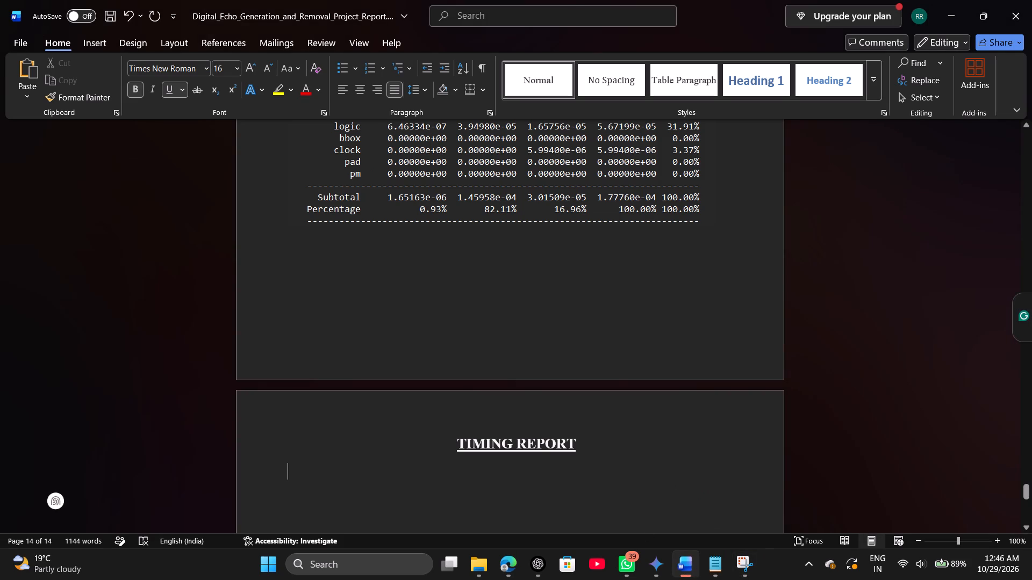
key(ctrl+v)
scroll(627, 525, down, 1)
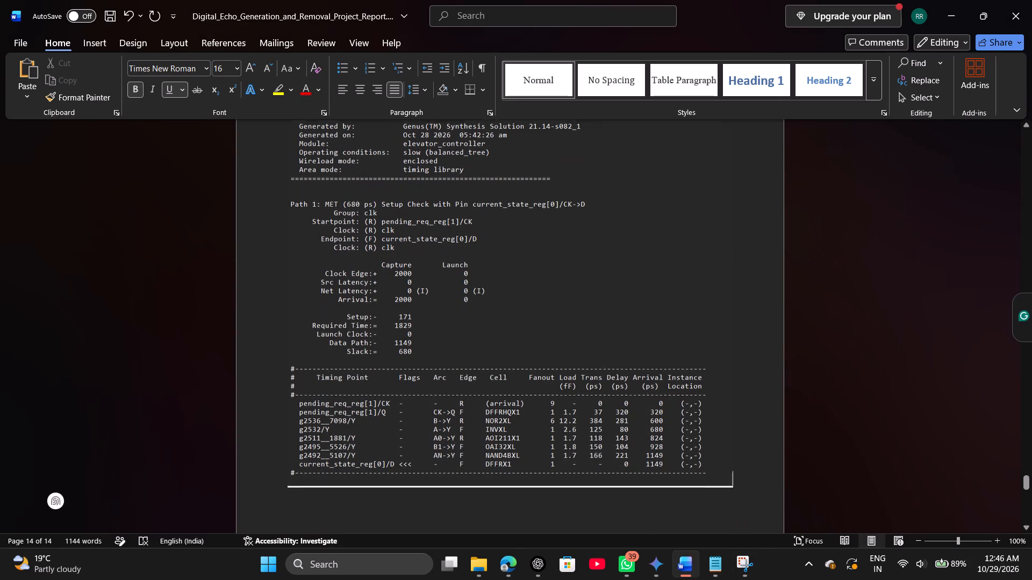
scroll(627, 525, down, 1)
key(Return)
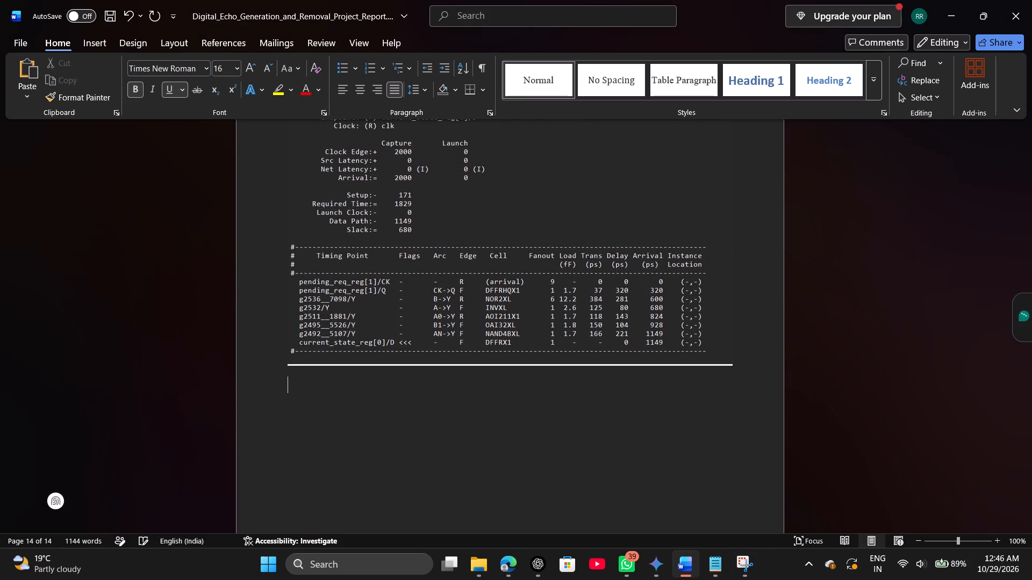
Add six blank lines below the timing report image on page 14 of the Word report.
scroll(627, 525, down, 1)
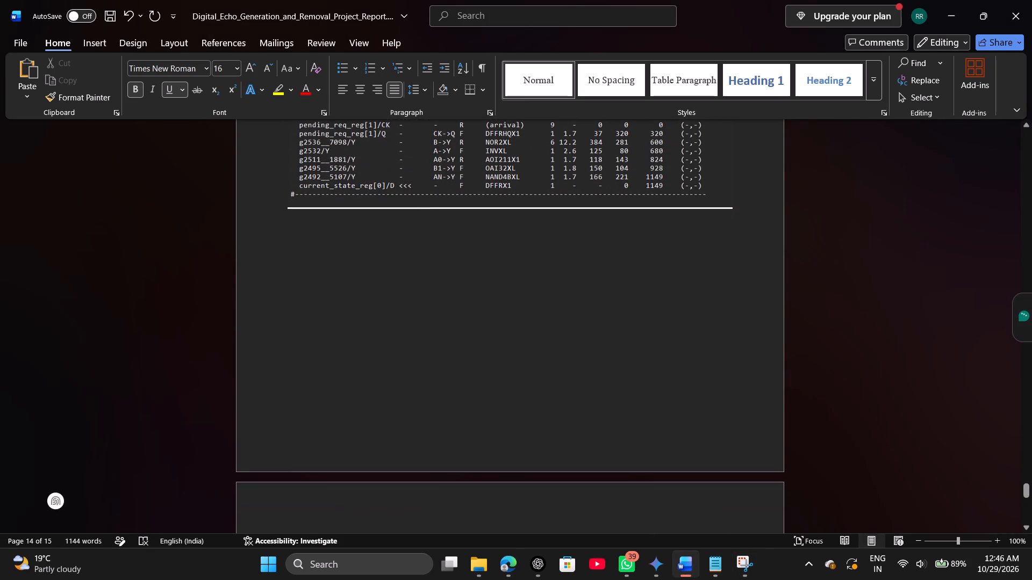
key(Return)
key(Return)
key(Return)
key(Return)
key(Return)
key(Return)
key(Return)
key(Return)
key(Return)
key(Return)
key(Return)
key(BackSpace)
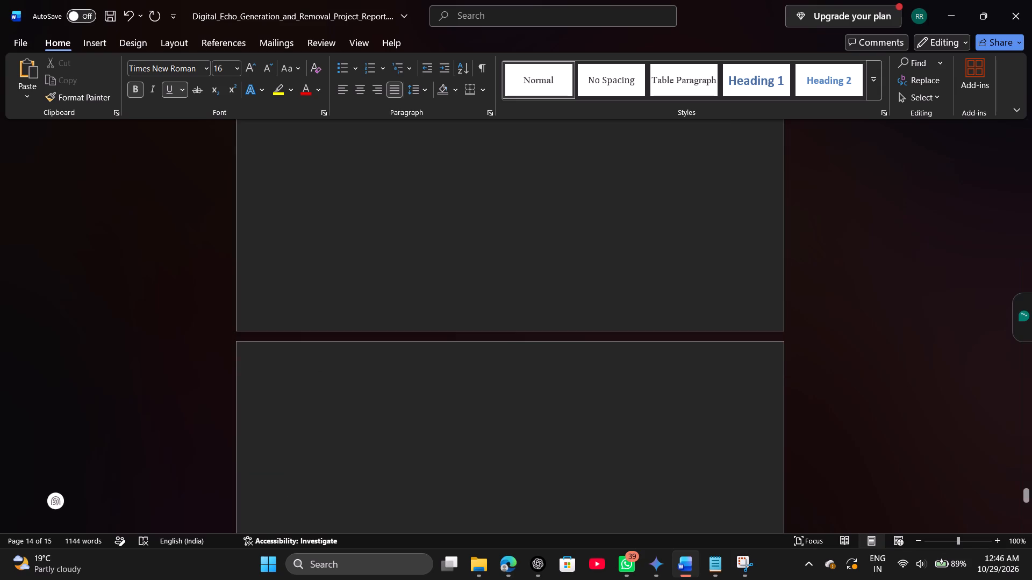
key(BackSpace)
key(BackSpace)
key(BackSpace)
key(BackSpace)
Switch to Notepad and look through elevator_gate.rep, elevator.sv, elevator_power.rep and elevator_timing.rep, also checking the Downloads folder in File Explorer.
click(715, 575)
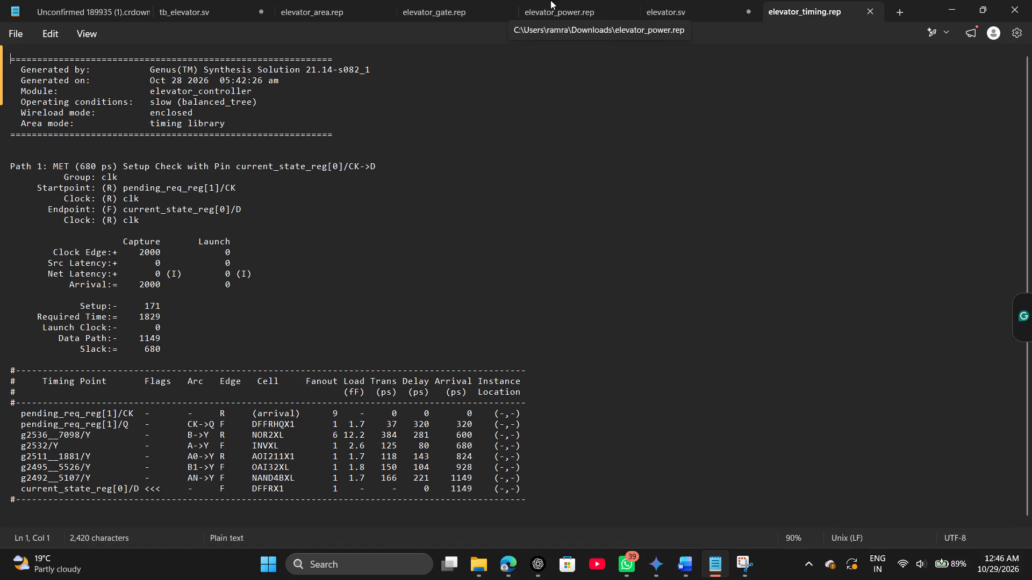
click(462, 4)
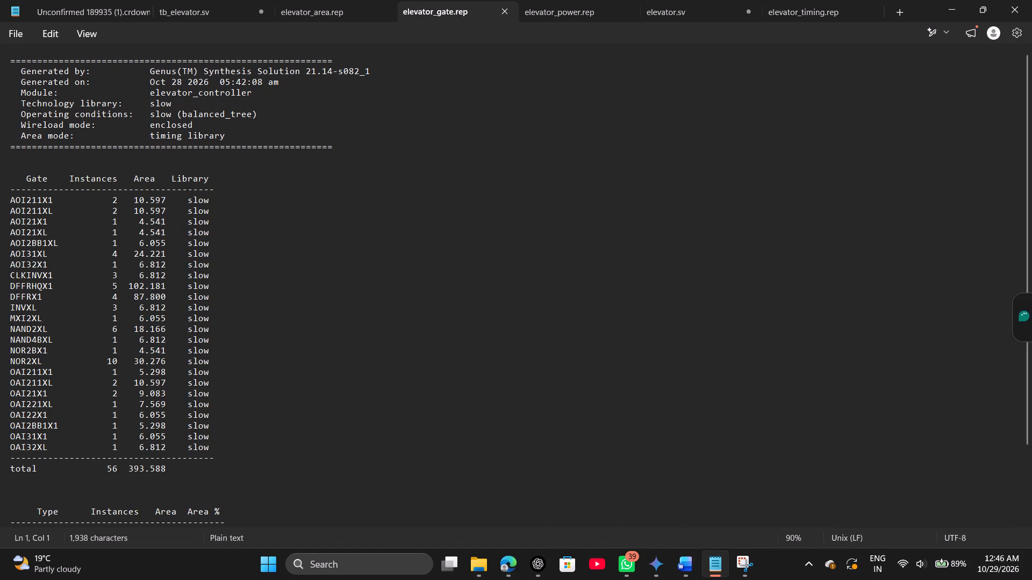
scroll(435, 219, down, 5)
scroll(435, 219, up, 4)
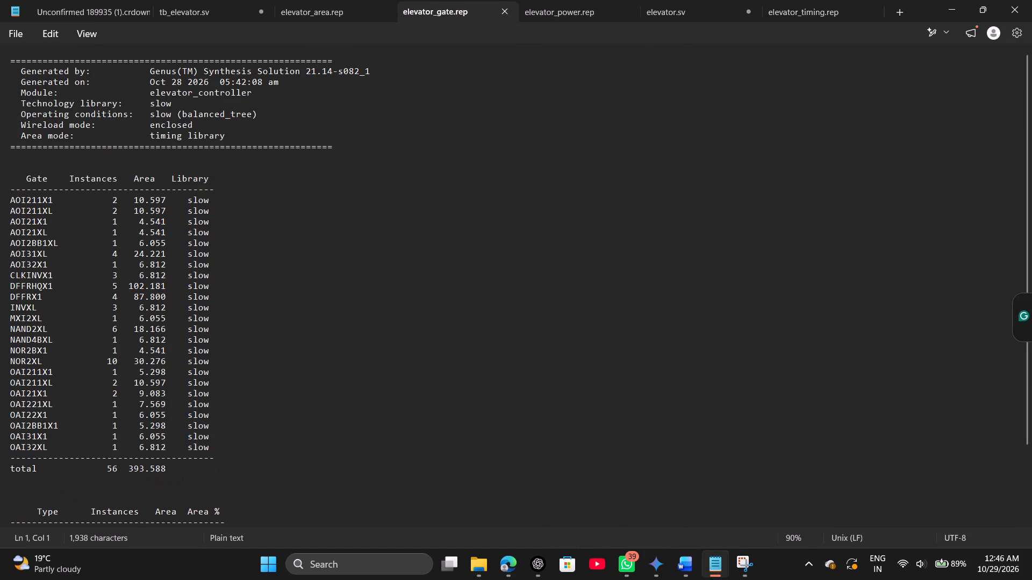
click(671, 12)
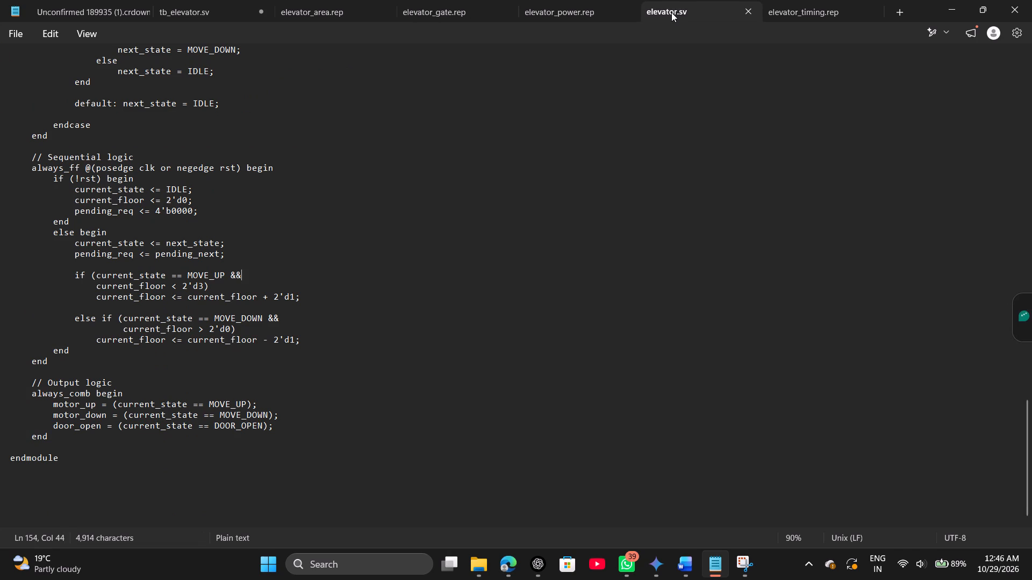
click(583, 0)
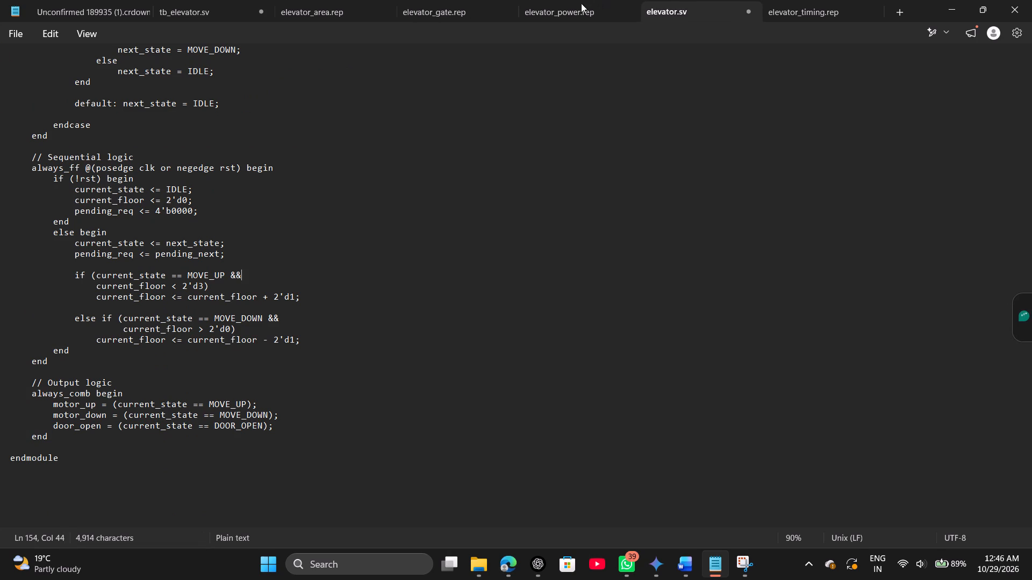
click(576, 14)
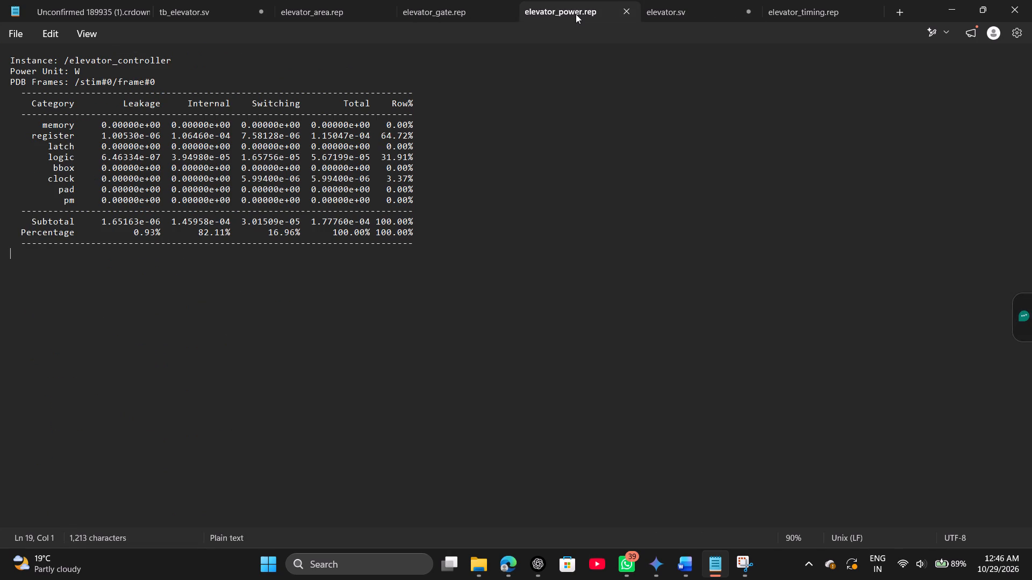
click(810, 12)
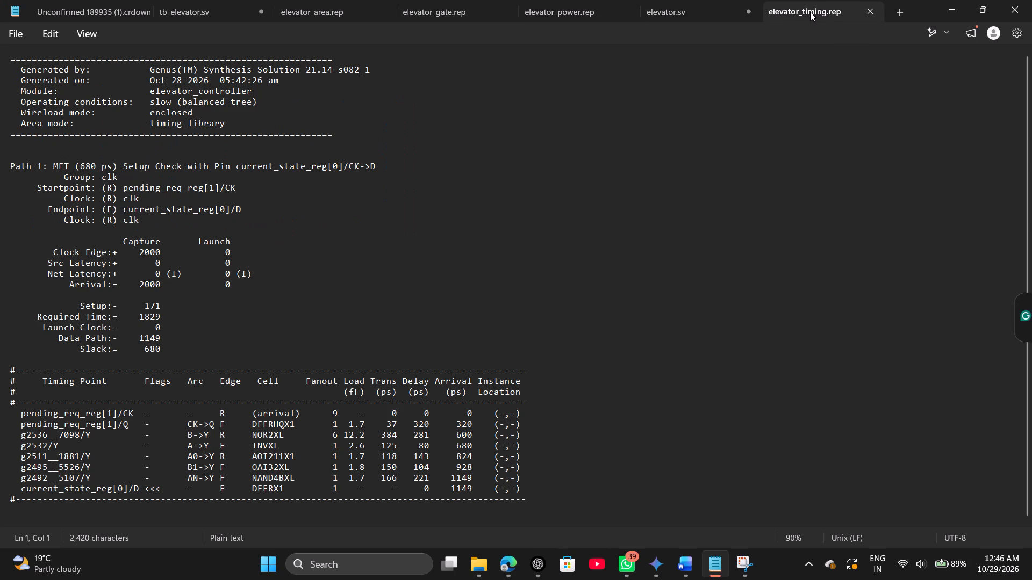
scroll(699, 242, down, 2)
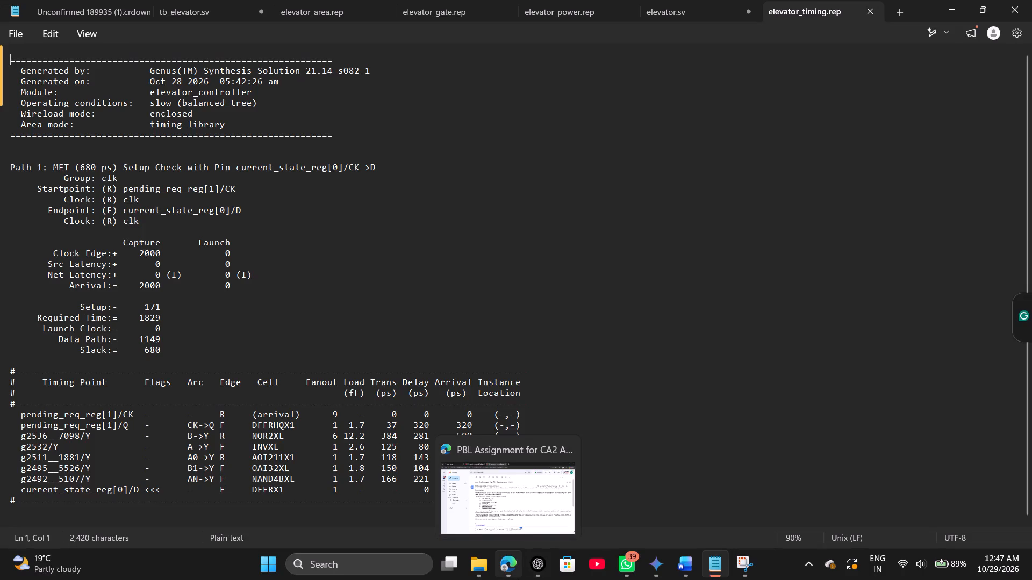
click(469, 568)
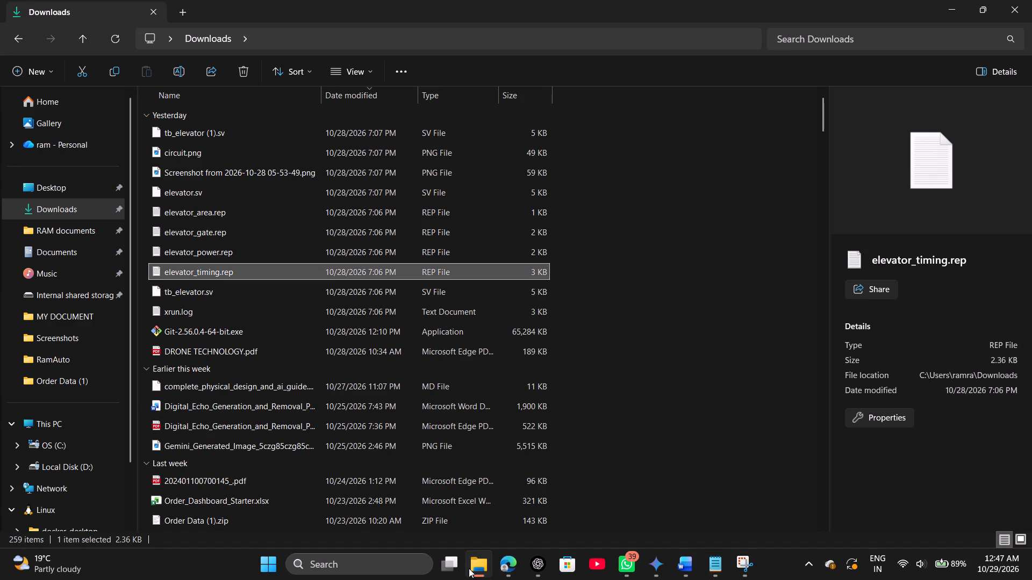
click(715, 558)
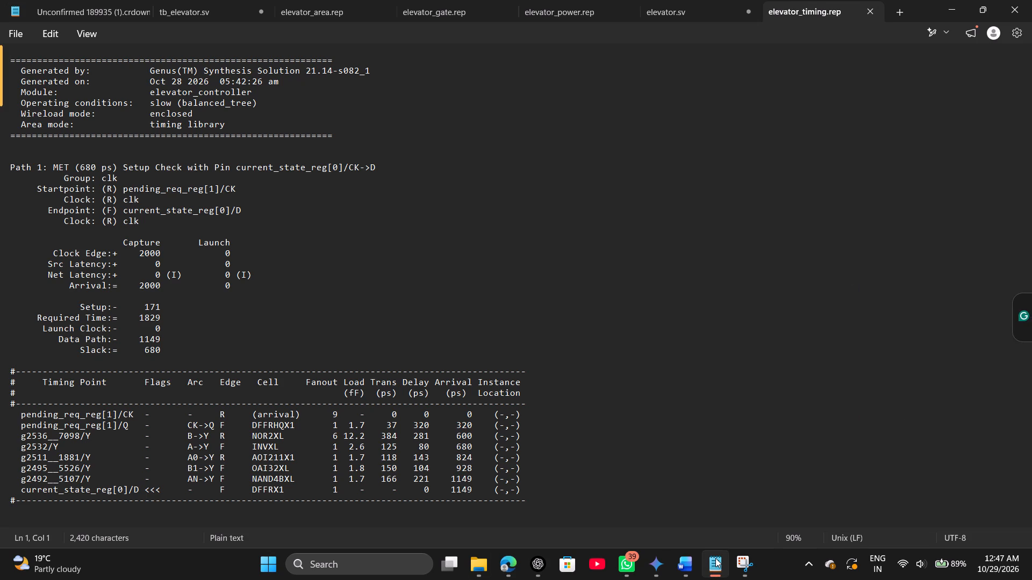
click(688, 0)
click(581, 1)
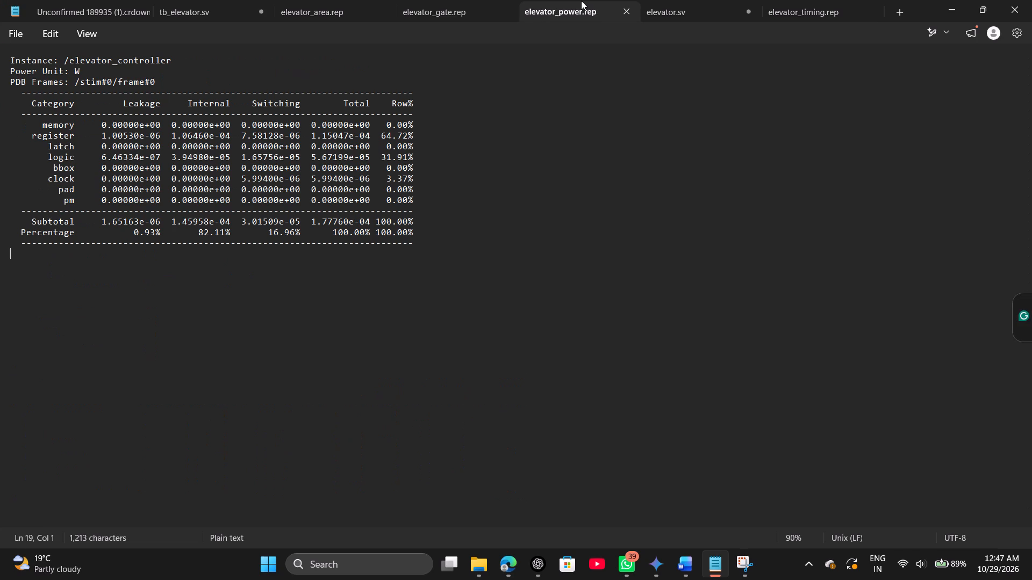
Bring up elevator_gate.rep in Notepad, look over its gate and type tables, and set the zoom to 80%.
click(418, 15)
scroll(336, 178, down, 1)
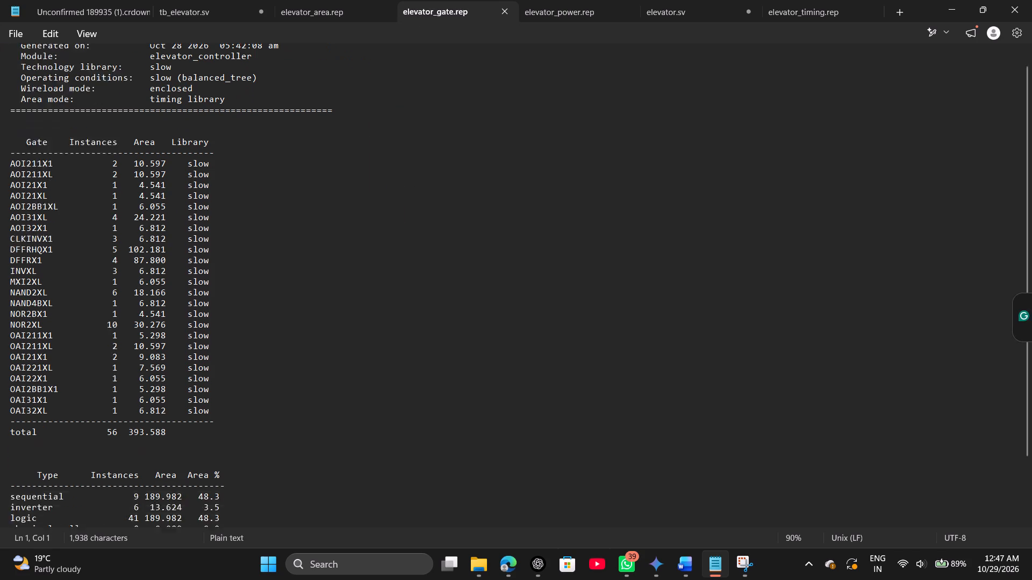
scroll(336, 178, down, 3)
scroll(336, 178, up, 5)
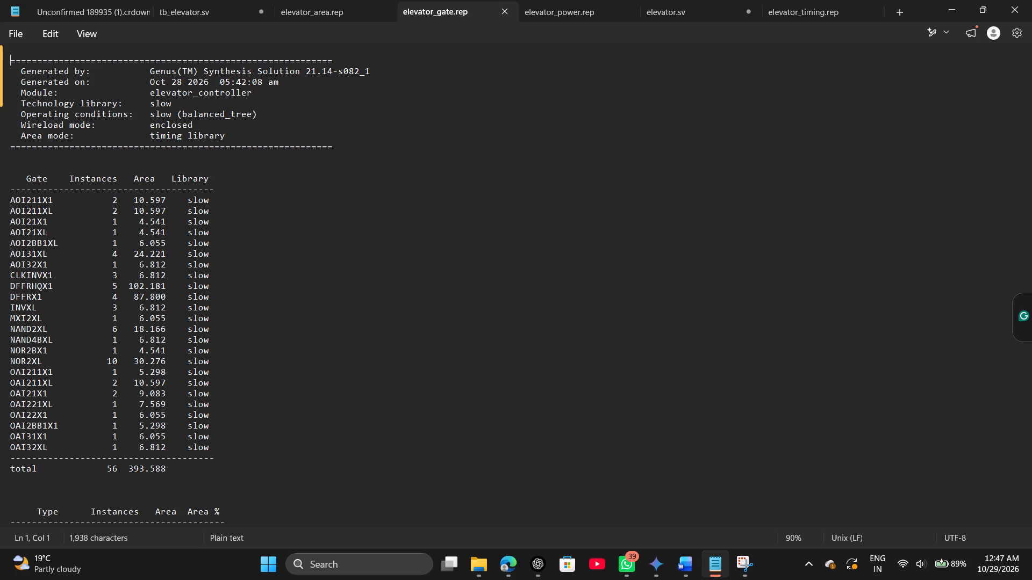
scroll(690, 184, up, 2)
scroll(690, 184, down, 2)
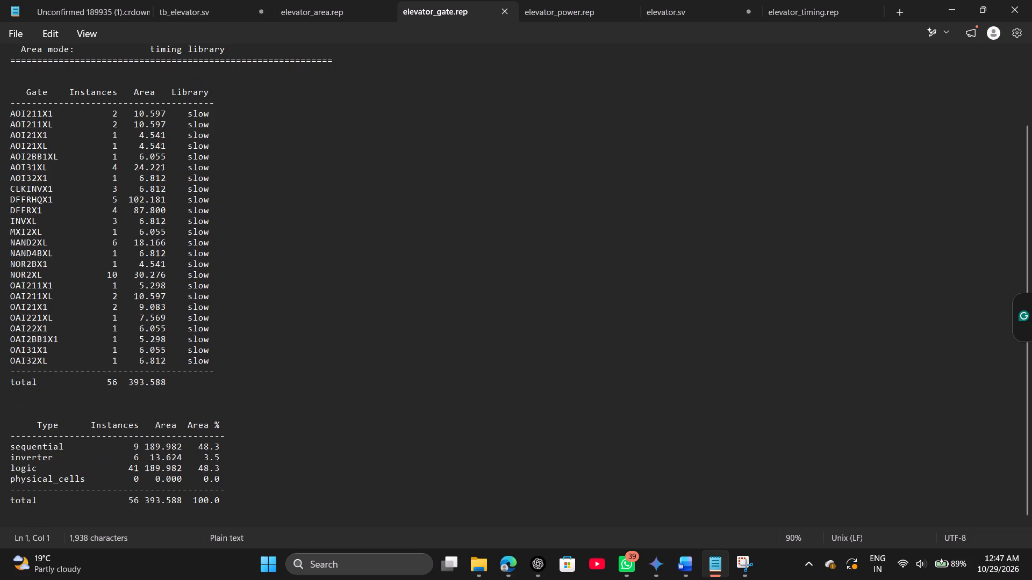
scroll(667, 194, up, 1)
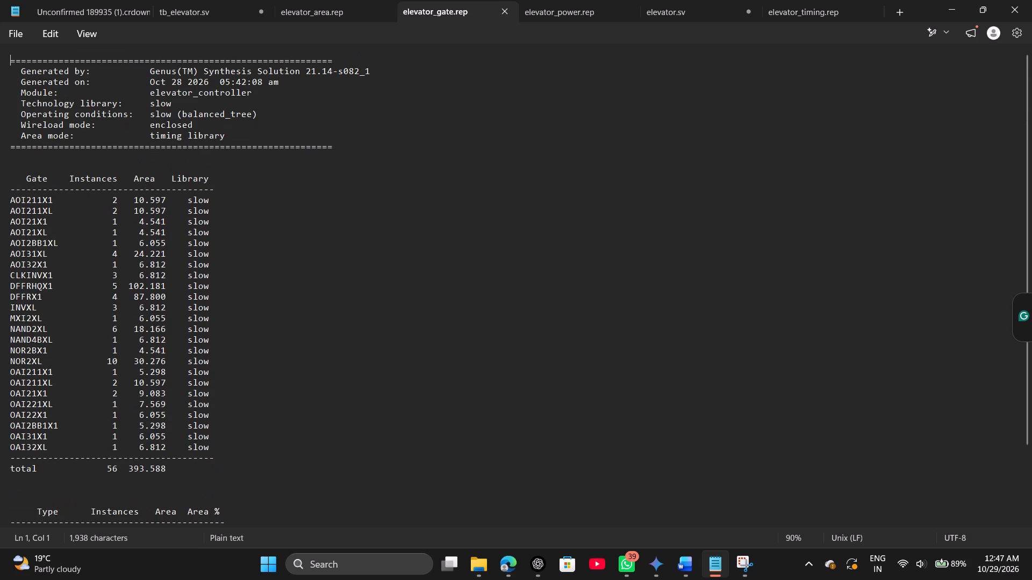
key(ctrl+minus)
scroll(667, 194, down, 1)
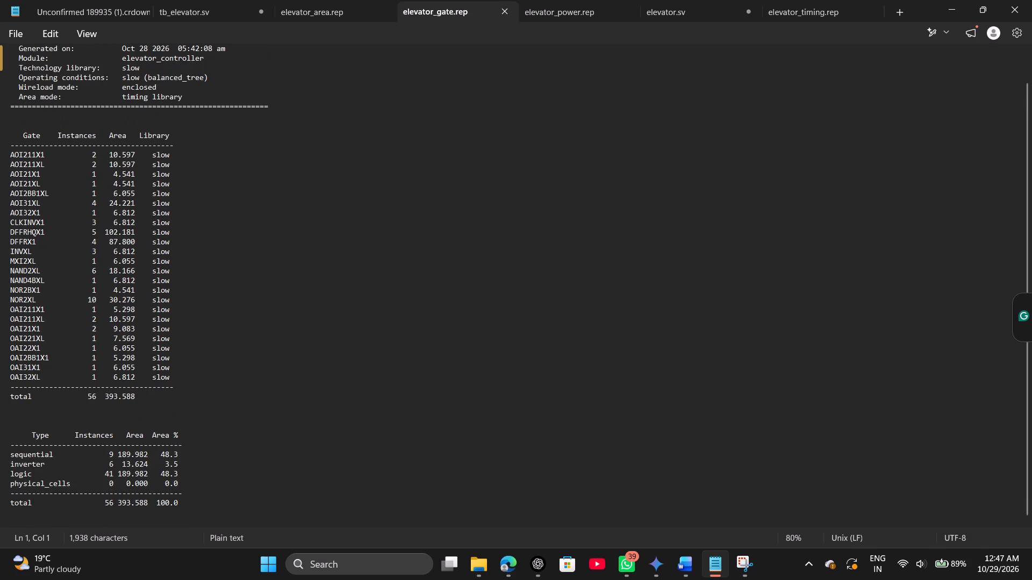
scroll(667, 194, up, 1)
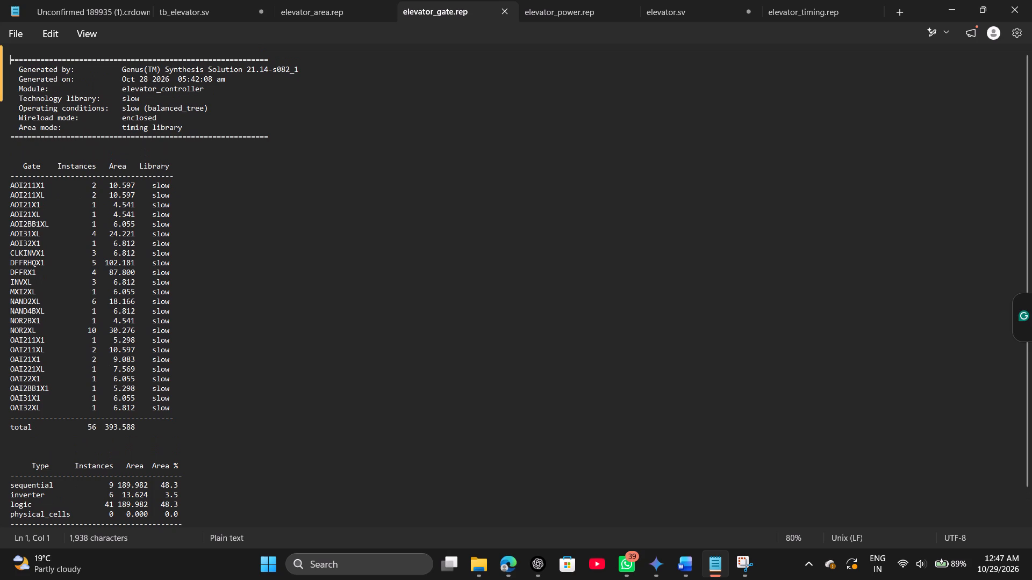
key(ctrl+minus)
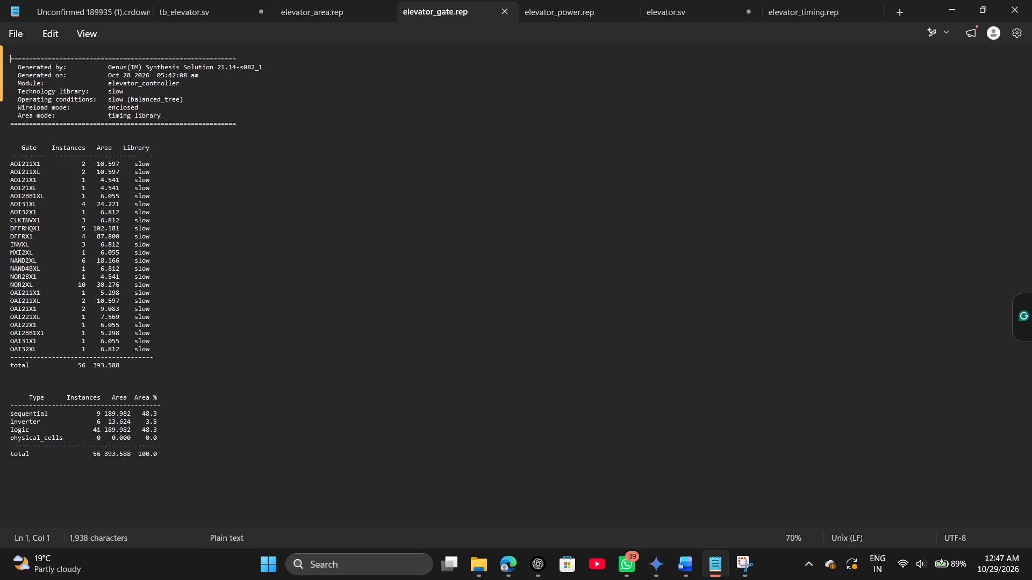
key(ctrl+equal)
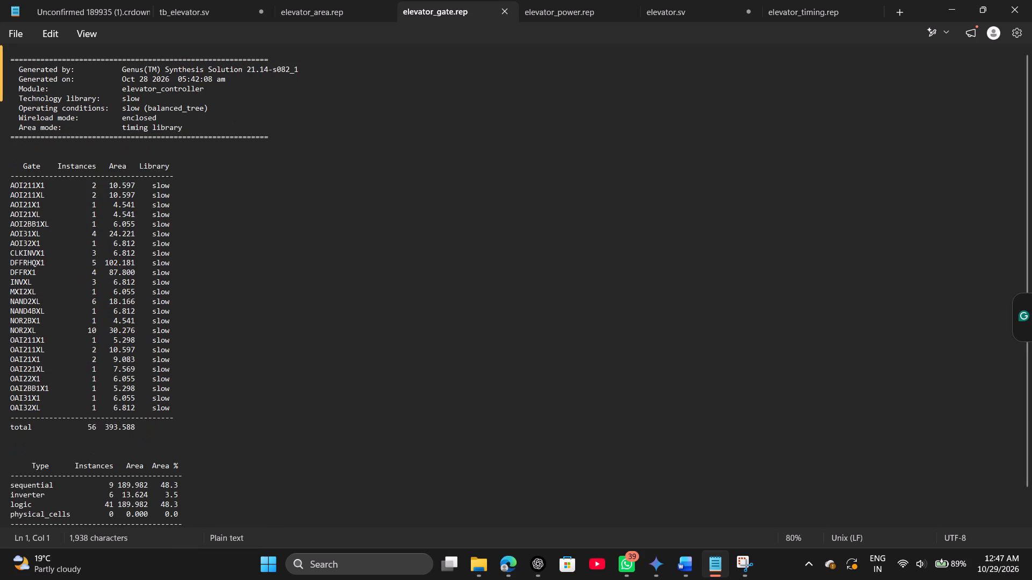
Capture a screenshot snip of elevator_gate.rep from the report header down to the total row of the gate table.
scroll(667, 194, down, 1)
scroll(667, 194, up, 1)
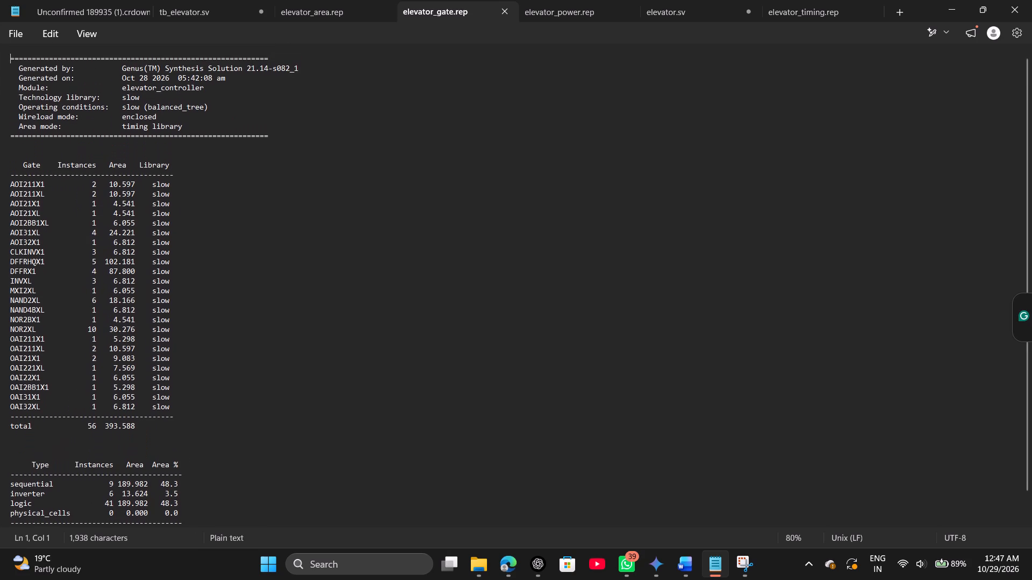
scroll(667, 194, up, 2)
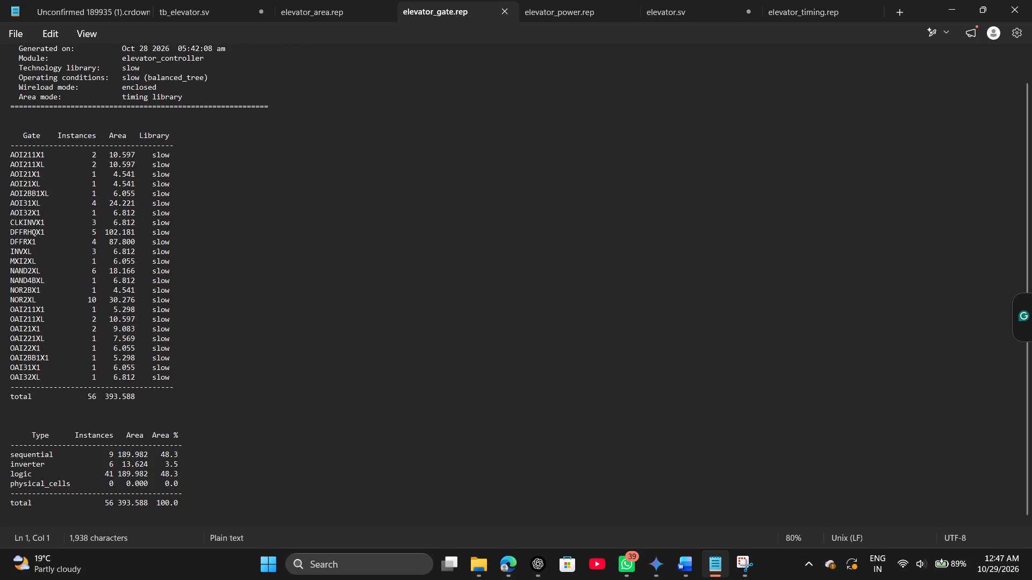
scroll(667, 194, up, 1)
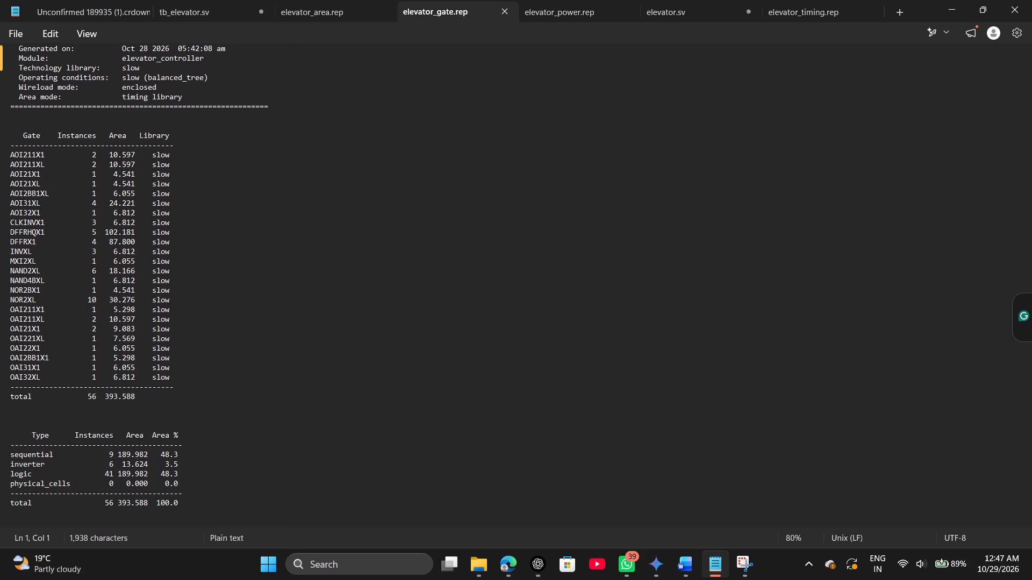
key(Down)
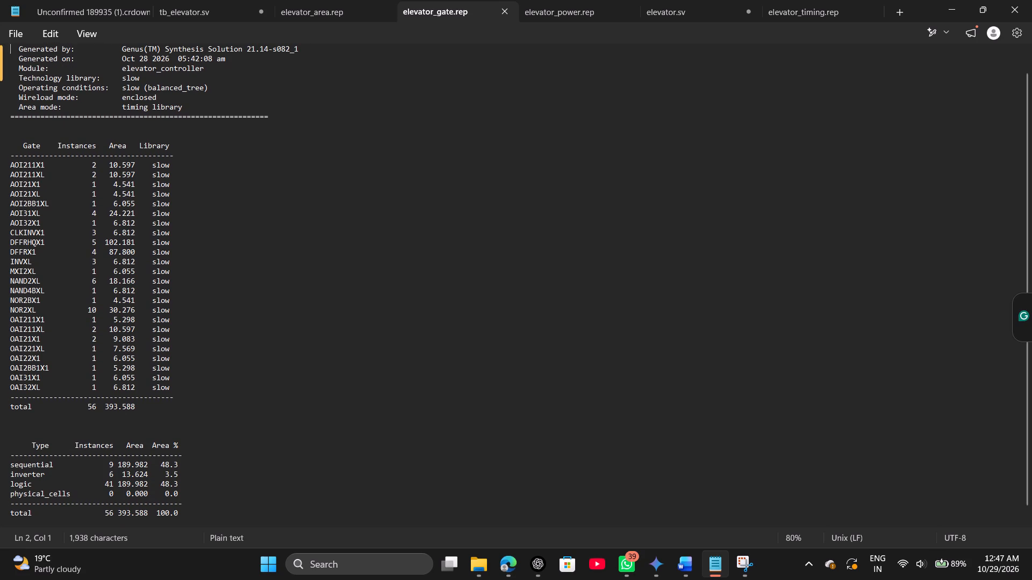
key(Down)
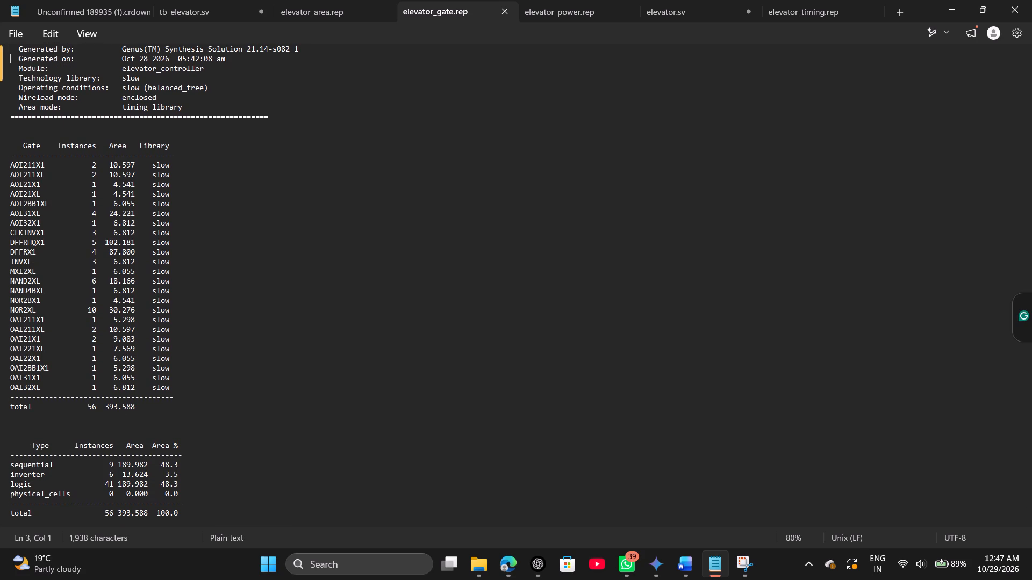
key(Down)
key(Down)
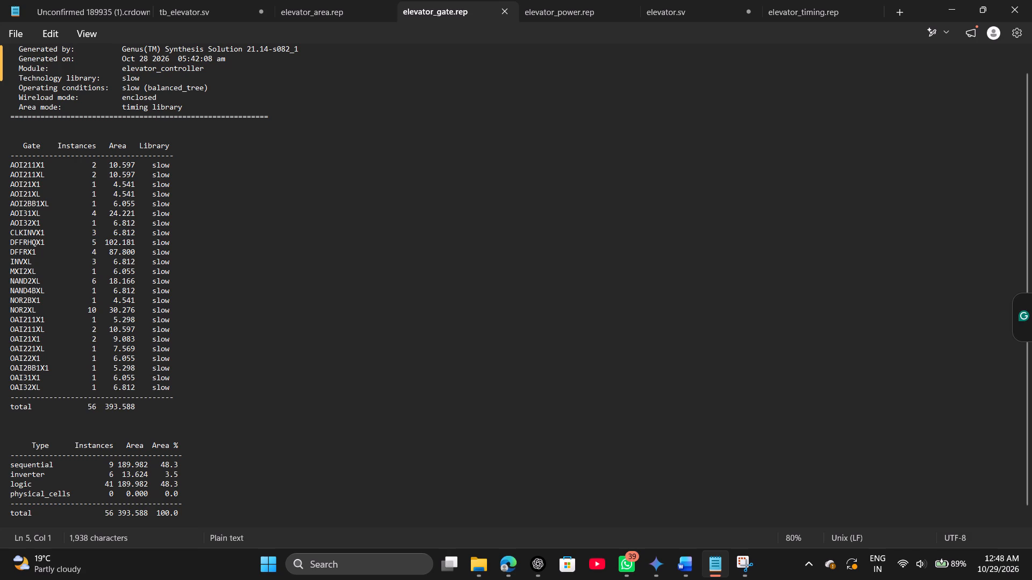
key(Up)
key(Up)
key(Up)
key(Up)
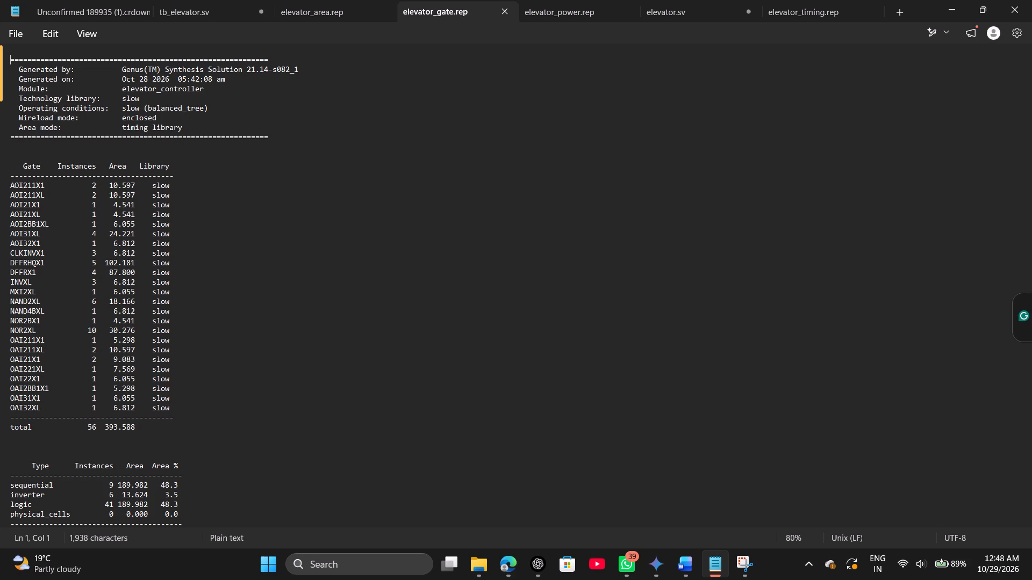
key(shift+super+s)
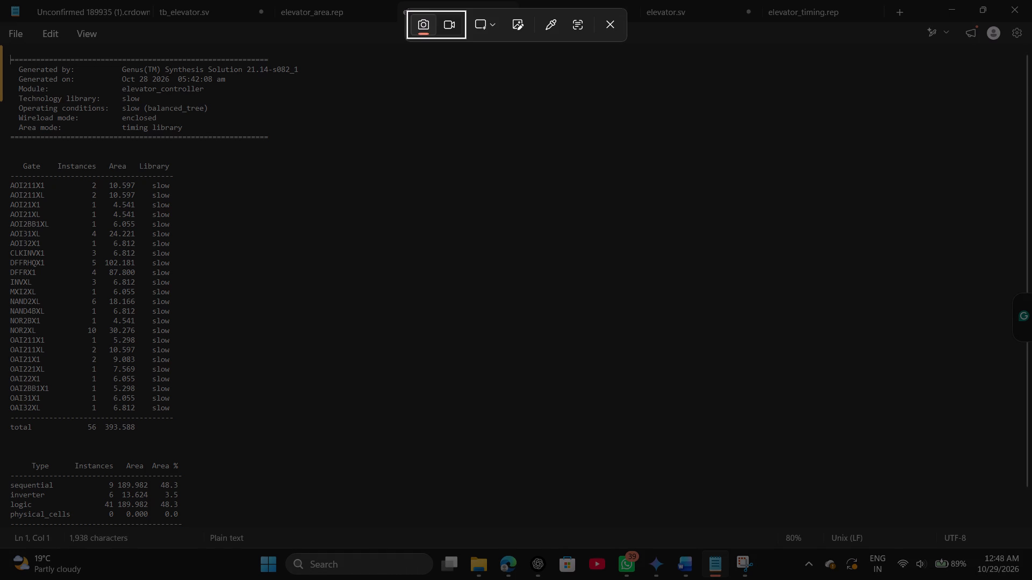
drag(11, 57, 171, 247)
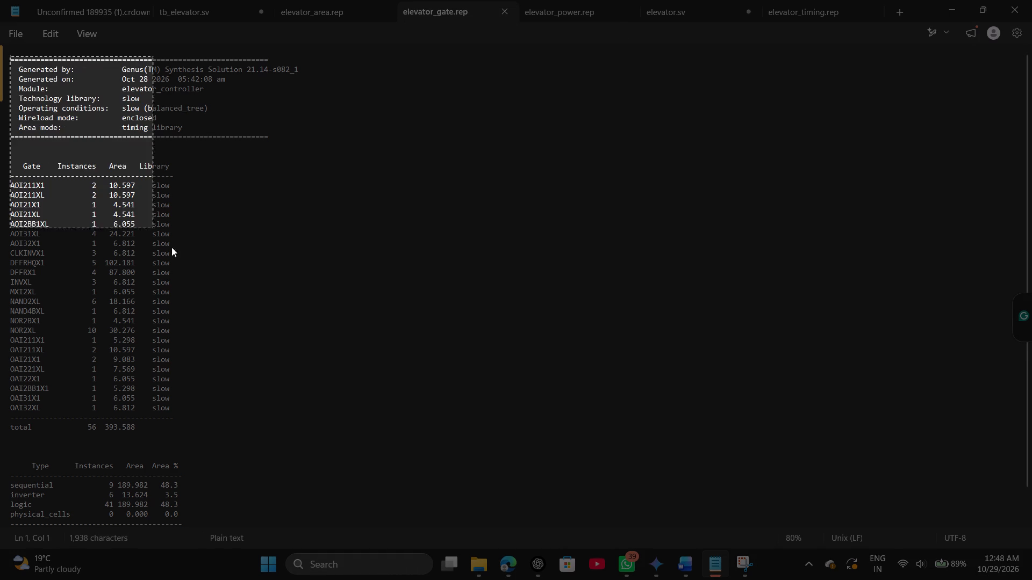
drag(171, 247, 369, 526)
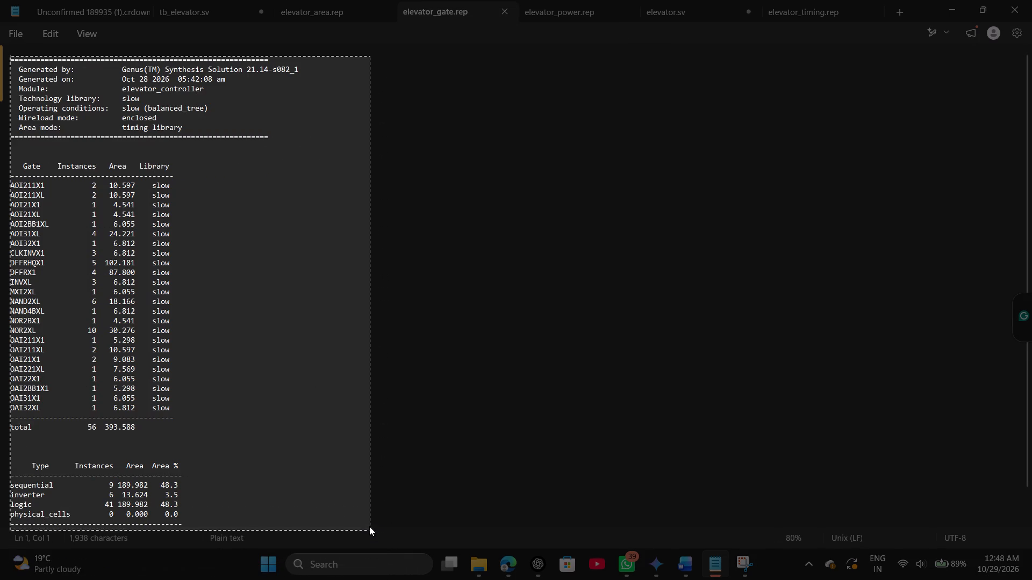
drag(369, 526, 389, 454)
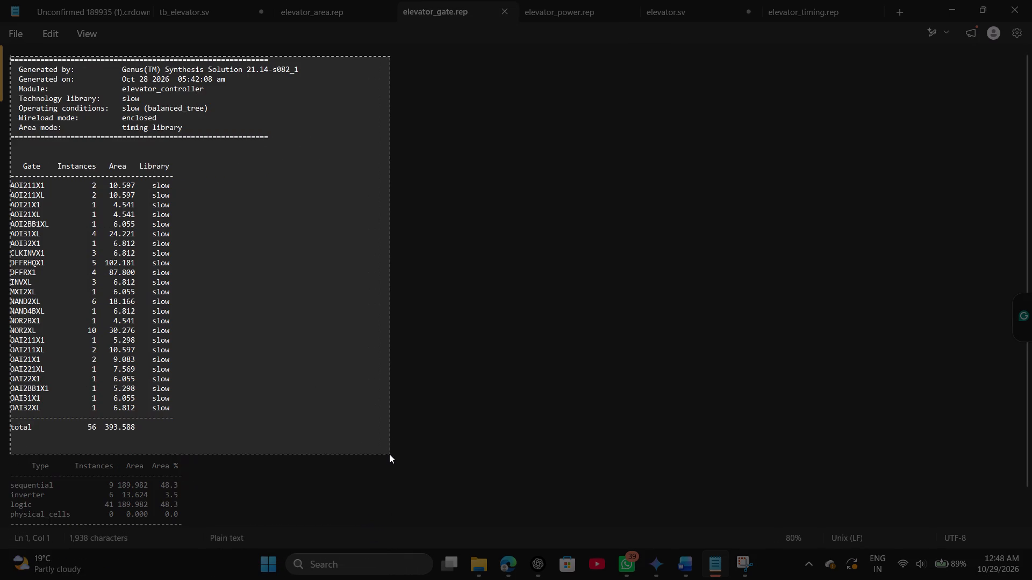
drag(389, 454, 325, 439)
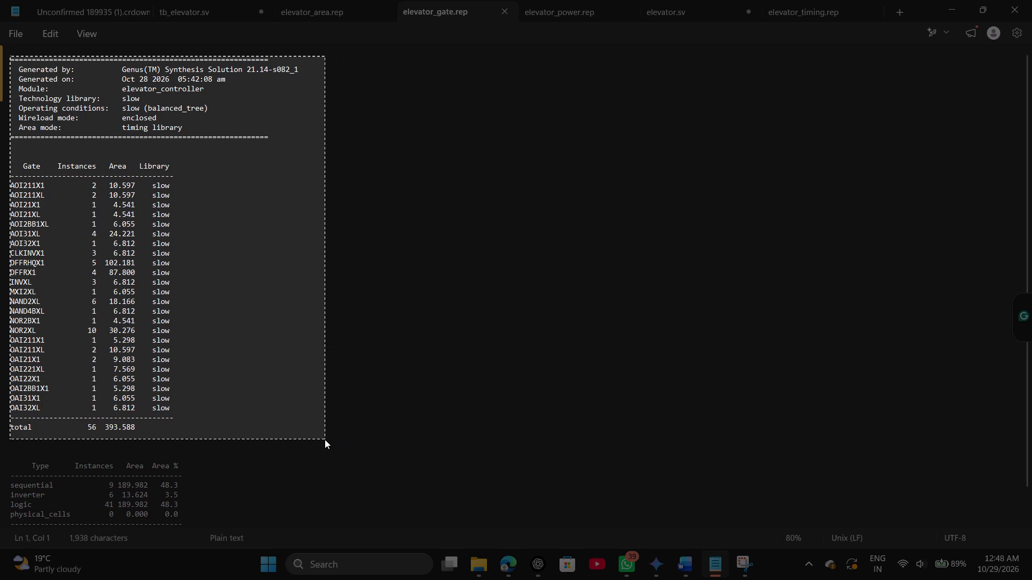
drag(325, 439, 324, 438)
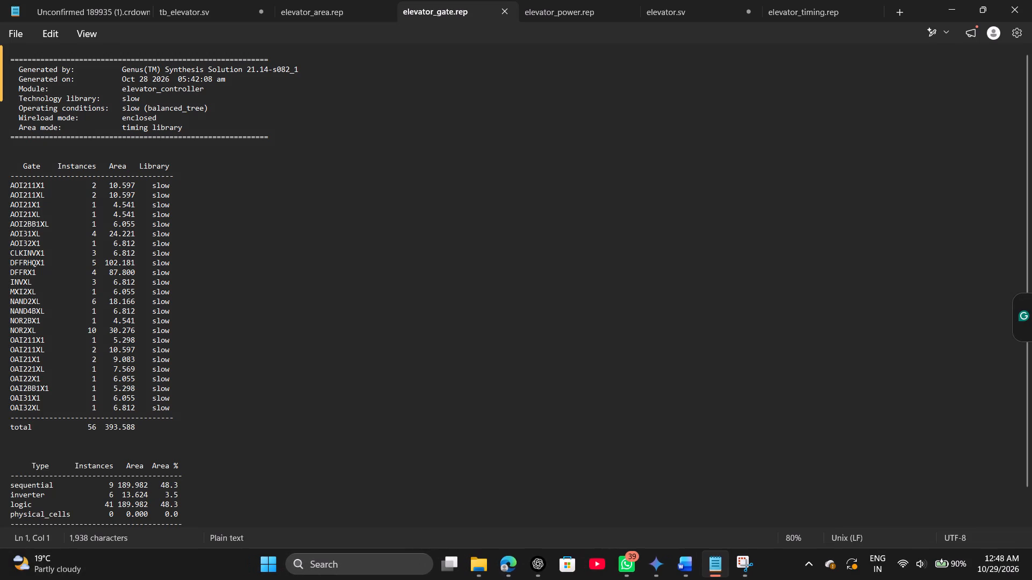
Open the captured gate table snip in Snipping Tool and copy the image.
key(ctrl+c)
drag(850, 439, 845, 406)
click(845, 406)
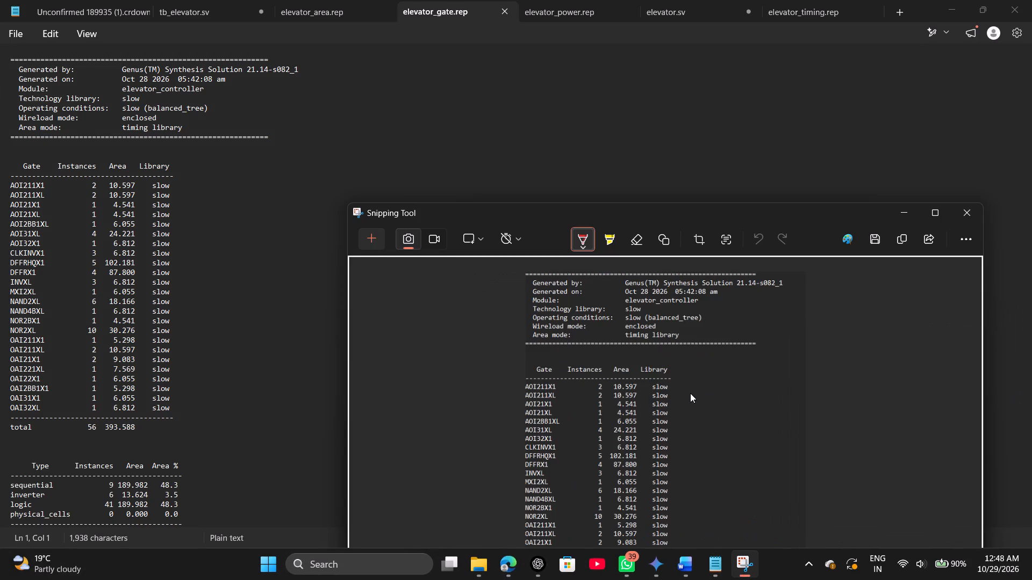
key(ctrl+c)
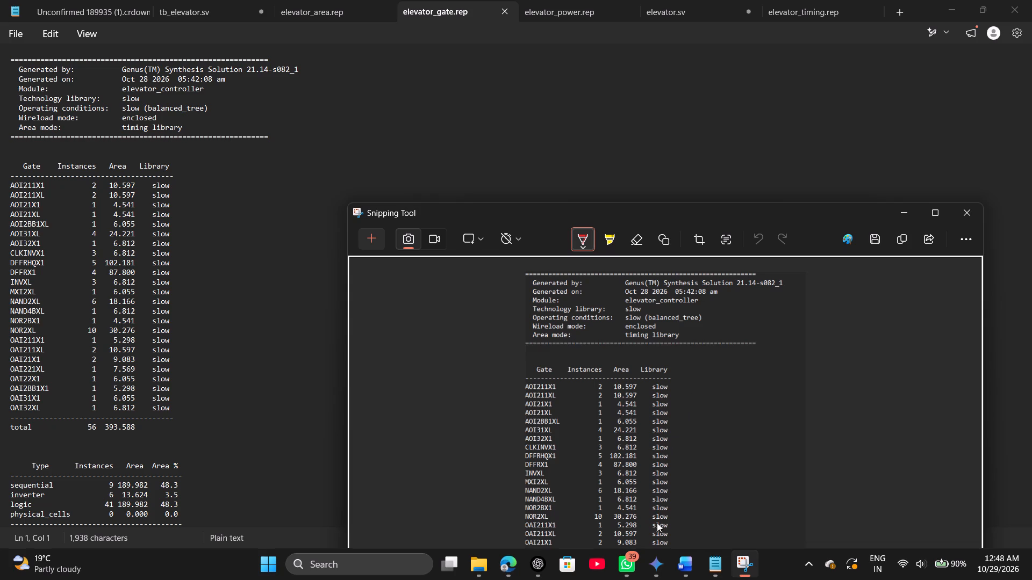
Switch to the Word report and begin a heading reading GATE on a new line at the top of page 15, indented with spaces towards the middle.
click(690, 560)
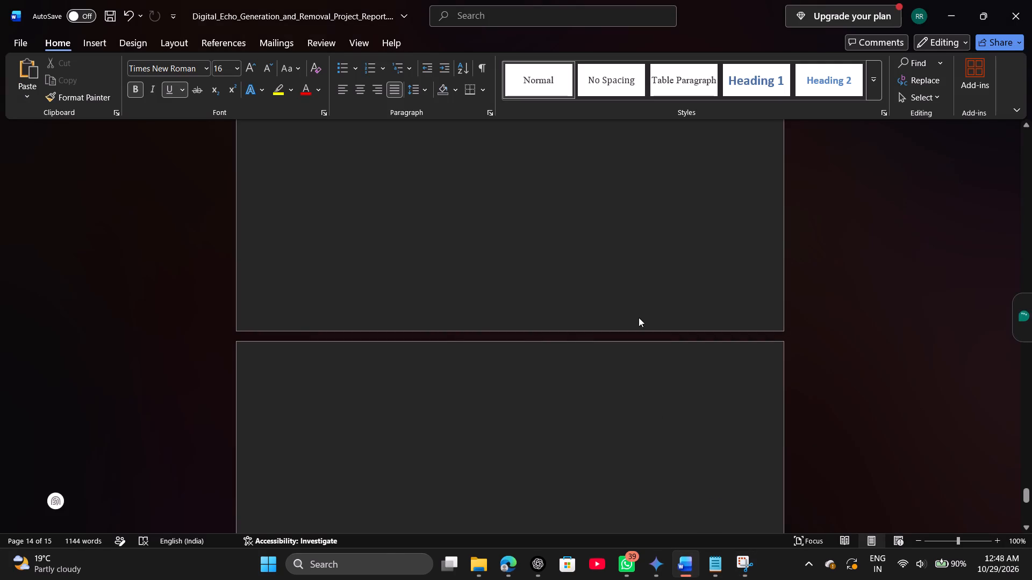
scroll(637, 305, up, 1)
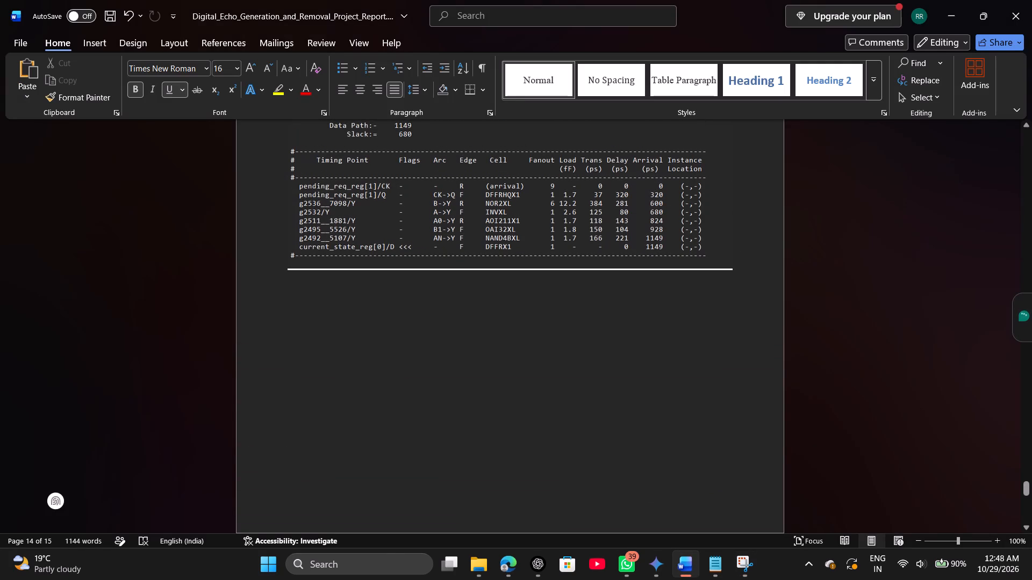
scroll(637, 305, down, 1)
key(Return)
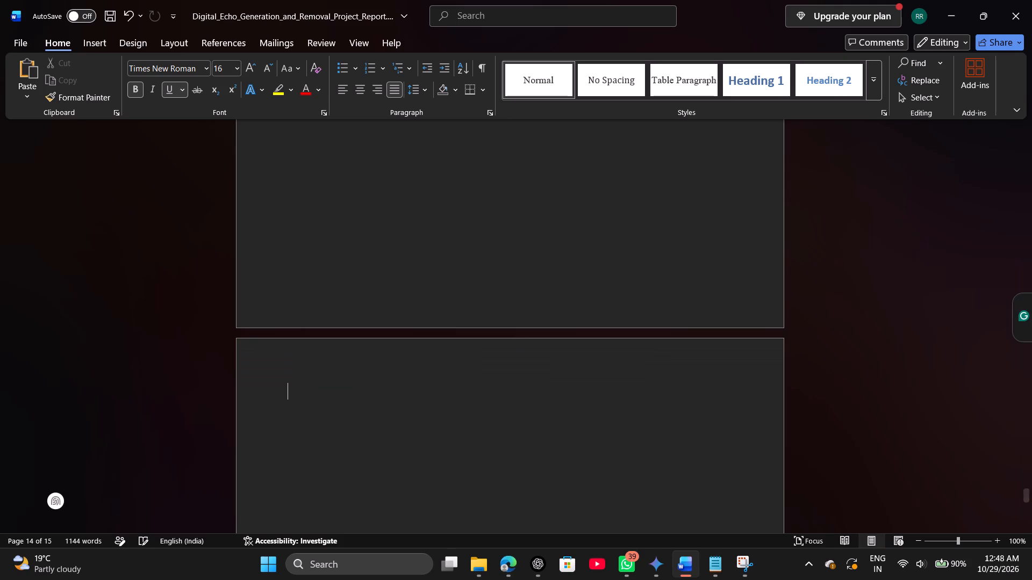
key(space)
key(space)
key(space)
key(space)
key(space)
key(space)
key(space)
key(space)
key(space)
key(space)
key(space)
key(space)
key(space)
key(space)
key(space)
key(space)
key(space)
key(space)
key(space)
key(space)
text(GATE)
key(space)
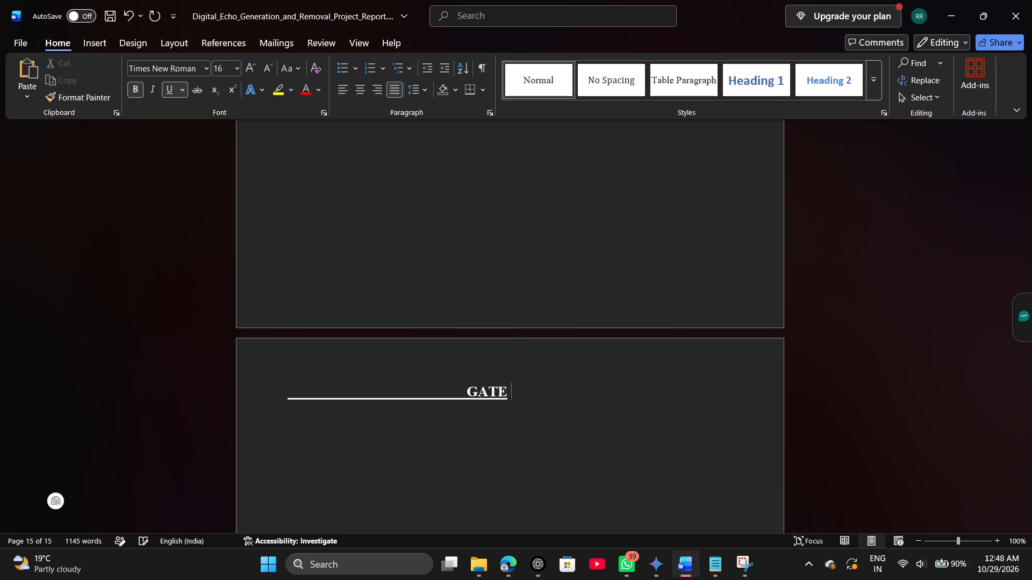
Remove the underline from the whole GATE heading line, including its leading spaces.
drag(510, 403, 358, 409)
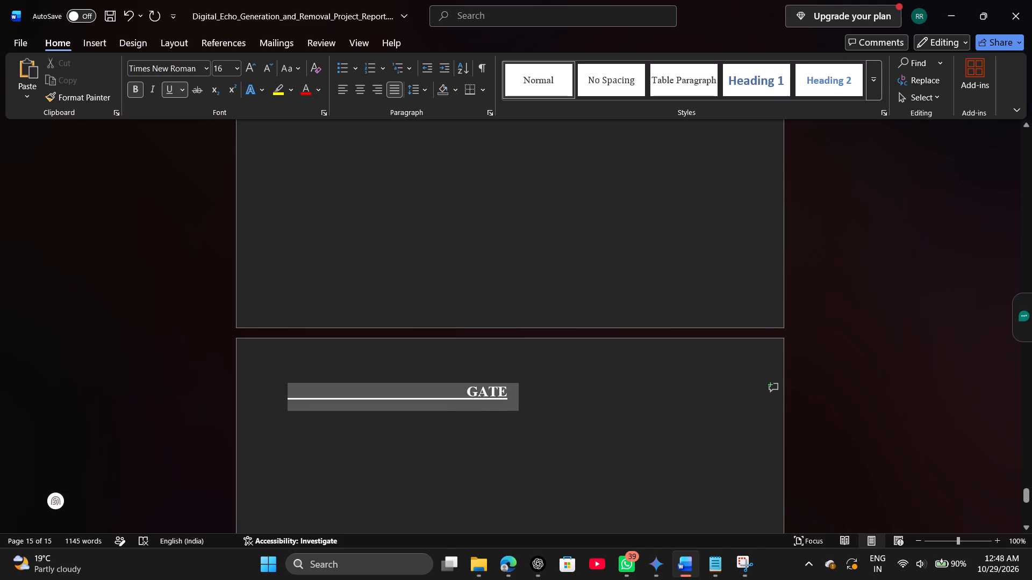
drag(358, 409, 319, 403)
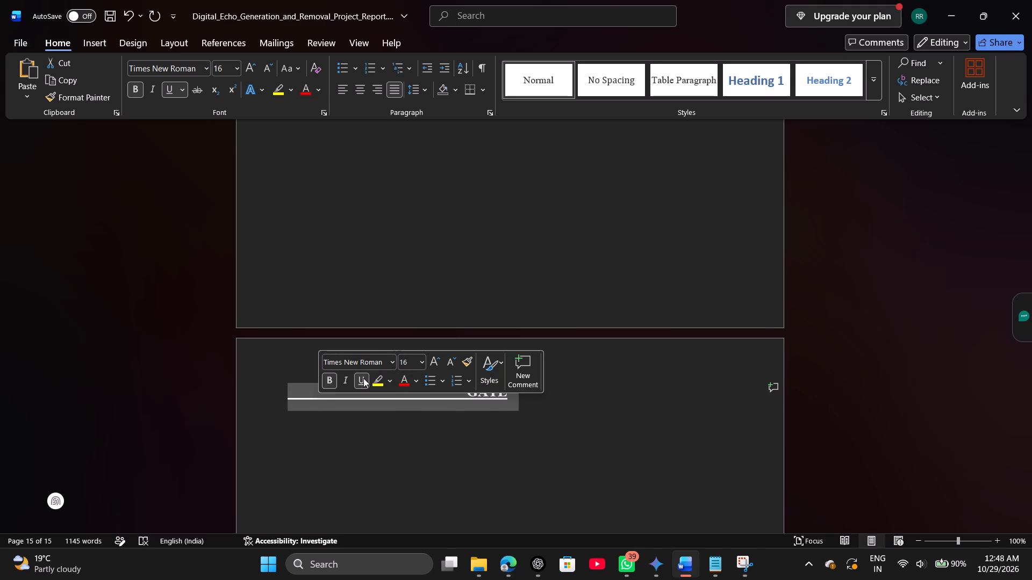
click(363, 378)
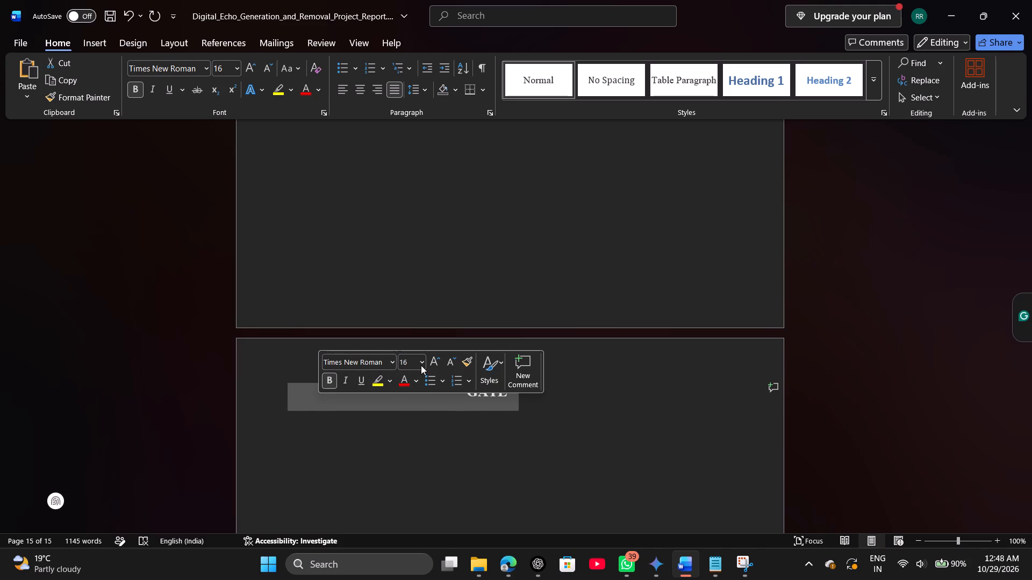
click(421, 365)
click(421, 365)
click(418, 424)
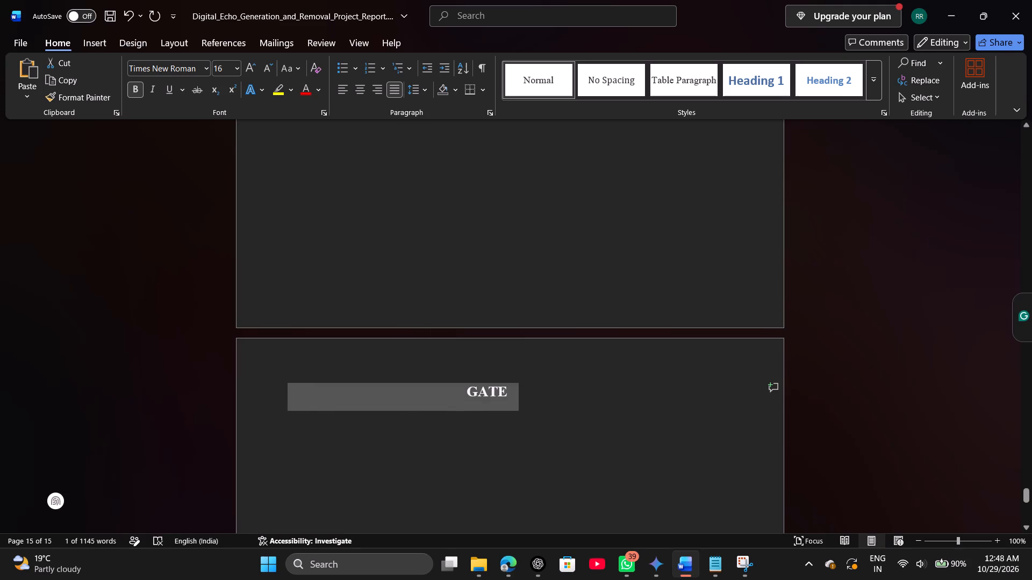
Complete the heading as GATE REPORT and shift it slightly back by deleting two of its leading spaces.
click(509, 399)
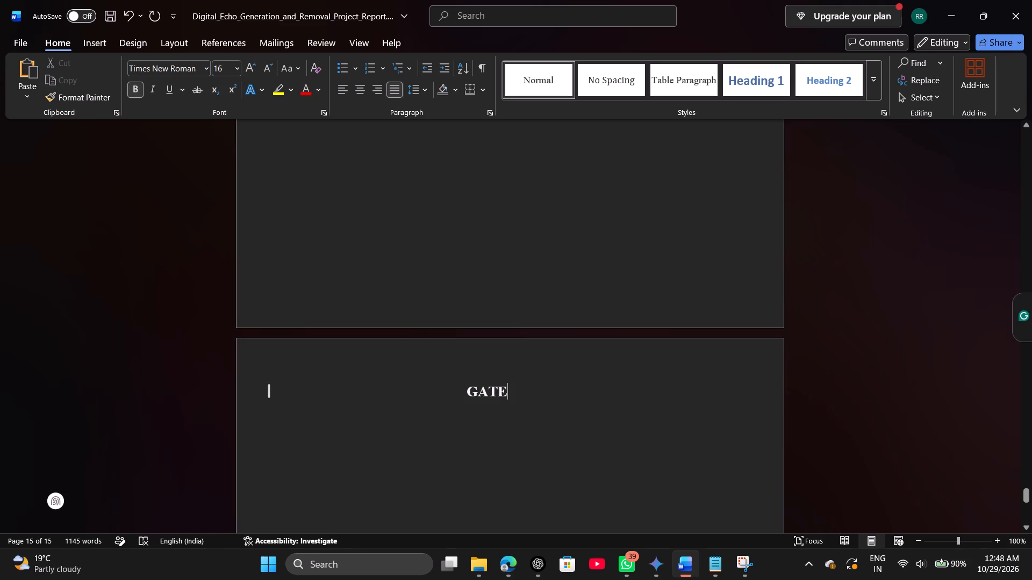
key(space)
text(RE)
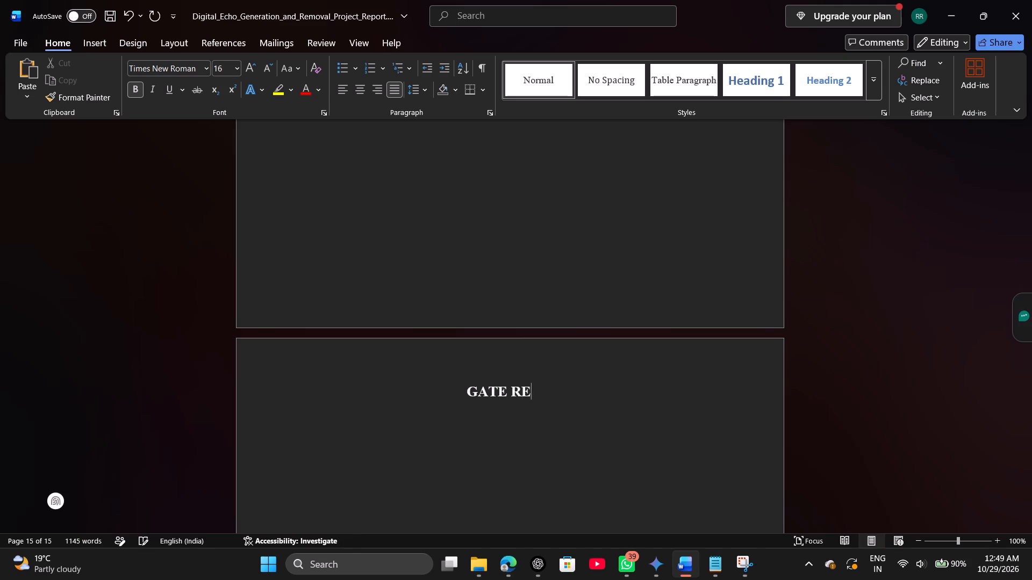
text(PO)
text(RT)
click(455, 388)
click(471, 392)
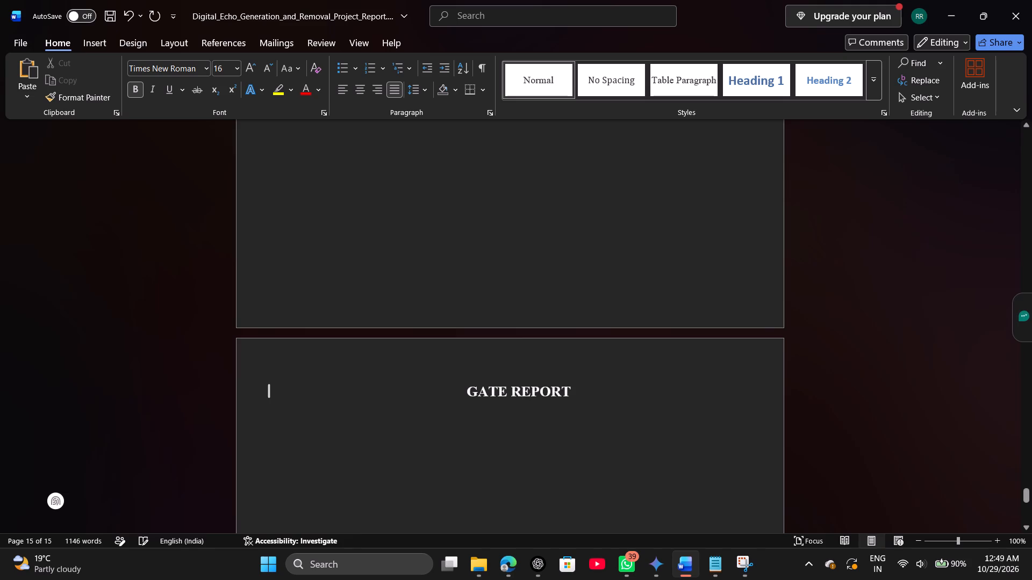
key(BackSpace)
key(BackSpace)
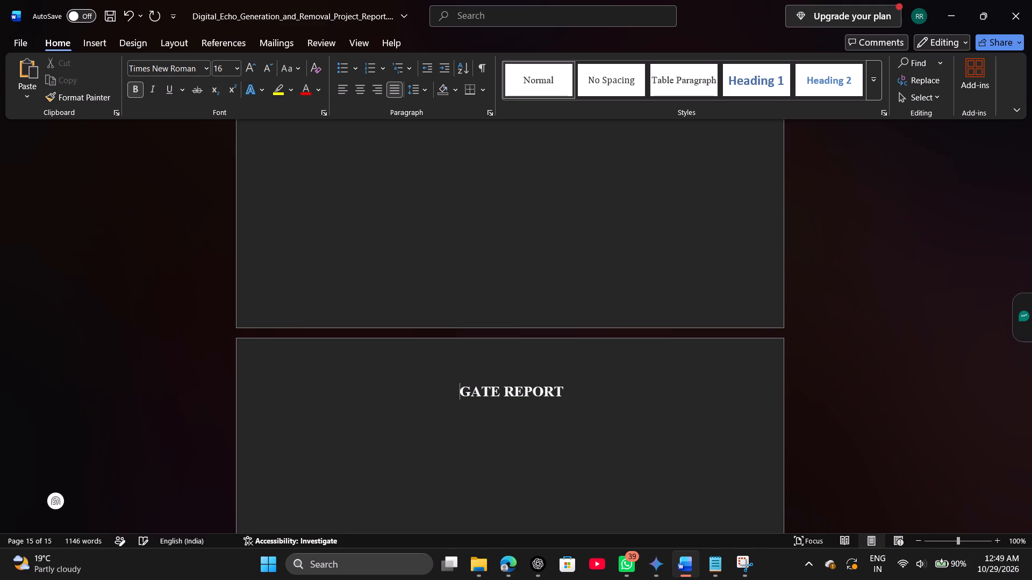
Paste the gate table image on a new line under the GATE REPORT heading and add a line below it.
click(601, 393)
key(Return)
key(ctrl+v)
scroll(582, 404, down, 1)
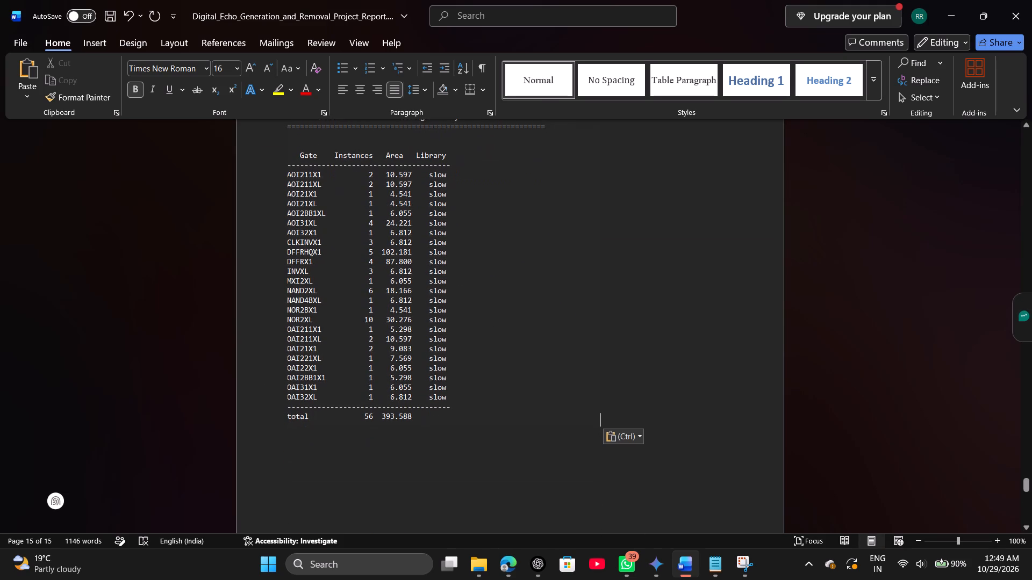
scroll(582, 404, down, 1)
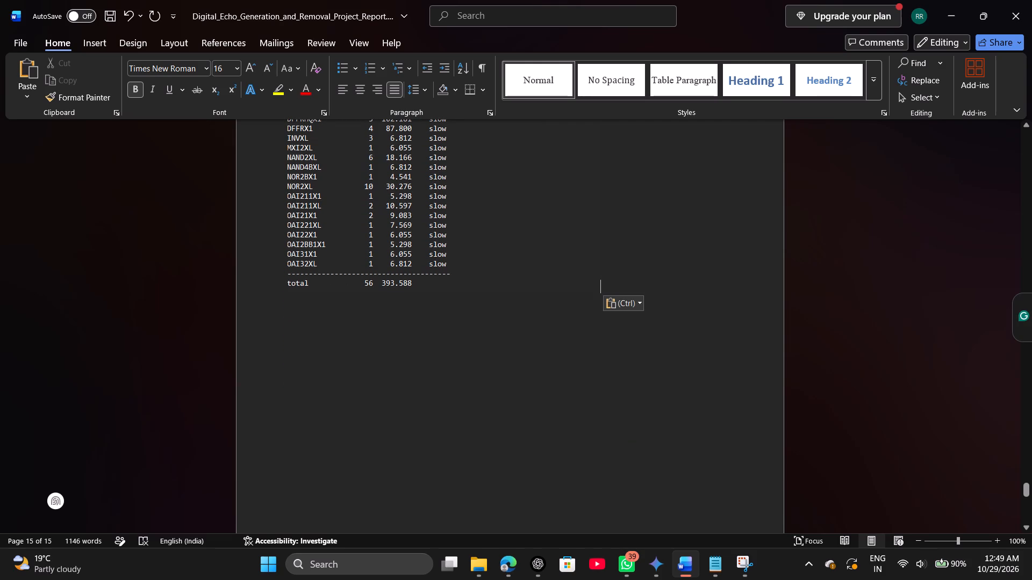
key(Return)
scroll(664, 423, up, 1)
scroll(664, 423, down, 1)
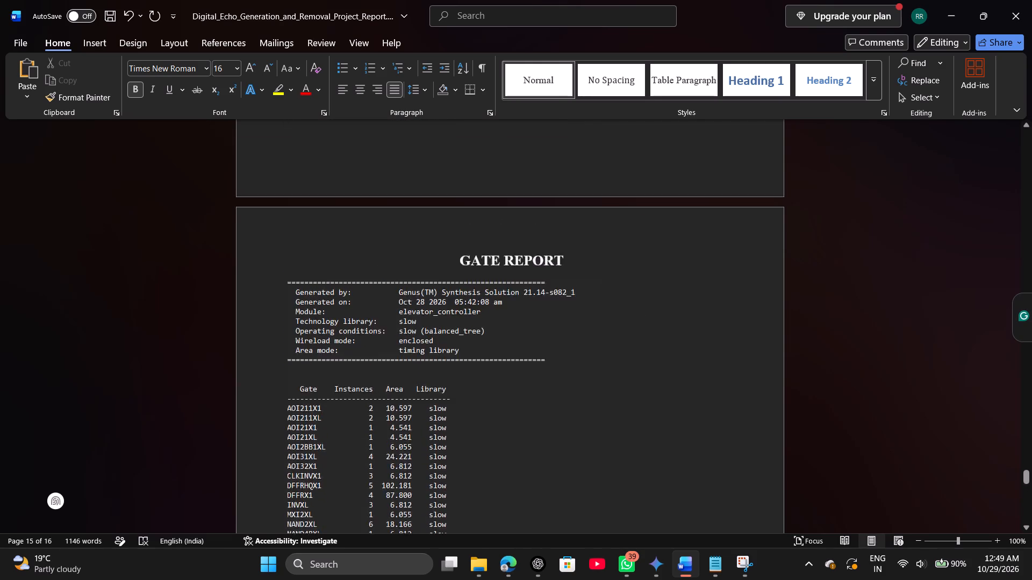
scroll(664, 423, down, 1)
Switch to elevator_gate.rep in Notepad, snip its Type table from the column headings to the total row, and copy the image.
click(702, 561)
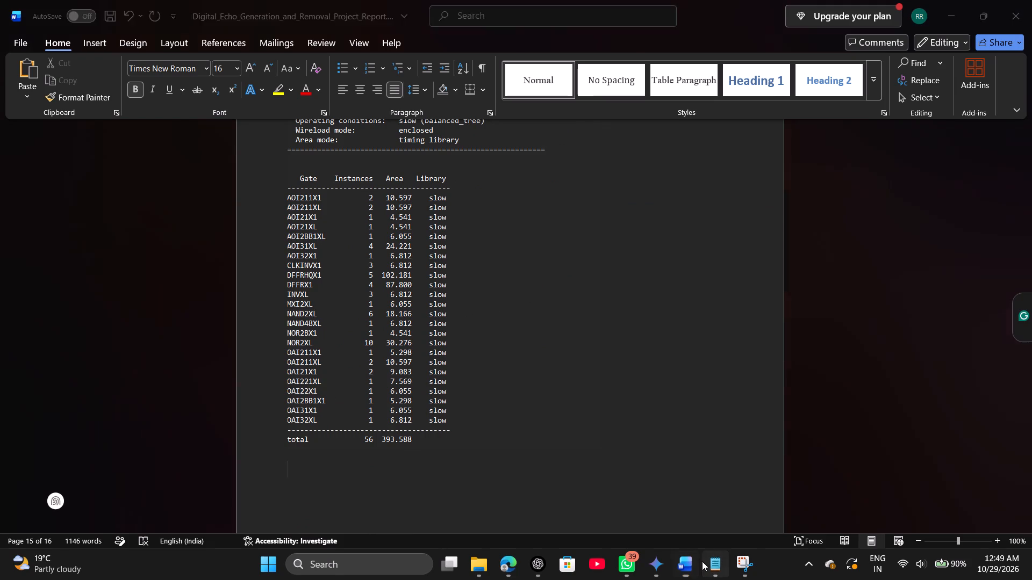
scroll(470, 430, down, 1)
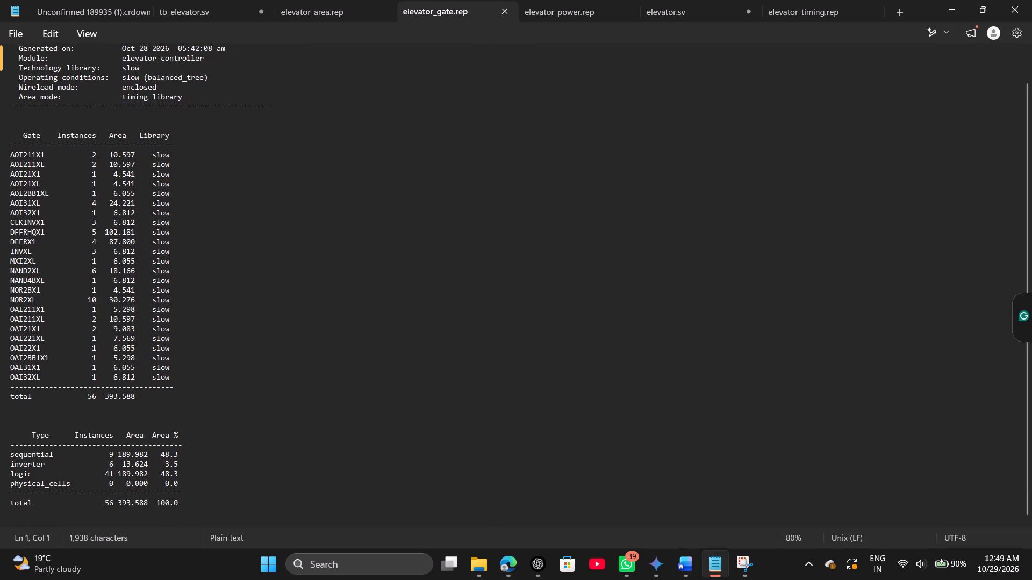
key(shift+super+s)
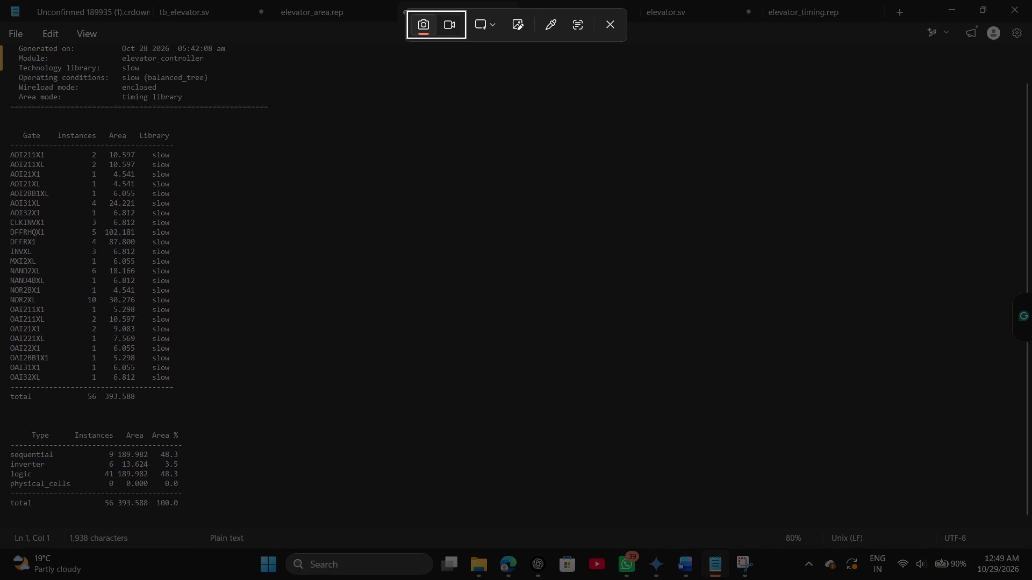
drag(3, 426, 70, 444)
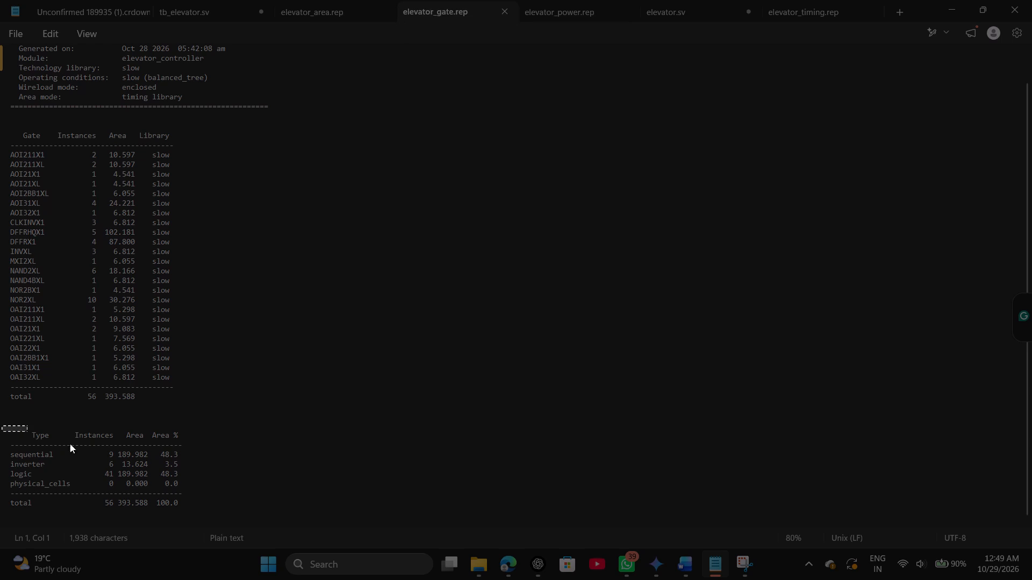
drag(70, 444, 205, 517)
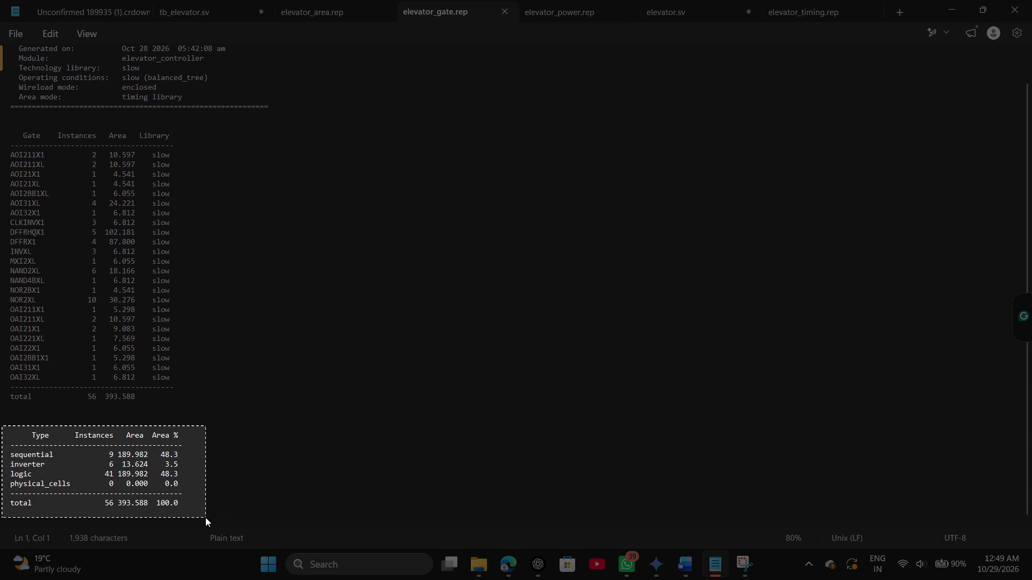
drag(205, 517, 199, 516)
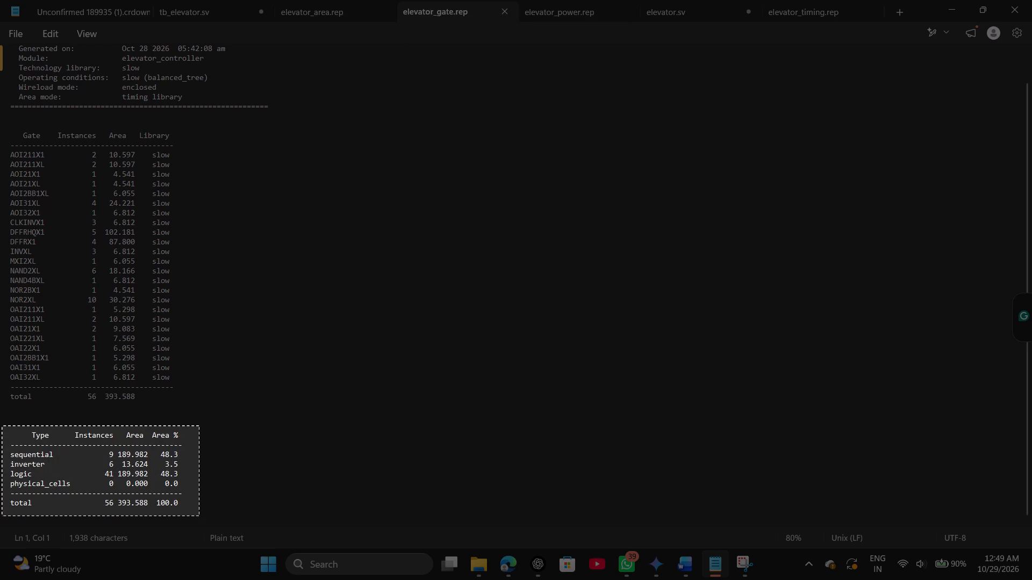
click(848, 385)
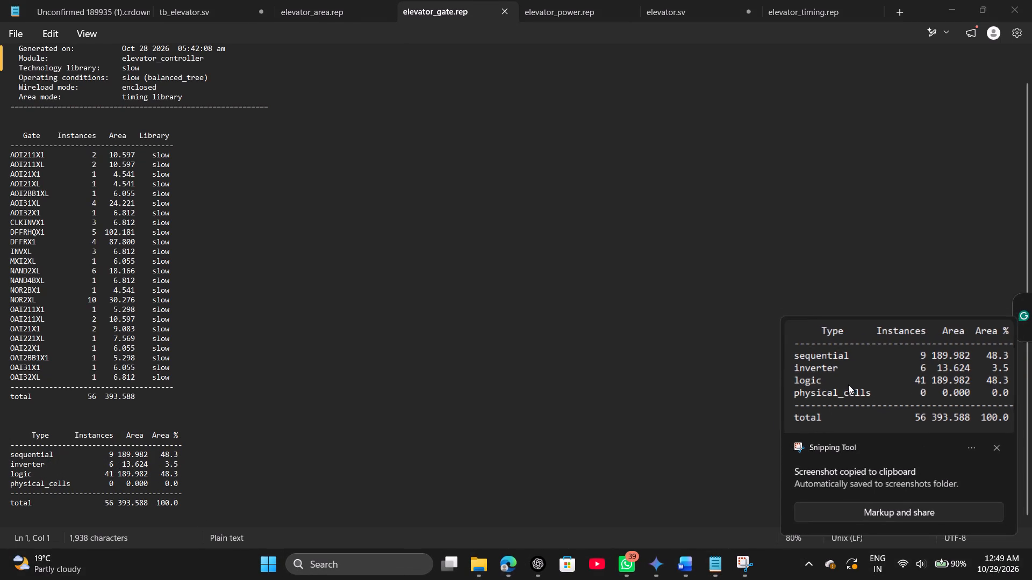
key(ctrl+c)
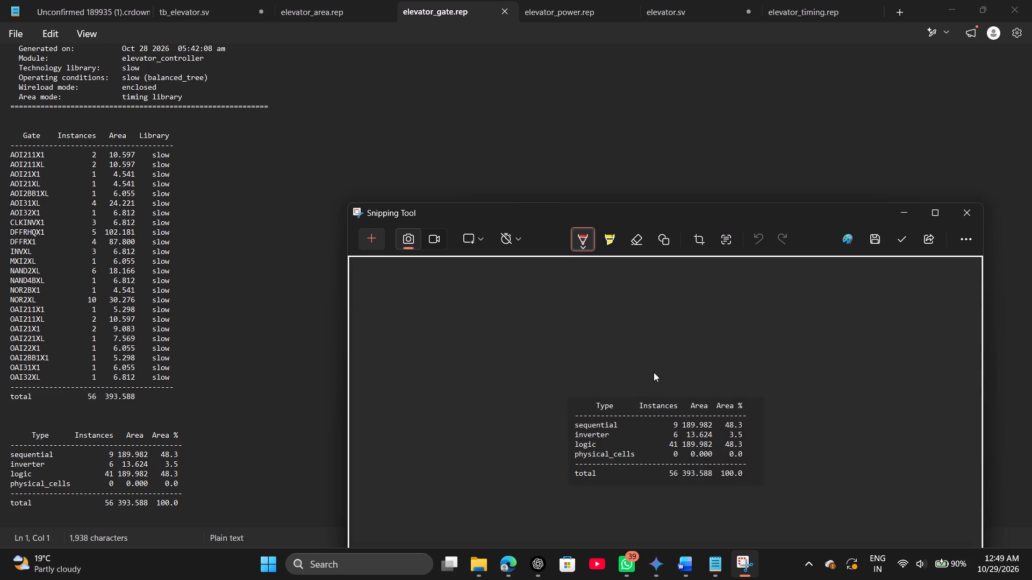
Return to the Word report, paste the Type table image below the gate table image, and close up the gap between them.
click(724, 571)
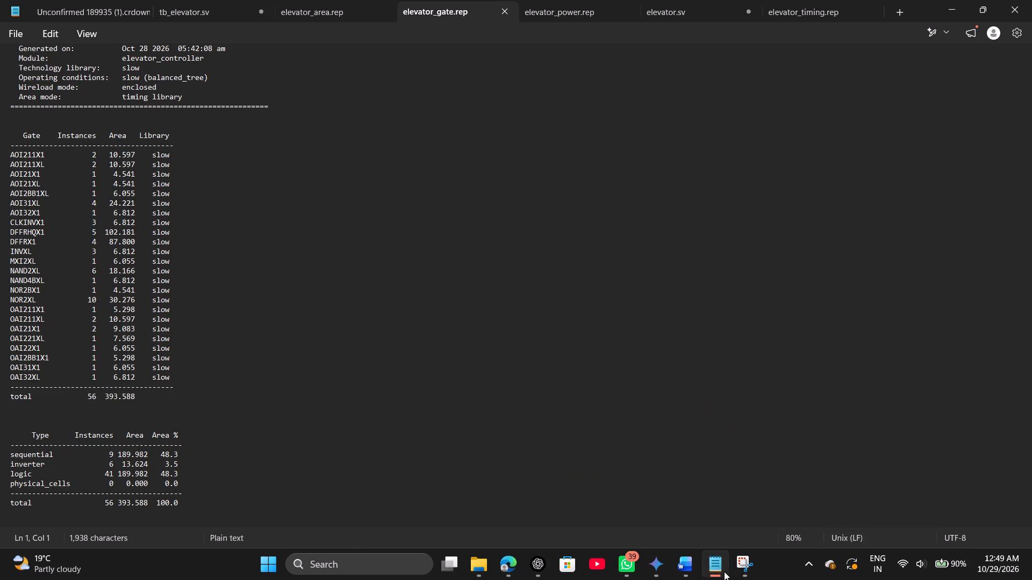
click(700, 567)
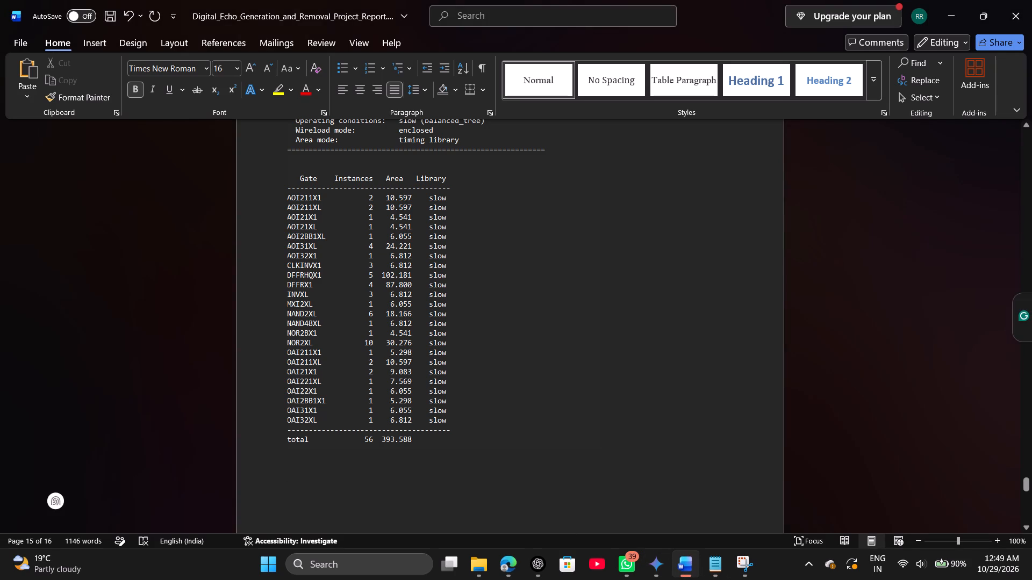
key(ctrl+v)
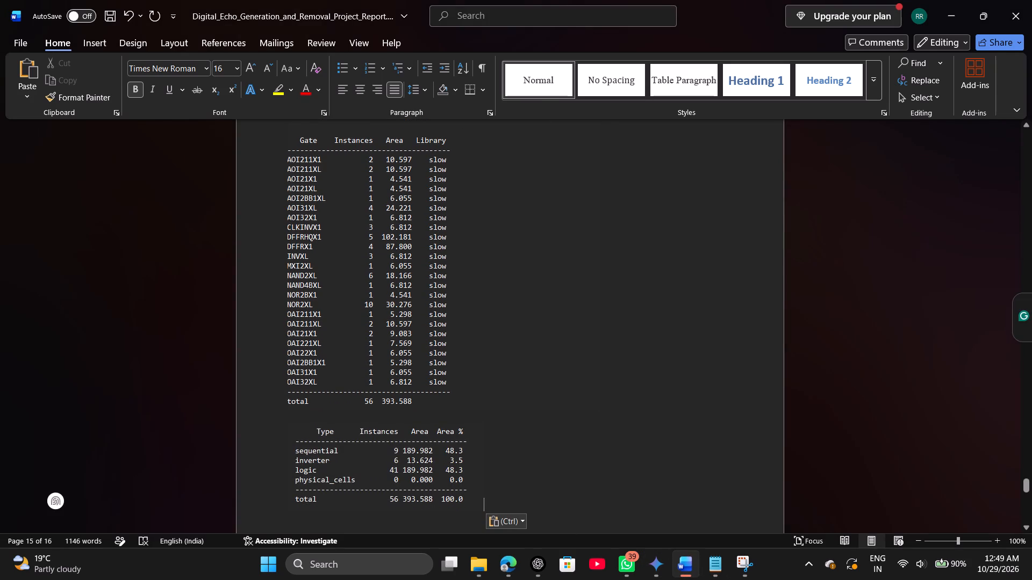
click(284, 438)
key(BackSpace)
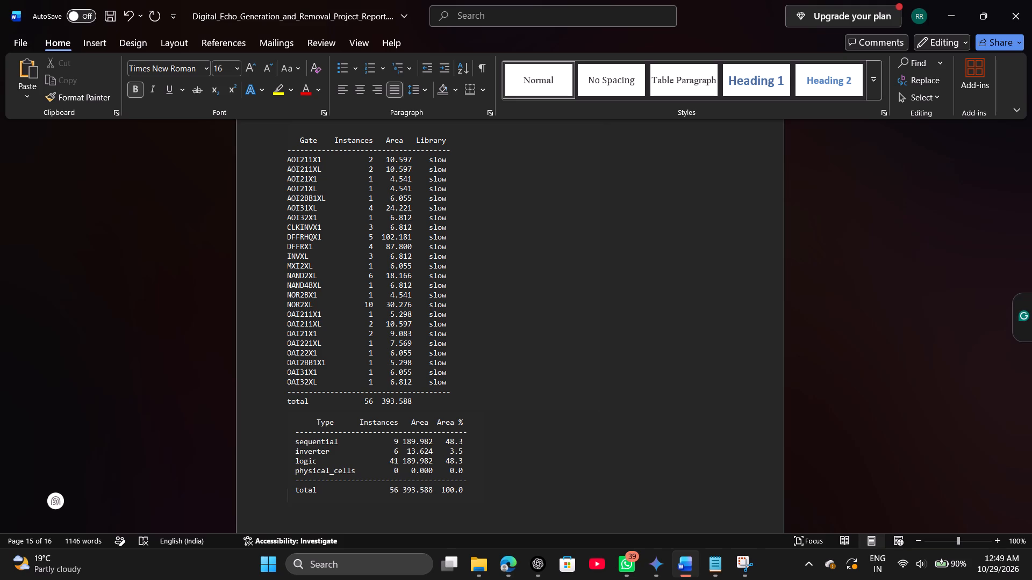
Indent the gate table image under the GATE REPORT heading by three spaces to bring it closer in line with the Type table.
click(278, 333)
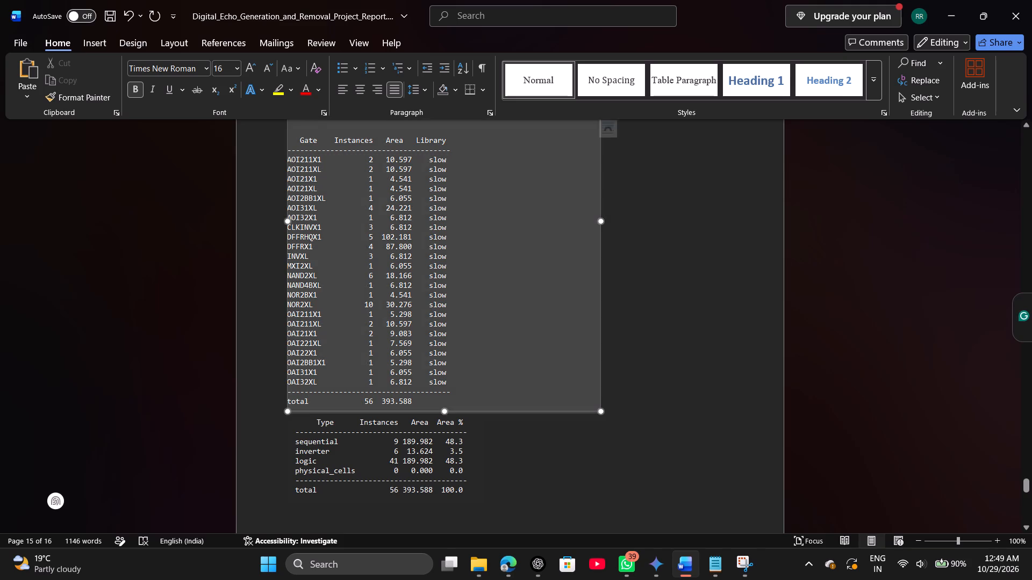
scroll(279, 290, up, 2)
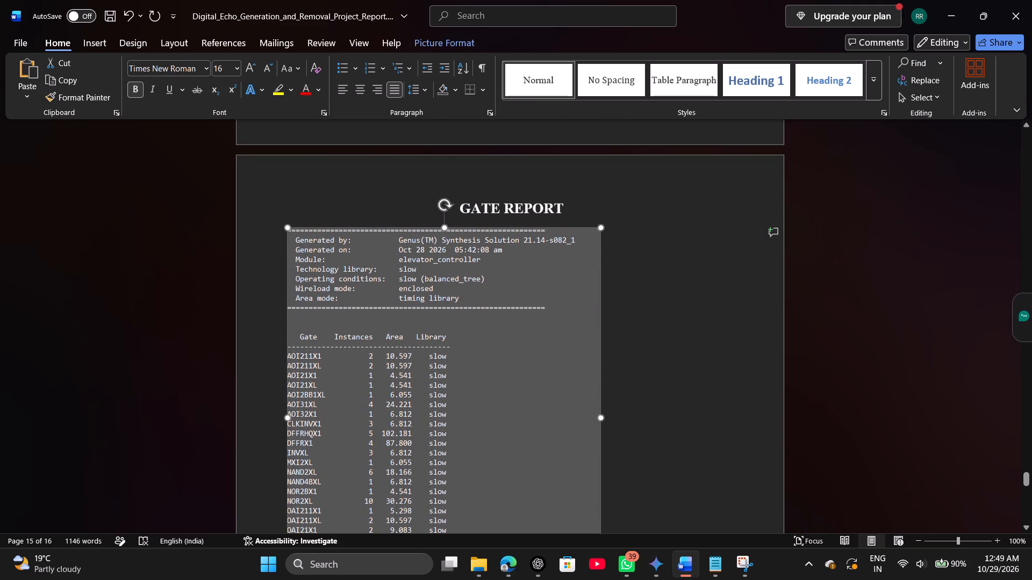
click(282, 194)
click(282, 231)
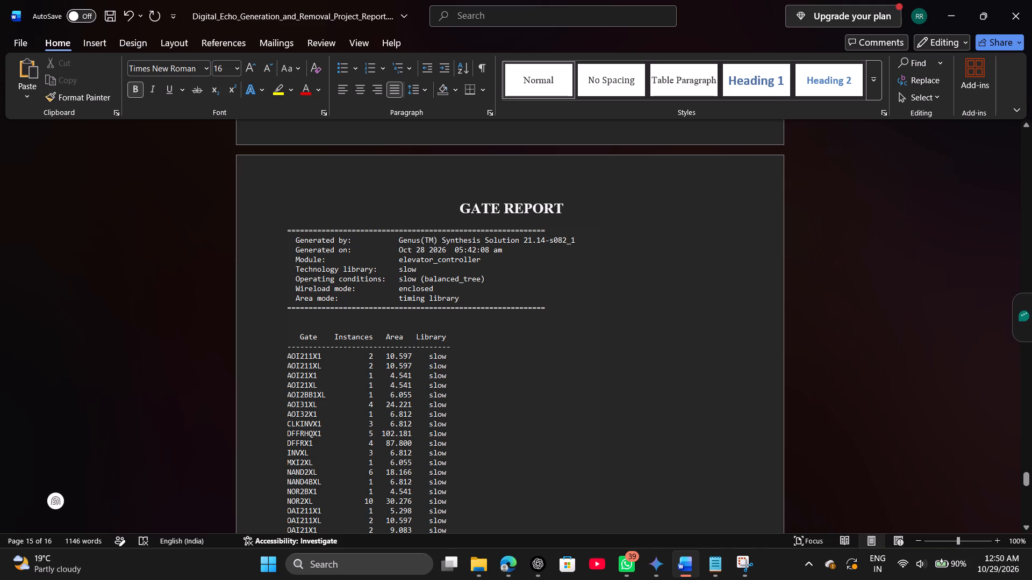
key(space)
scroll(282, 231, down, 1)
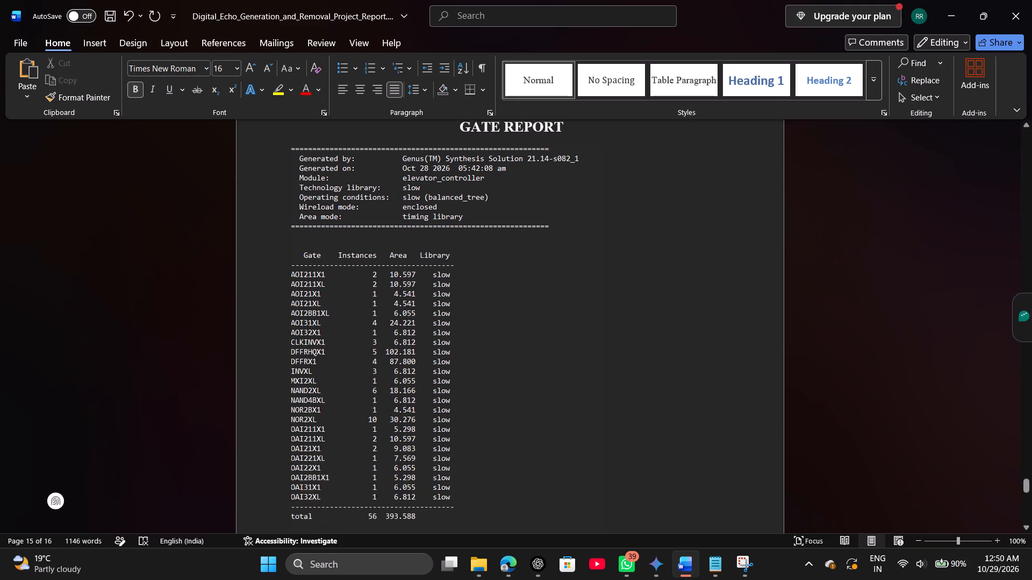
scroll(282, 231, down, 1)
scroll(282, 231, up, 2)
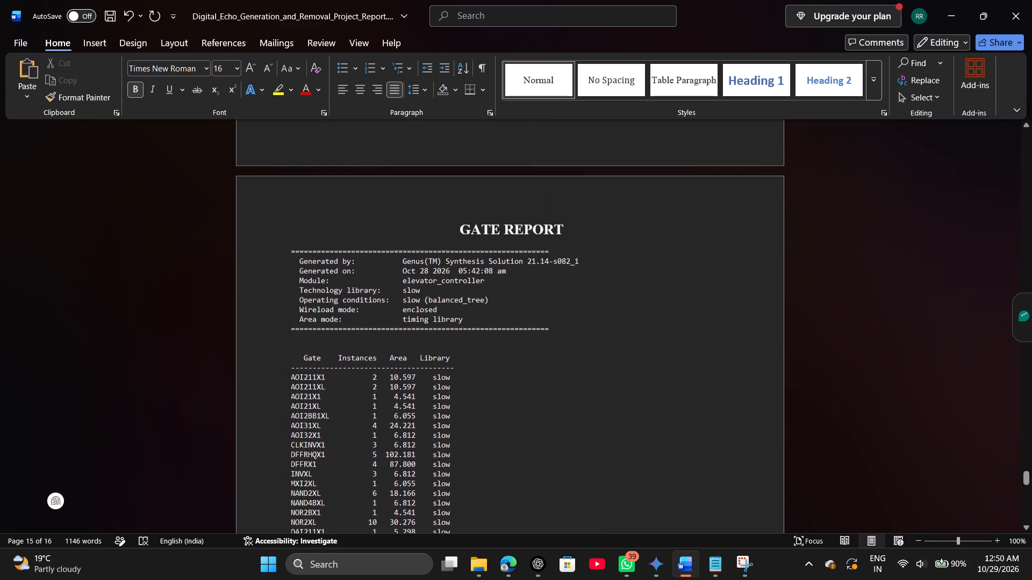
key(space)
key(space)
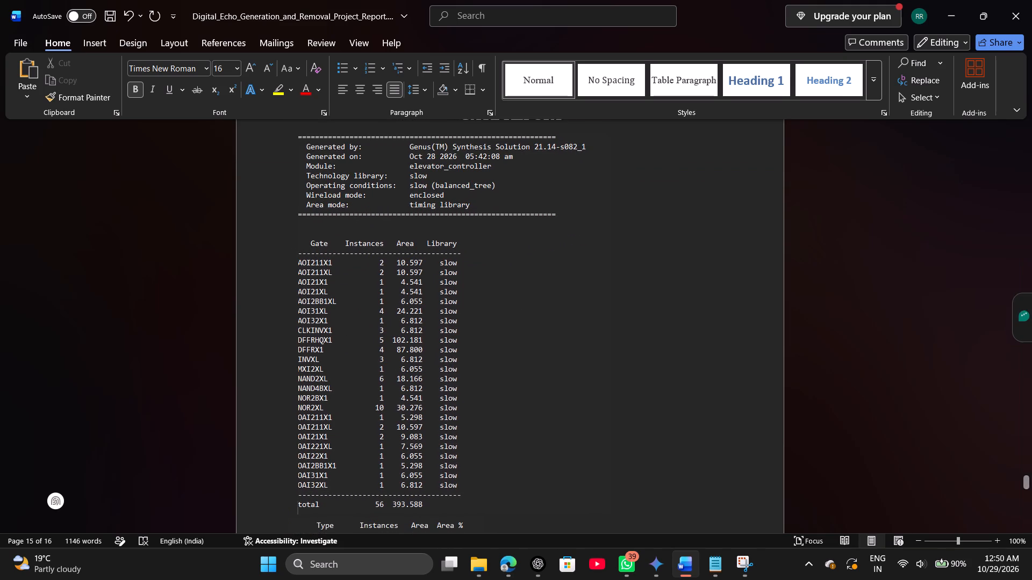
scroll(282, 231, down, 1)
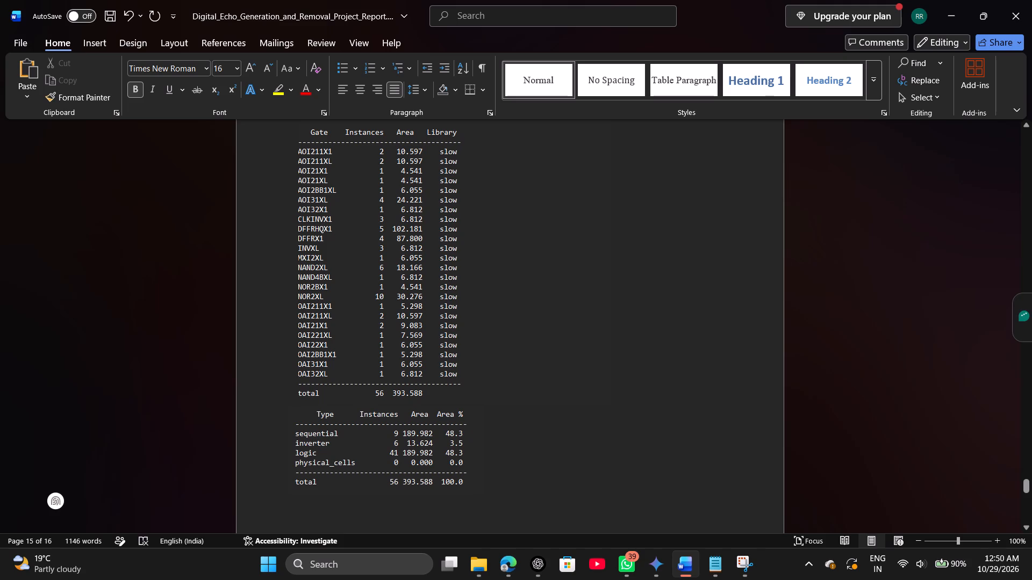
click(556, 197)
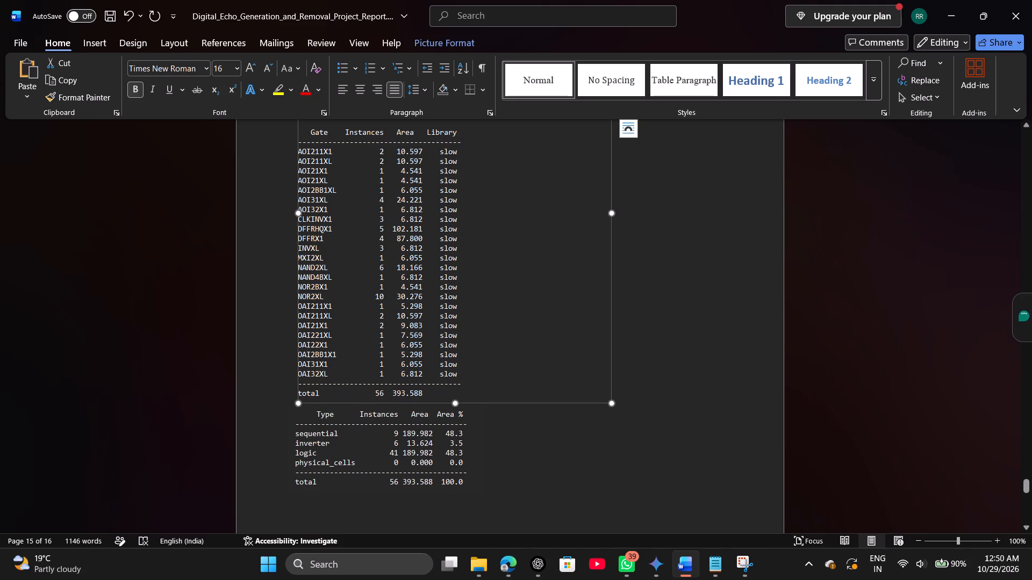
click(799, 243)
Review the power, timing and gate report pages of the Word report to check the pasted synthesis results.
scroll(799, 243, up, 2)
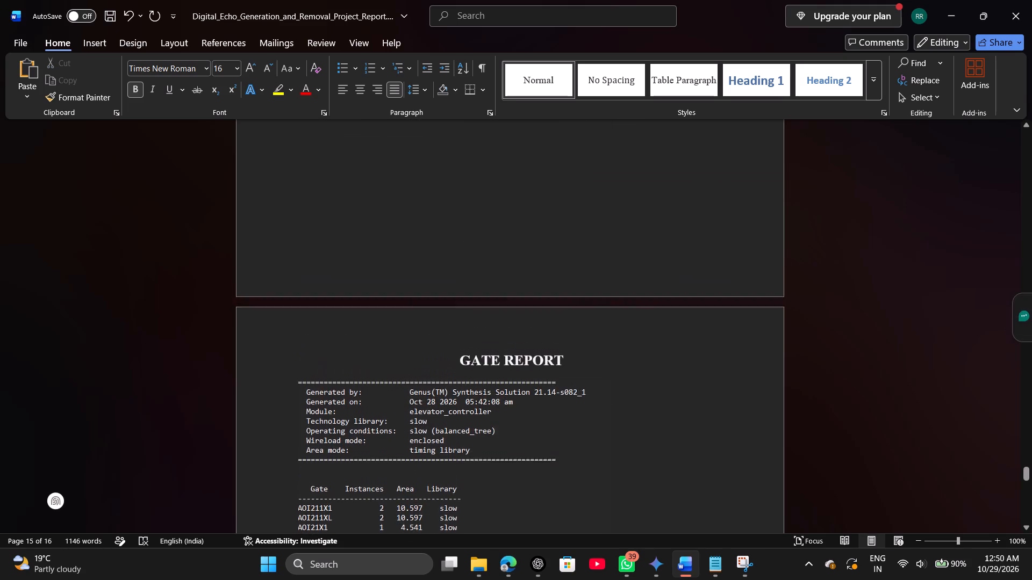
scroll(681, 277, up, 4)
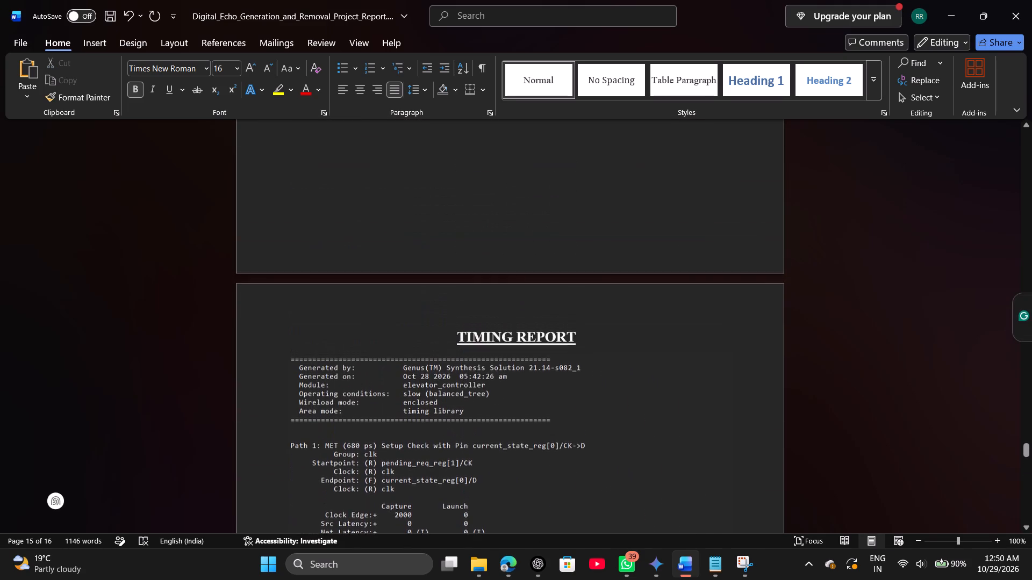
scroll(681, 277, down, 2)
scroll(681, 277, up, 3)
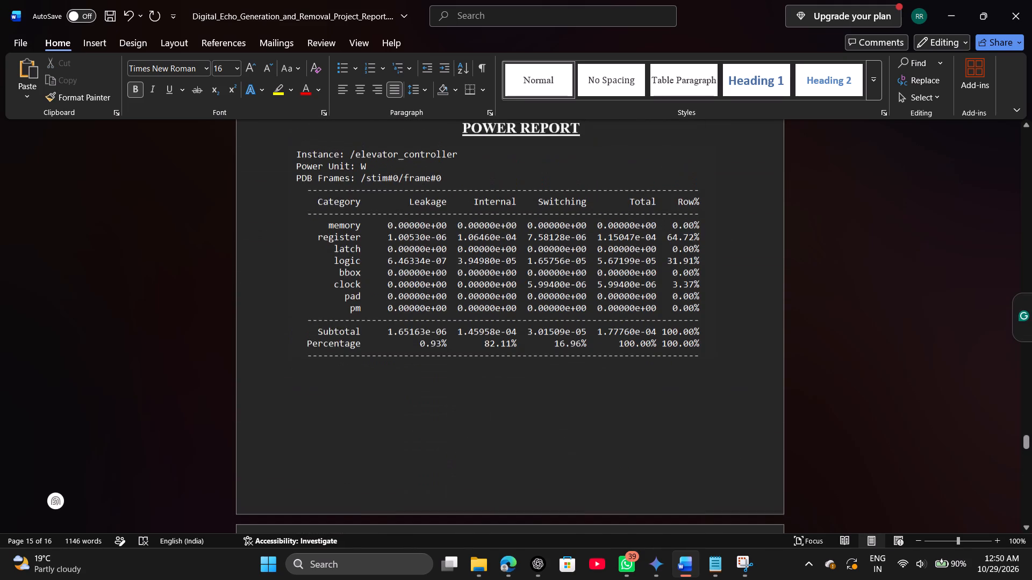
scroll(681, 277, up, 1)
scroll(681, 277, down, 3)
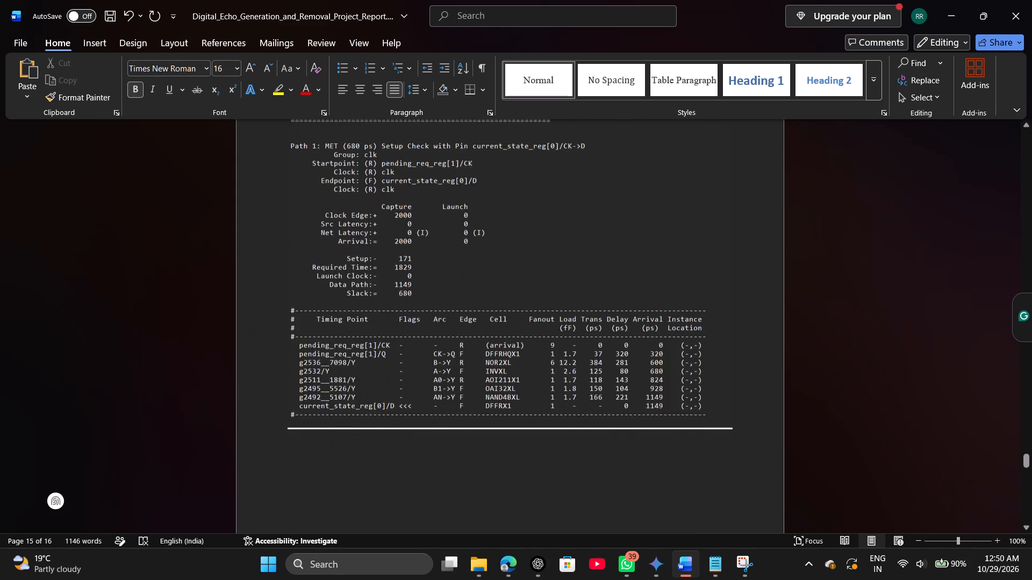
scroll(681, 277, down, 6)
Add five line breaks after the Type table image so that the text continues on a new page.
click(543, 281)
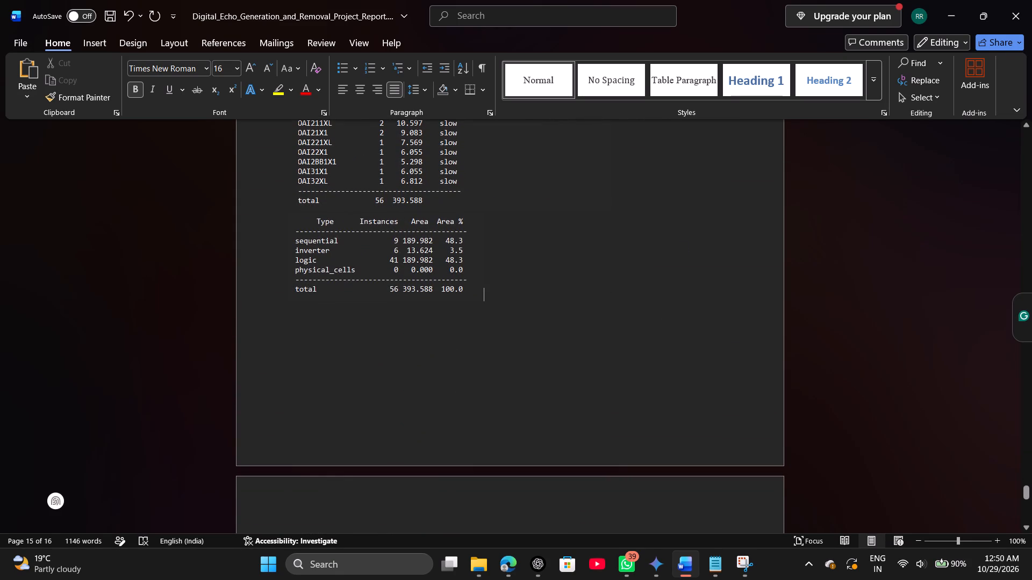
key(Return)
key(Return)
key(Return)
key(Return)
key(Return)
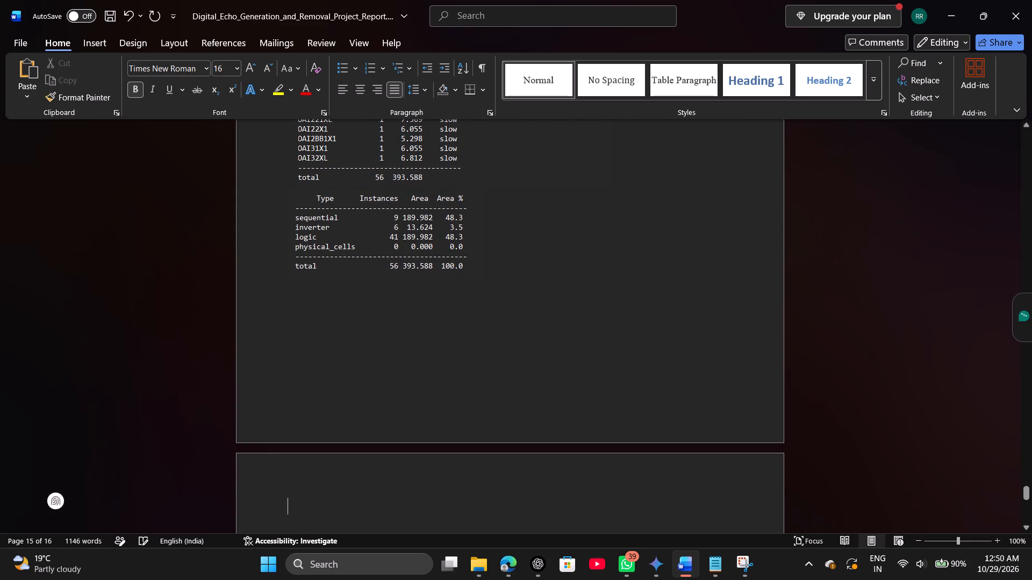
Switch to the PBL assignment mail in Edge and copy the seventh section name, "Results and Discussion".
click(509, 547)
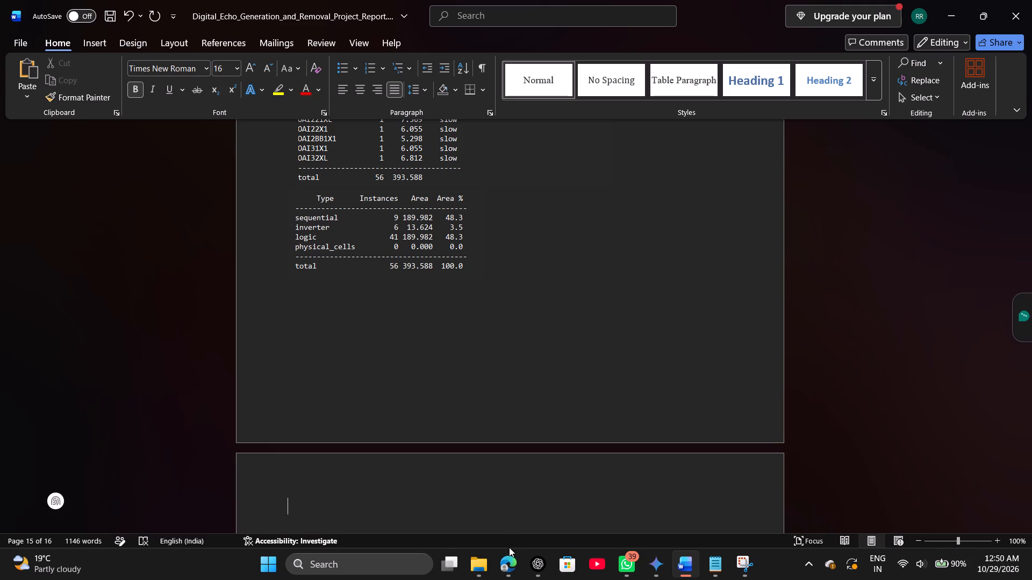
click(509, 559)
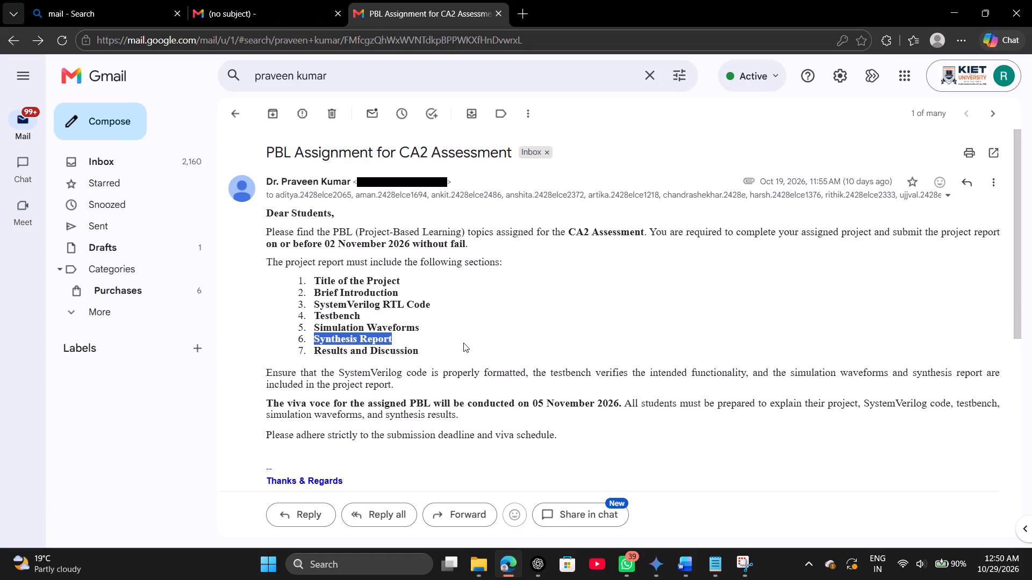
scroll(463, 343, down, 1)
click(425, 308)
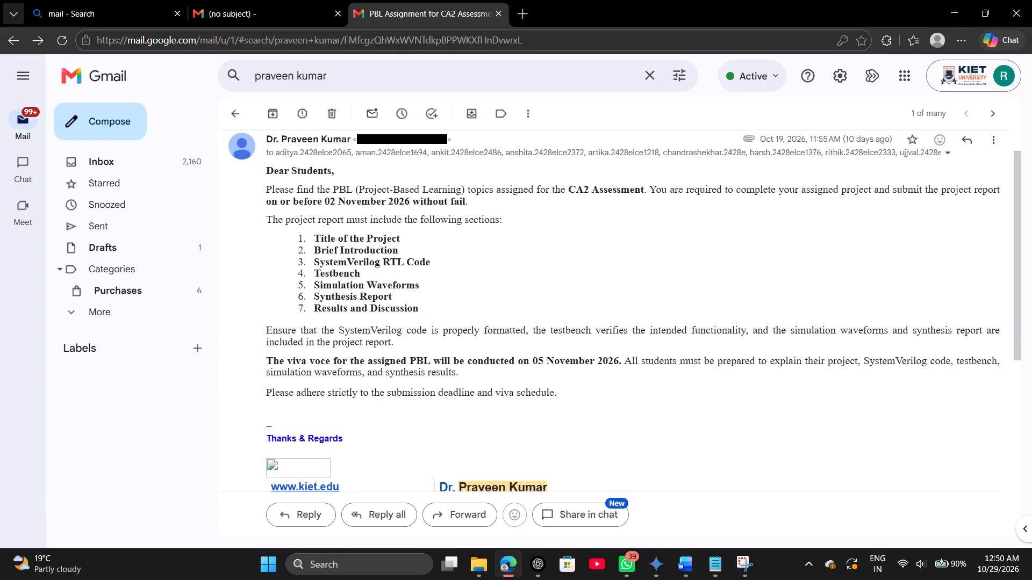
drag(311, 309, 420, 308)
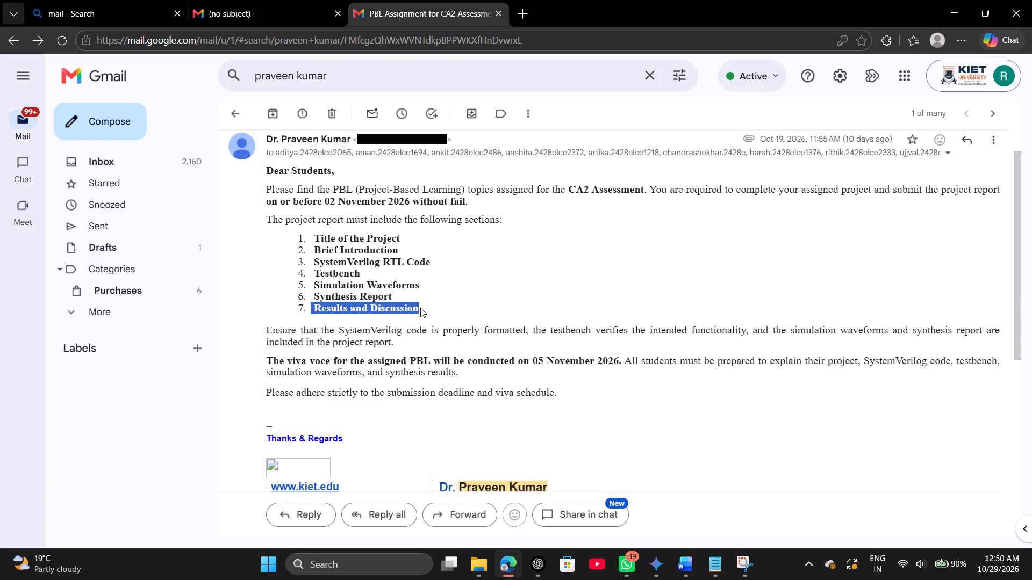
drag(420, 308, 424, 309)
key(ctrl+c)
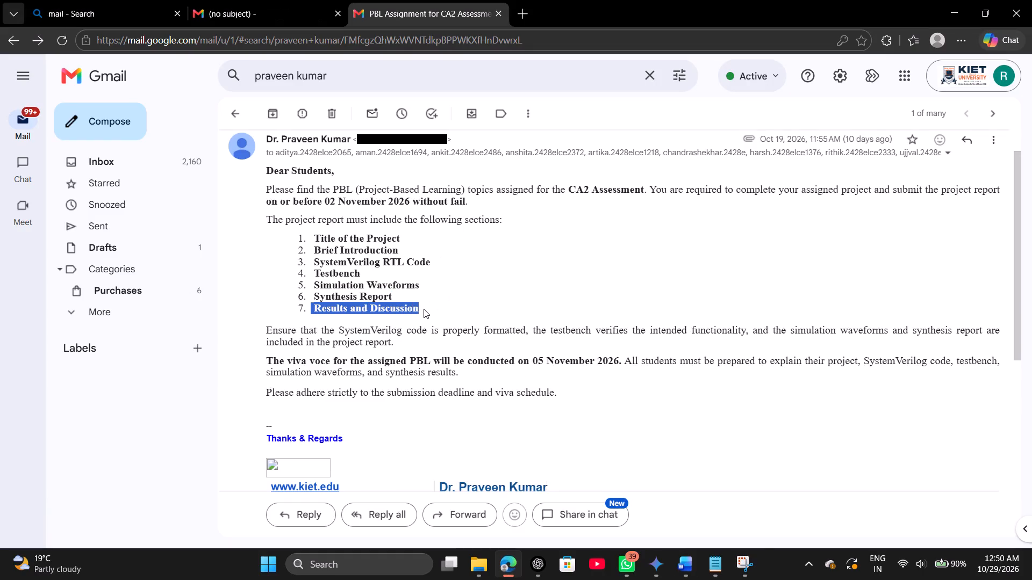
Return to the Word report, paste "Results and Discussion" as the heading of the new page, and underline it.
click(695, 575)
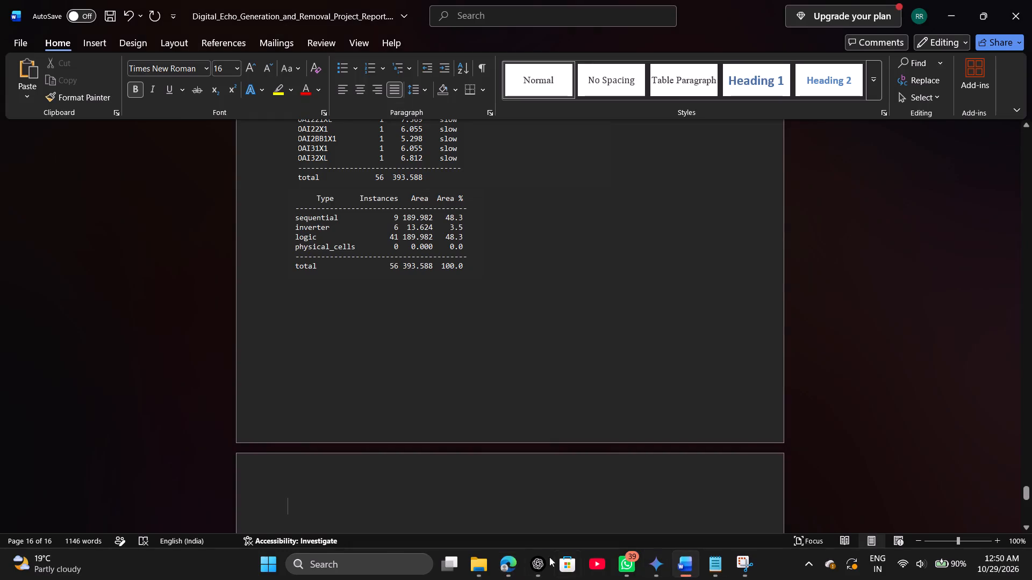
key(ctrl+v)
scroll(540, 532, down, 1)
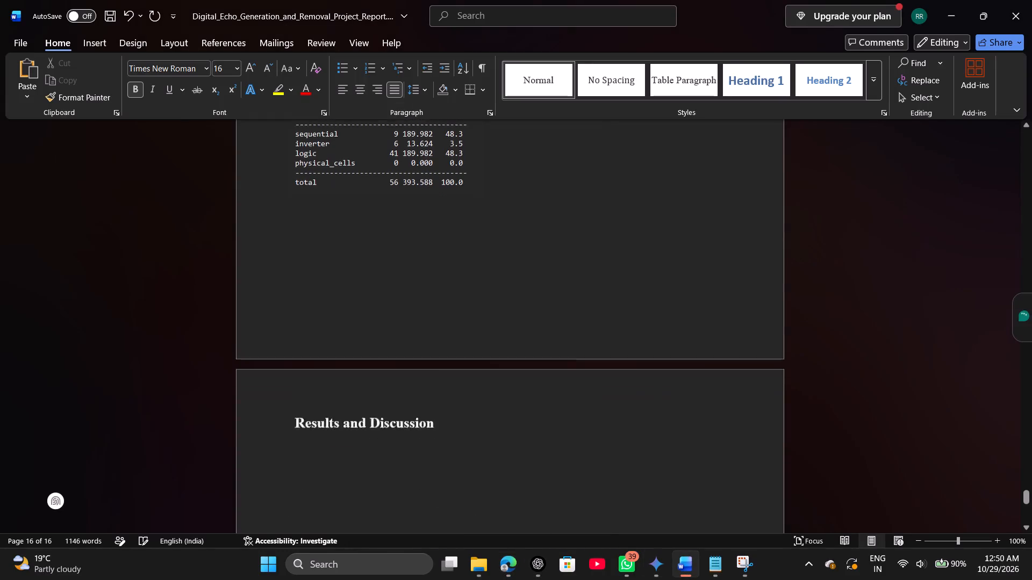
scroll(540, 532, down, 1)
drag(447, 378, 306, 382)
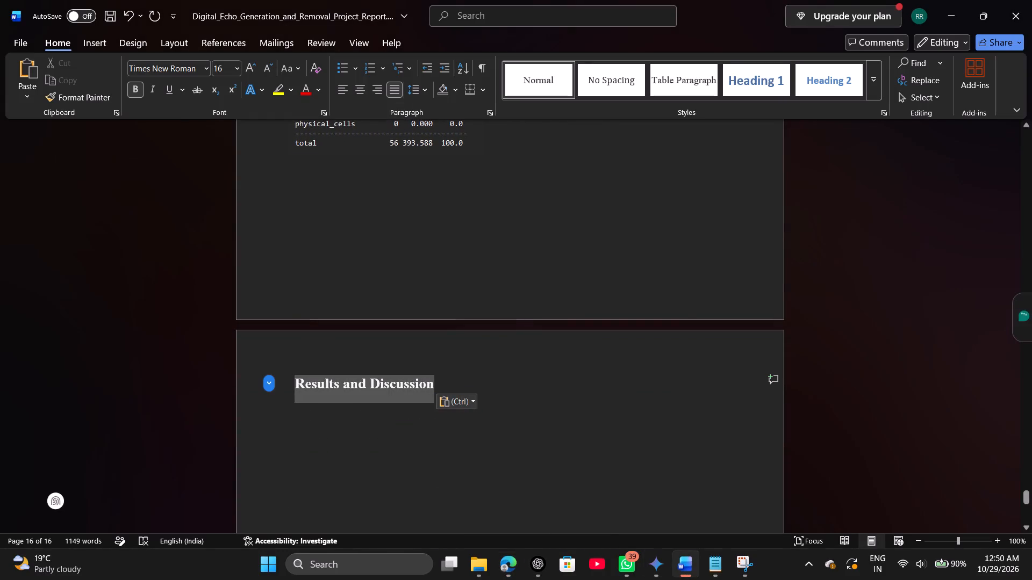
drag(306, 382, 305, 382)
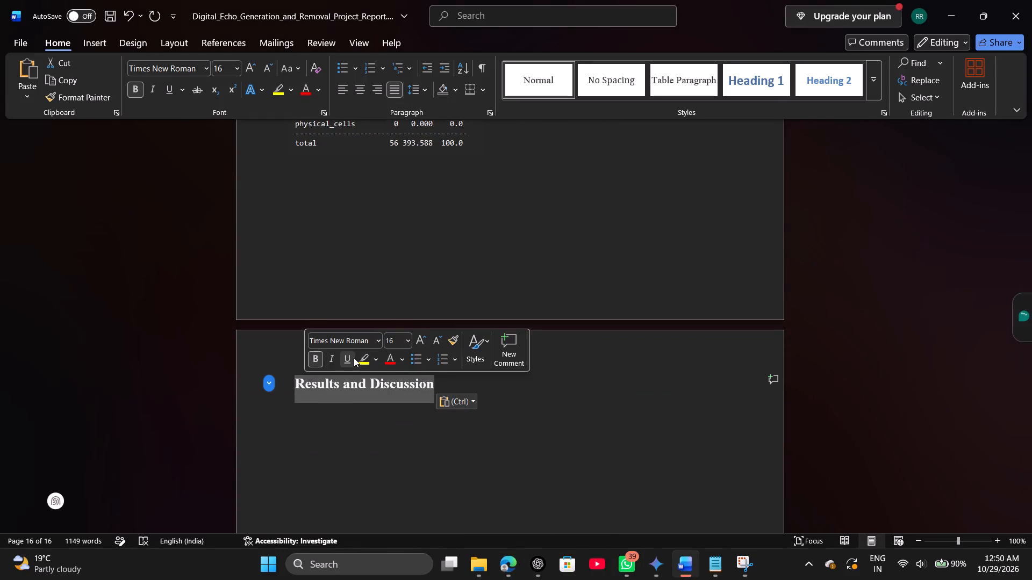
click(354, 358)
click(466, 403)
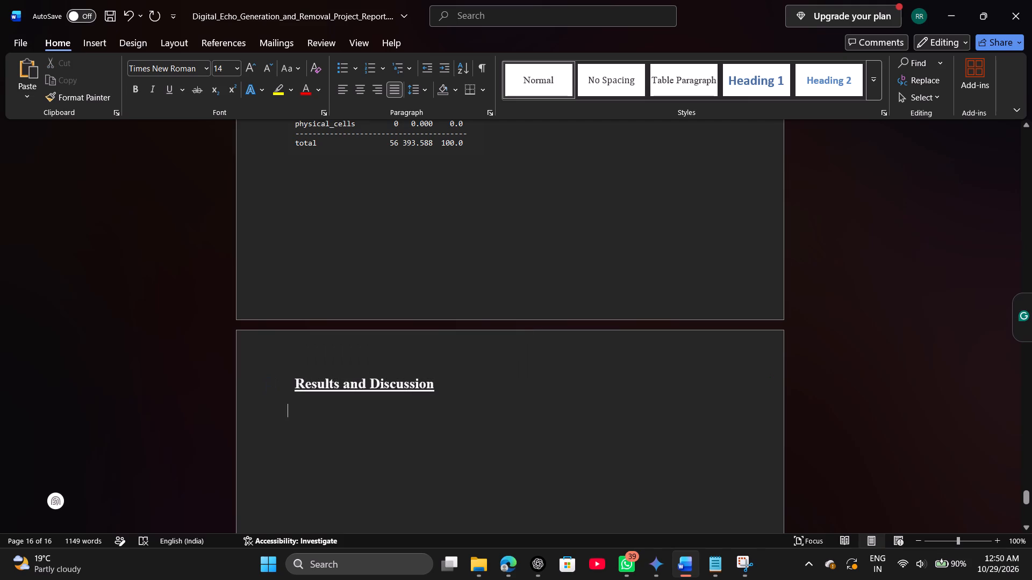
Add a new line below the Results and Discussion heading and switch to the browser to find the section's text.
click(457, 389)
key(Return)
click(540, 560)
scroll(565, 354, down, 1)
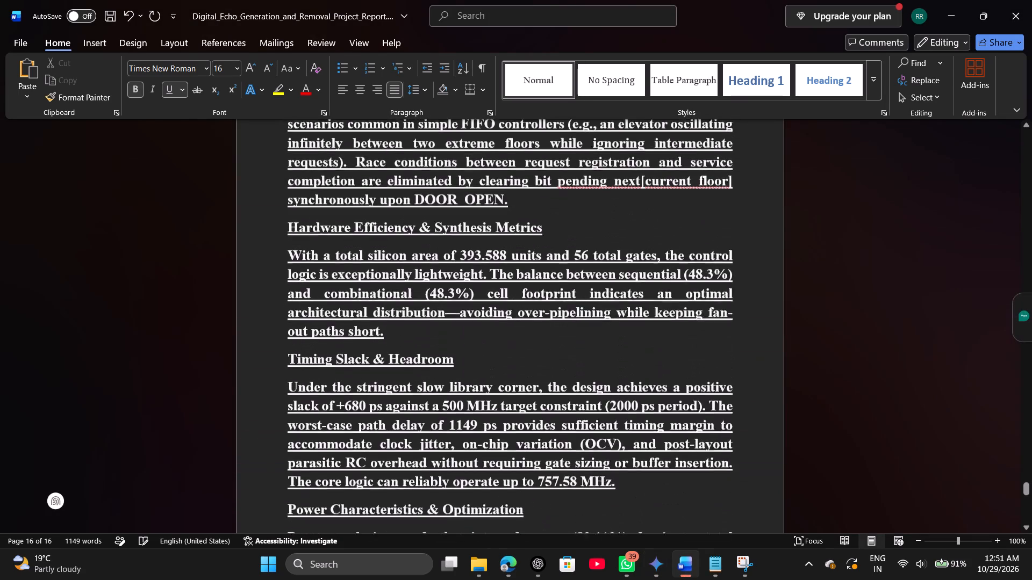
scroll(658, 385, up, 1)
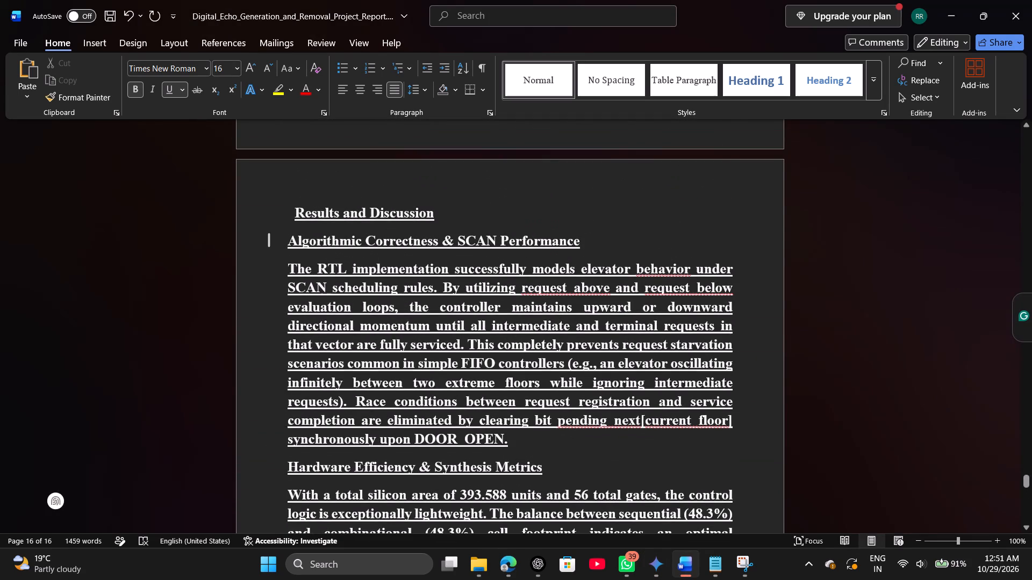
Set the pasted text from Algorithmic Correctness through the Conclusion to size 10 and remove its underline and bold.
drag(289, 237, 646, 572)
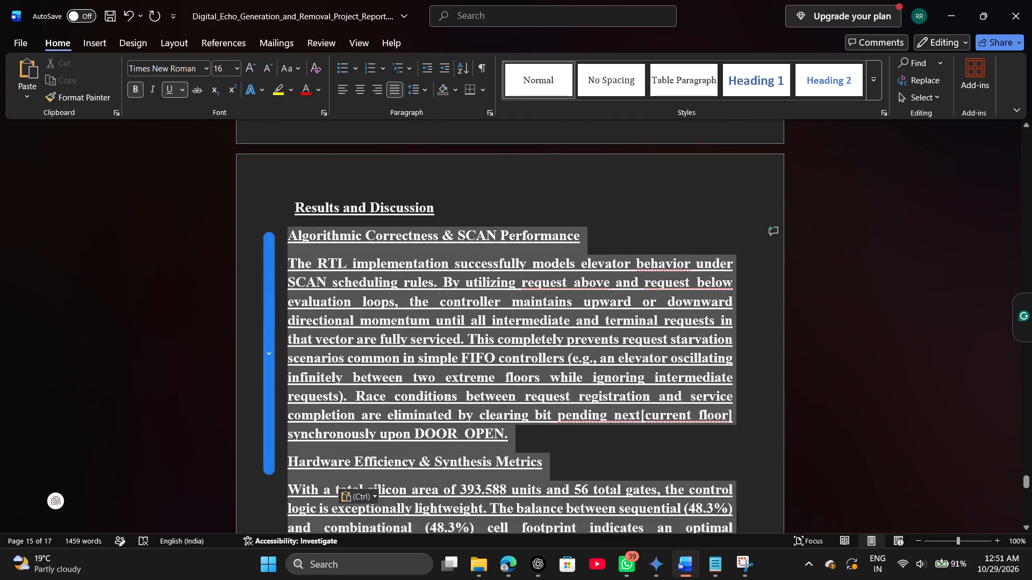
drag(646, 572, 359, 311)
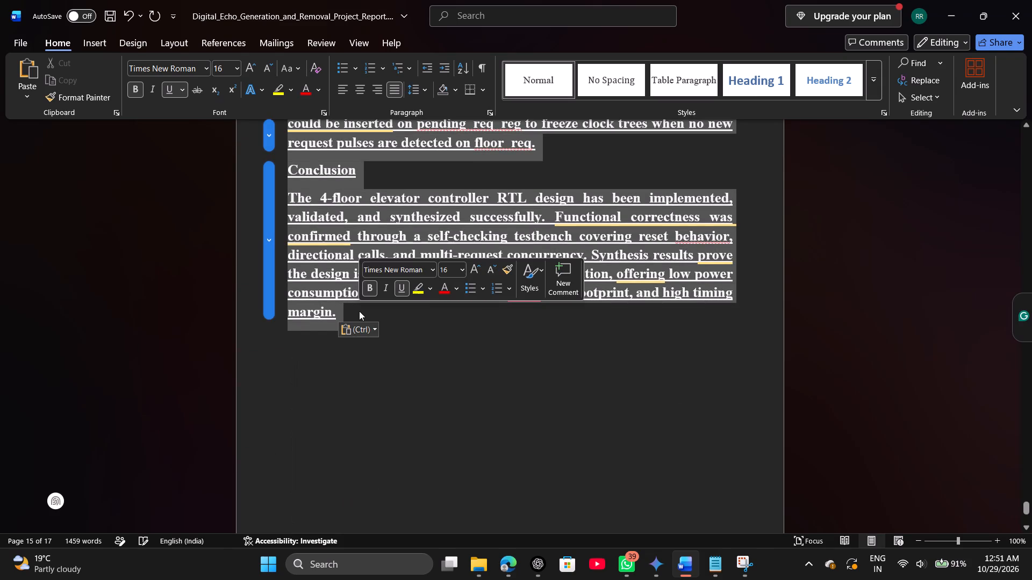
click(460, 274)
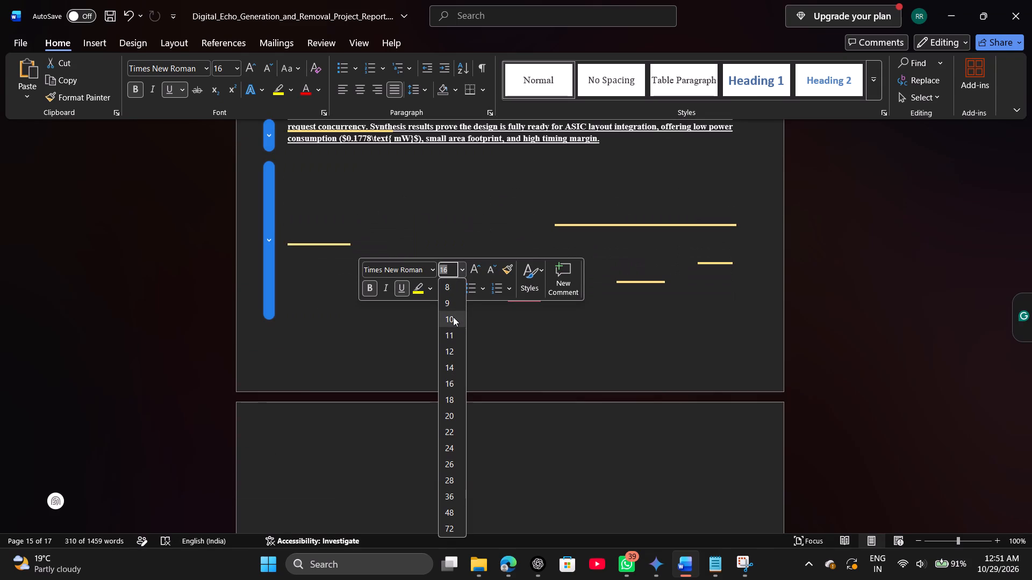
click(453, 317)
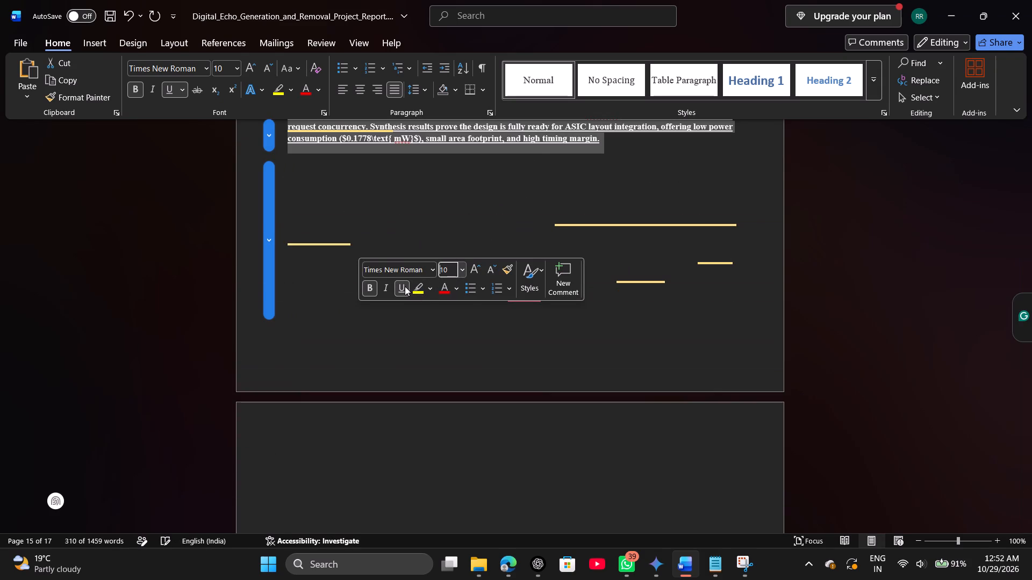
click(405, 286)
click(372, 287)
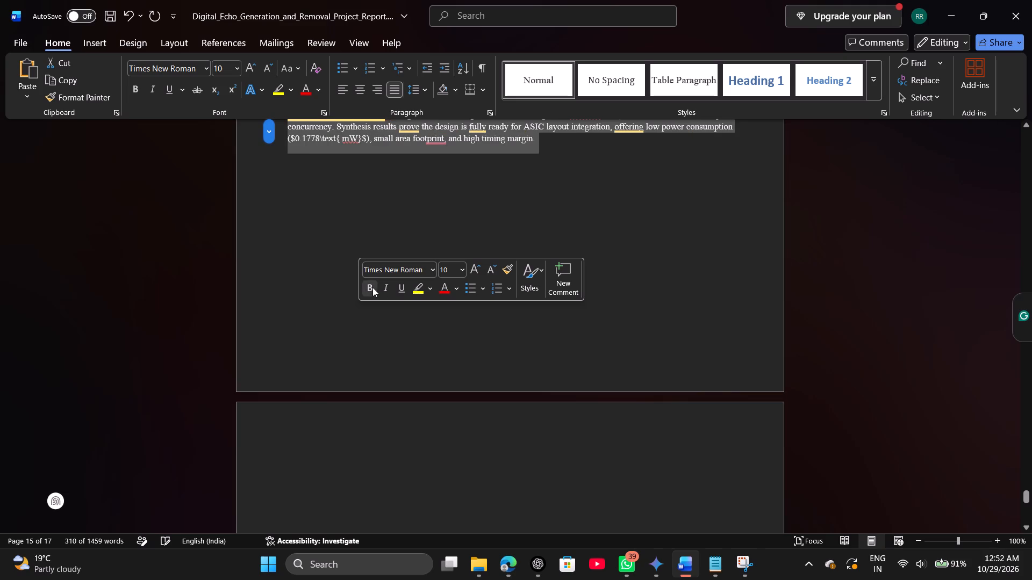
click(444, 226)
Set the font size of the text from Algorithmic Correctness to the end of the Conclusion to 12.
scroll(444, 226, up, 2)
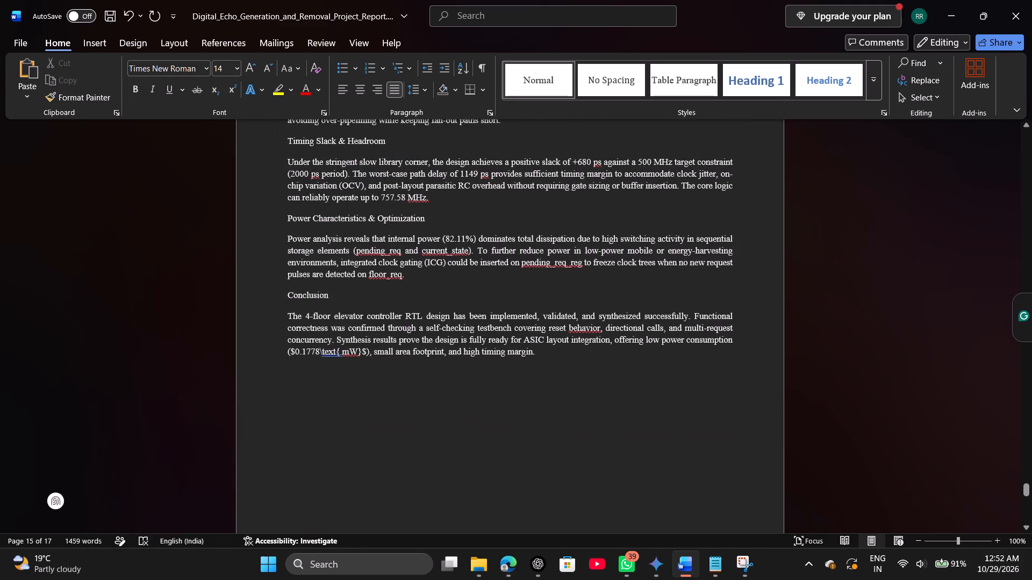
scroll(444, 226, up, 2)
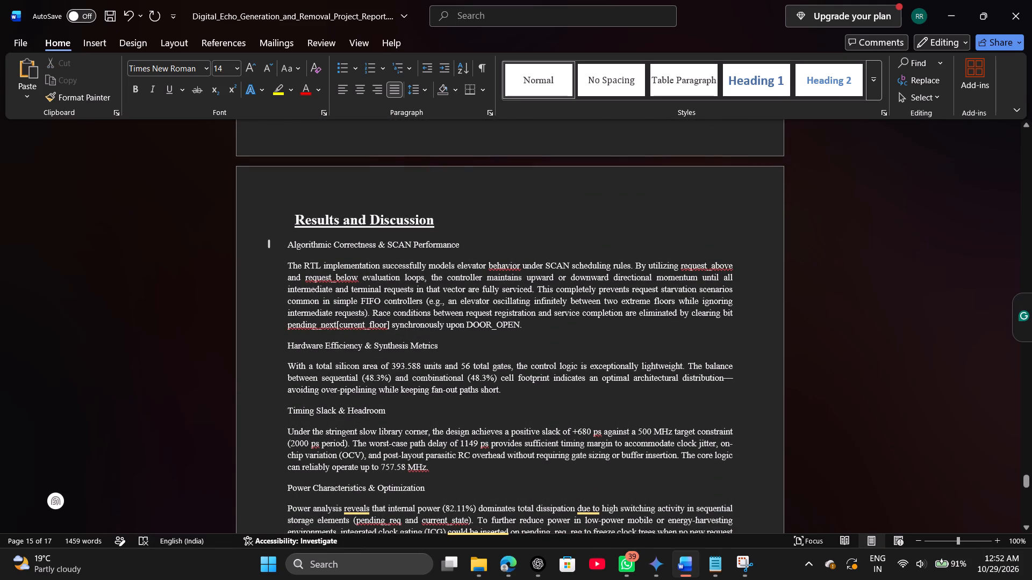
drag(290, 243, 562, 579)
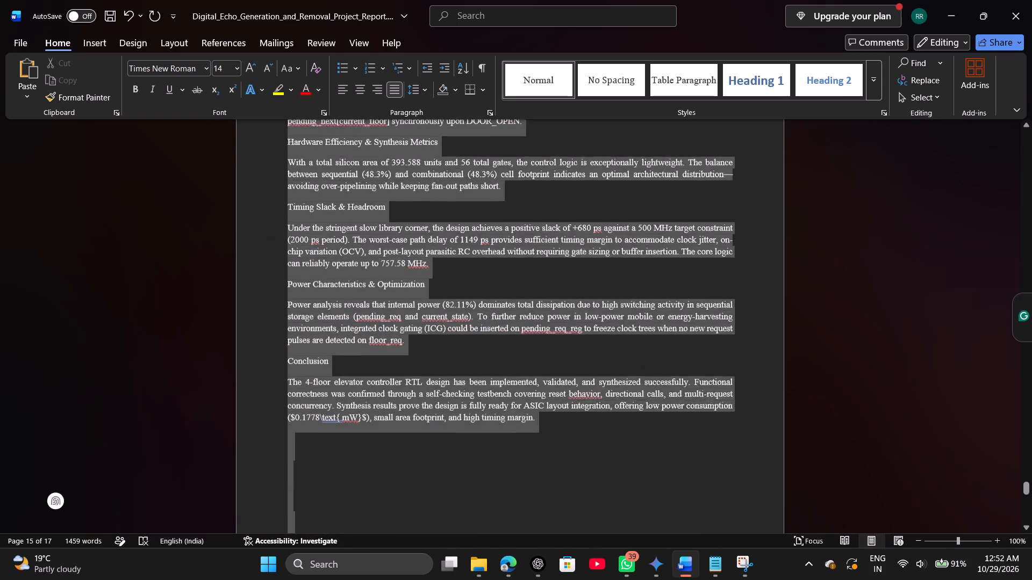
drag(562, 579, 514, 109)
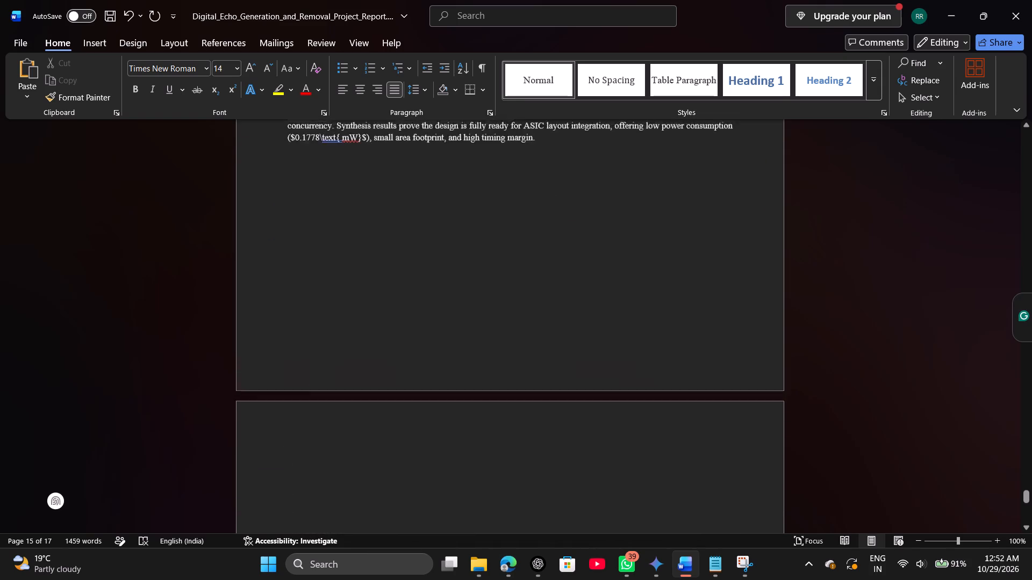
drag(514, 109, 533, 179)
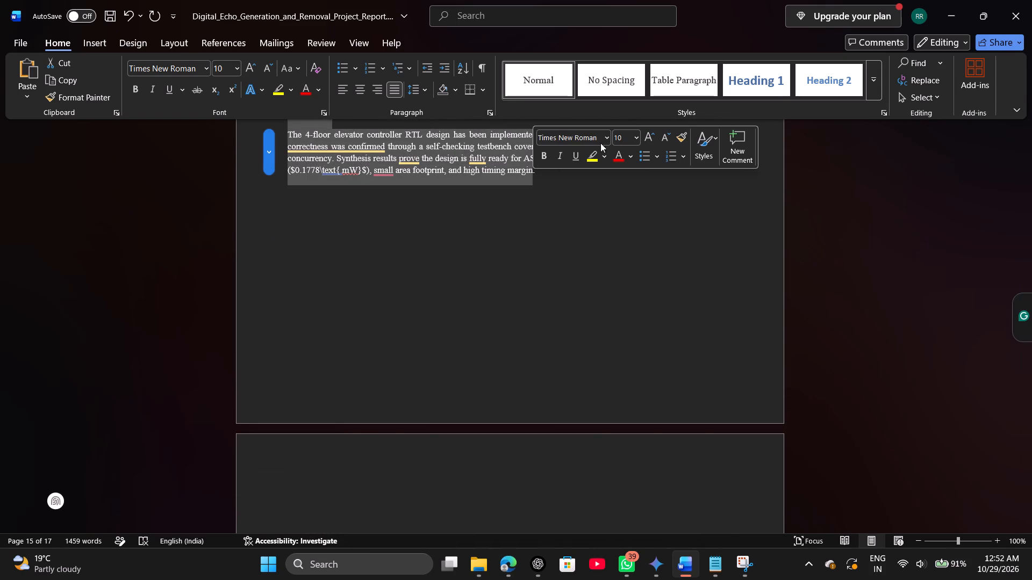
click(637, 138)
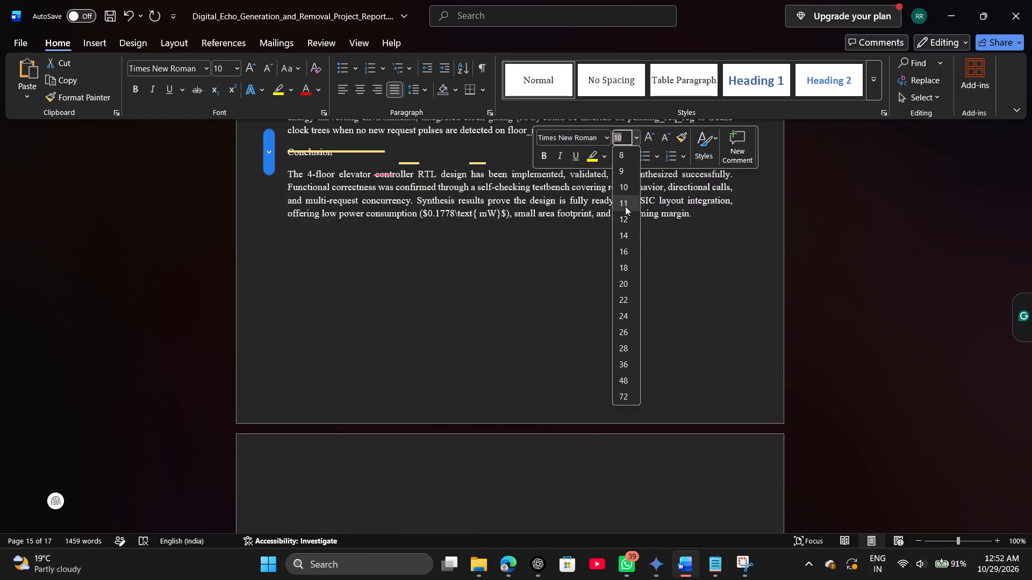
click(627, 213)
click(668, 182)
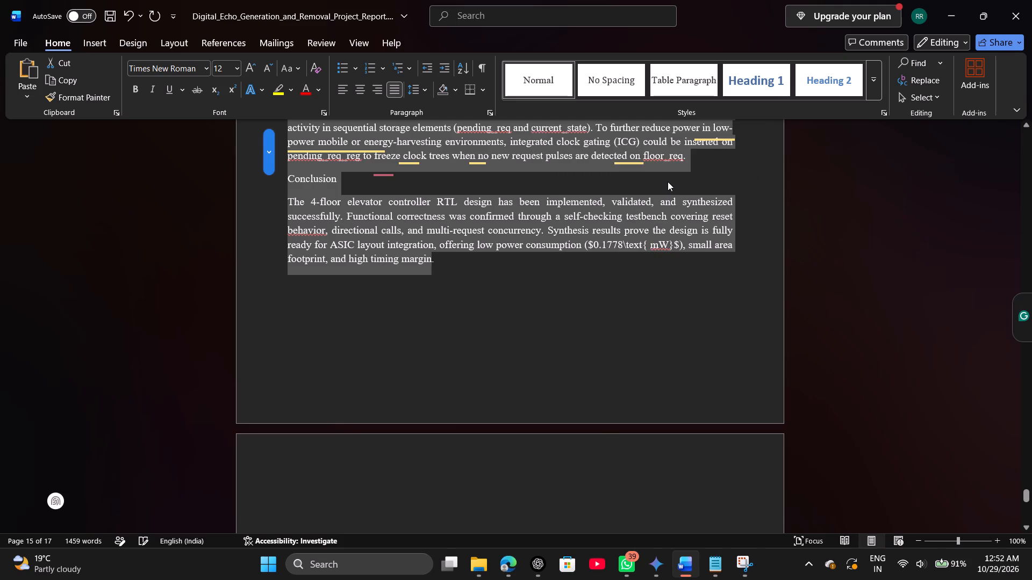
Make the Conclusion and Hardware Efficiency & Synthesis Metrics subheadings bold.
scroll(668, 182, up, 1)
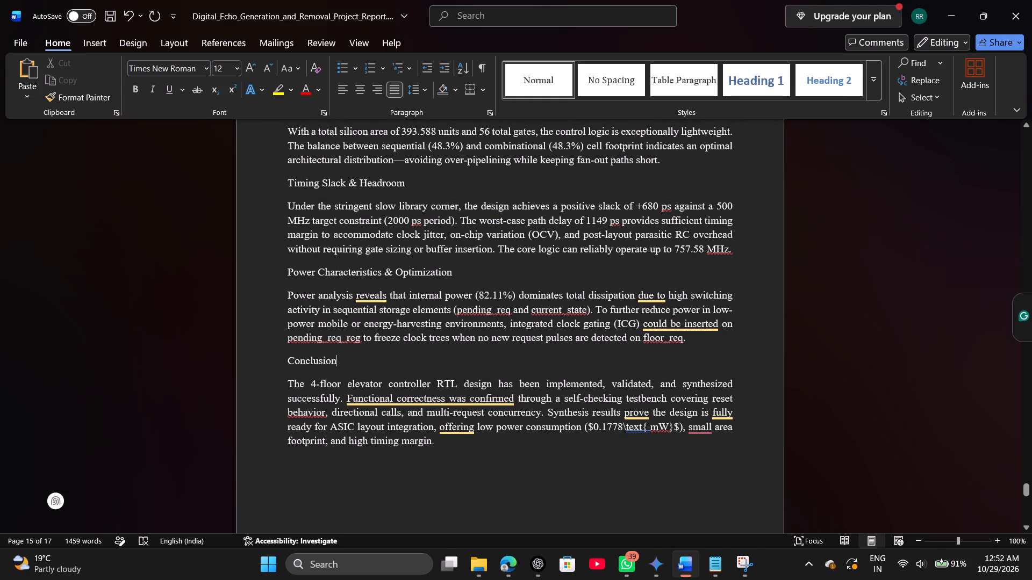
drag(344, 360, 281, 369)
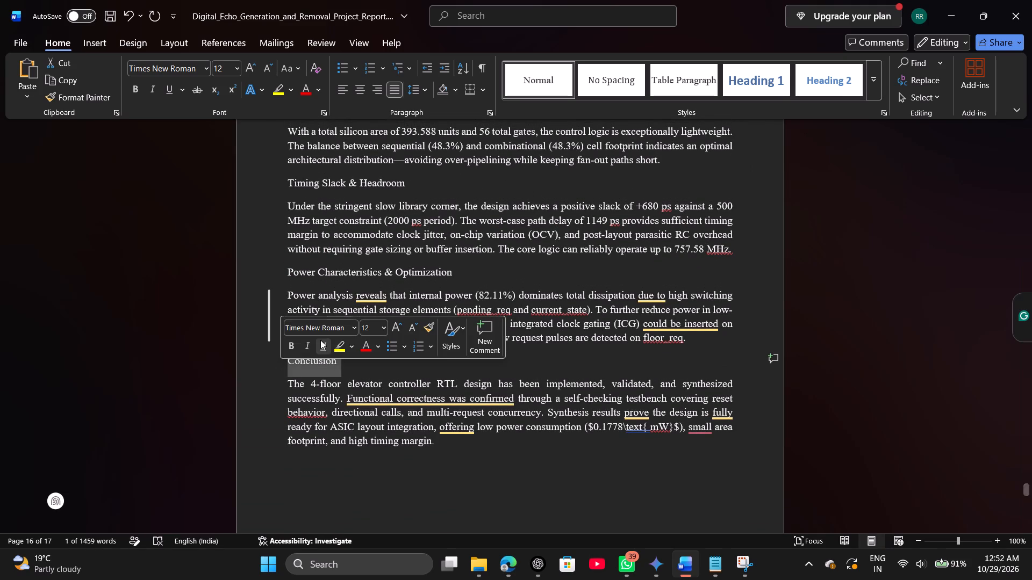
click(288, 348)
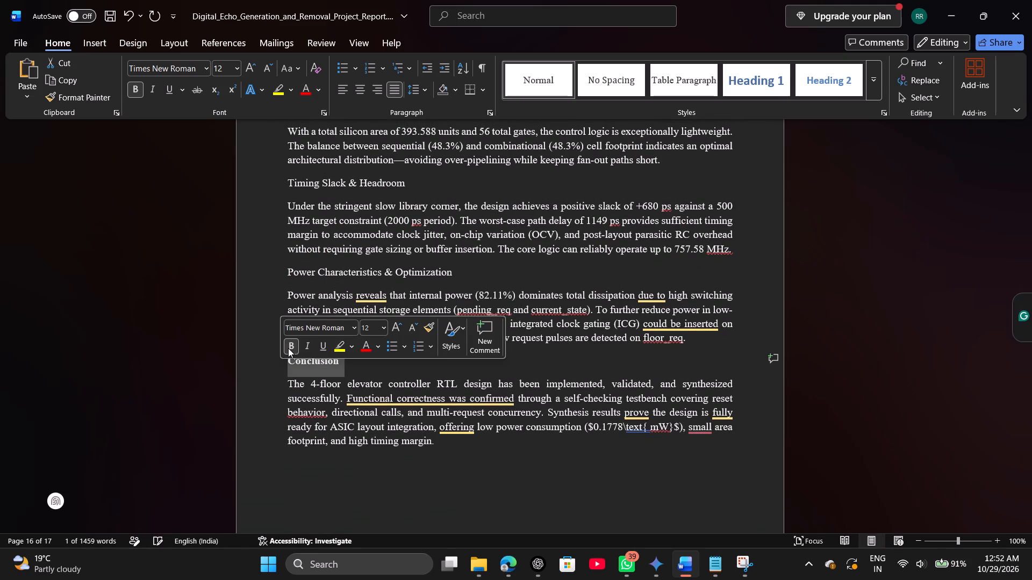
click(347, 368)
scroll(347, 368, up, 1)
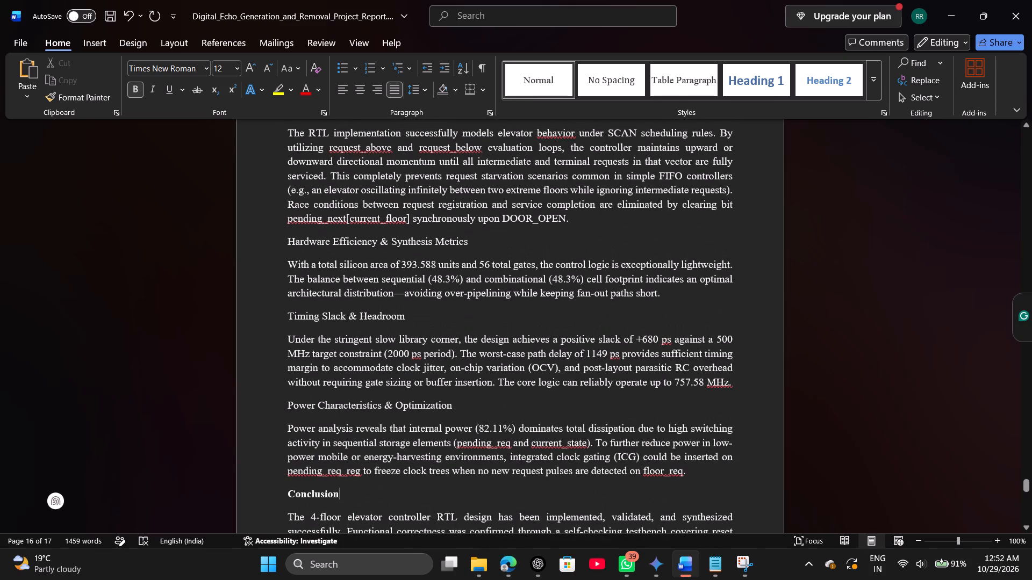
scroll(347, 368, up, 2)
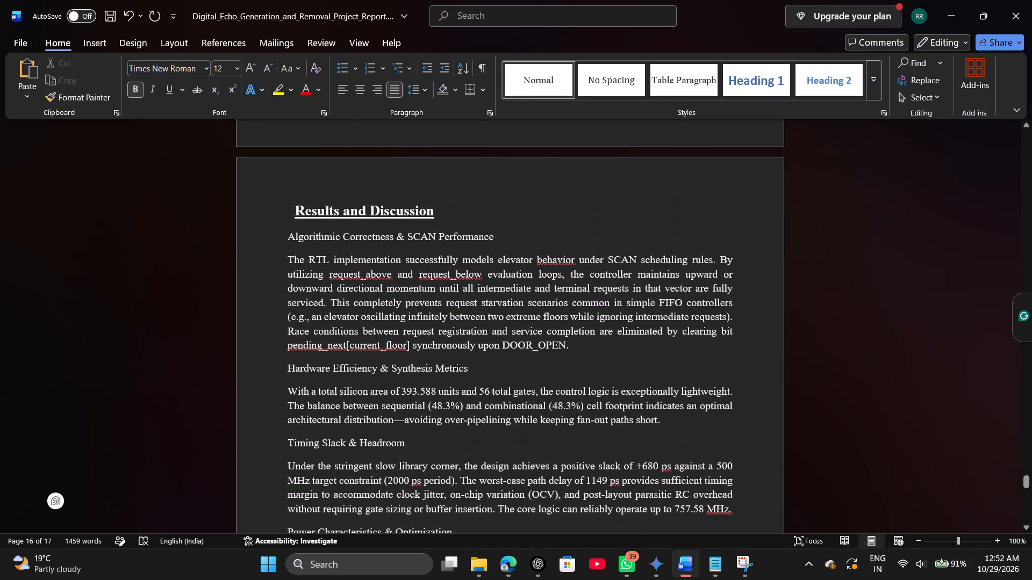
drag(286, 370, 446, 364)
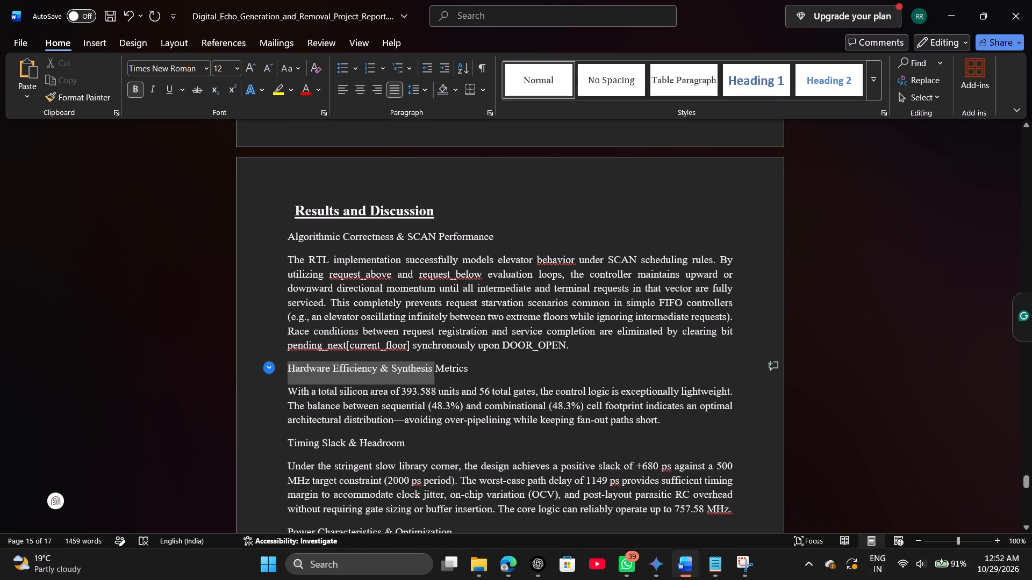
drag(446, 364, 472, 363)
click(484, 345)
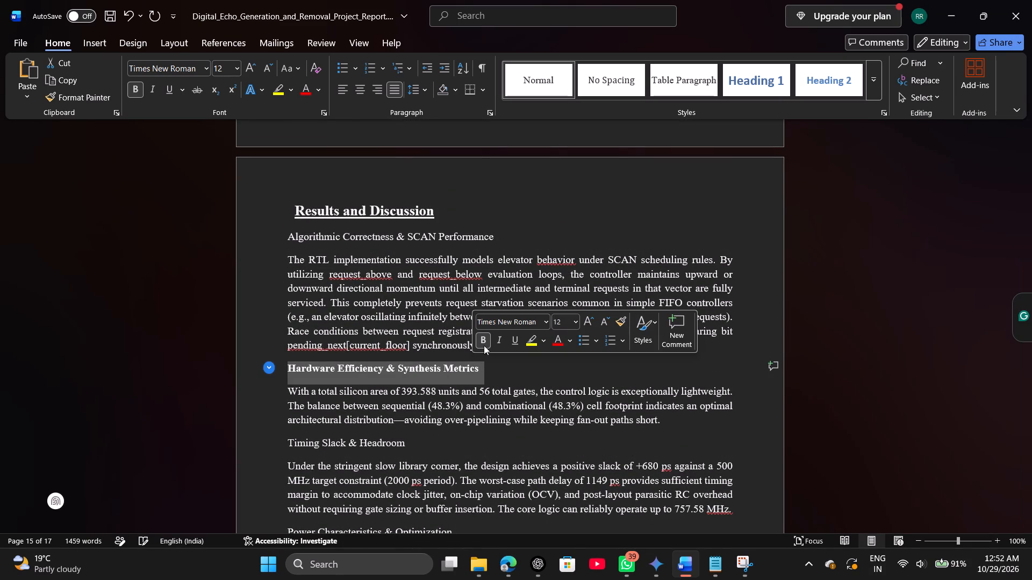
Make the Timing Slack & Headroom, Power Characteristics & Optimization, and Algorithmic Correctness & SCAN Performance subheadings bold.
scroll(448, 403, down, 1)
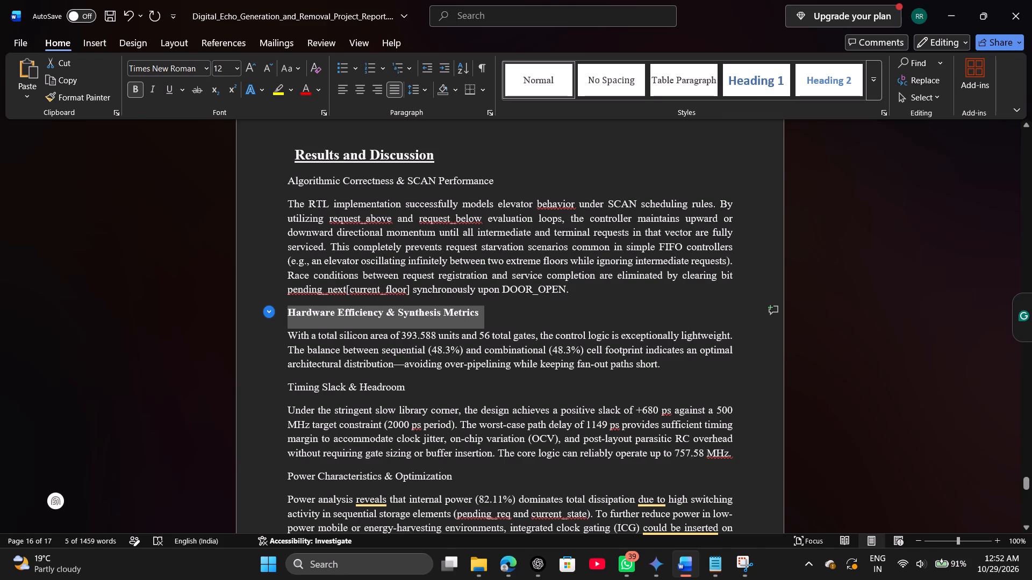
drag(408, 390, 300, 393)
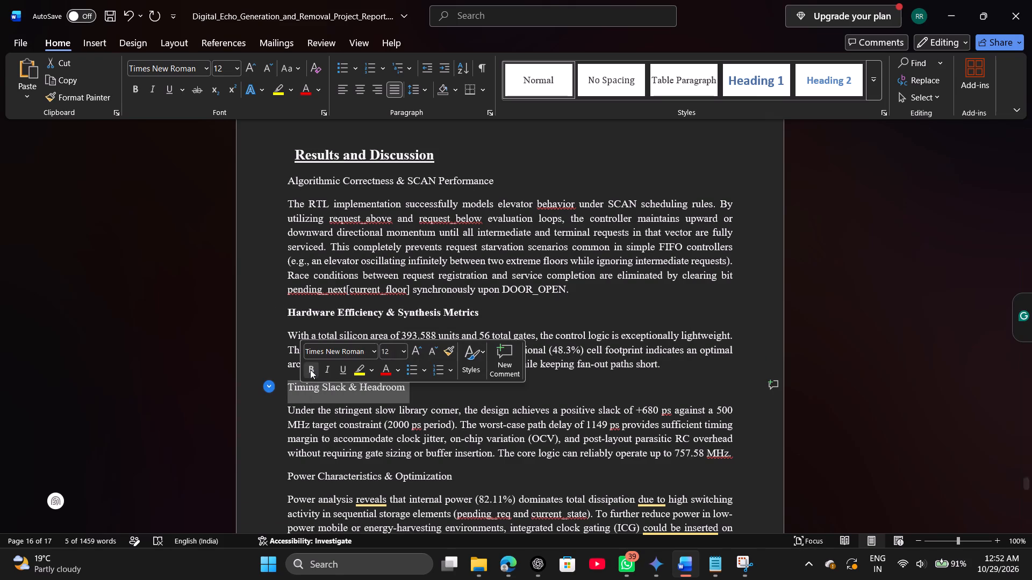
click(309, 366)
scroll(338, 387, down, 1)
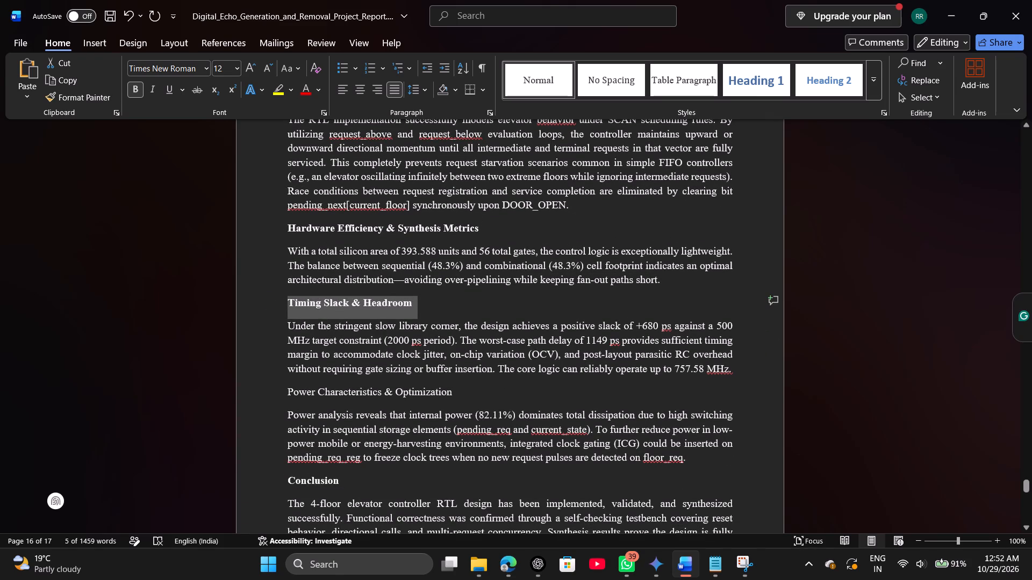
drag(453, 389, 278, 400)
click(286, 379)
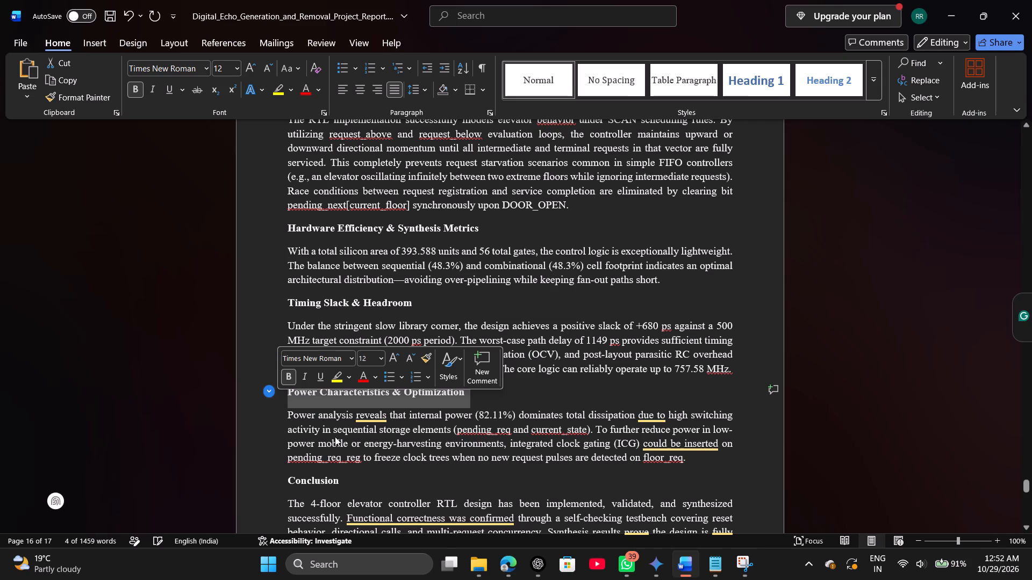
click(353, 475)
scroll(353, 475, up, 1)
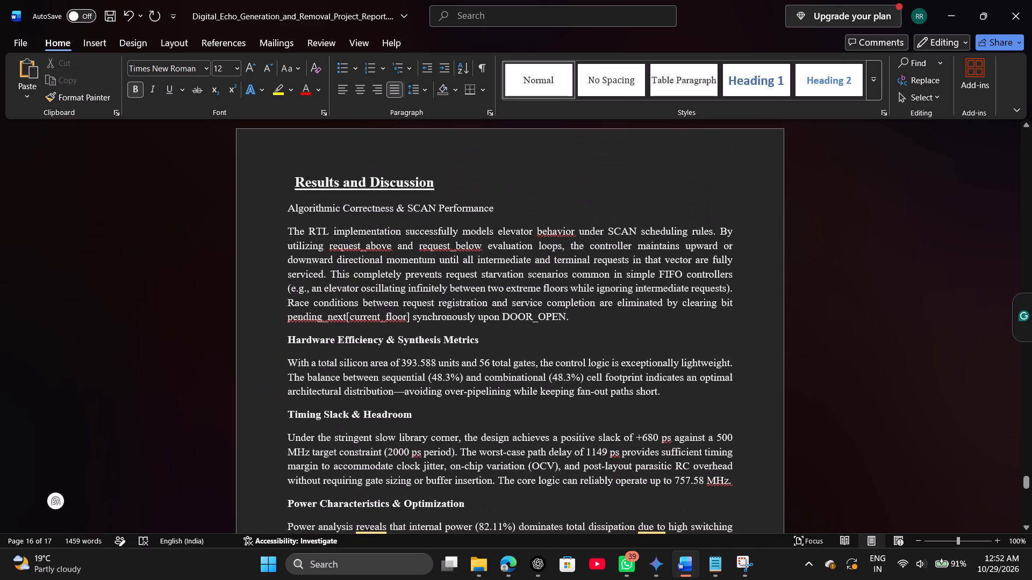
scroll(353, 475, up, 1)
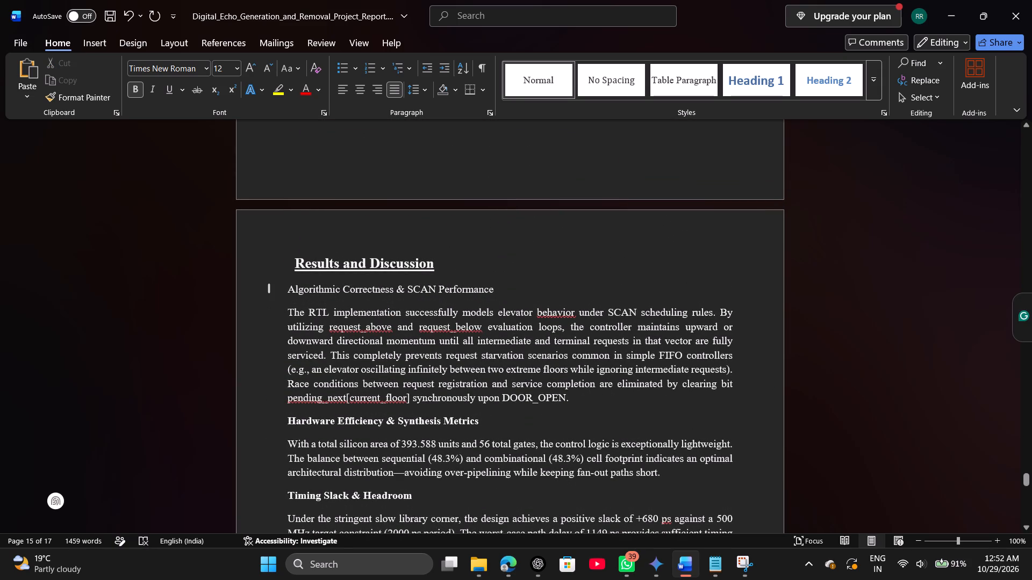
drag(492, 291, 307, 294)
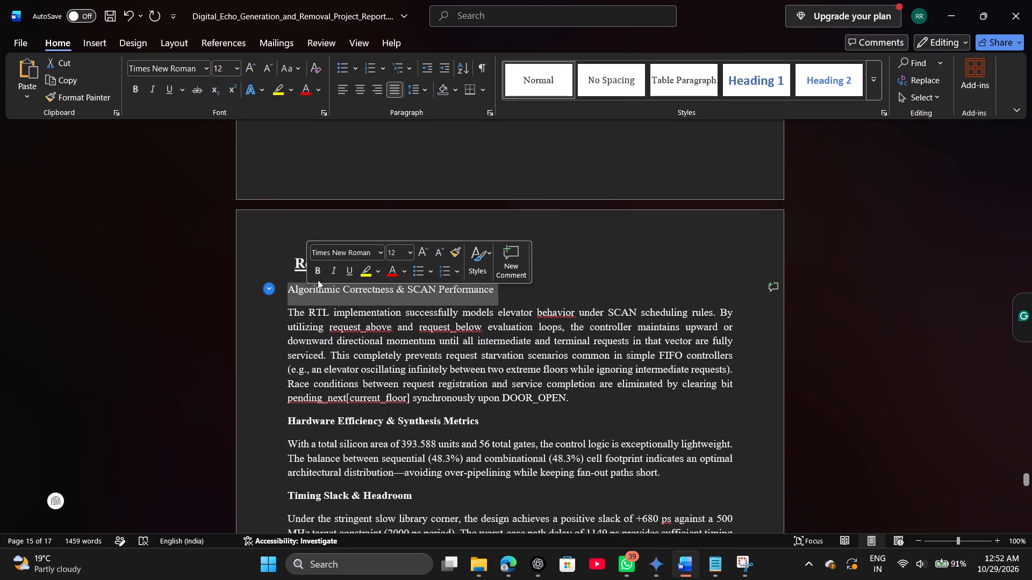
click(315, 269)
click(367, 226)
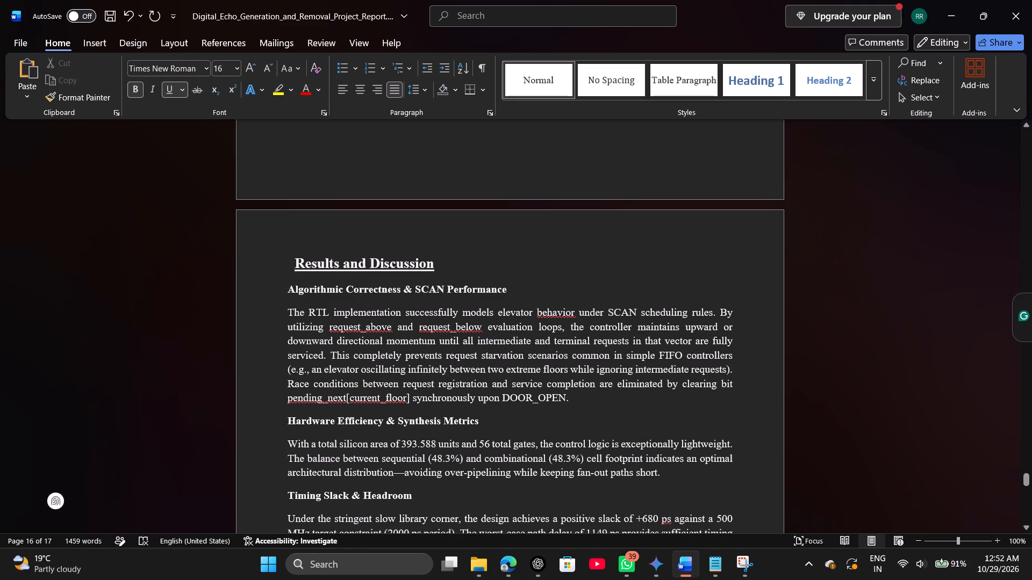
Review the report from Results and Discussion back through the synthesis reports and testbench code to the cover page and Introduction.
scroll(367, 226, up, 6)
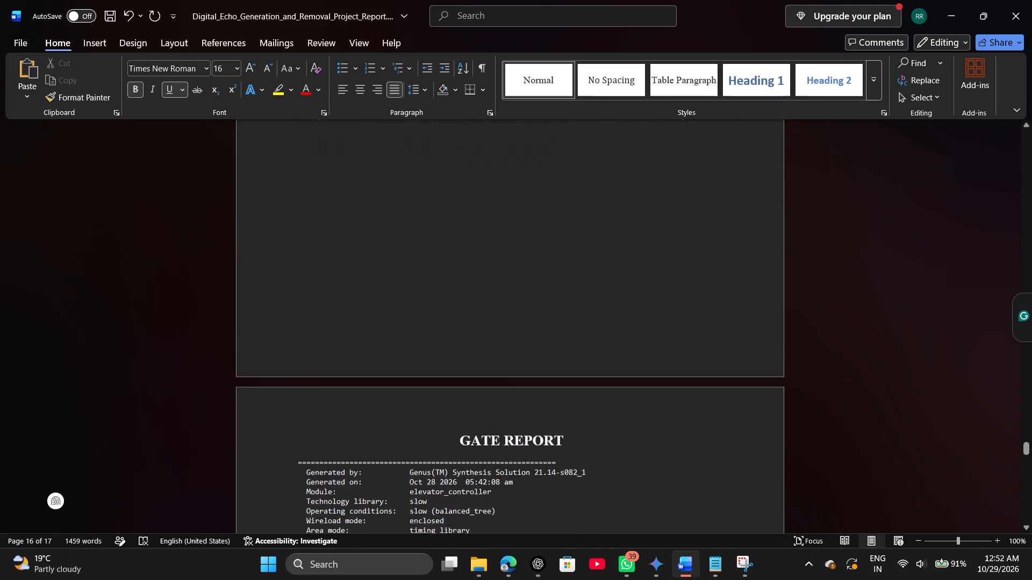
scroll(367, 226, up, 6)
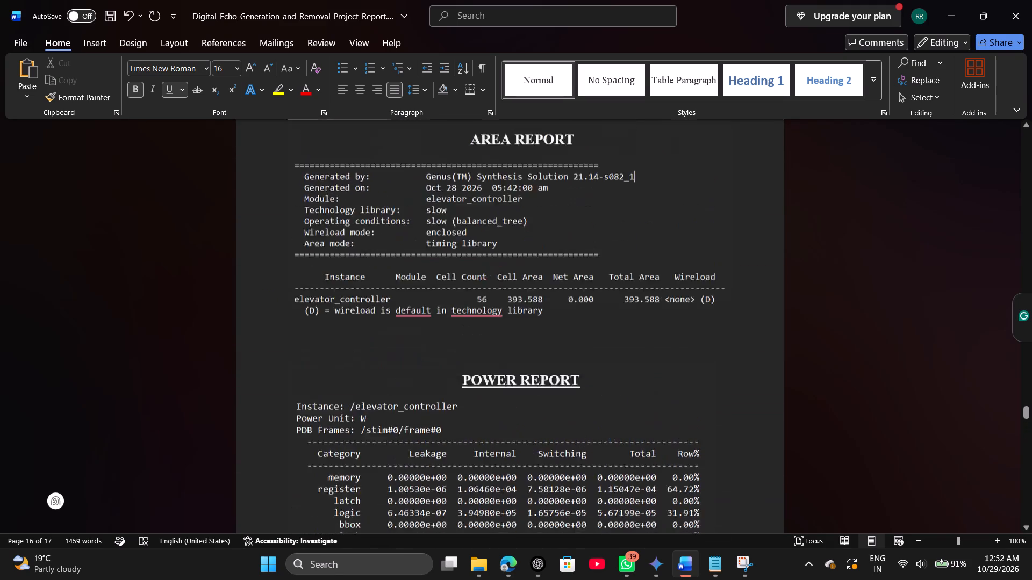
scroll(367, 226, up, 6)
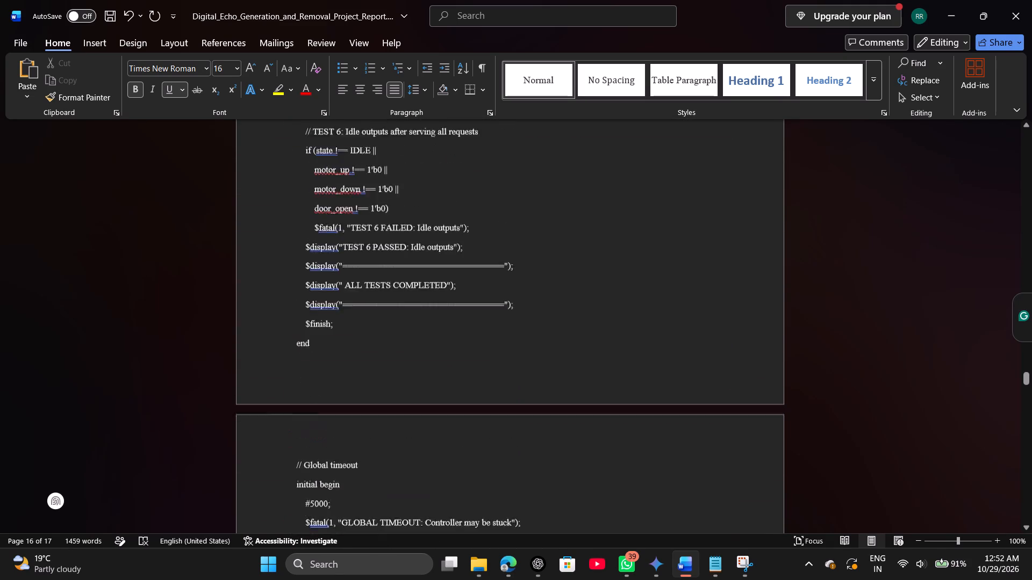
scroll(367, 226, up, 10)
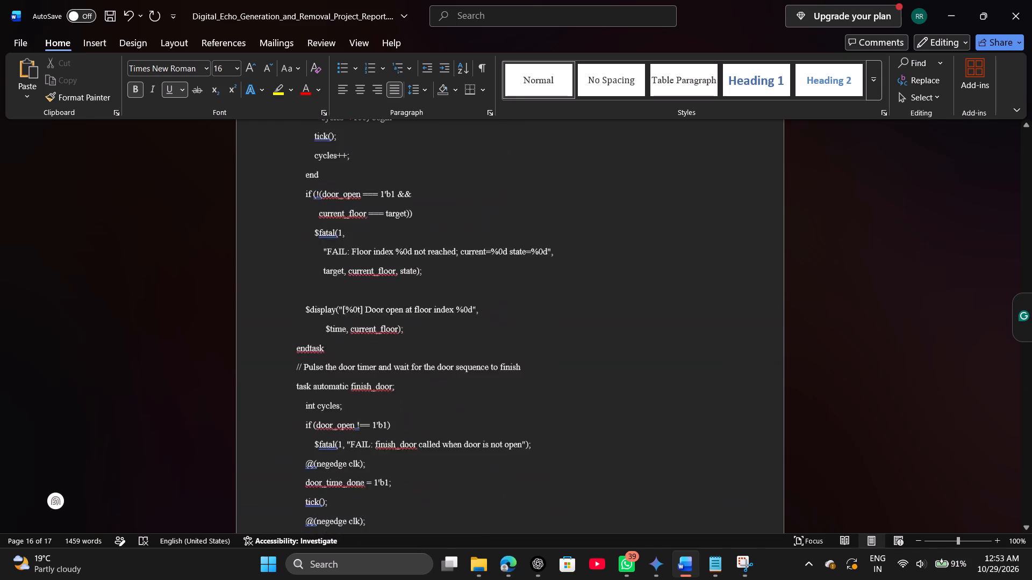
scroll(367, 226, up, 6)
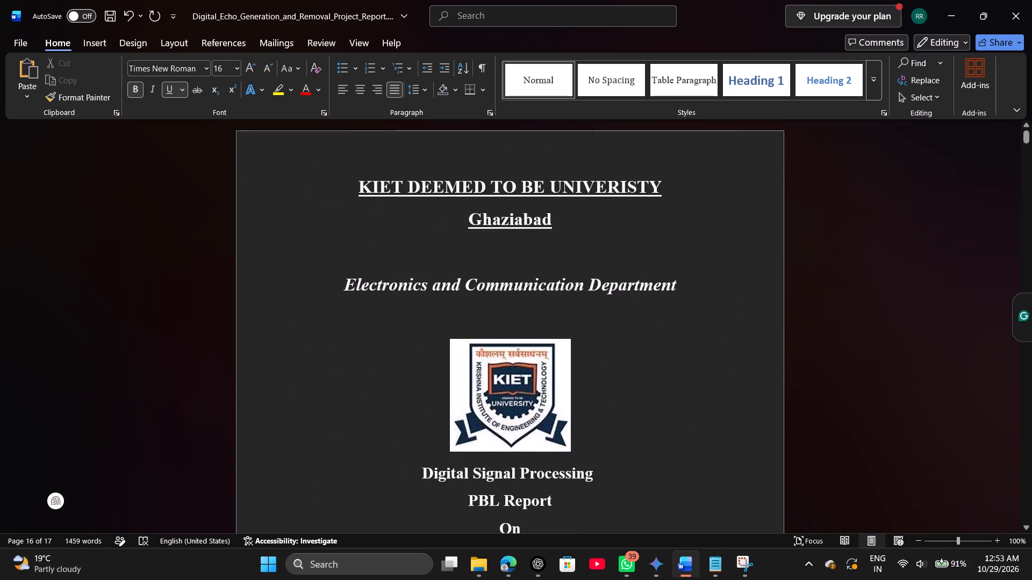
scroll(367, 226, down, 3)
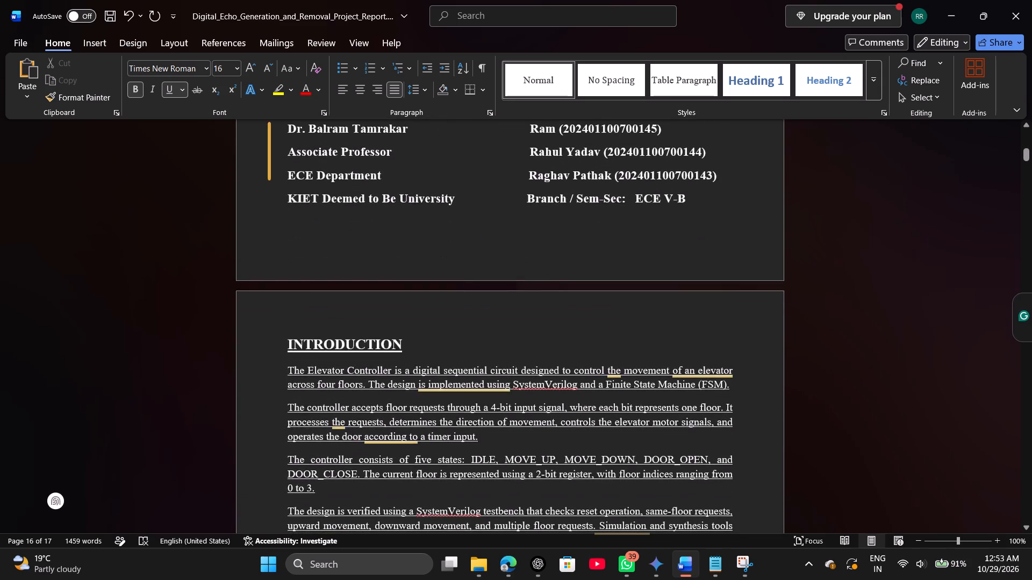
scroll(367, 226, down, 1)
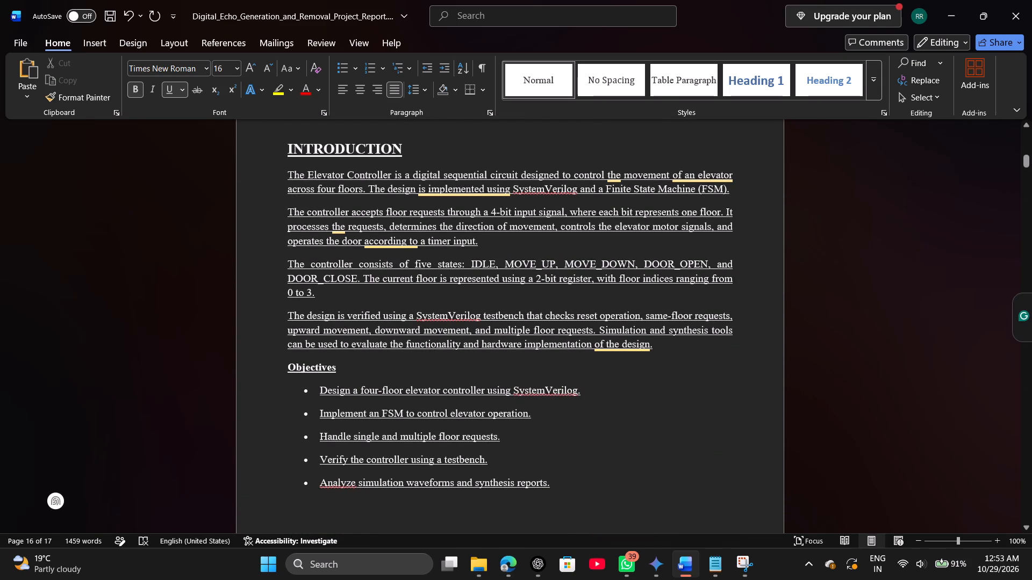
Remove the underline from the Introduction body text, the Objectives subheading and its bullet list, leaving the INTRODUCTION heading underlined.
drag(283, 168, 587, 475)
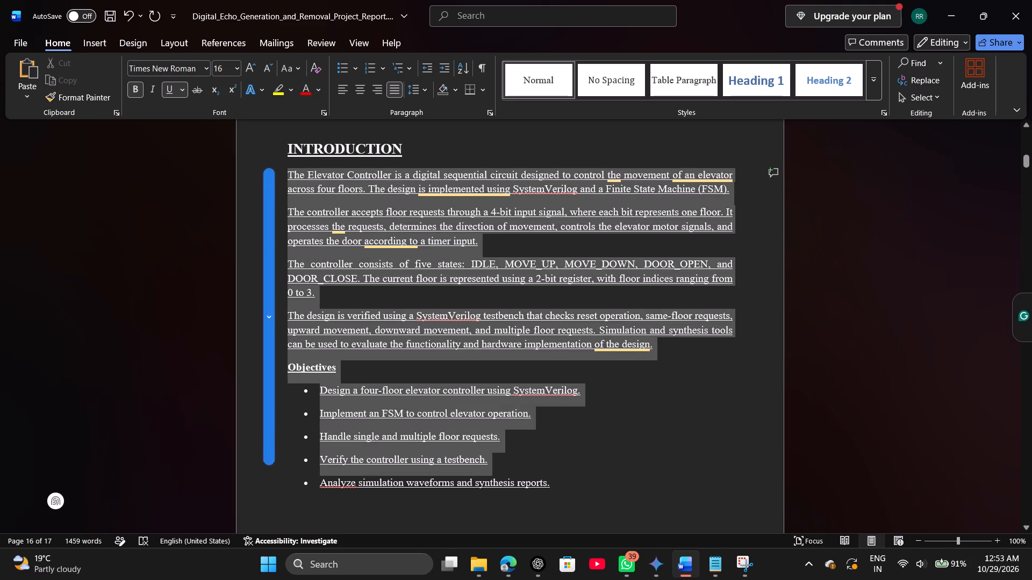
drag(587, 475, 575, 511)
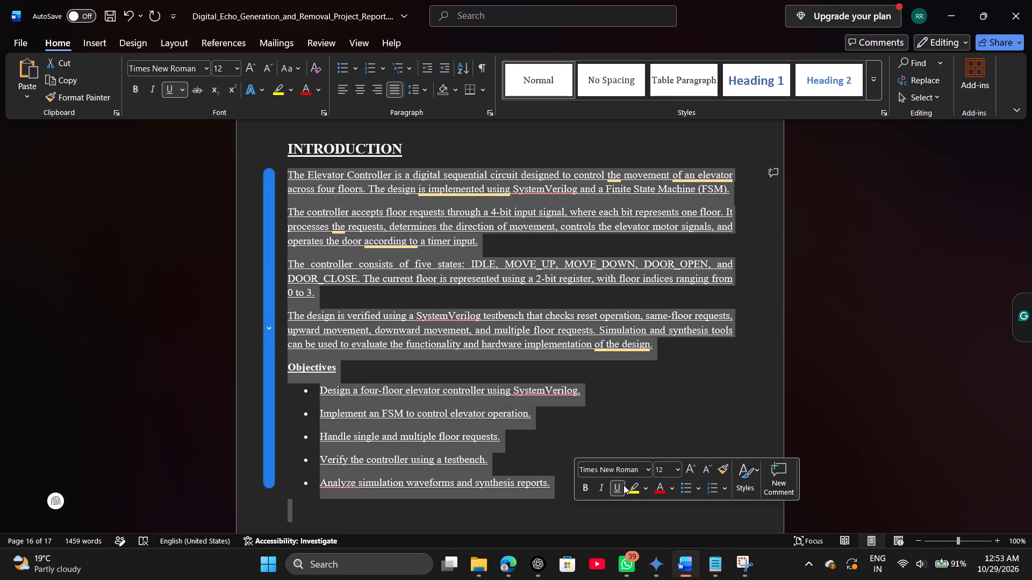
click(622, 485)
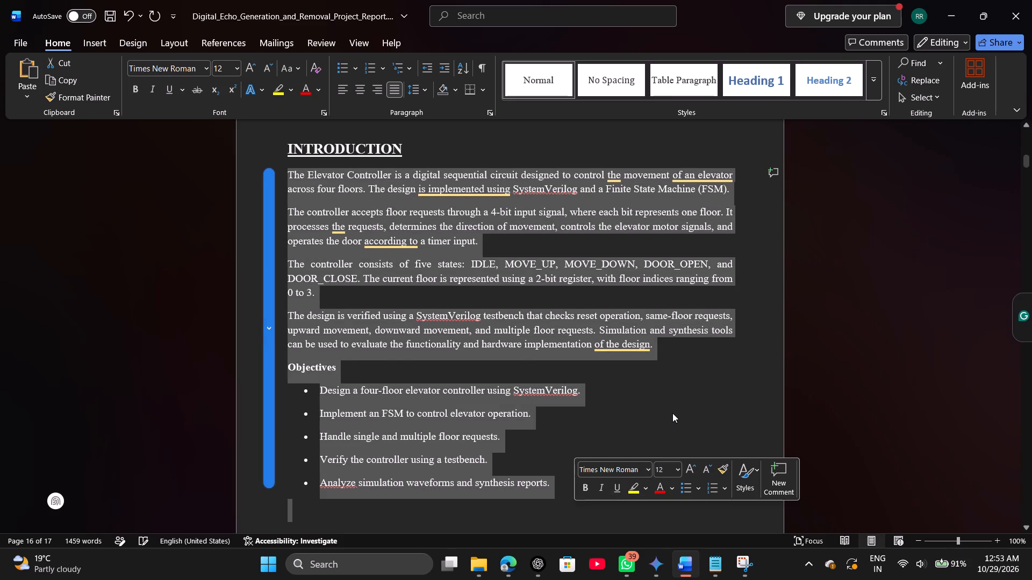
click(672, 413)
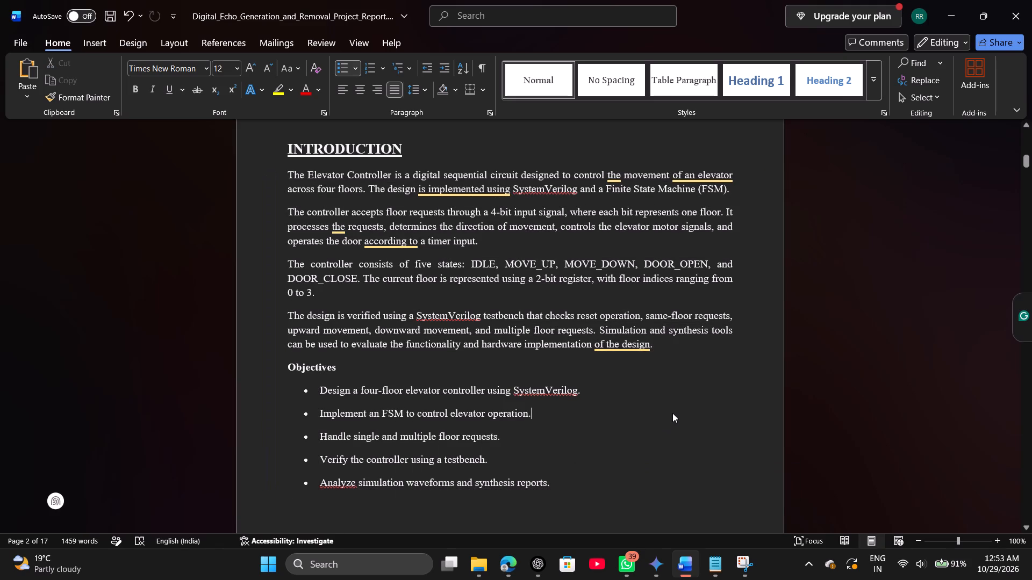
click(562, 190)
Look through the report to the Conclusion and check the required sections listed in the PBL assignment mail in Edge.
scroll(656, 439, down, 11)
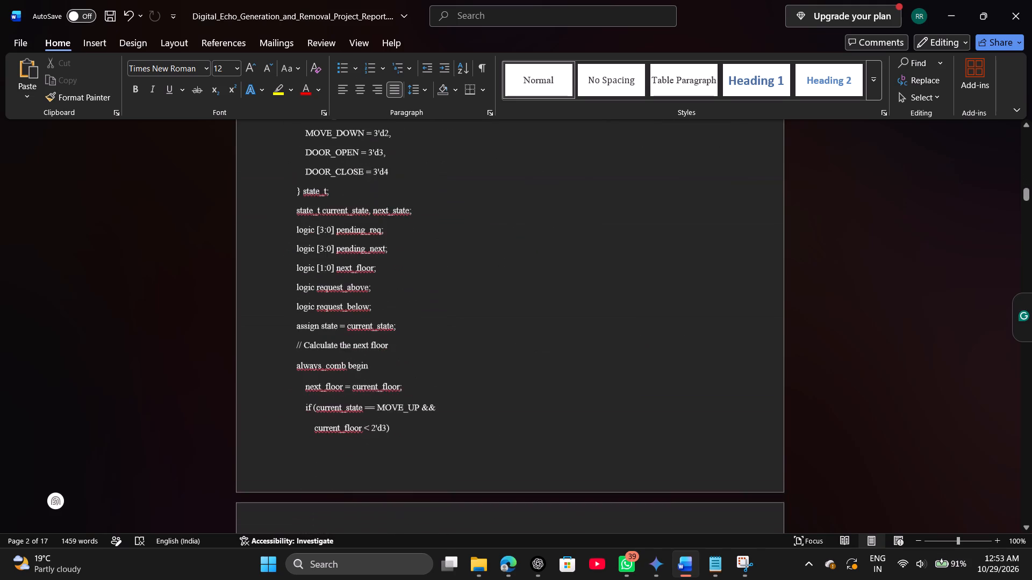
scroll(656, 439, down, 16)
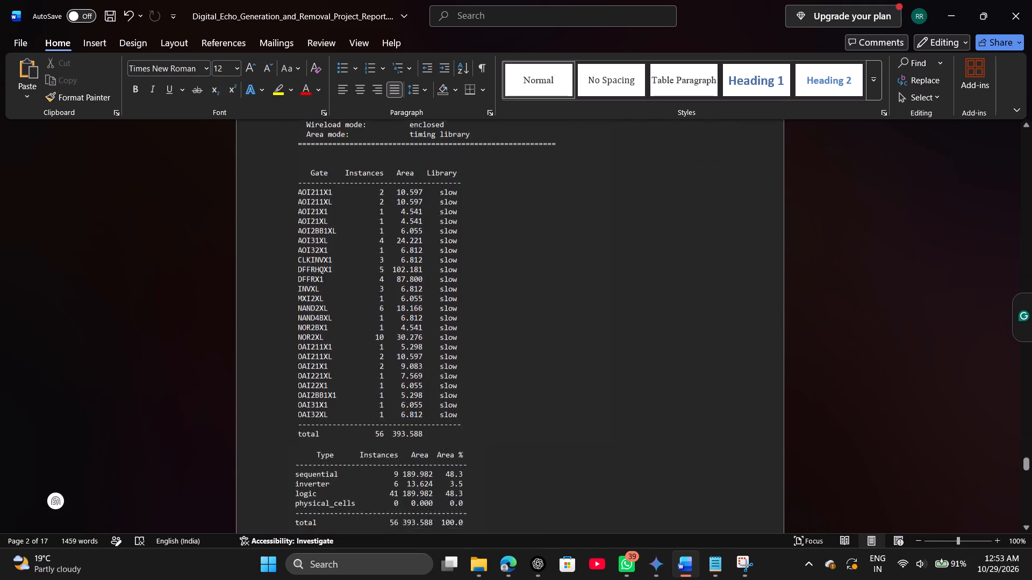
scroll(656, 439, down, 6)
scroll(656, 439, up, 3)
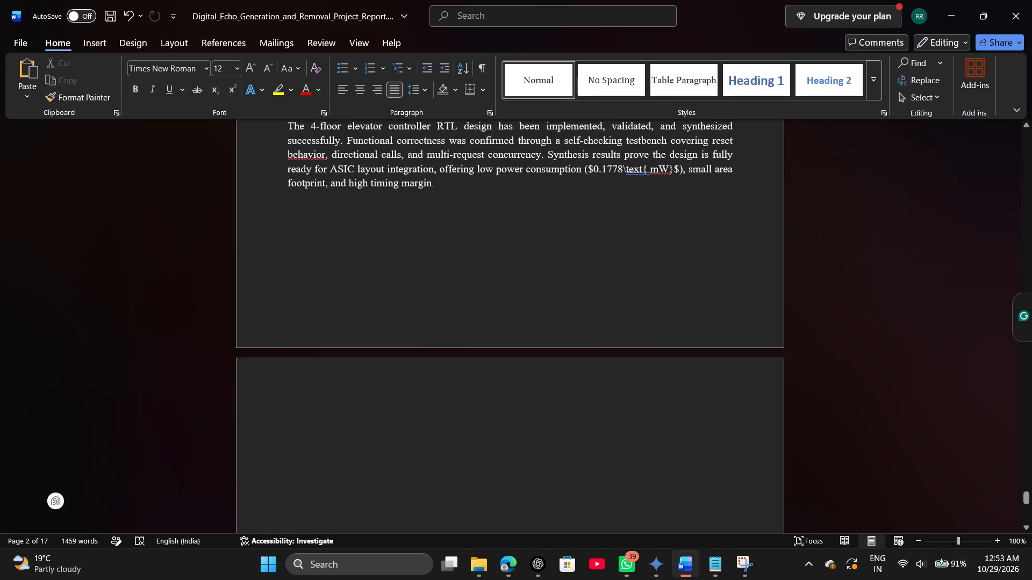
click(508, 569)
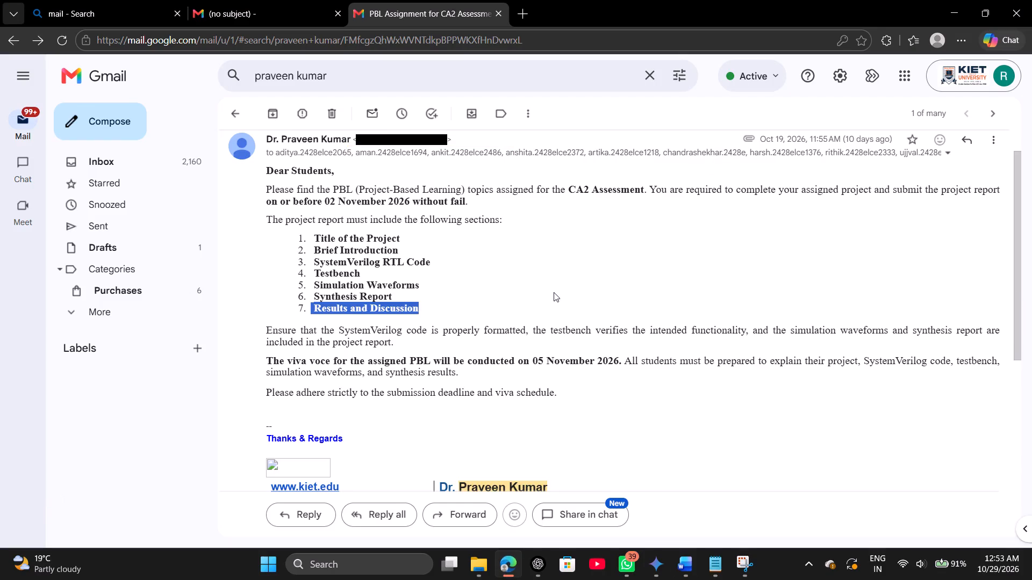
click(553, 288)
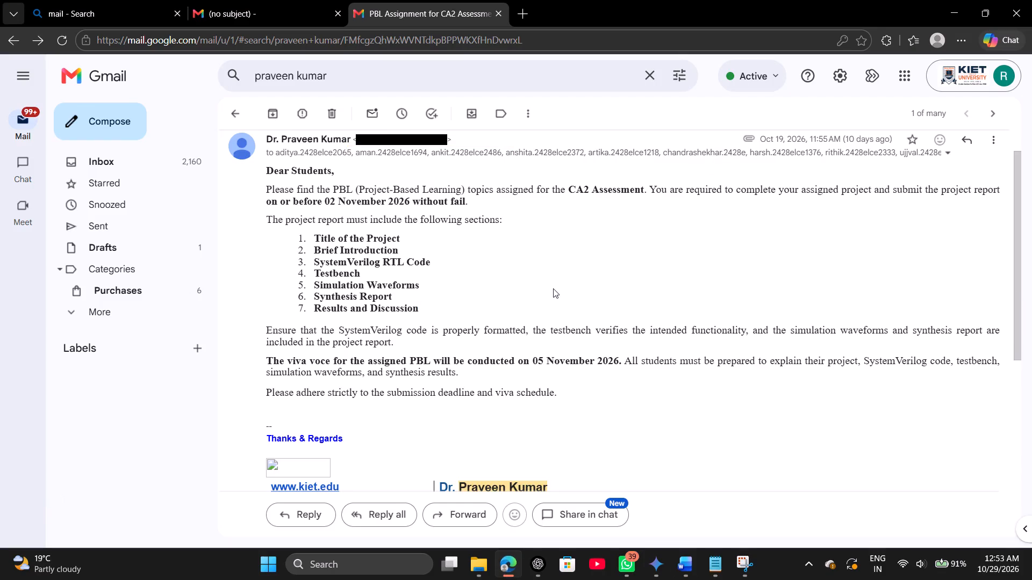
Return to Word and start saving a copy of the report in the Downloads folder as a Word document.
click(694, 574)
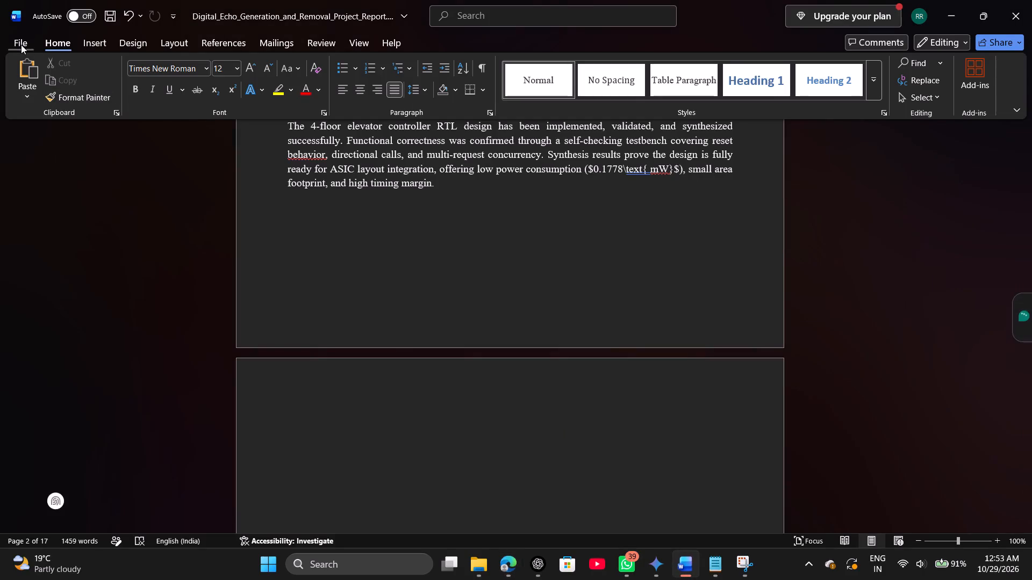
click(21, 45)
click(57, 249)
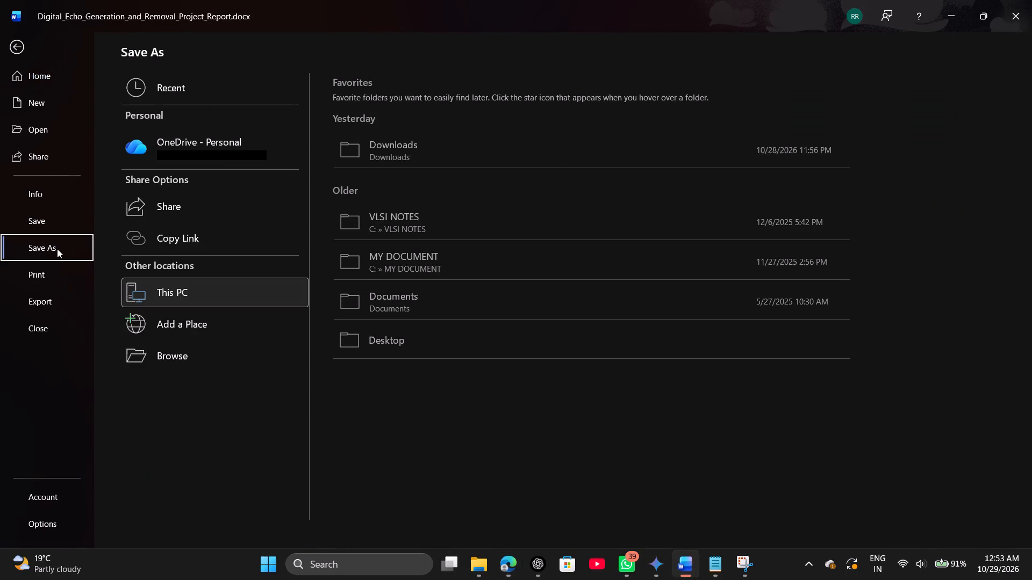
click(365, 144)
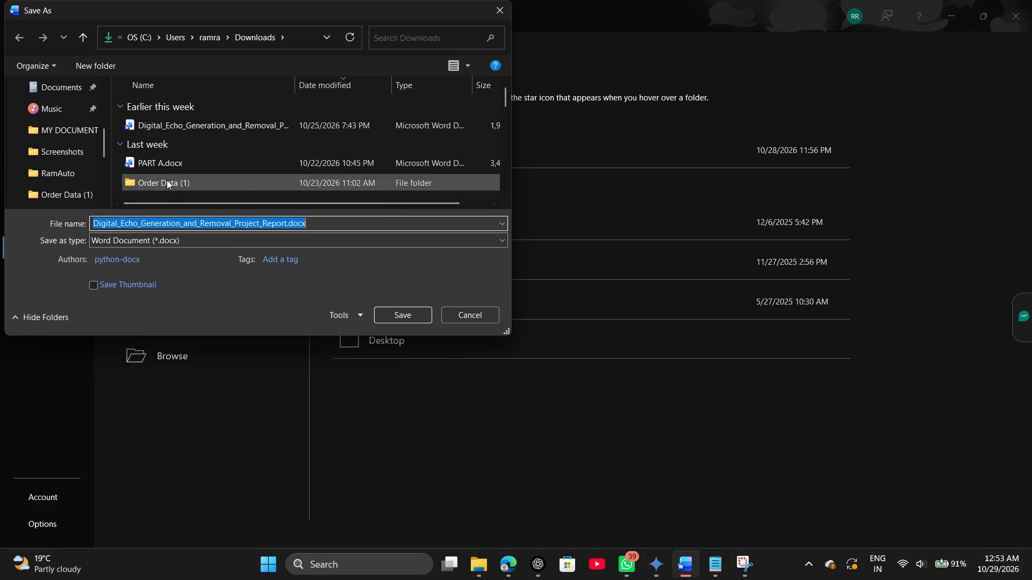
Set the report's save location to the Downloads folder and its file type to PDF, and try saving under the existing name.
scroll(82, 117, up, 6)
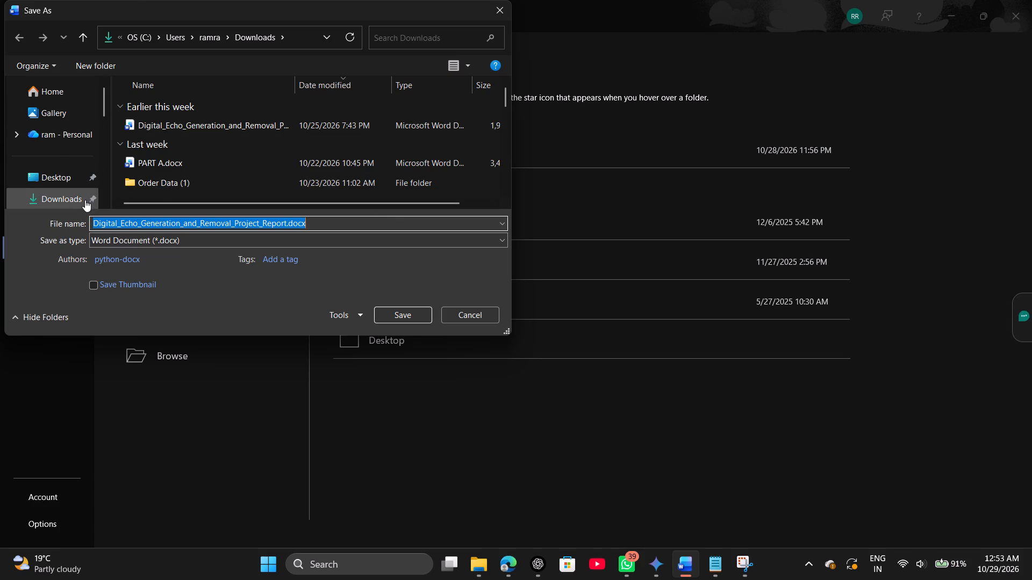
click(85, 200)
click(135, 235)
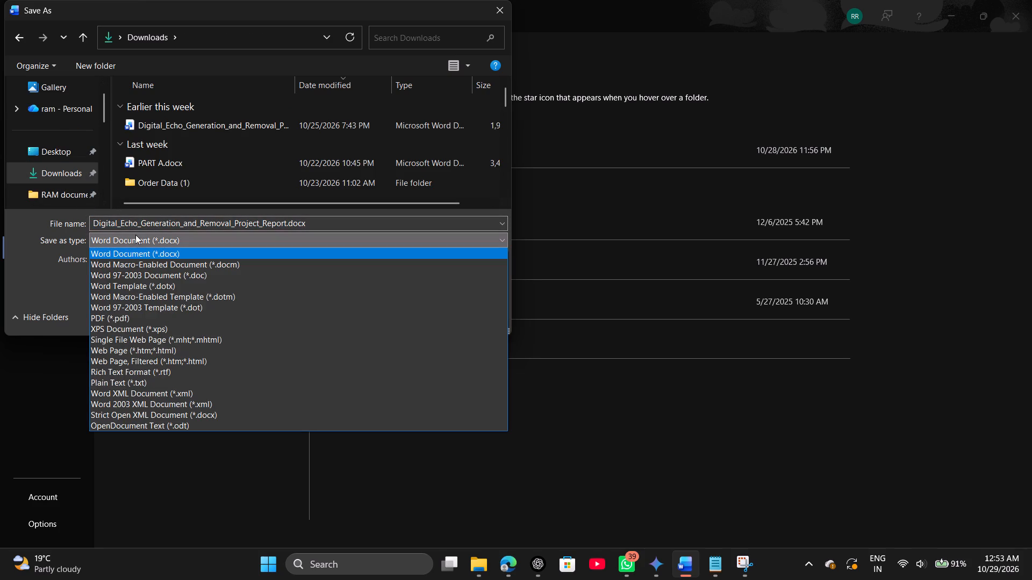
click(124, 316)
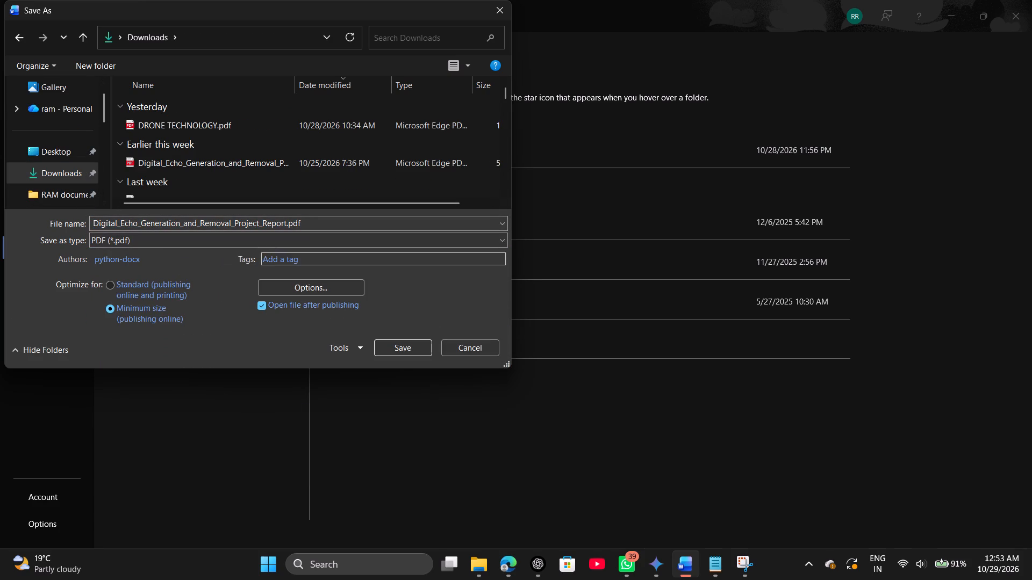
click(391, 340)
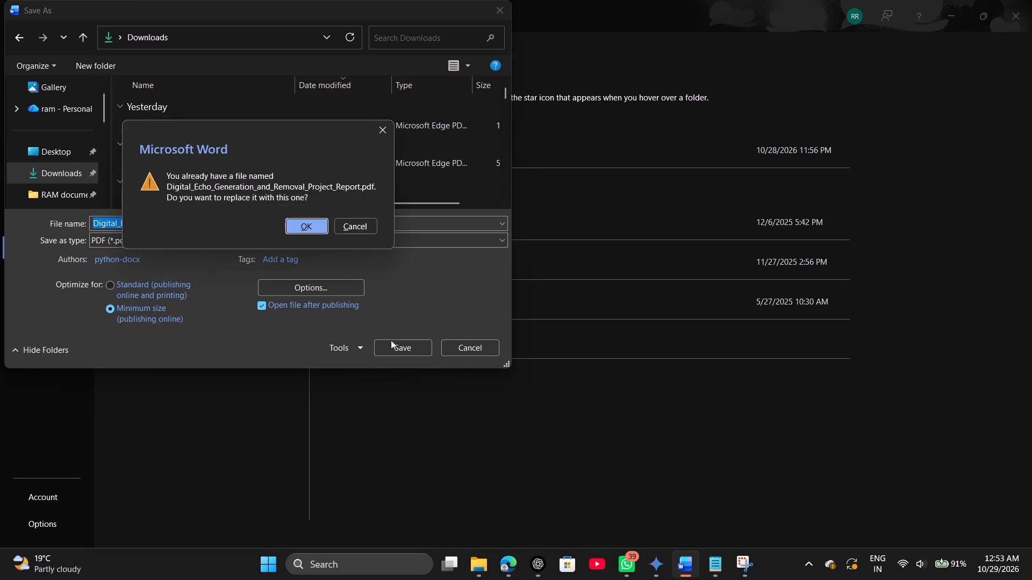
click(379, 130)
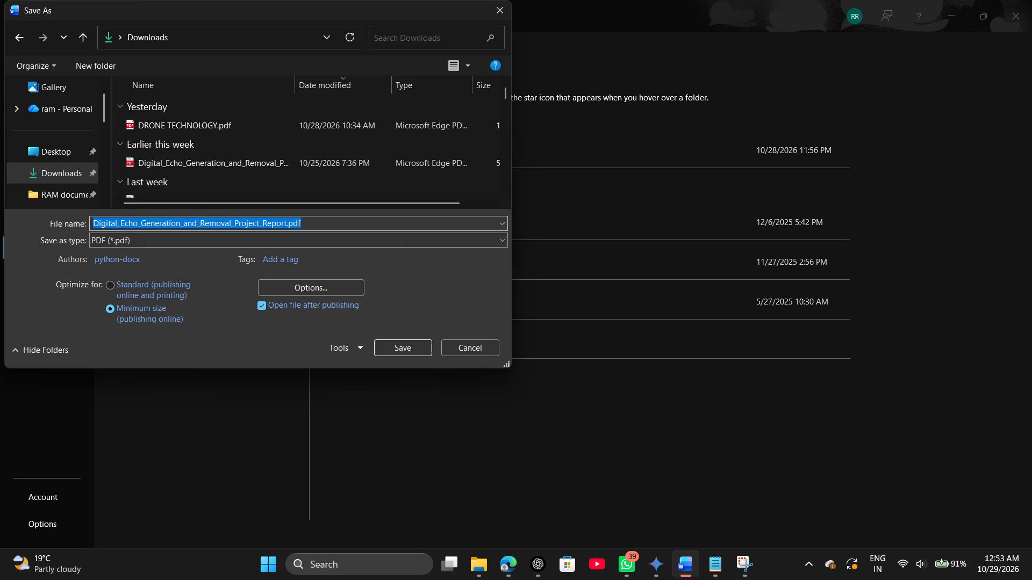
Rename the file as ELEVATOR_CONTROLLER.pdf and save the report as a PDF.
click(287, 223)
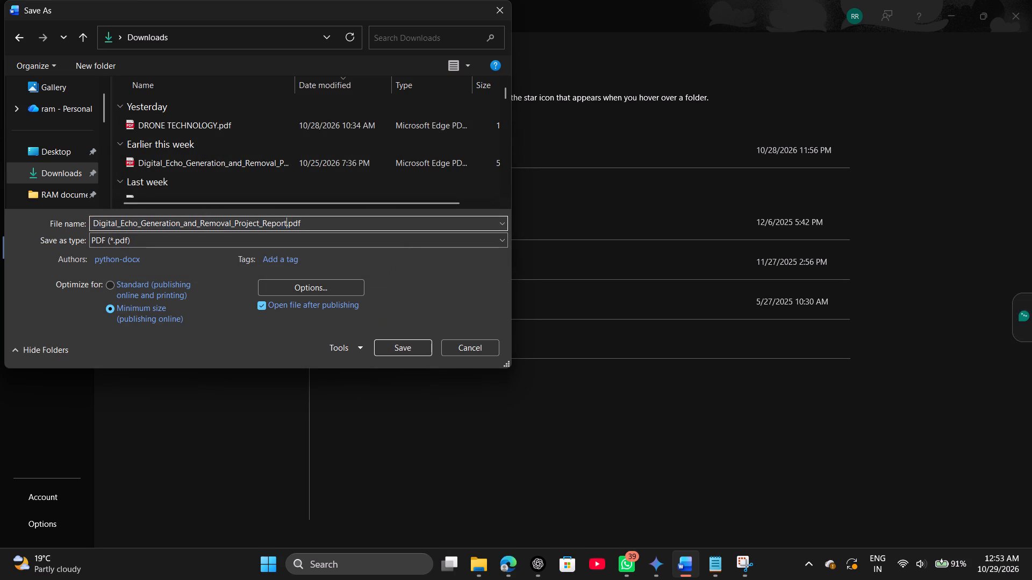
click(287, 223)
key(BackSpace)
key(BackSpace)
key(BackSpace)
key(BackSpace)
key(BackSpace)
key(BackSpace)
key(BackSpace)
key(BackSpace)
key(BackSpace)
key(BackSpace)
key(BackSpace)
key(BackSpace)
key(BackSpace)
key(BackSpace)
key(BackSpace)
key(BackSpace)
key(BackSpace)
key(BackSpace)
key(BackSpace)
key(BackSpace)
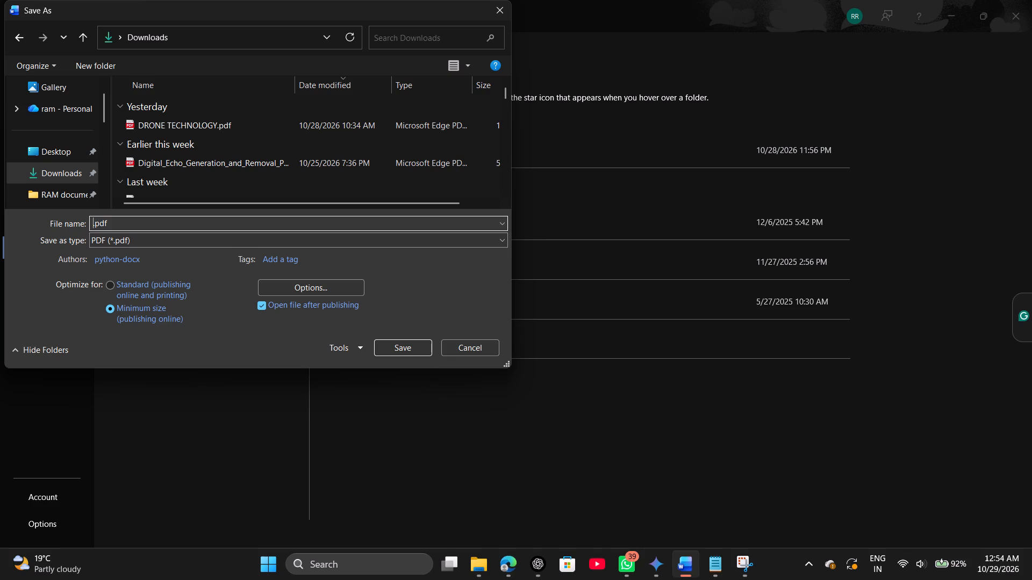
text(ELE)
text(VATOR)
text(_CONTROLLER)
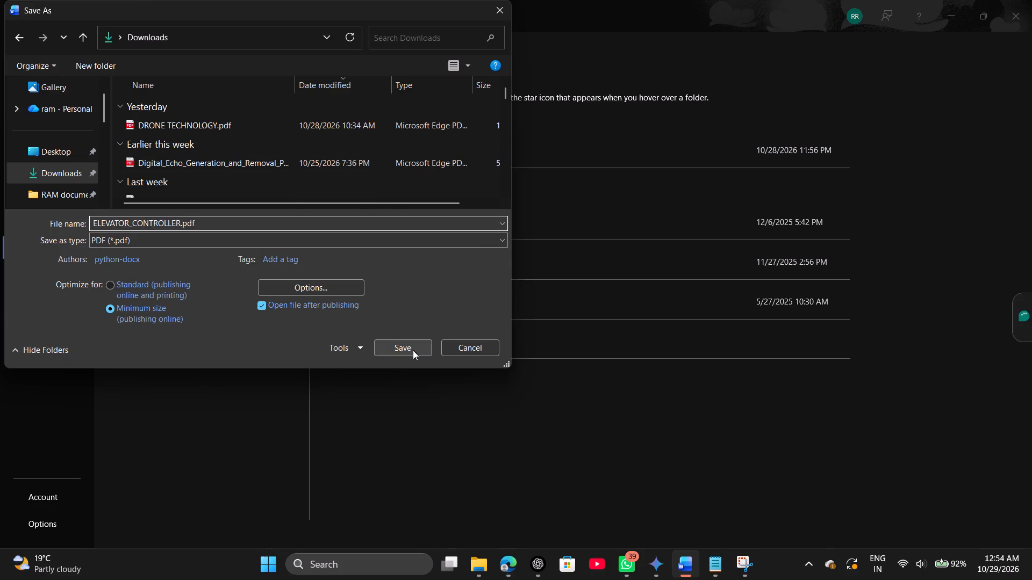
click(413, 350)
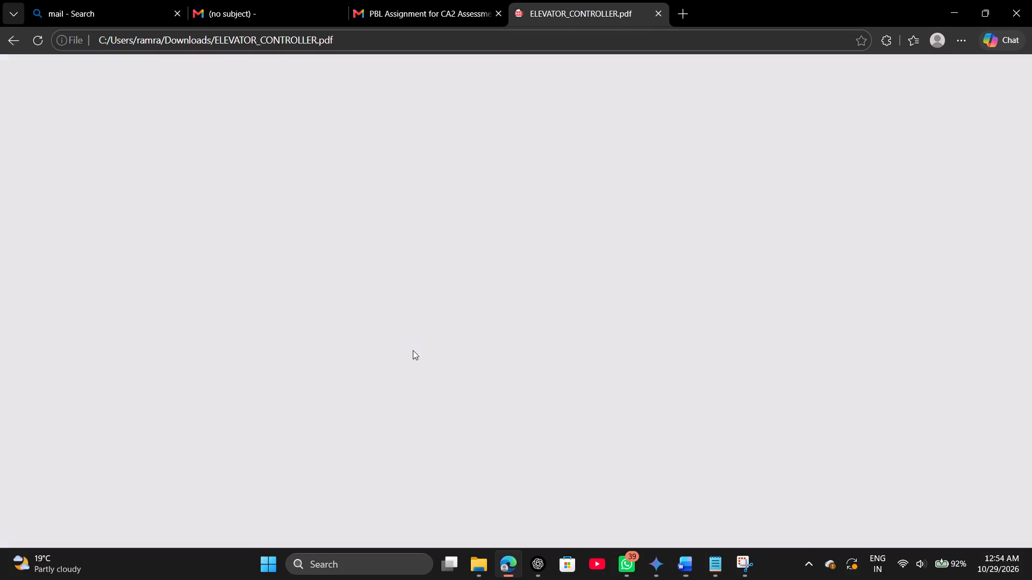
Review the exported PDF from the cover page through the Introduction, RTL code and testbench to the simulation waveforms.
scroll(549, 330, down, 4)
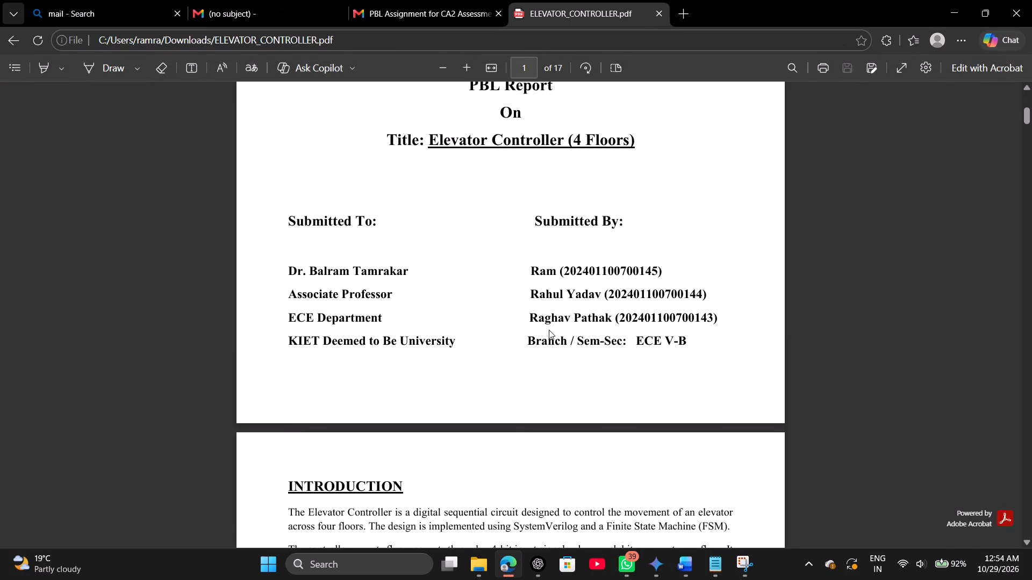
scroll(549, 330, down, 4)
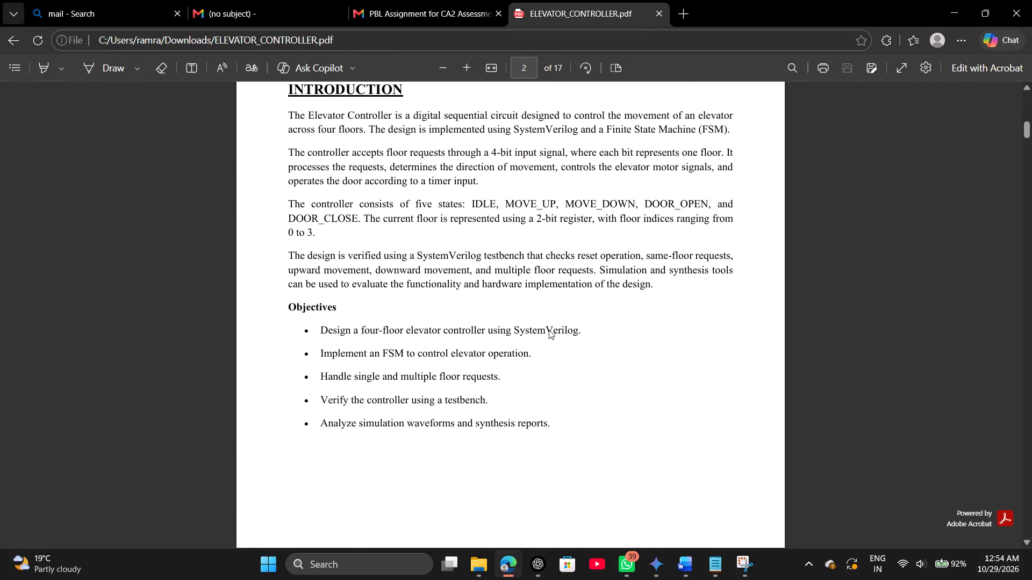
scroll(549, 330, down, 7)
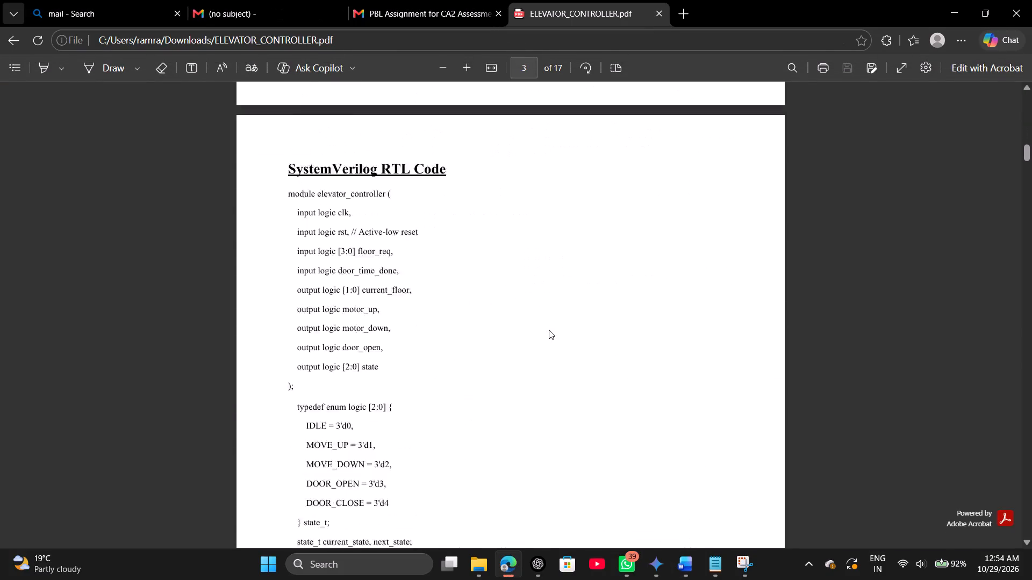
scroll(549, 330, down, 10)
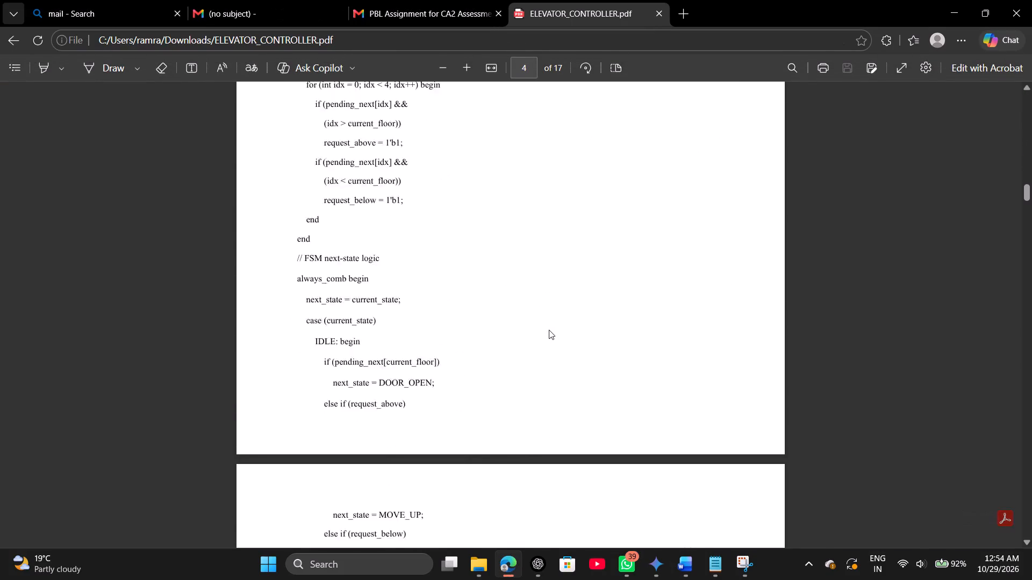
scroll(549, 330, down, 12)
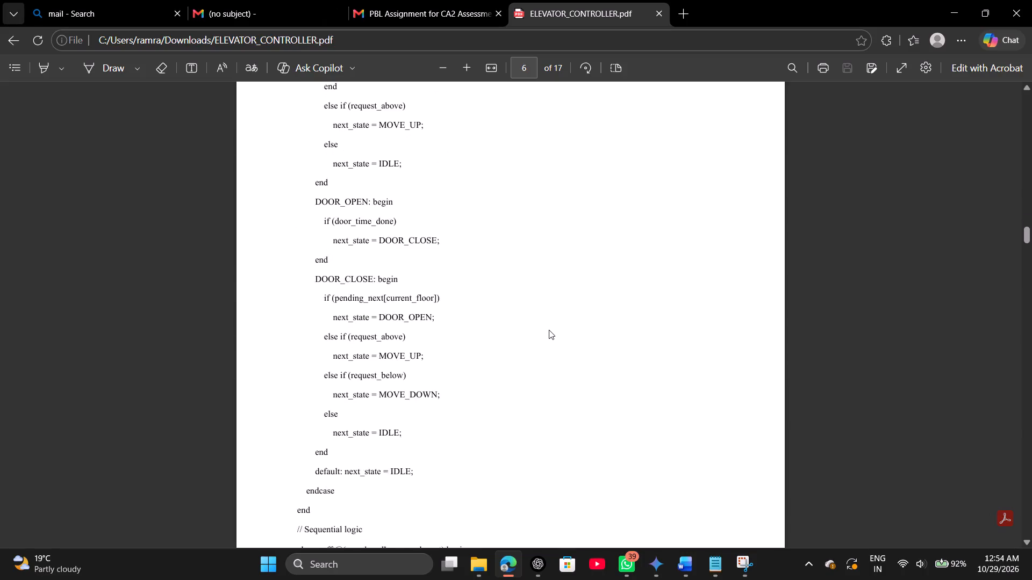
scroll(549, 330, down, 10)
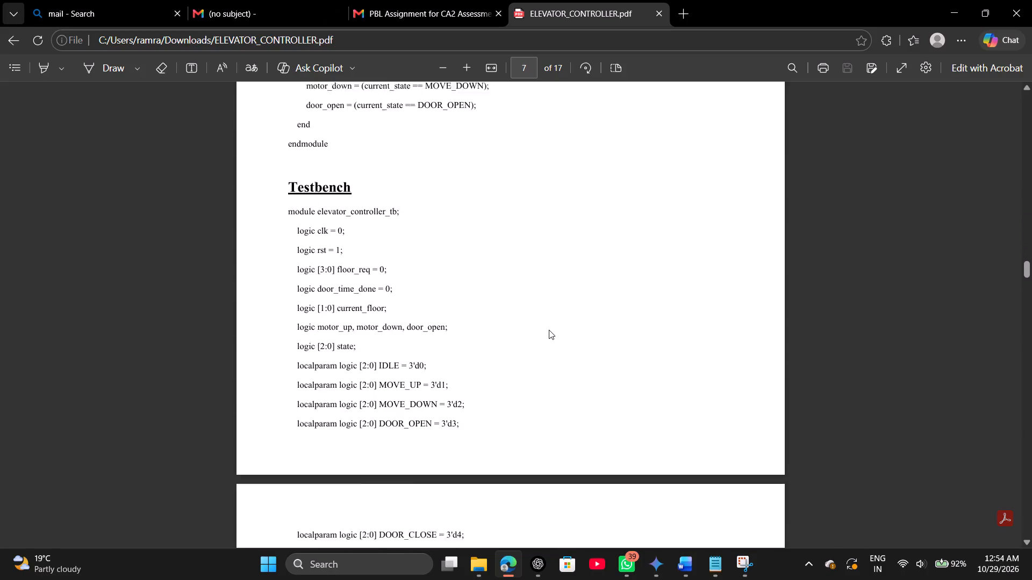
scroll(549, 330, down, 12)
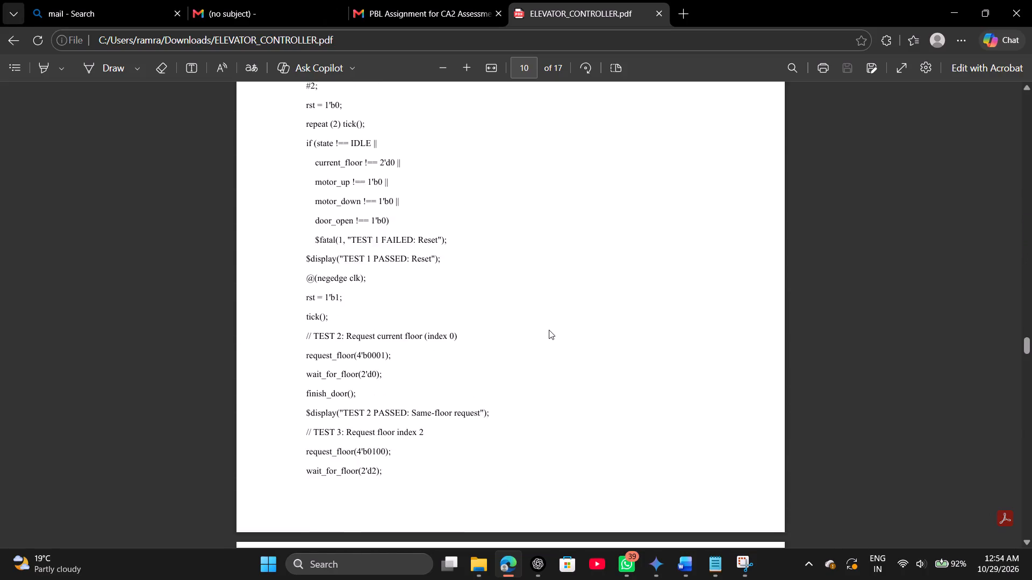
scroll(549, 330, down, 11)
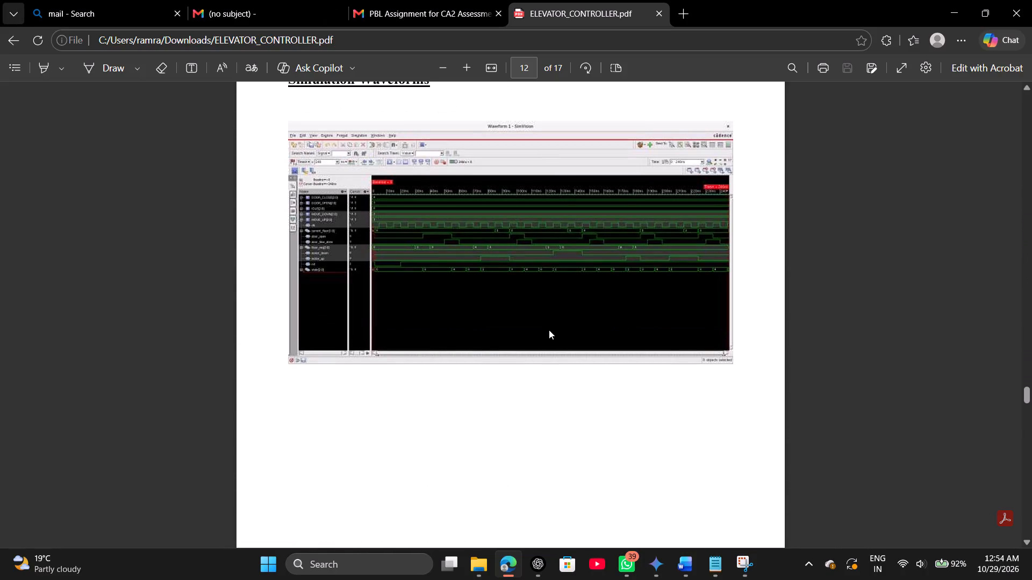
Review the PDF's area, power, timing and gate reports and the Results and Discussion pages through the Conclusion.
scroll(549, 330, down, 3)
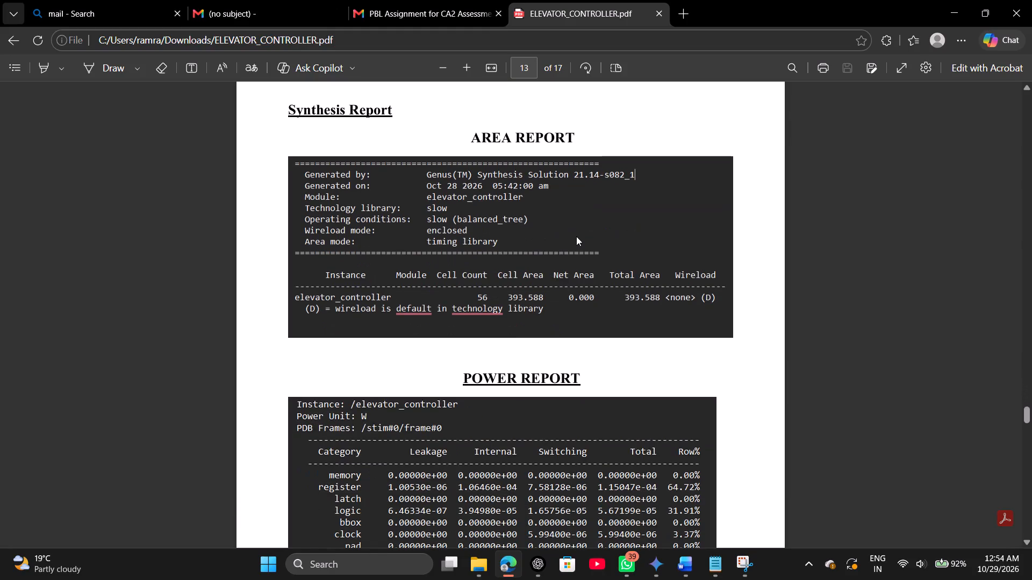
scroll(576, 236, down, 4)
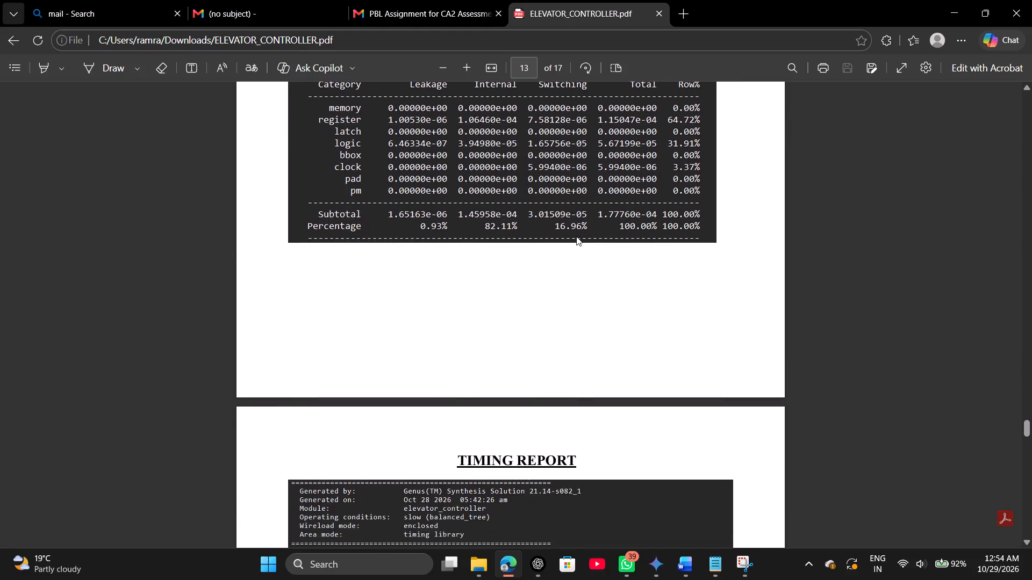
scroll(576, 236, down, 8)
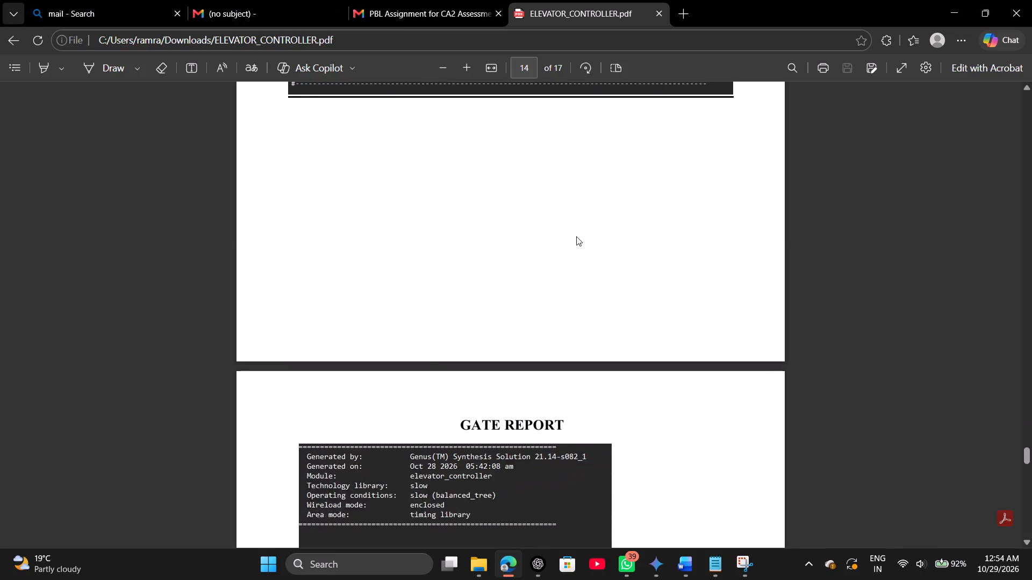
scroll(576, 236, down, 9)
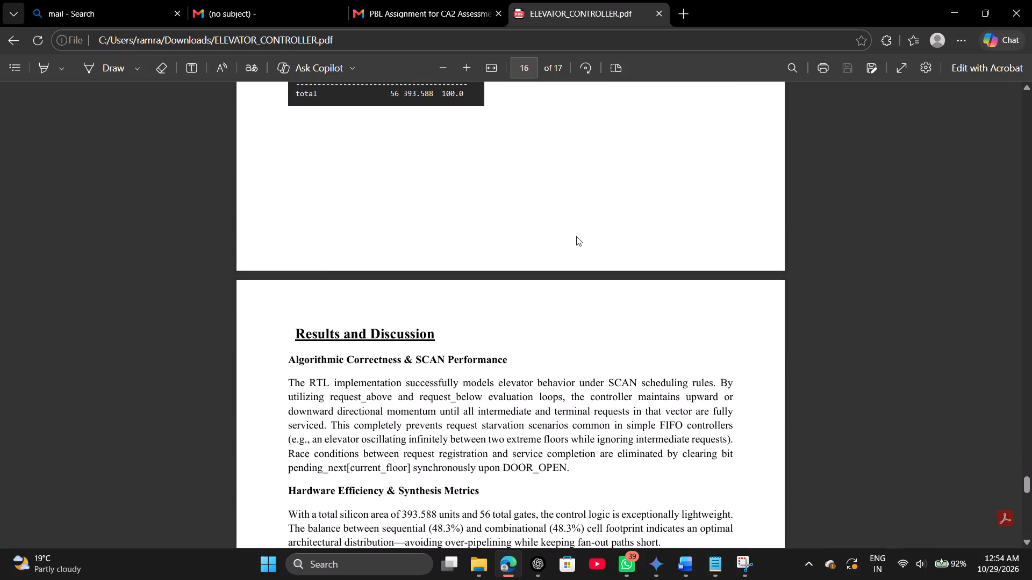
scroll(576, 236, up, 1)
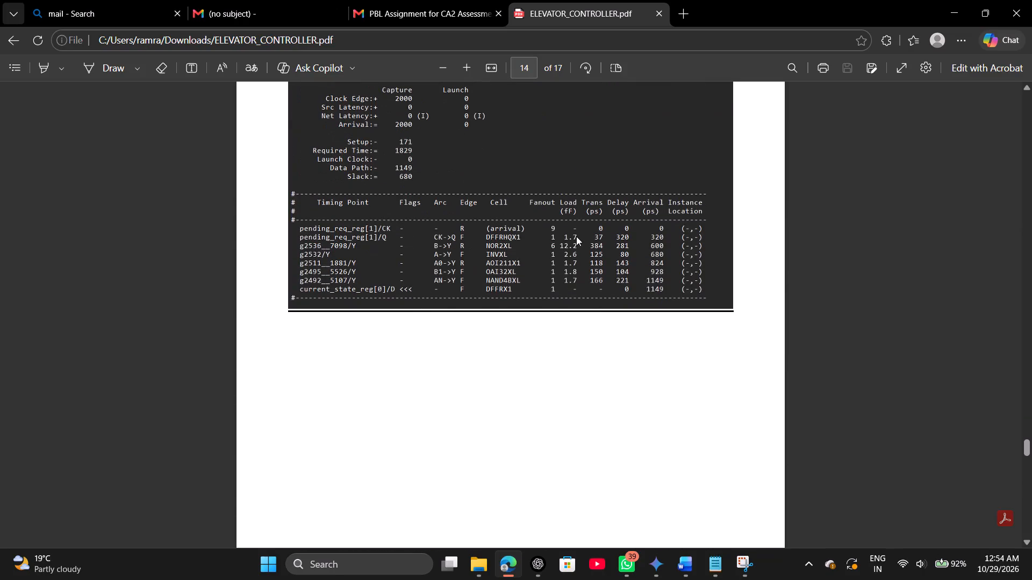
scroll(576, 236, down, 7)
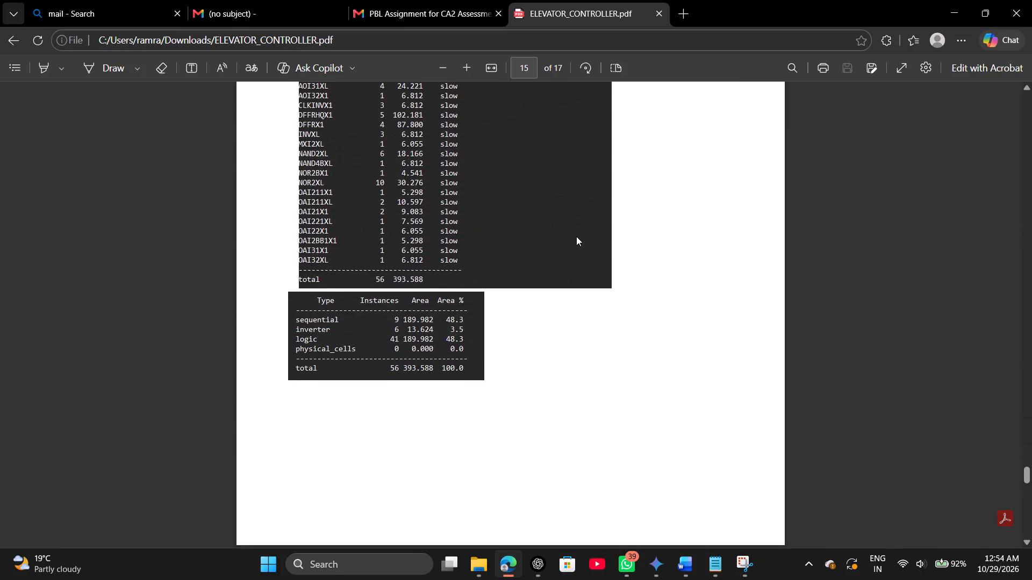
scroll(576, 236, down, 2)
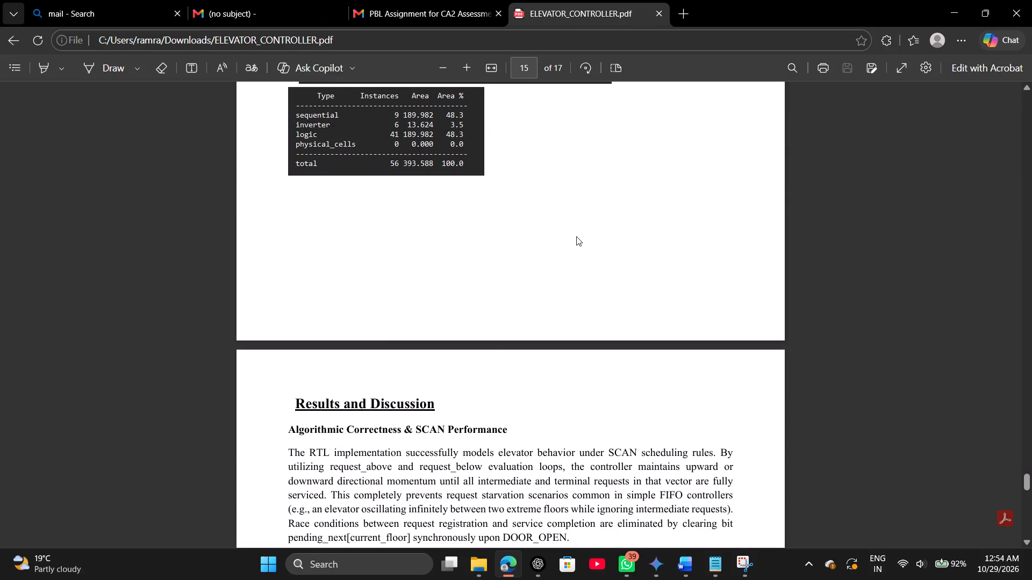
scroll(576, 236, down, 2)
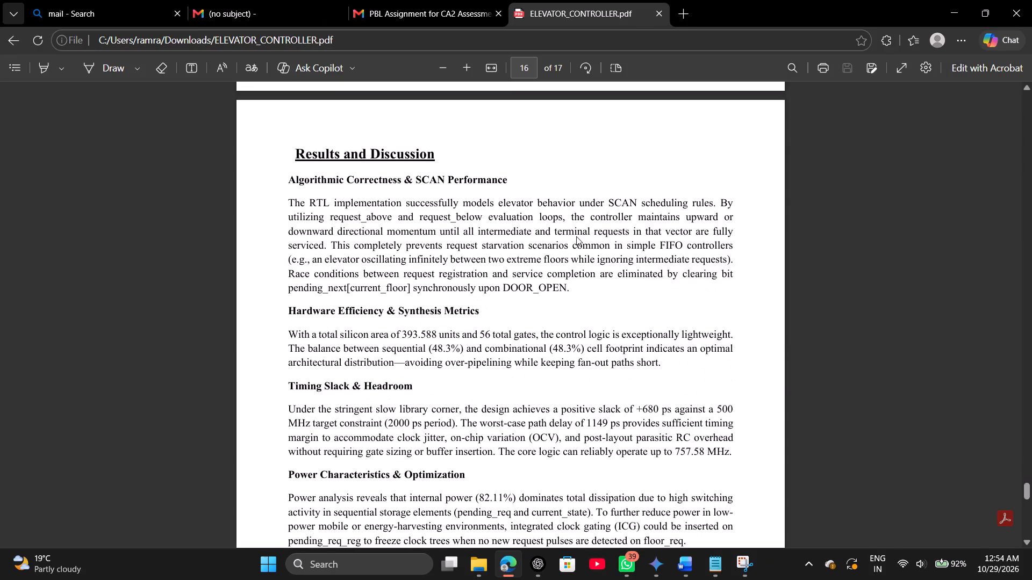
scroll(576, 236, down, 2)
scroll(576, 236, up, 4)
scroll(576, 236, down, 1)
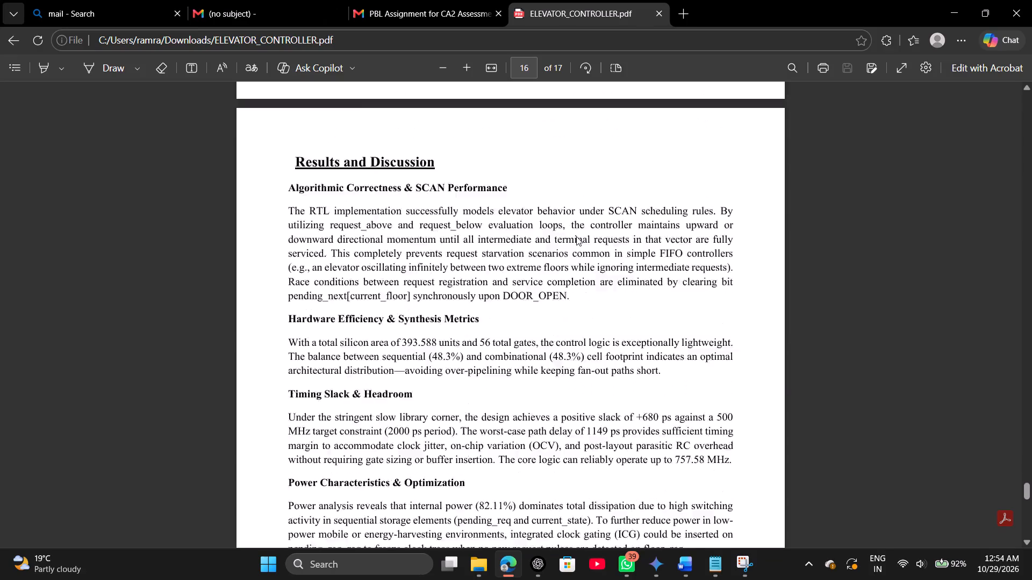
scroll(576, 236, down, 4)
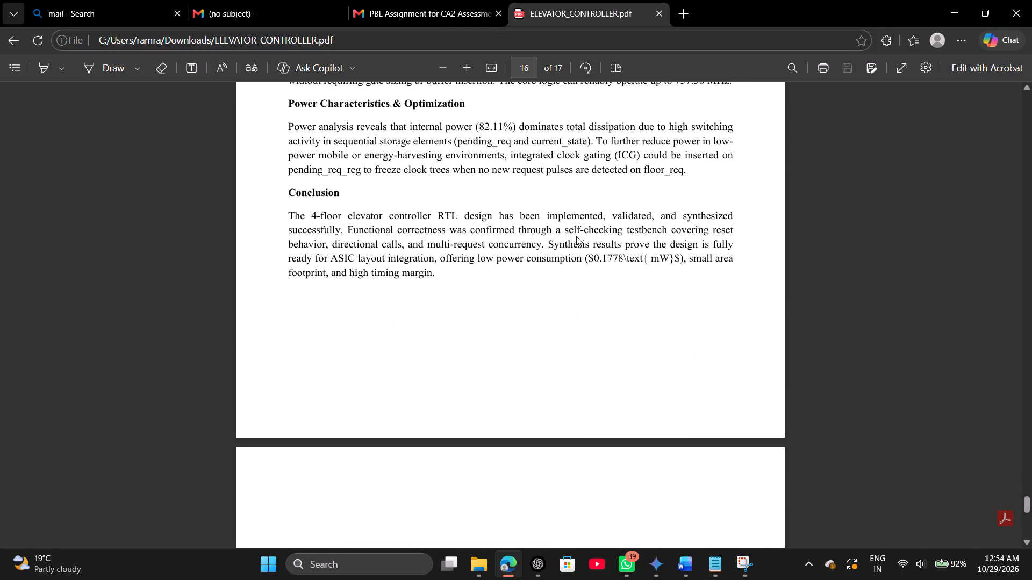
Recheck the PDF pages backwards from the Conclusion to the testbench code, ending at the Power Report.
scroll(576, 236, up, 8)
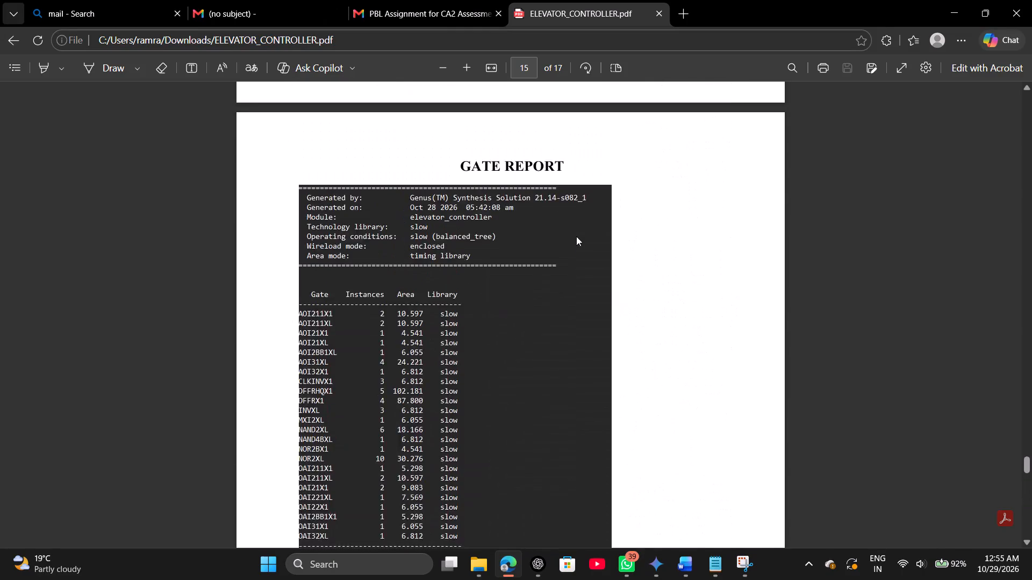
scroll(576, 236, up, 12)
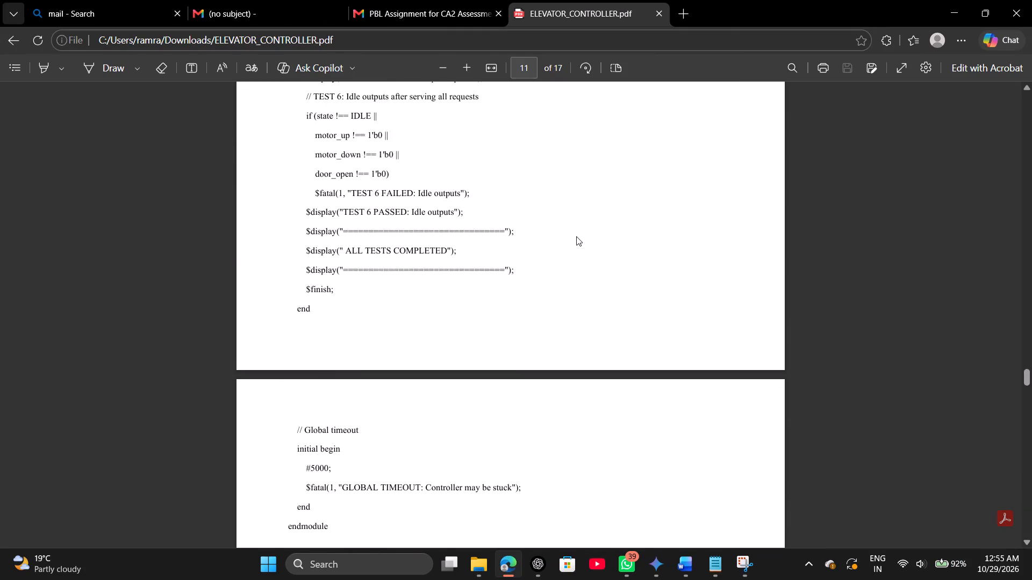
scroll(576, 236, down, 2)
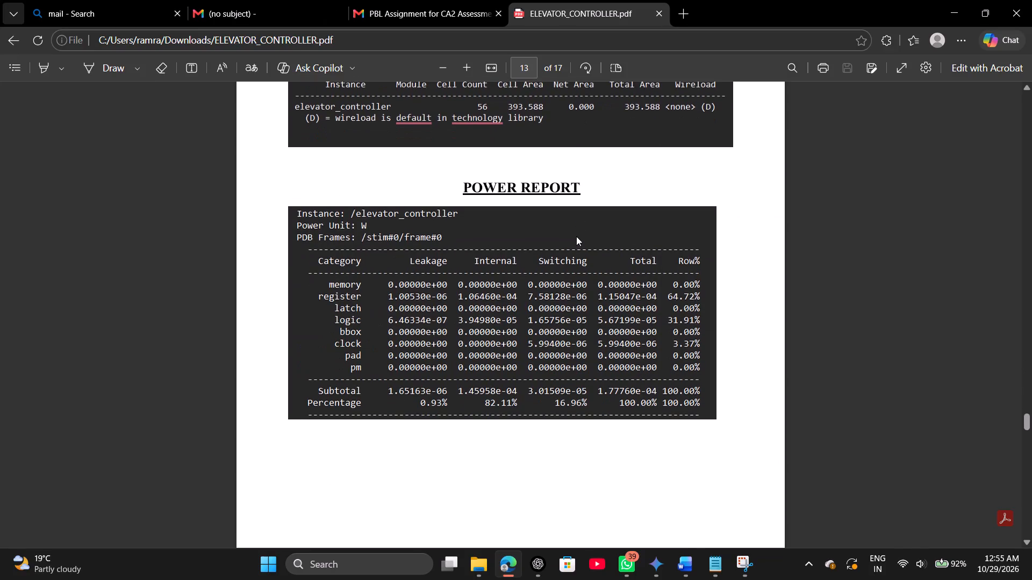
scroll(576, 236, up, 1)
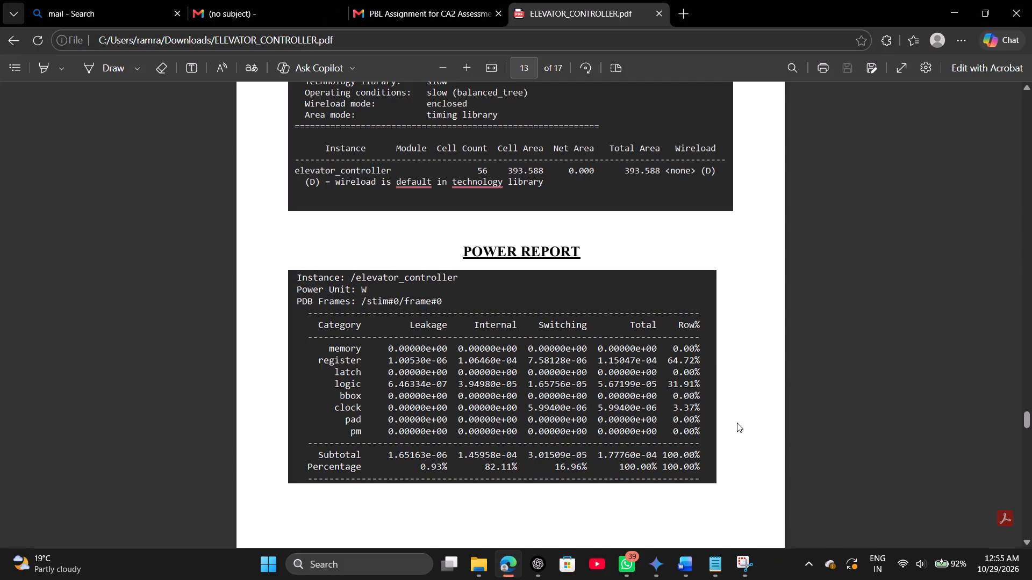
Switch to Notepad, where the elevator source and report files are open, and close its window.
click(707, 576)
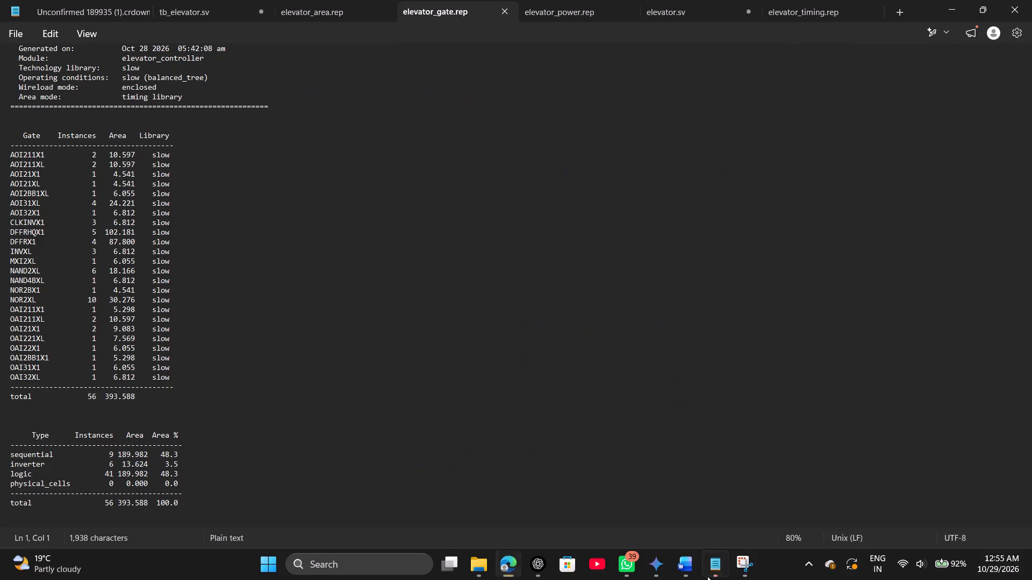
click(598, 279)
right_click(598, 279)
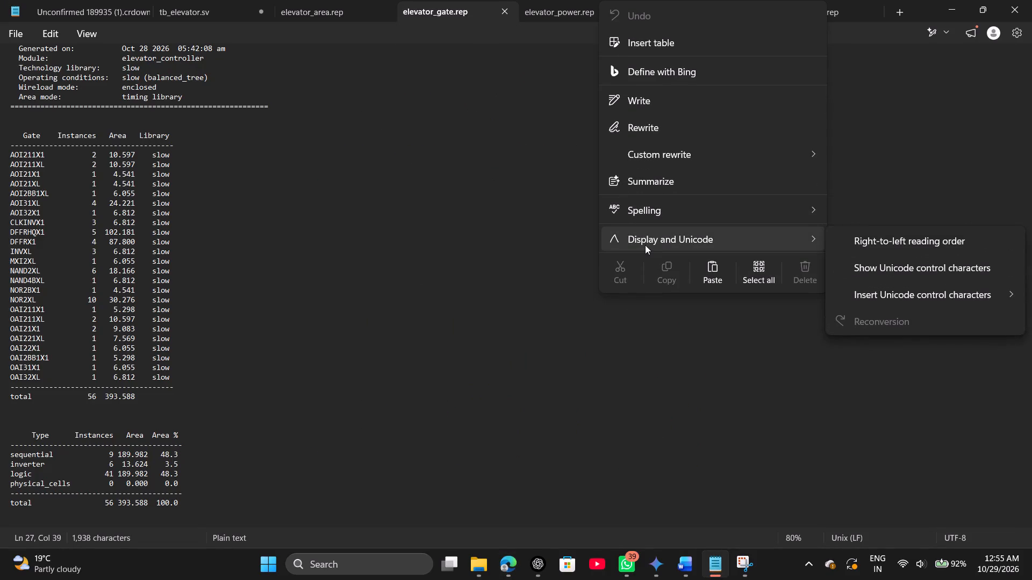
scroll(659, 96, up, 2)
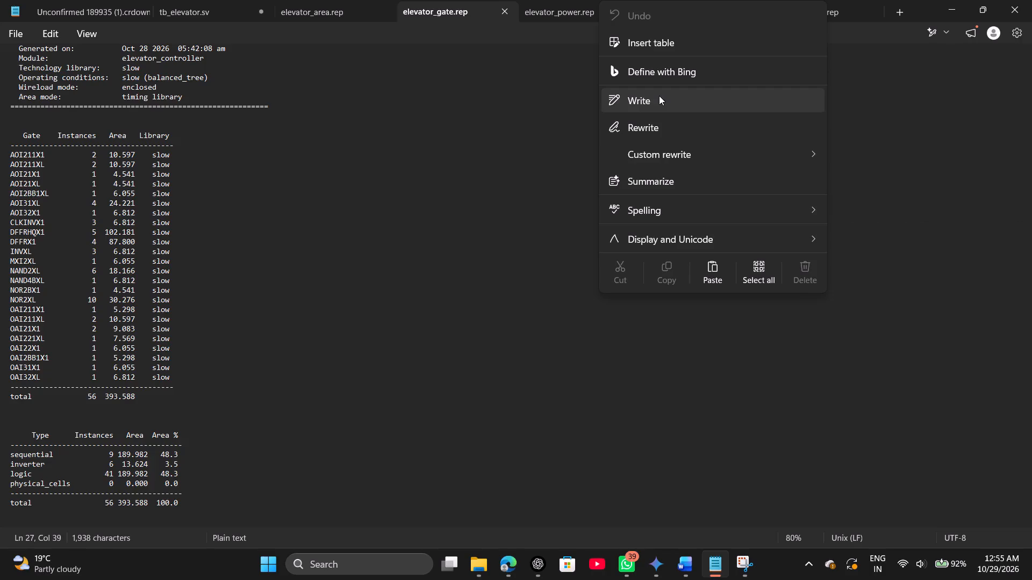
click(542, 195)
click(1030, 0)
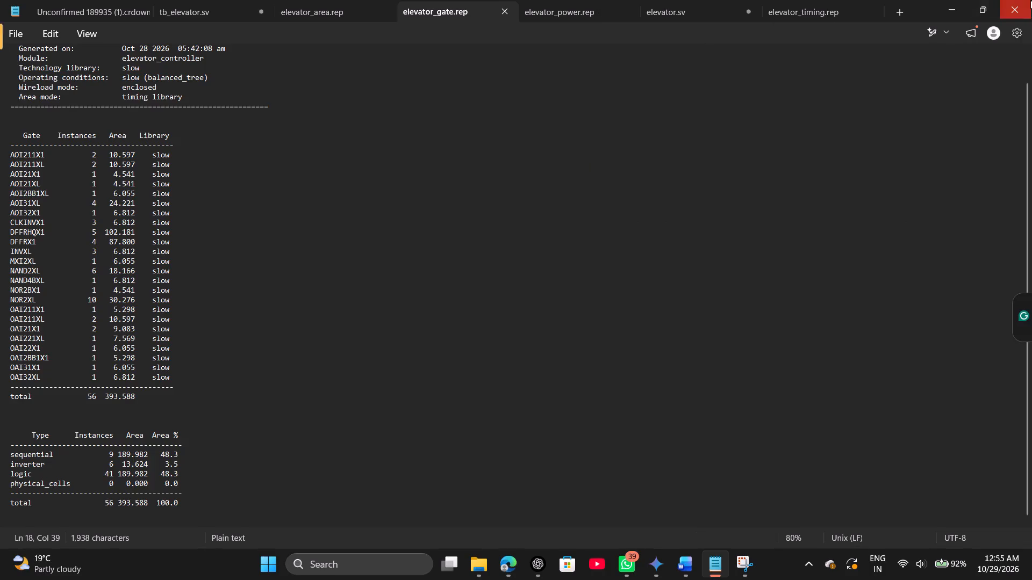
Recheck the exported PDF from the end of the testbench code and Simulation Waveforms through the Results and Discussion page.
scroll(675, 237, up, 8)
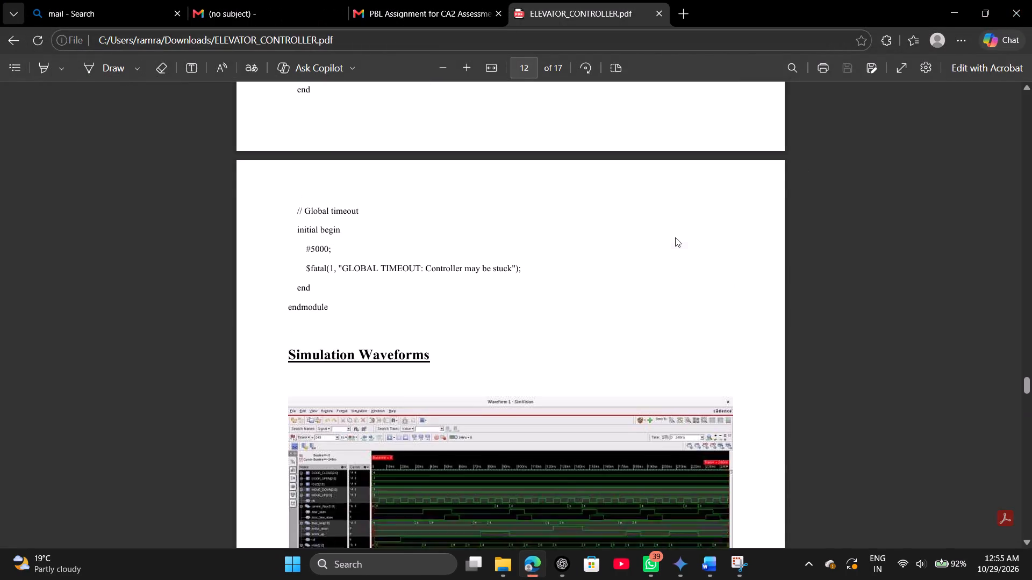
scroll(675, 237, up, 5)
scroll(675, 237, down, 5)
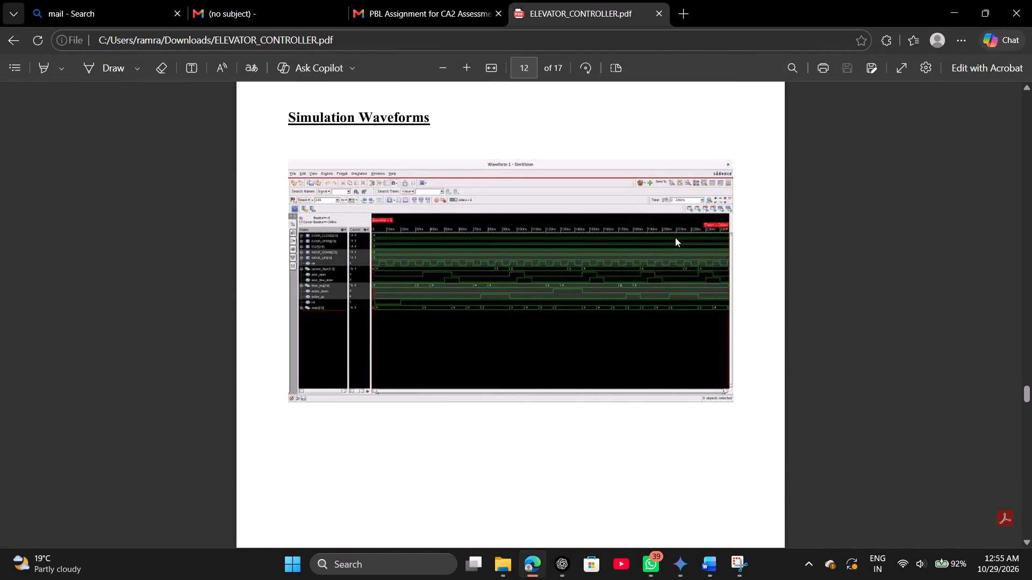
scroll(675, 237, down, 14)
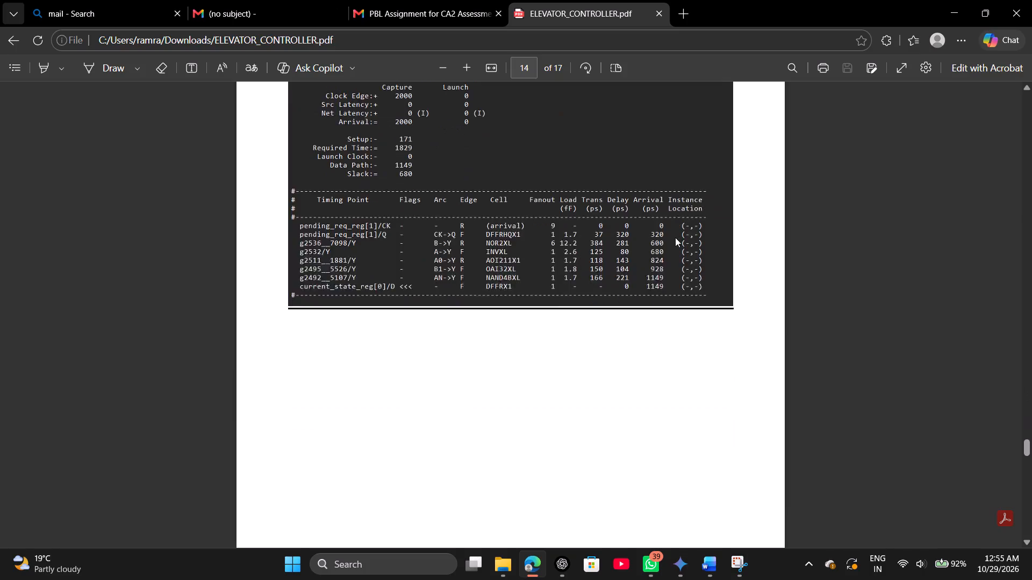
scroll(675, 237, down, 14)
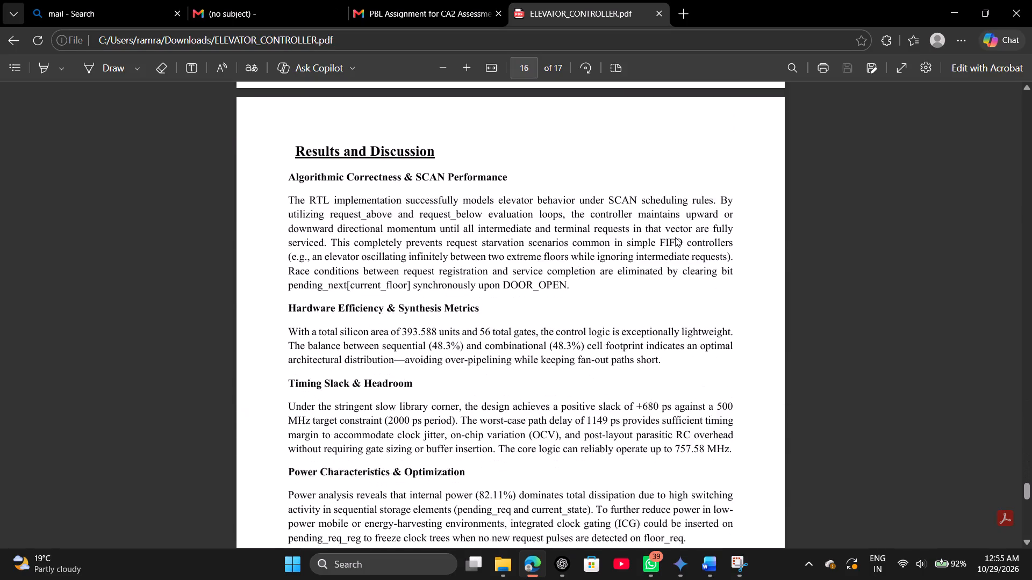
scroll(675, 237, down, 5)
Go back through the PDF to the cover page and check its subject, title and submission details.
scroll(675, 237, up, 13)
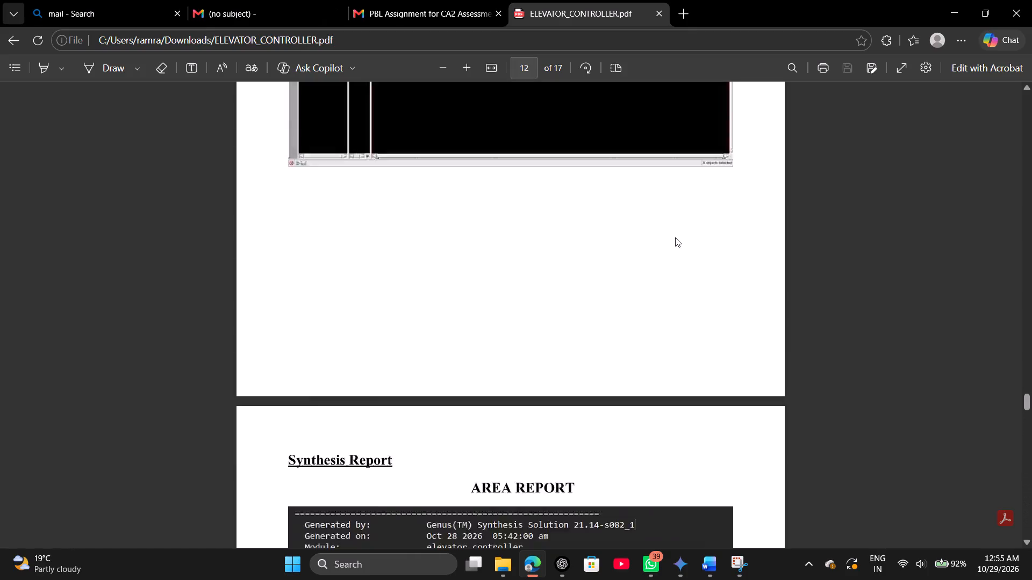
scroll(675, 237, up, 15)
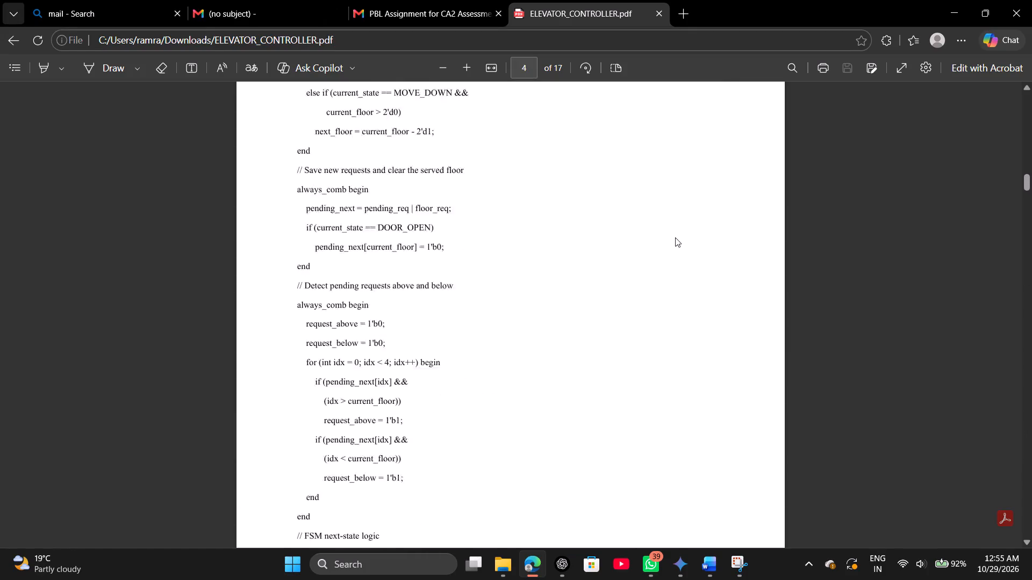
scroll(675, 237, up, 12)
scroll(675, 237, down, 3)
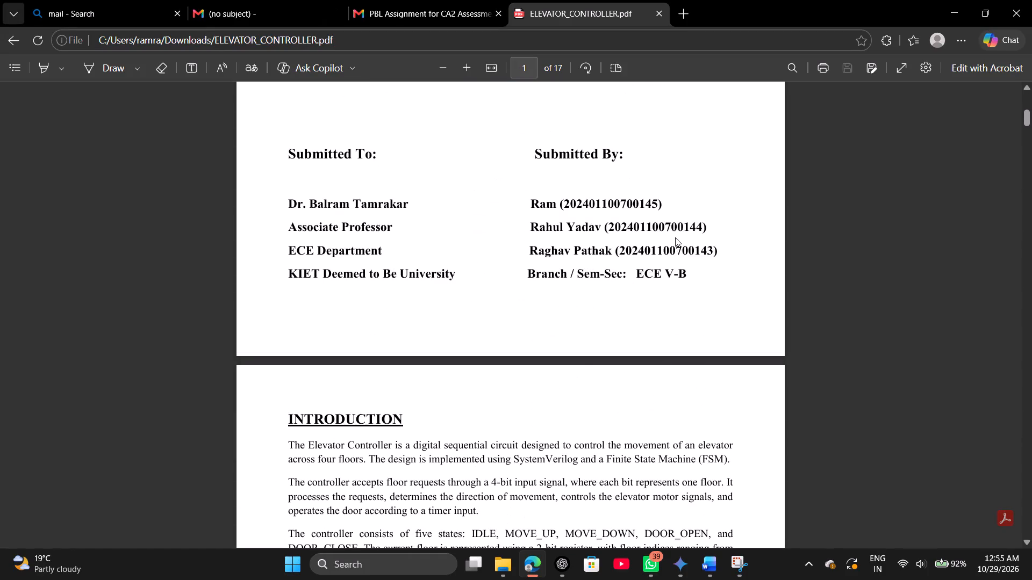
scroll(675, 237, down, 2)
scroll(675, 237, up, 1)
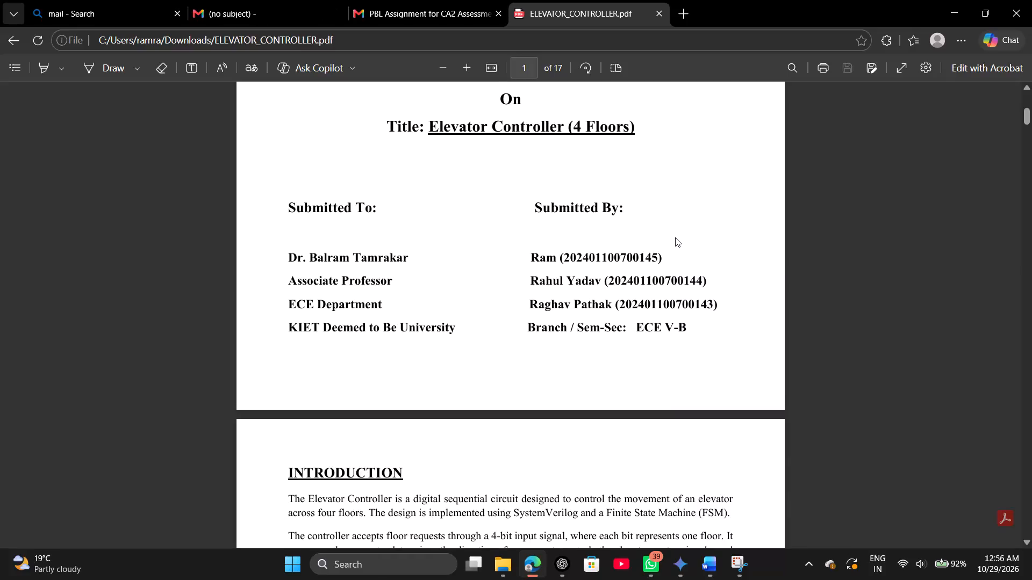
scroll(675, 237, up, 1)
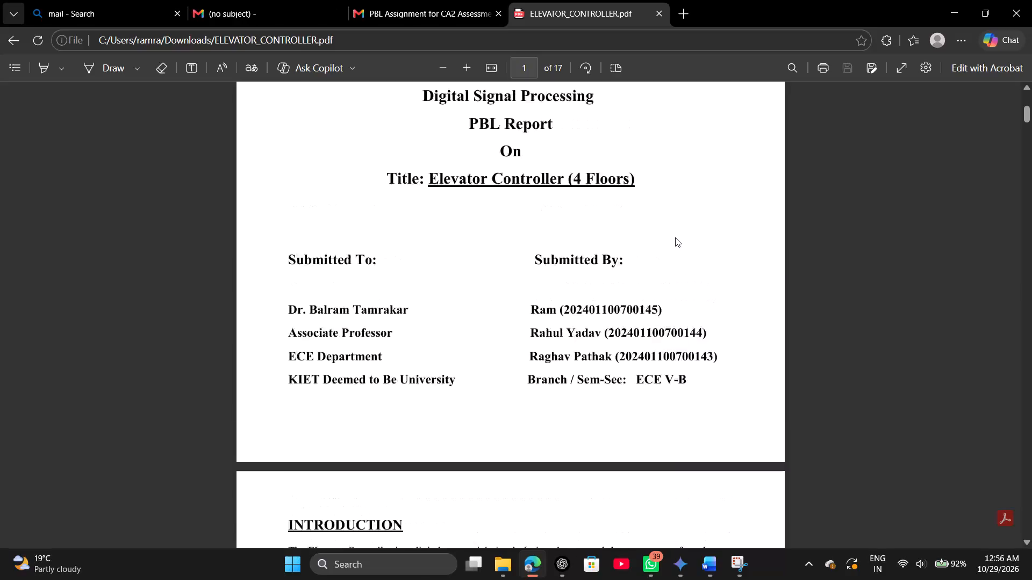
scroll(675, 237, up, 3)
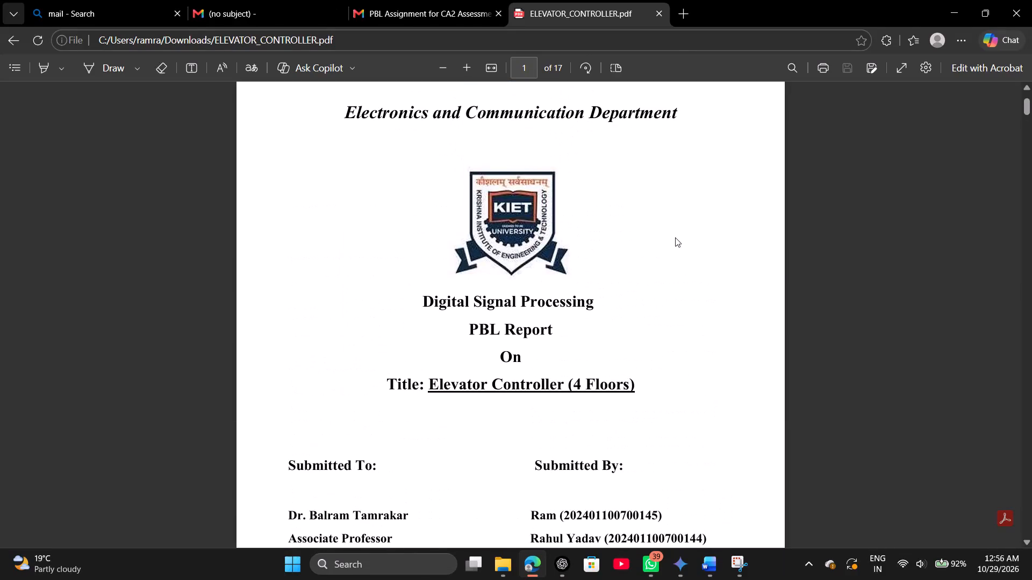
Switch to the Word report and delete the subject line "Digital Signal Processing" beneath the logo on the cover page.
click(700, 579)
scroll(608, 368, up, 14)
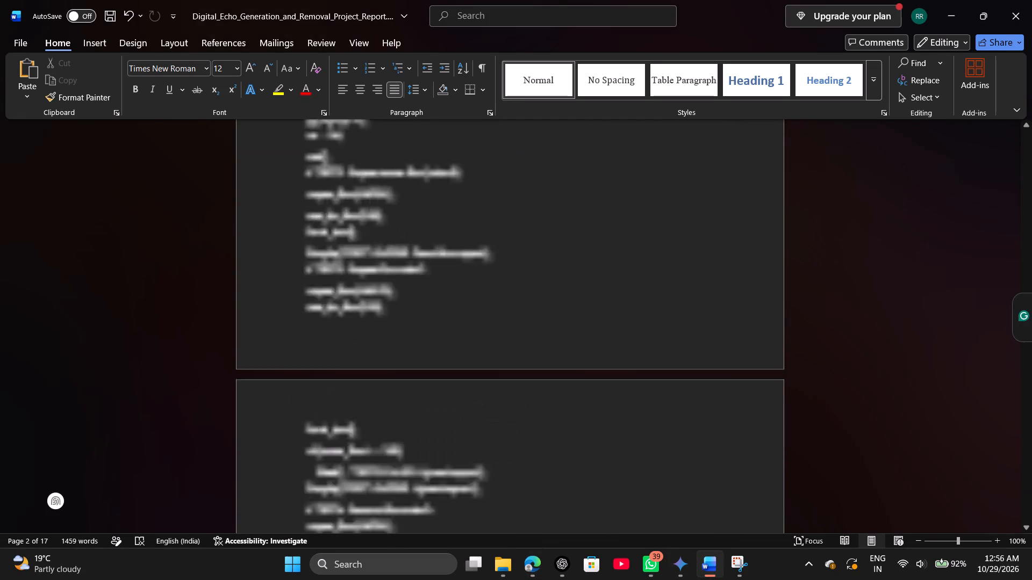
scroll(608, 368, up, 2)
scroll(576, 474, down, 1)
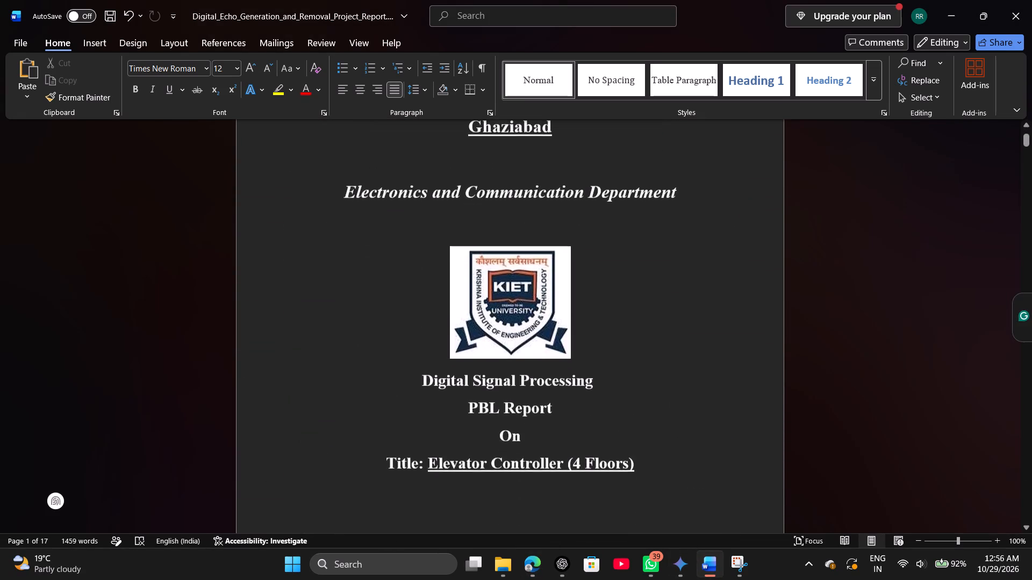
click(592, 386)
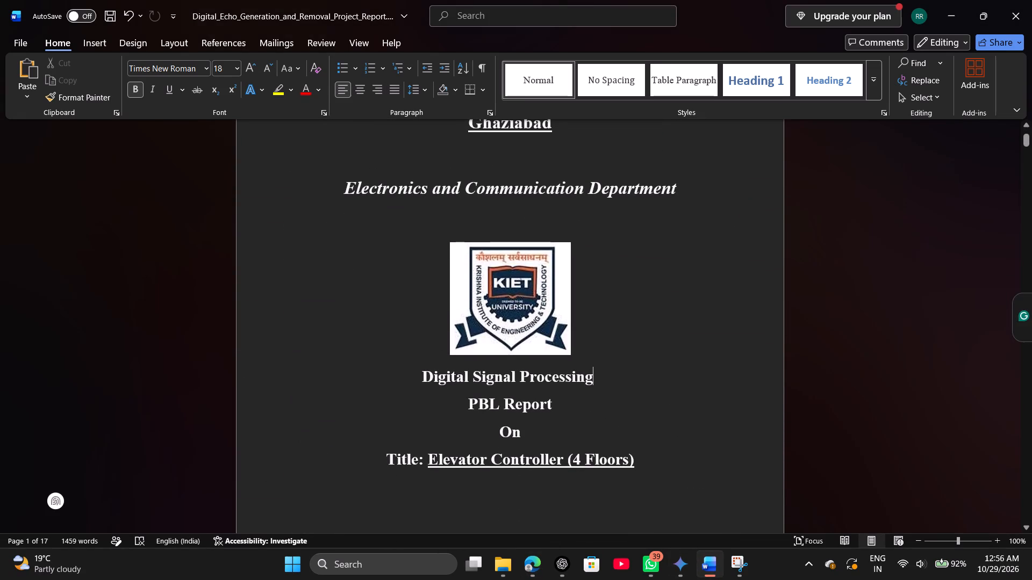
key(BackSpace)
key(BackSpace)
key(BackSpace)
key(BackSpace)
key(BackSpace)
key(BackSpace)
key(BackSpace)
key(BackSpace)
key(BackSpace)
key(BackSpace)
key(BackSpace)
key(BackSpace)
key(BackSpace)
key(BackSpace)
key(BackSpace)
key(BackSpace)
key(BackSpace)
key(BackSpace)
key(BackSpace)
key(BackSpace)
key(BackSpace)
key(BackSpace)
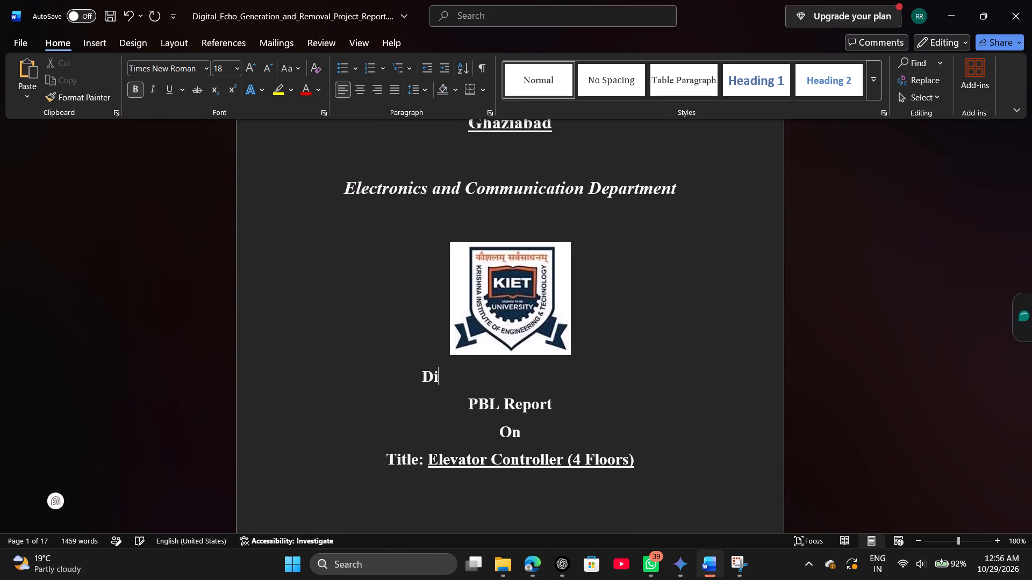
key(BackSpace)
key(BackSpace)
key(BackSpace)
key(BackSpace)
key(BackSpace)
key(BackSpace)
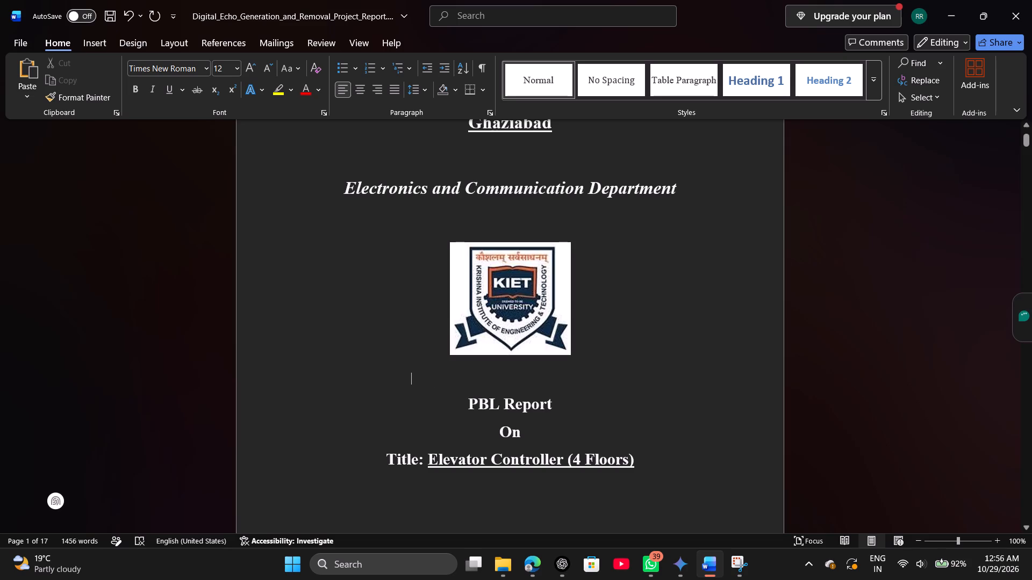
Open the font size choices for the emptied subject line above "PBL Report" on the cover page.
click(237, 62)
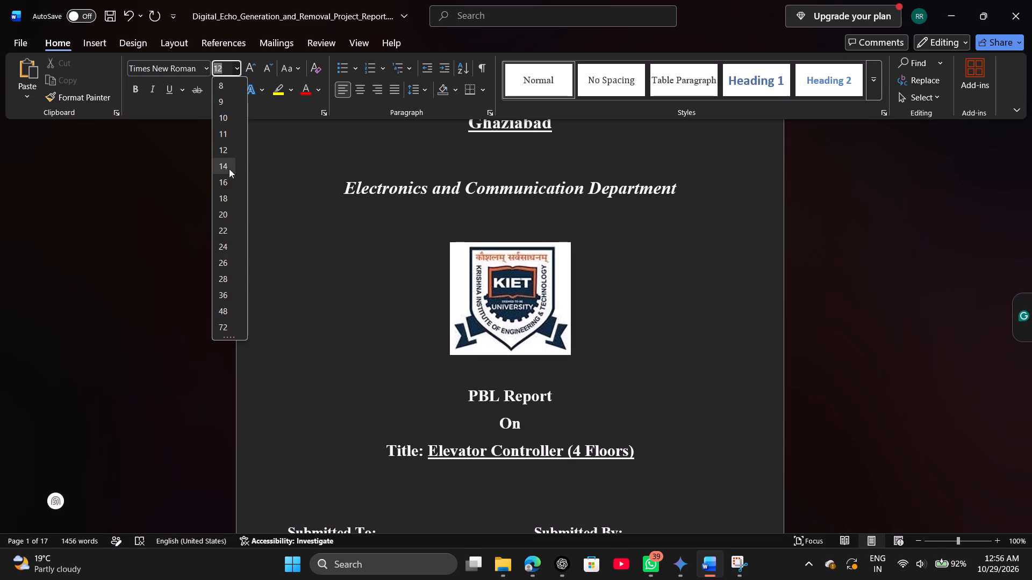
Set the font size of the emptied subject line above "PBL Report" to 16.
click(231, 179)
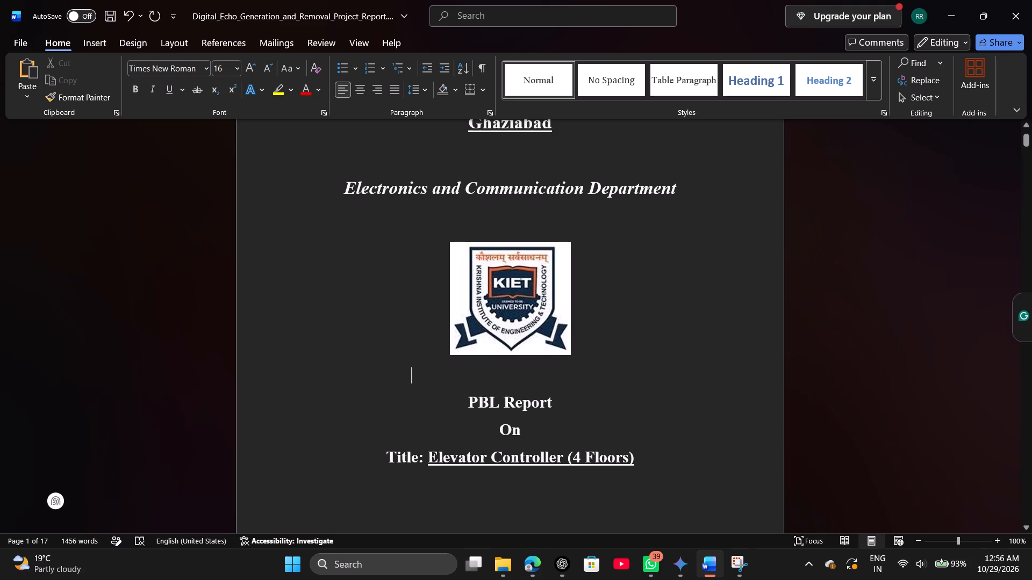
Switch to the browser and check the "PBL Assignment for CA2 Assessment" mail for the subject and the required report sections.
click(538, 553)
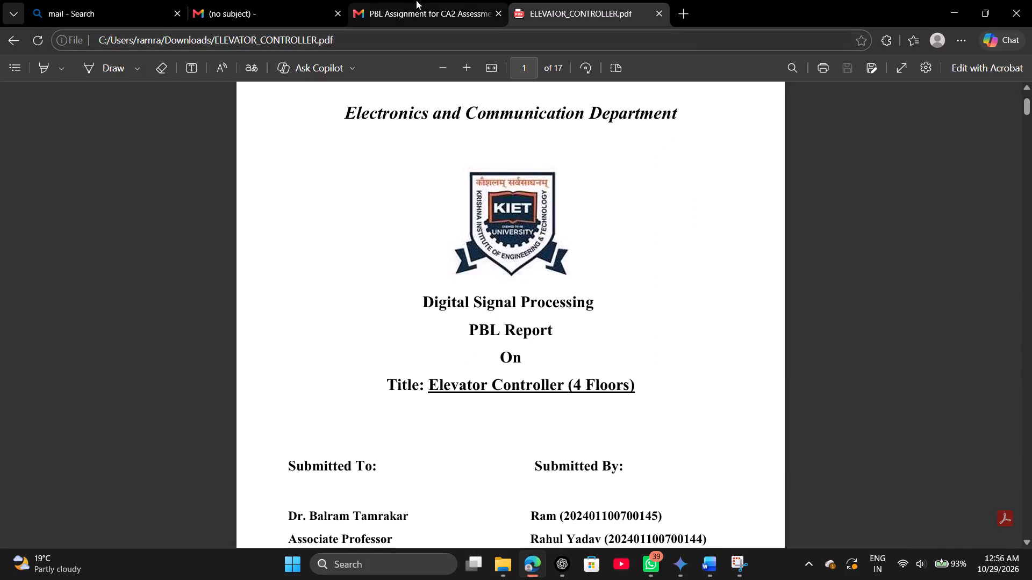
click(416, 0)
scroll(353, 260, up, 1)
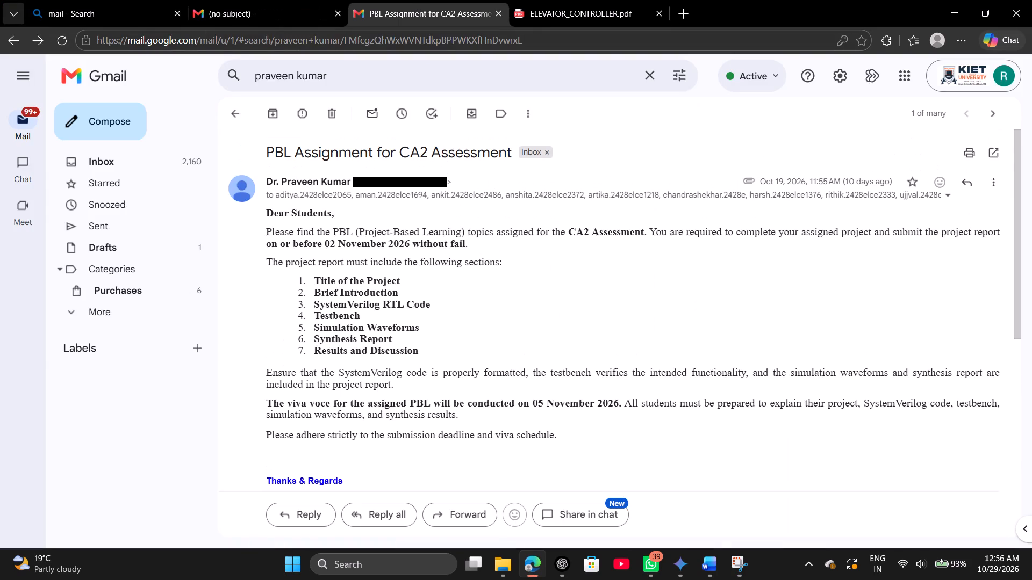
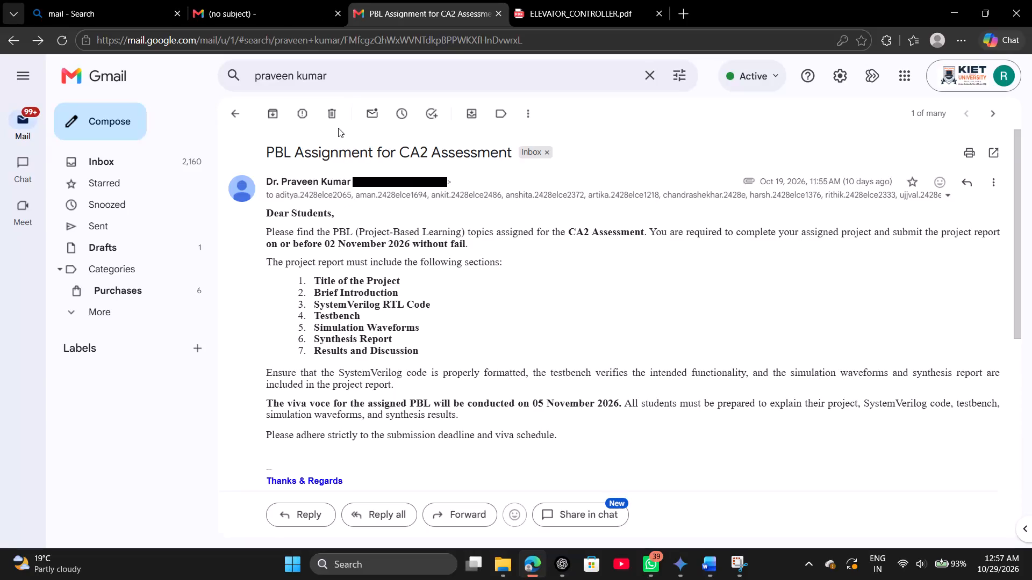
Reread the PBL assignment mail from the required report sections through its signature and attachments, and return to the mail list.
scroll(451, 303, down, 1)
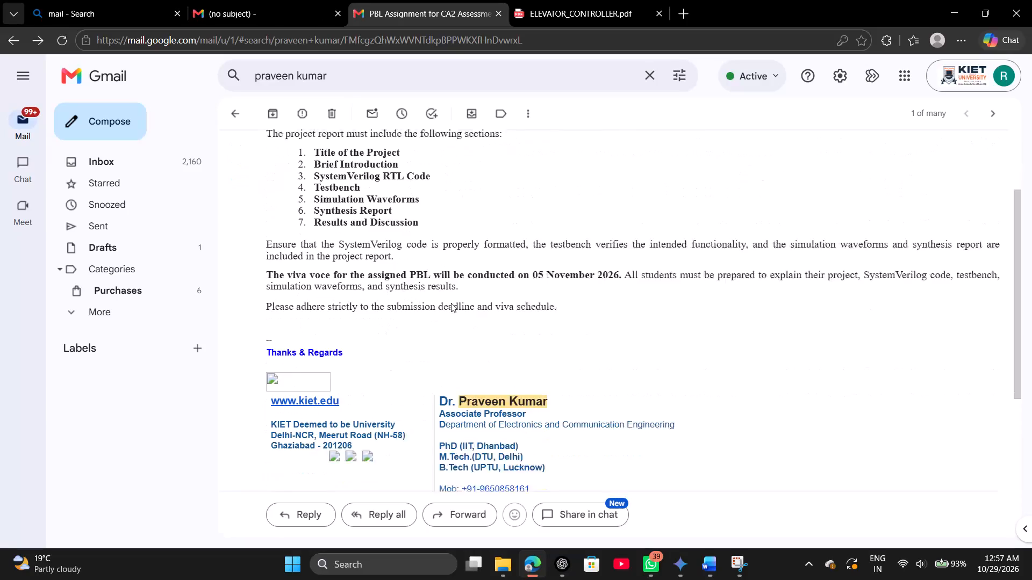
scroll(451, 303, down, 4)
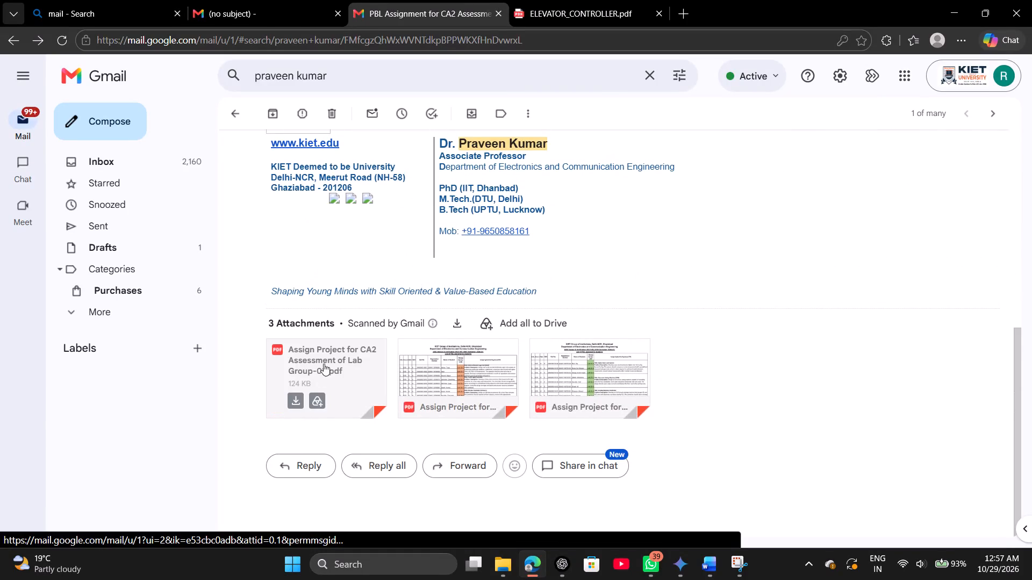
scroll(375, 286, up, 2)
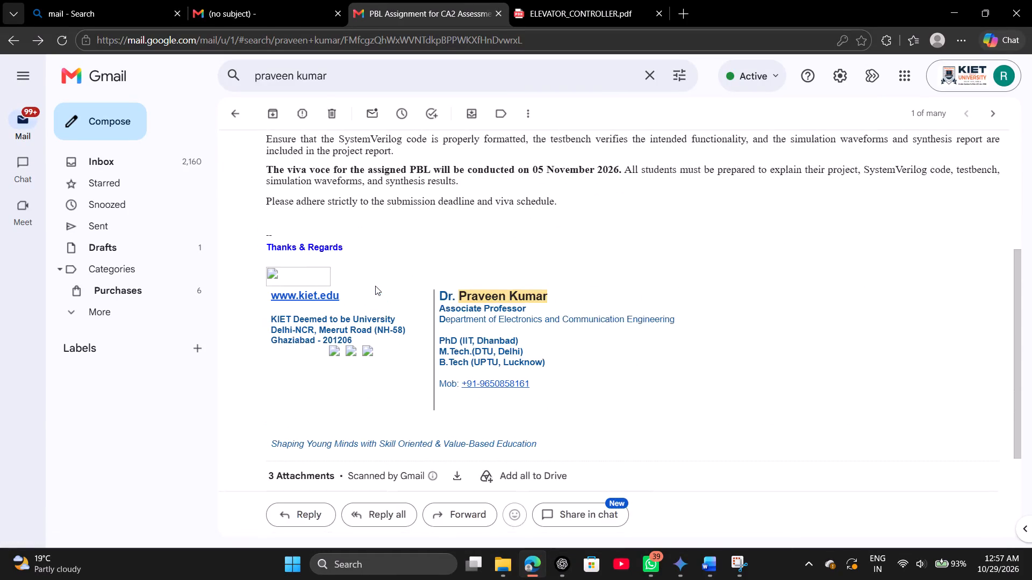
scroll(375, 286, up, 5)
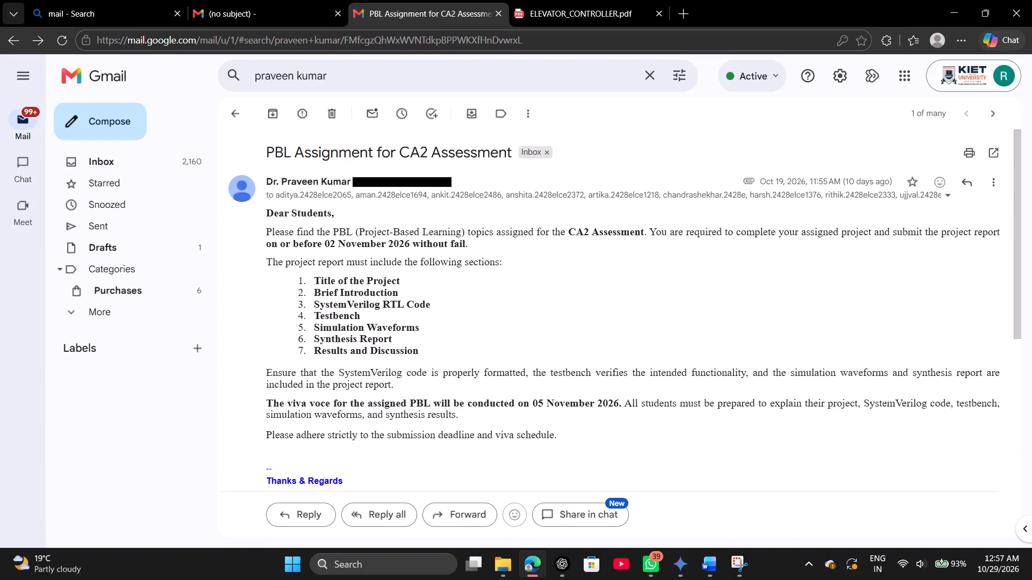
click(241, 110)
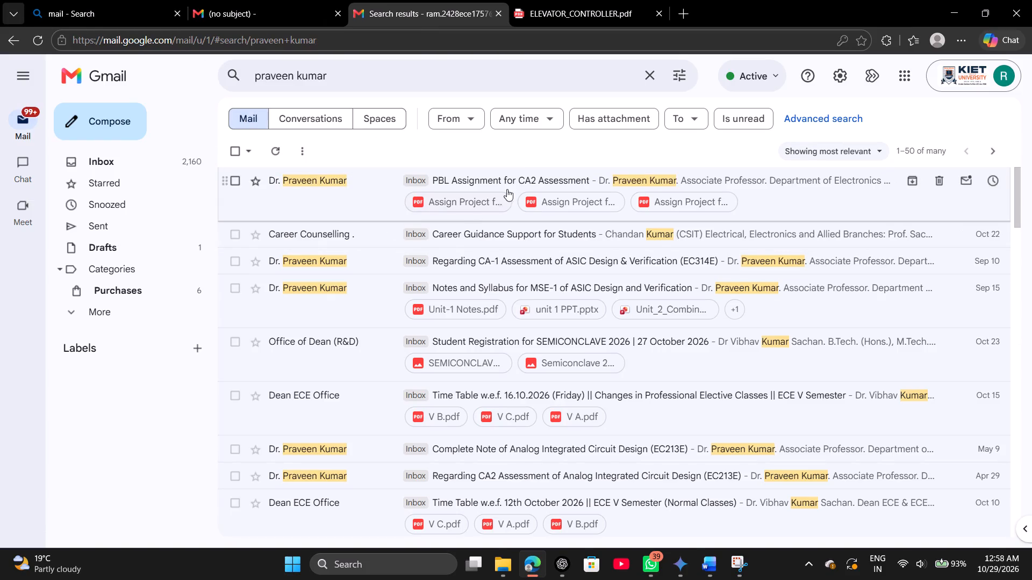
Search the mailbox for "ASIC" and check the Student Development Program mail for the course's subject name.
click(644, 81)
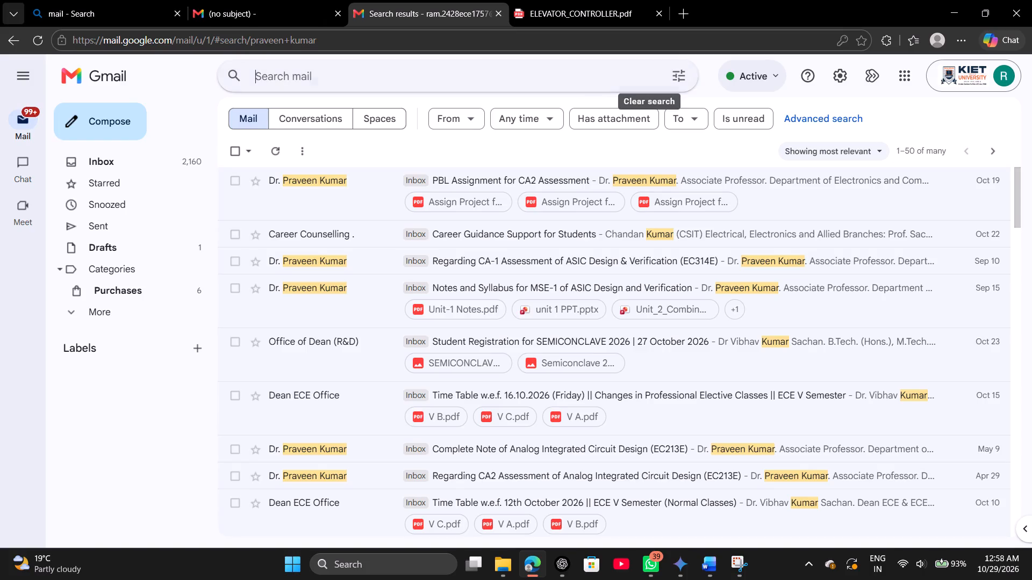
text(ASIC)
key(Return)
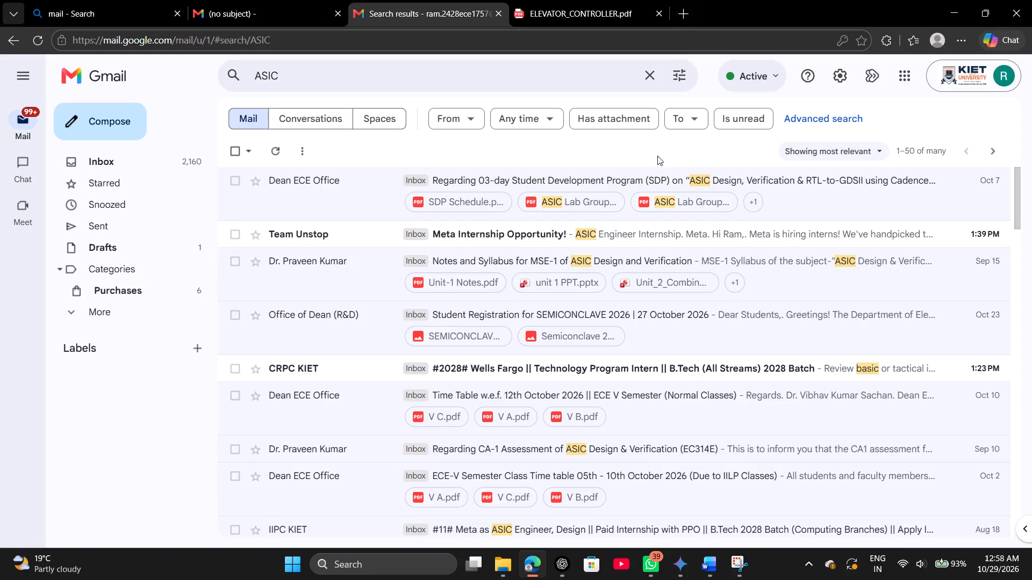
click(653, 179)
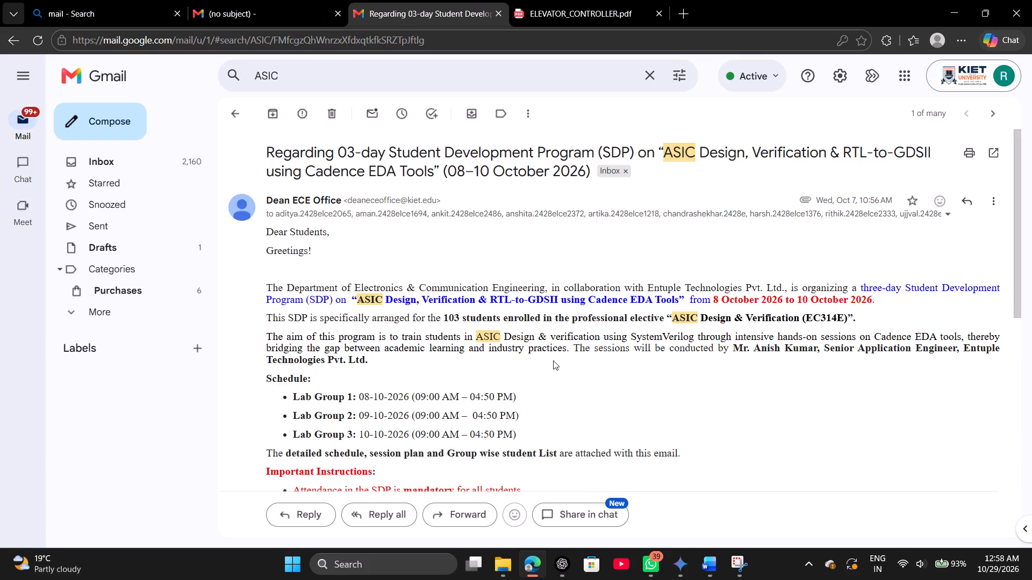
scroll(553, 360, down, 1)
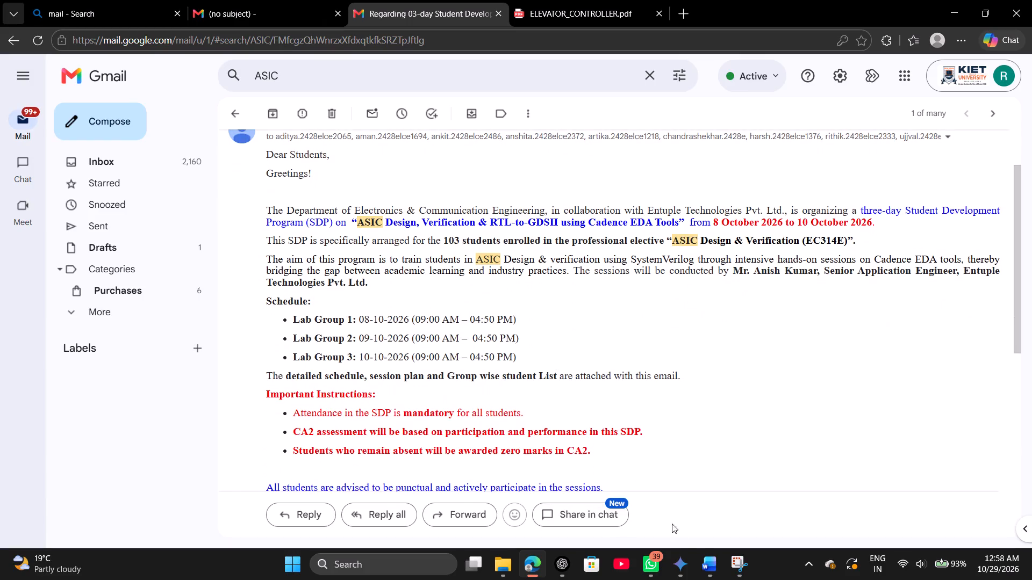
Switch to the Word report and delete "PBL" from the "PBL Report" line on the cover page.
click(699, 562)
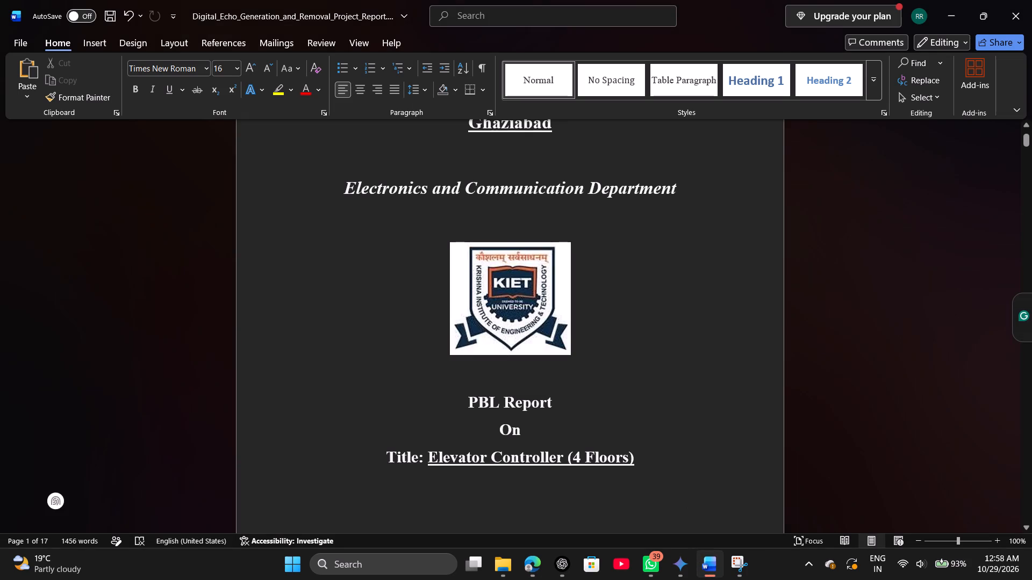
click(453, 379)
drag(453, 379, 496, 406)
click(496, 406)
key(BackSpace)
key(BackSpace)
key(BackSpace)
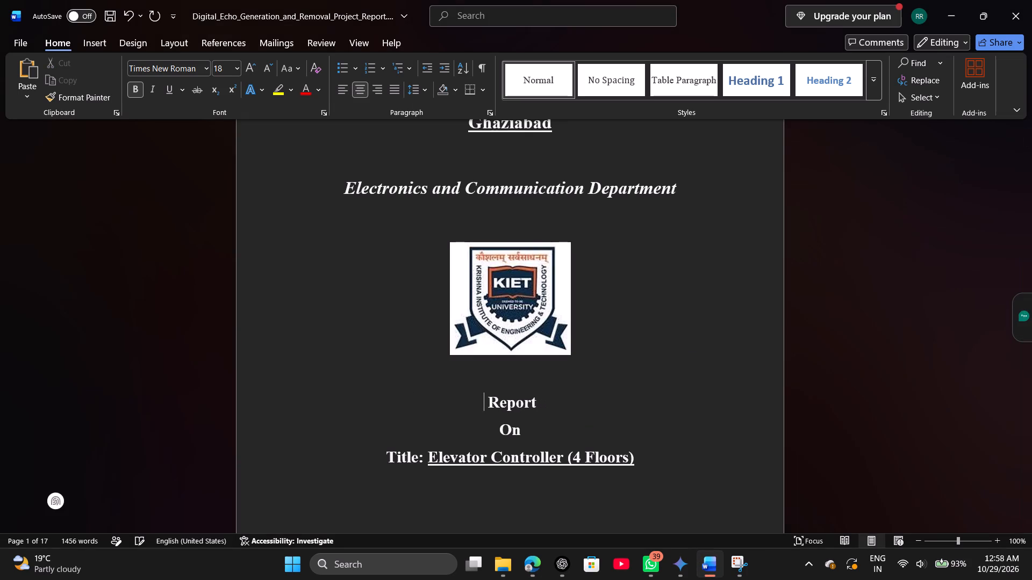
Start the empty subject line beneath the cover page logo with "A" and open the font size choices for that letter.
click(486, 388)
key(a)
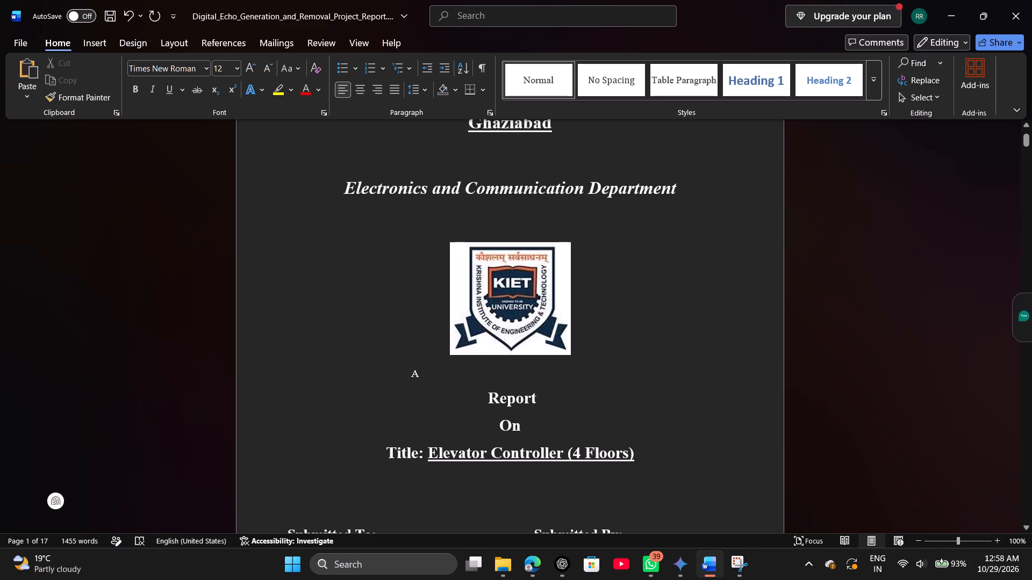
drag(431, 384, 430, 383)
drag(430, 383, 411, 375)
click(514, 336)
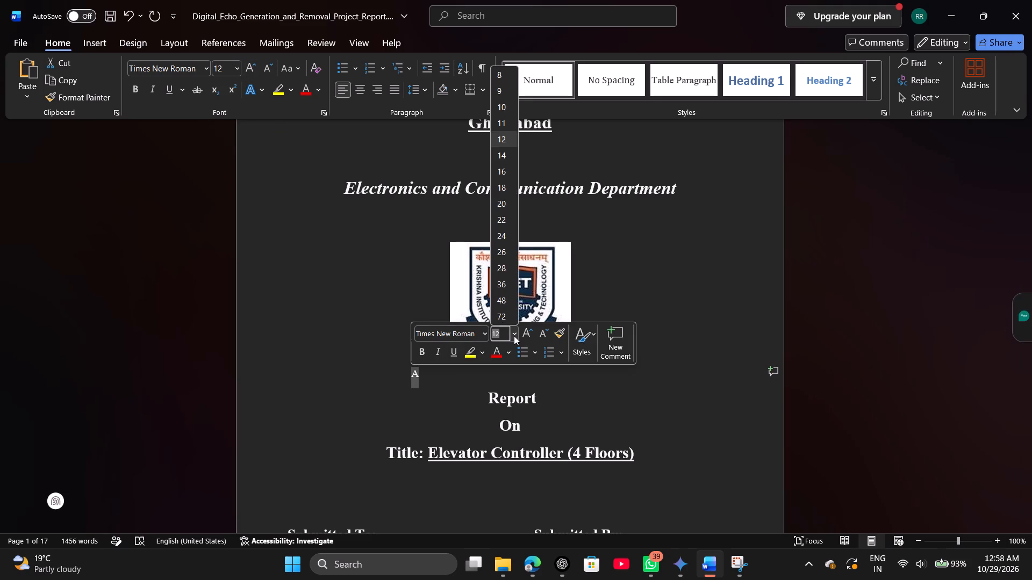
Set the font size to 16 and complete the cover line below the logo as "ASIC DESIGN & VERIFICATION".
click(510, 169)
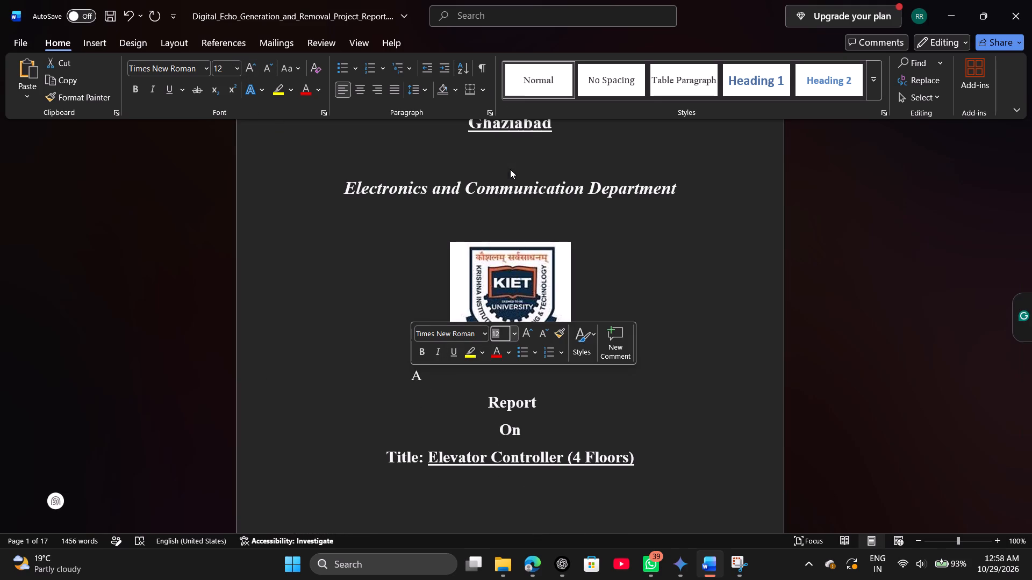
click(434, 383)
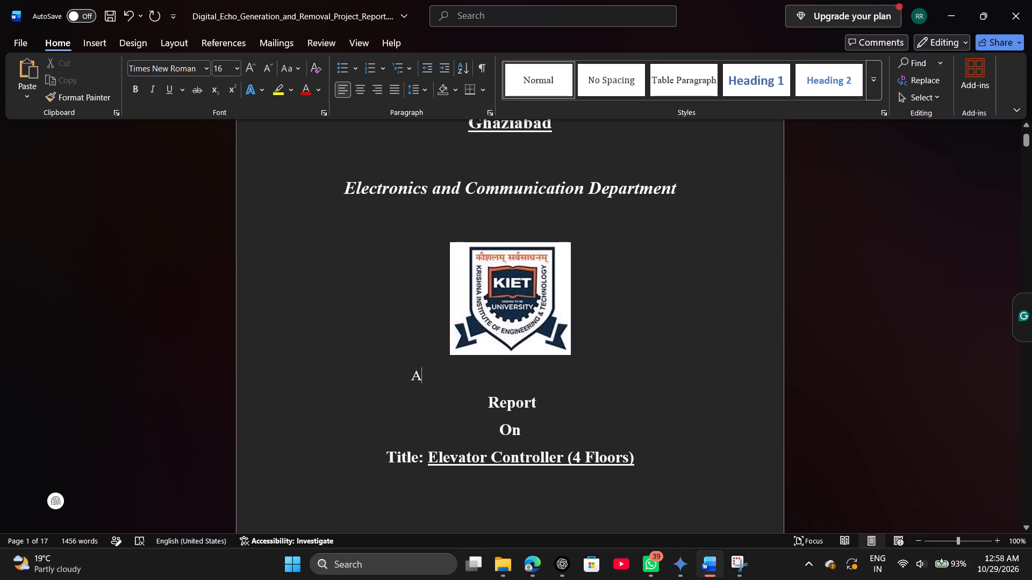
key(s)
text(IC)
key(space)
text(DE)
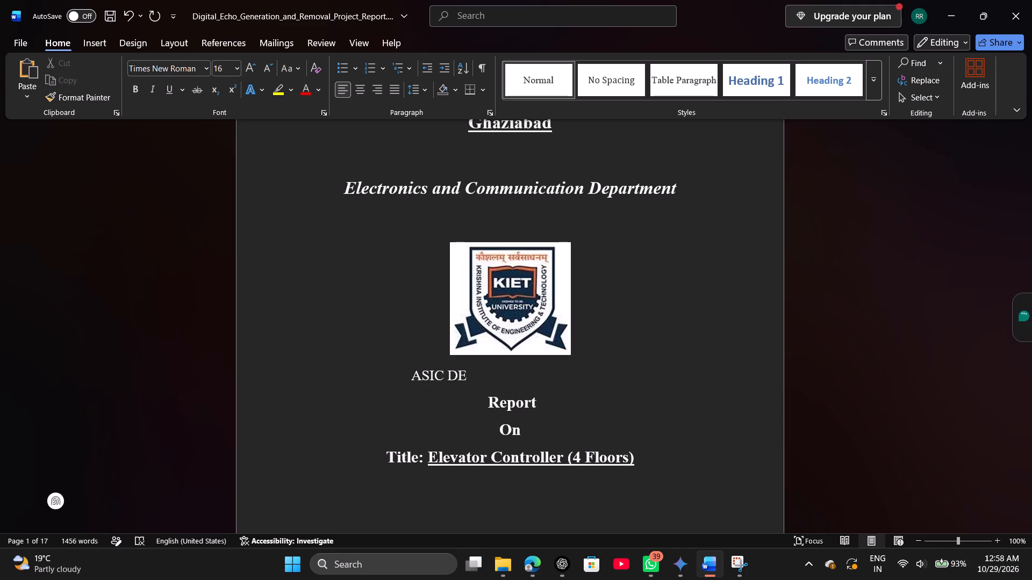
text(SIGN)
key(space)
text(&)
key(space)
text(VER)
text(IFICATION)
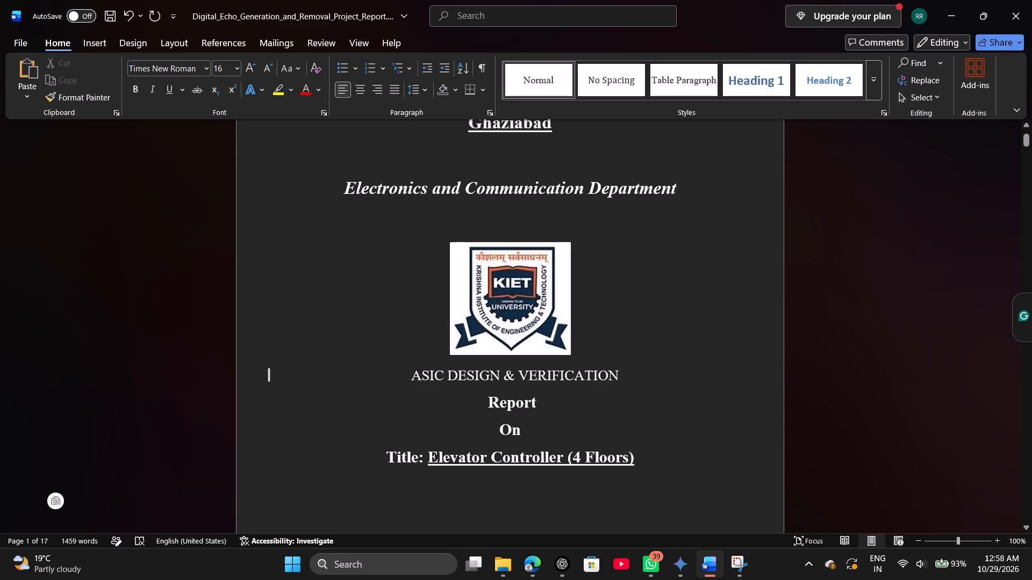
Make the "ASIC DESIGN & VERIFICATION" line on the cover page bold.
drag(617, 377, 404, 378)
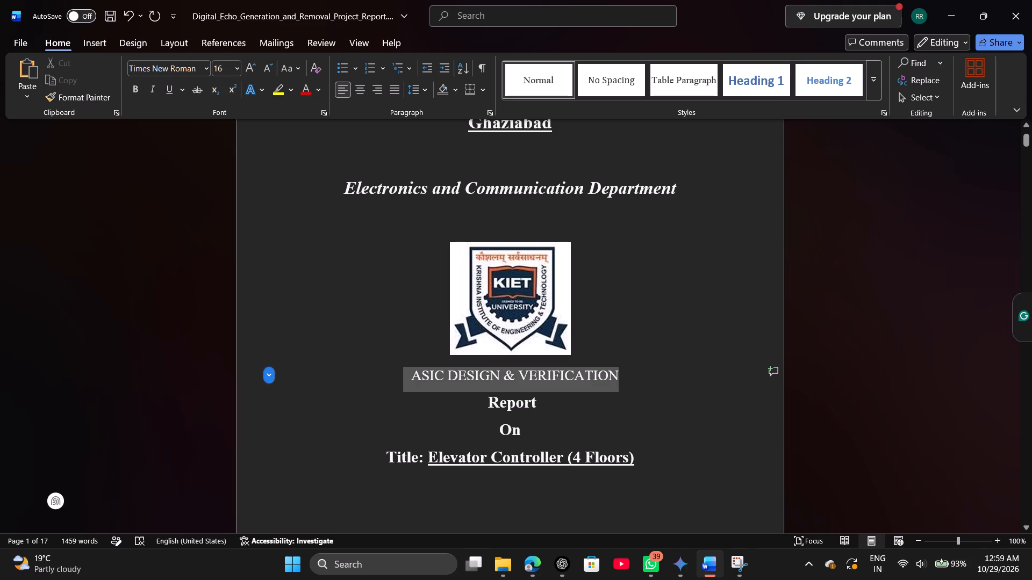
drag(404, 378, 405, 378)
click(410, 375)
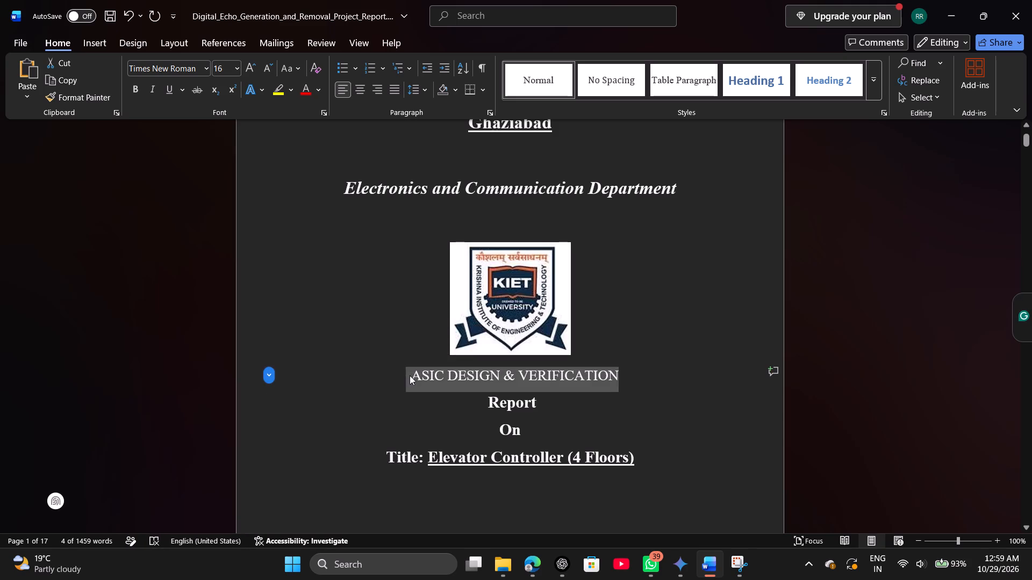
drag(410, 375, 419, 375)
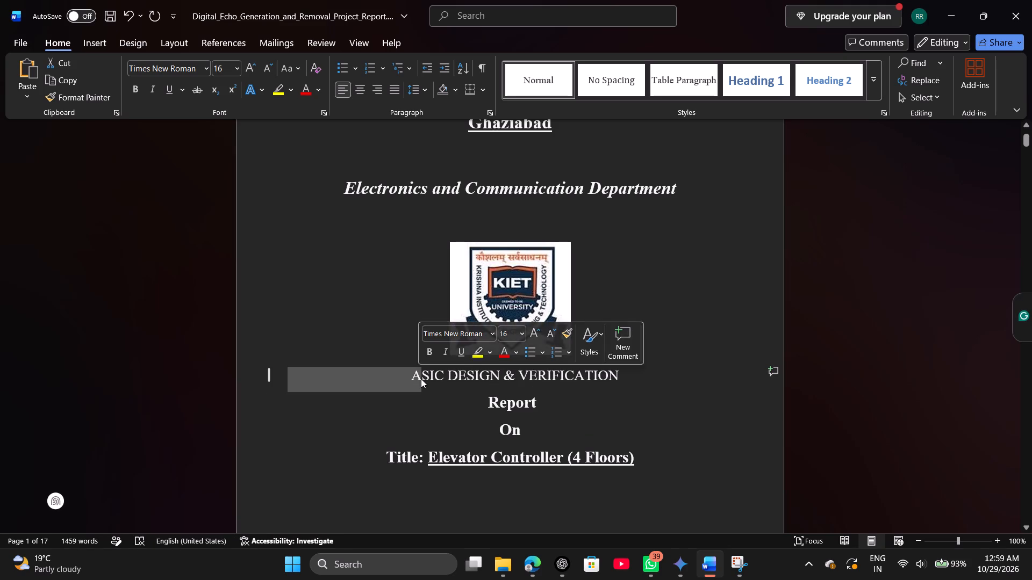
click(421, 379)
drag(415, 375, 570, 371)
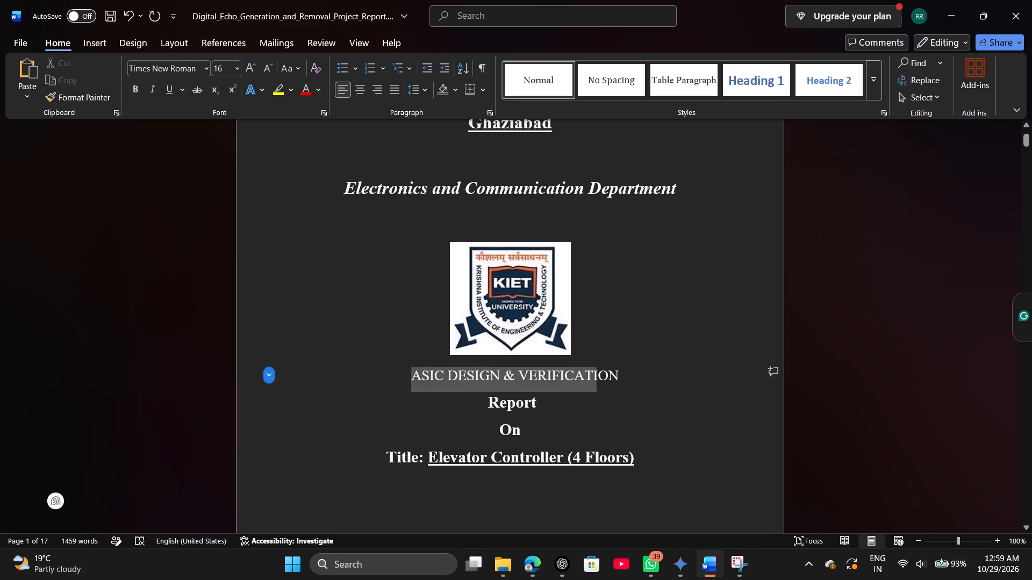
drag(570, 371, 598, 371)
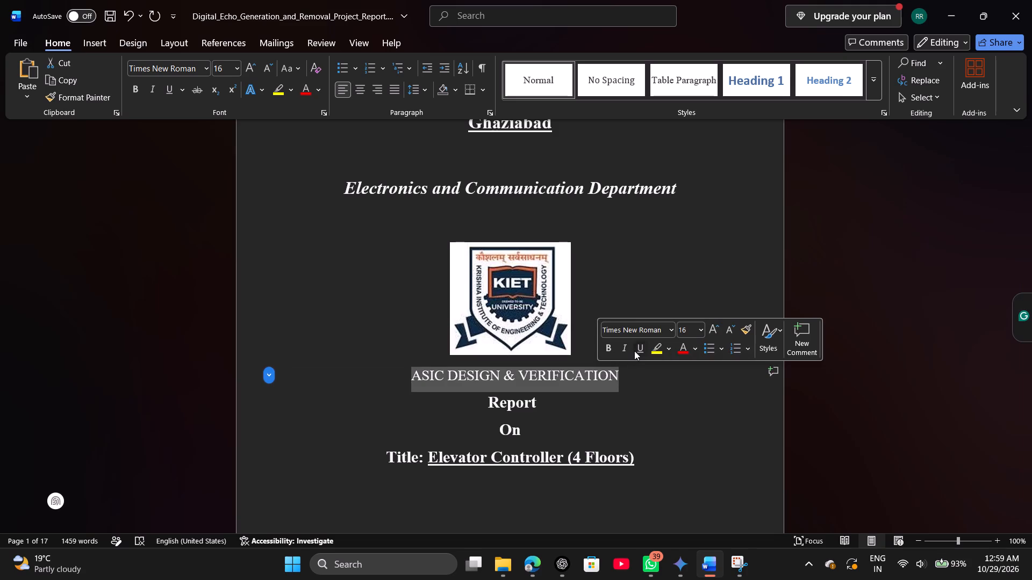
click(634, 351)
click(634, 351)
click(614, 351)
click(619, 383)
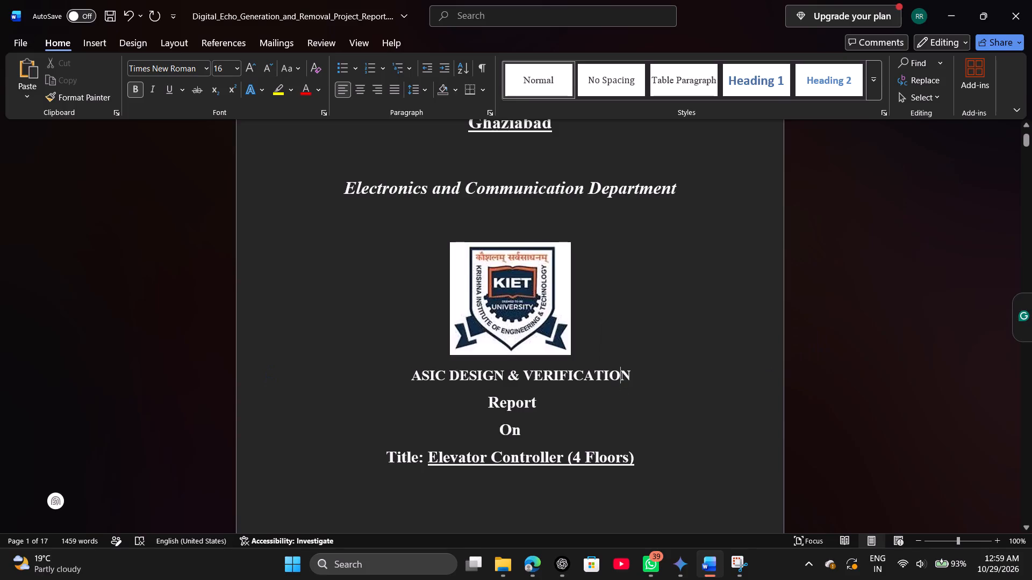
Save the report as a PDF in Downloads under its current name, replacing the existing PDF.
click(33, 42)
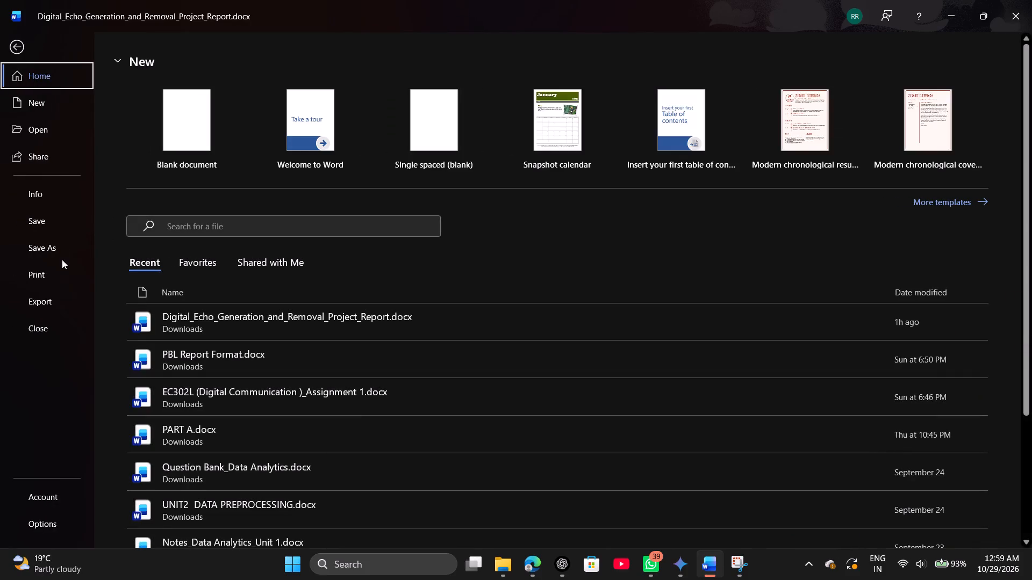
click(62, 258)
click(361, 161)
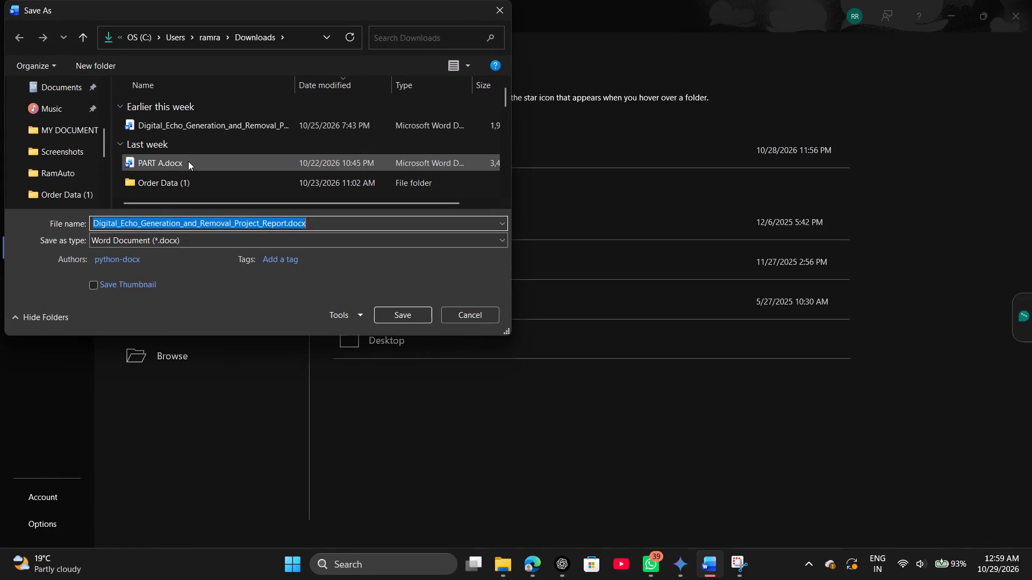
scroll(71, 120, up, 5)
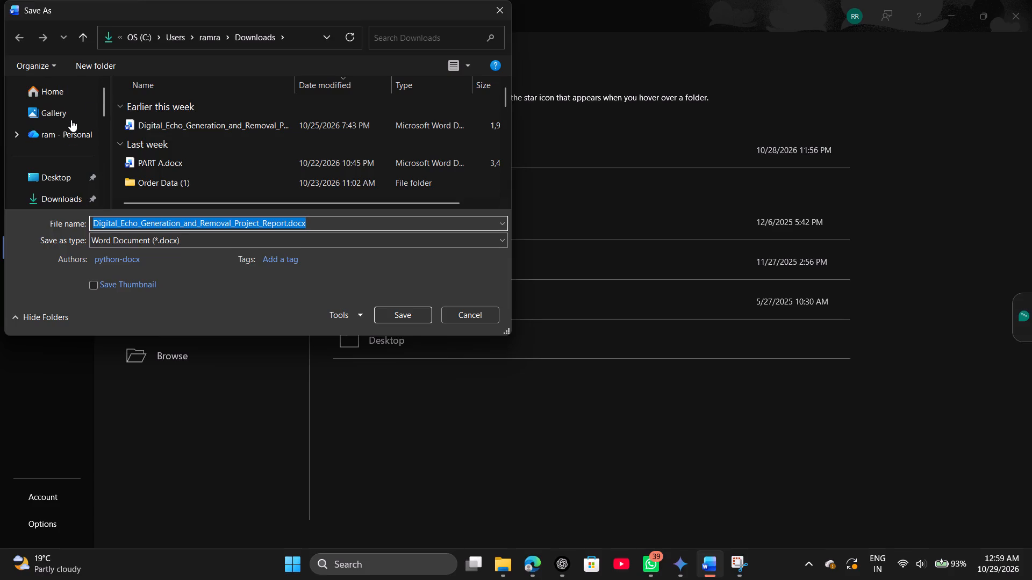
click(68, 202)
click(150, 240)
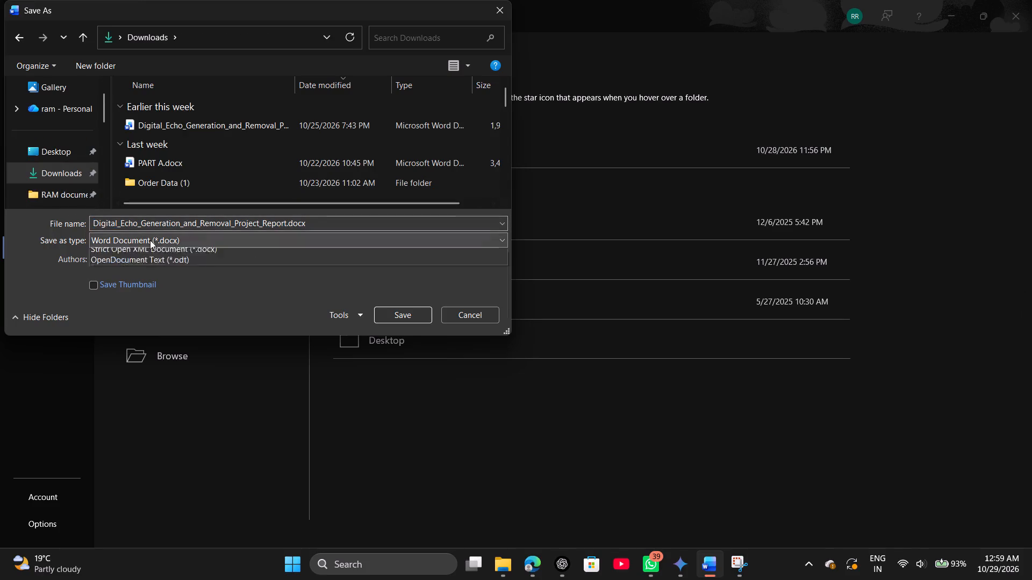
click(118, 321)
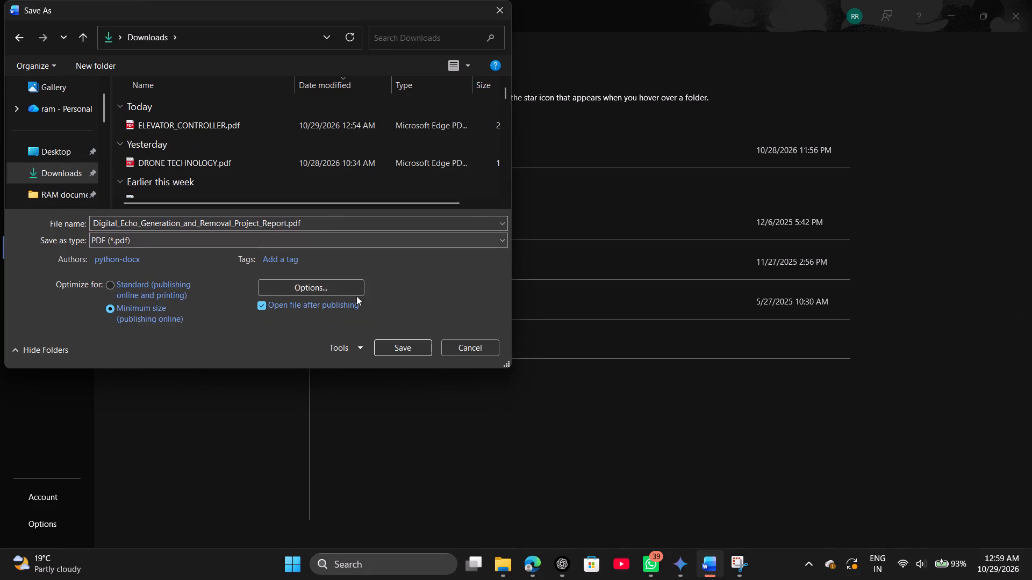
click(387, 340)
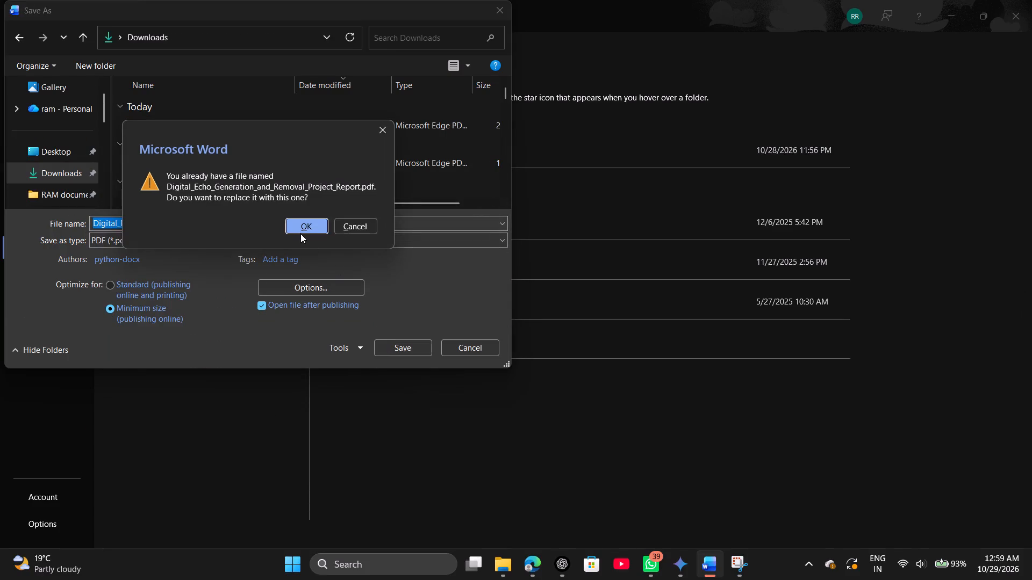
click(299, 231)
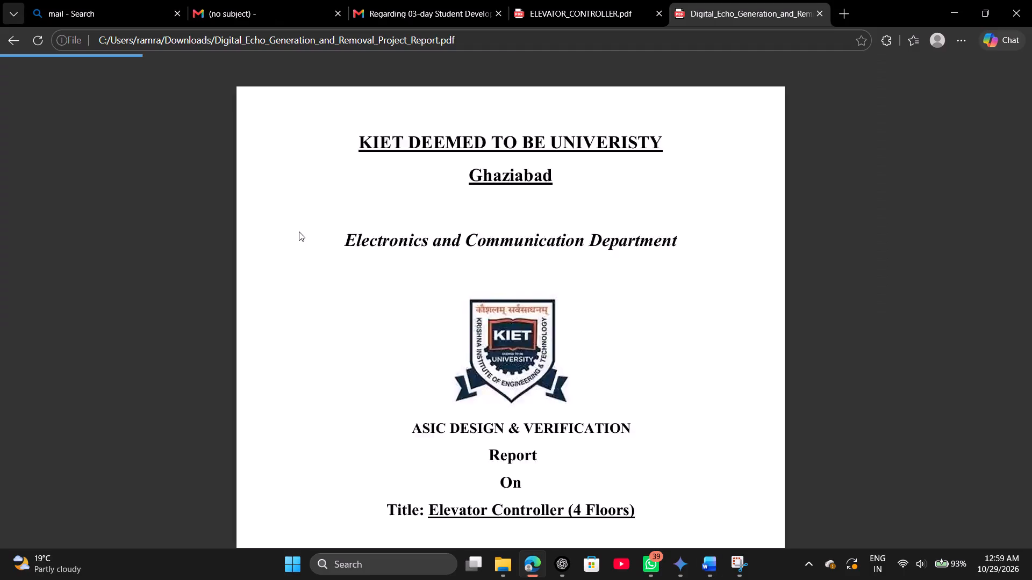
scroll(420, 275, up, 11)
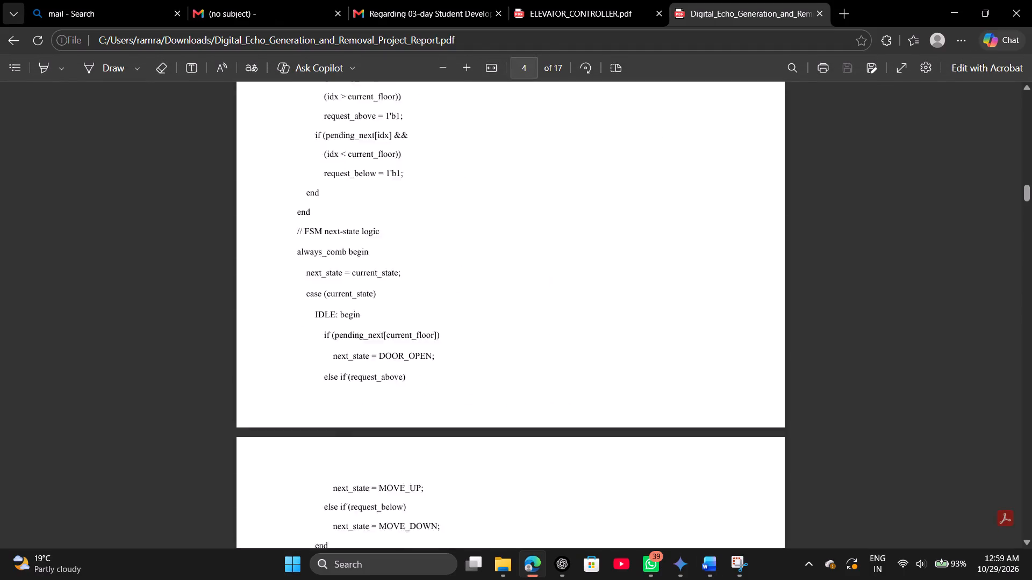
scroll(420, 275, up, 5)
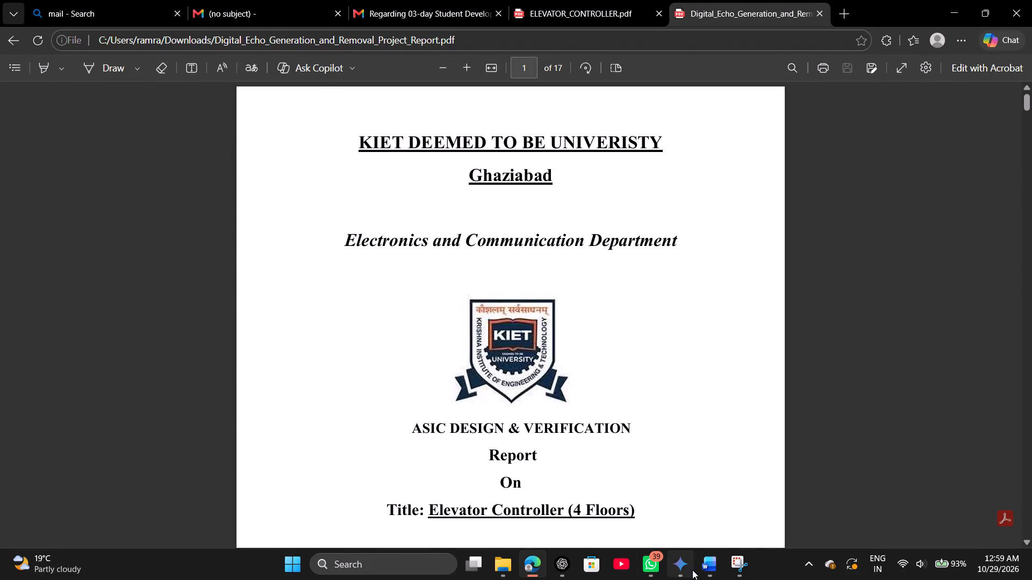
click(706, 570)
scroll(580, 376, down, 2)
scroll(580, 376, up, 3)
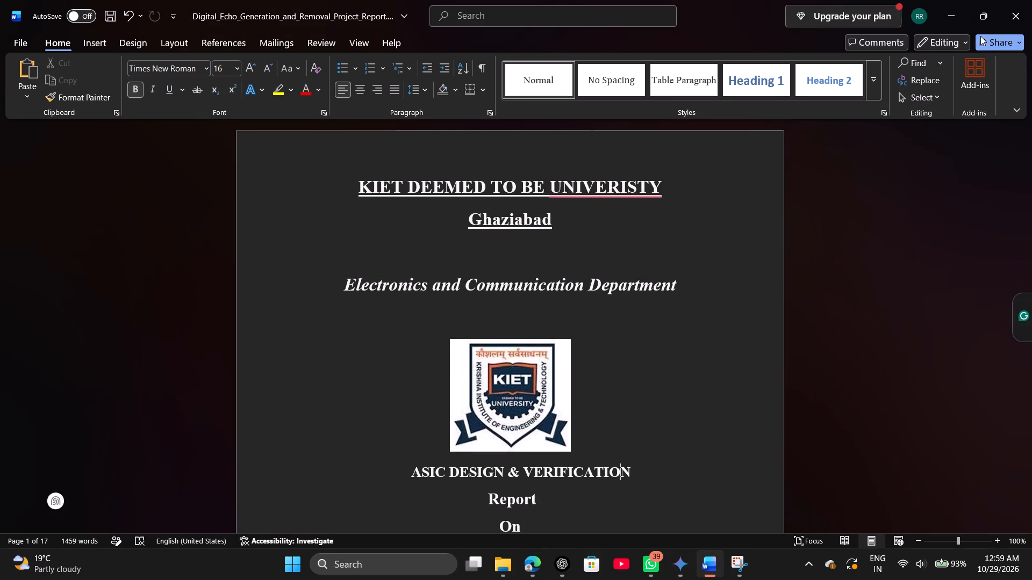